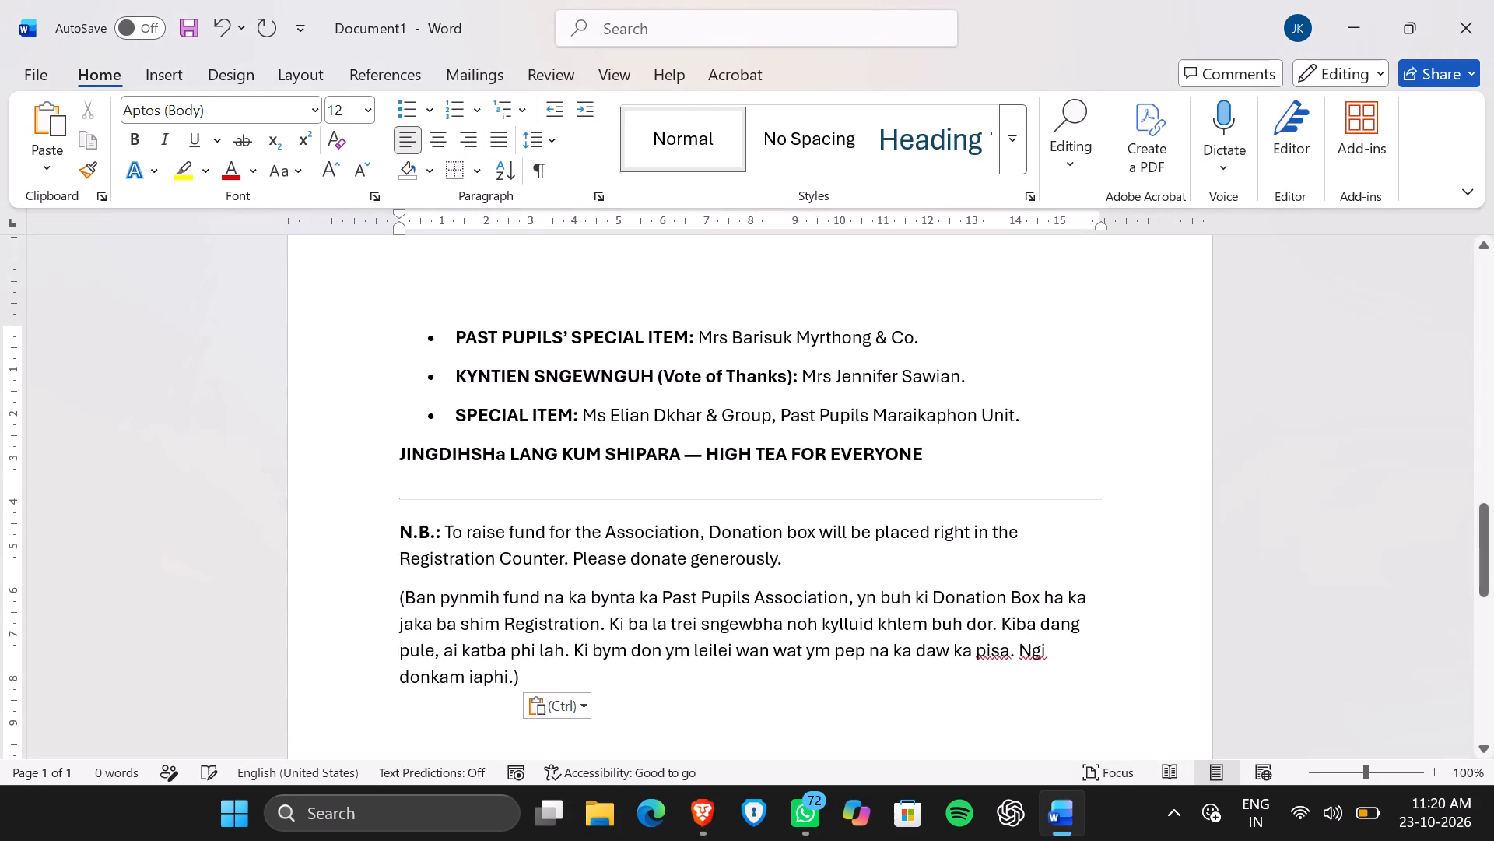
Centre the programme title paragraph at the start of the document.
{"action": "scroll", "coordinate": [542, 332], "scroll_direction": "up", "scroll_amount": 12}
{"action": "left_click_drag", "start_coordinate": [390, 385], "coordinate": [416, 378]}
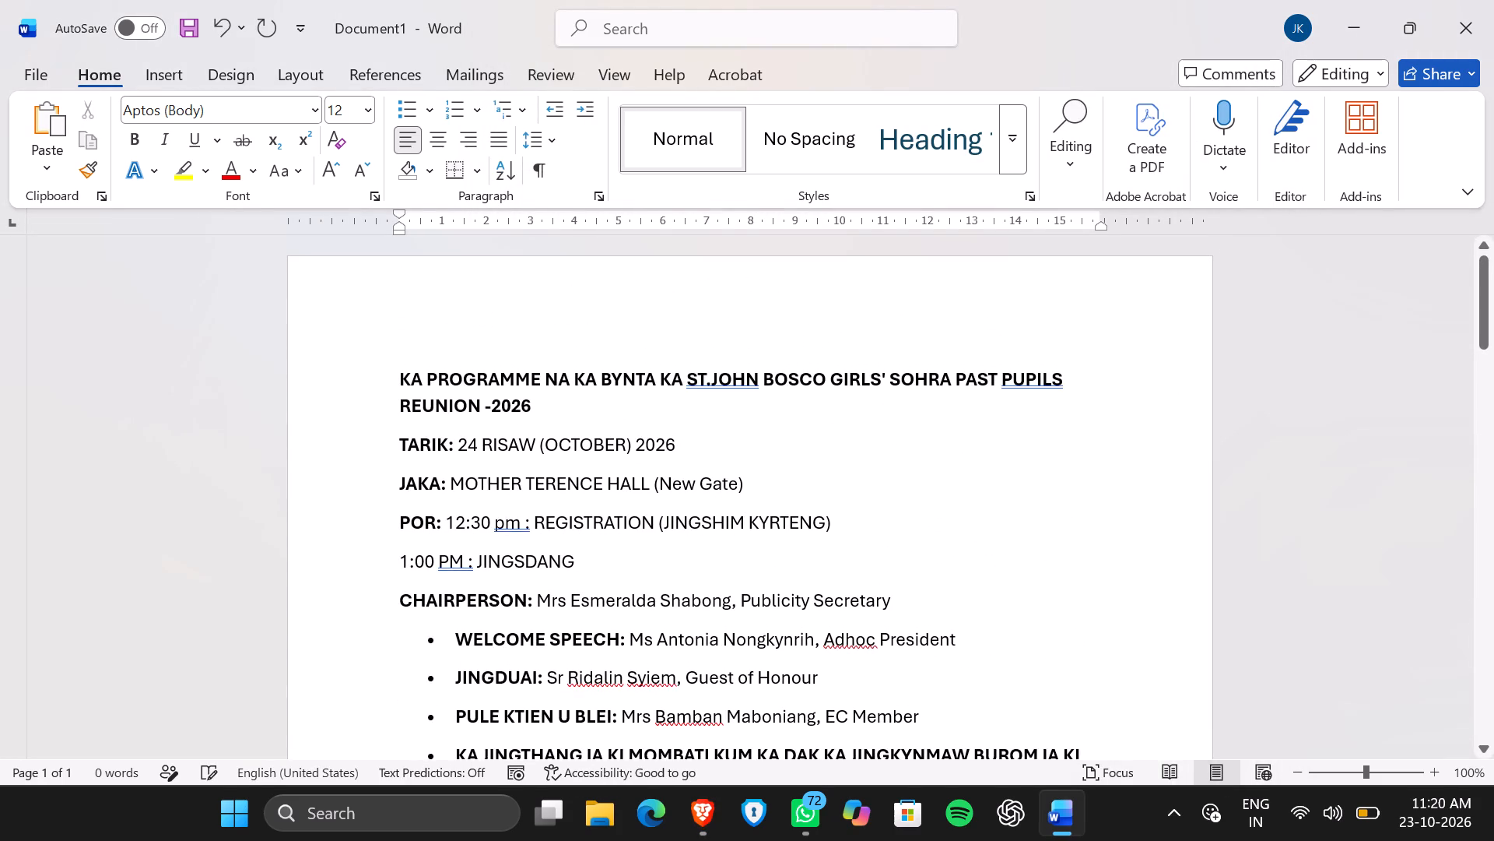
{"action": "left_click_drag", "start_coordinate": [416, 378], "coordinate": [594, 405]}
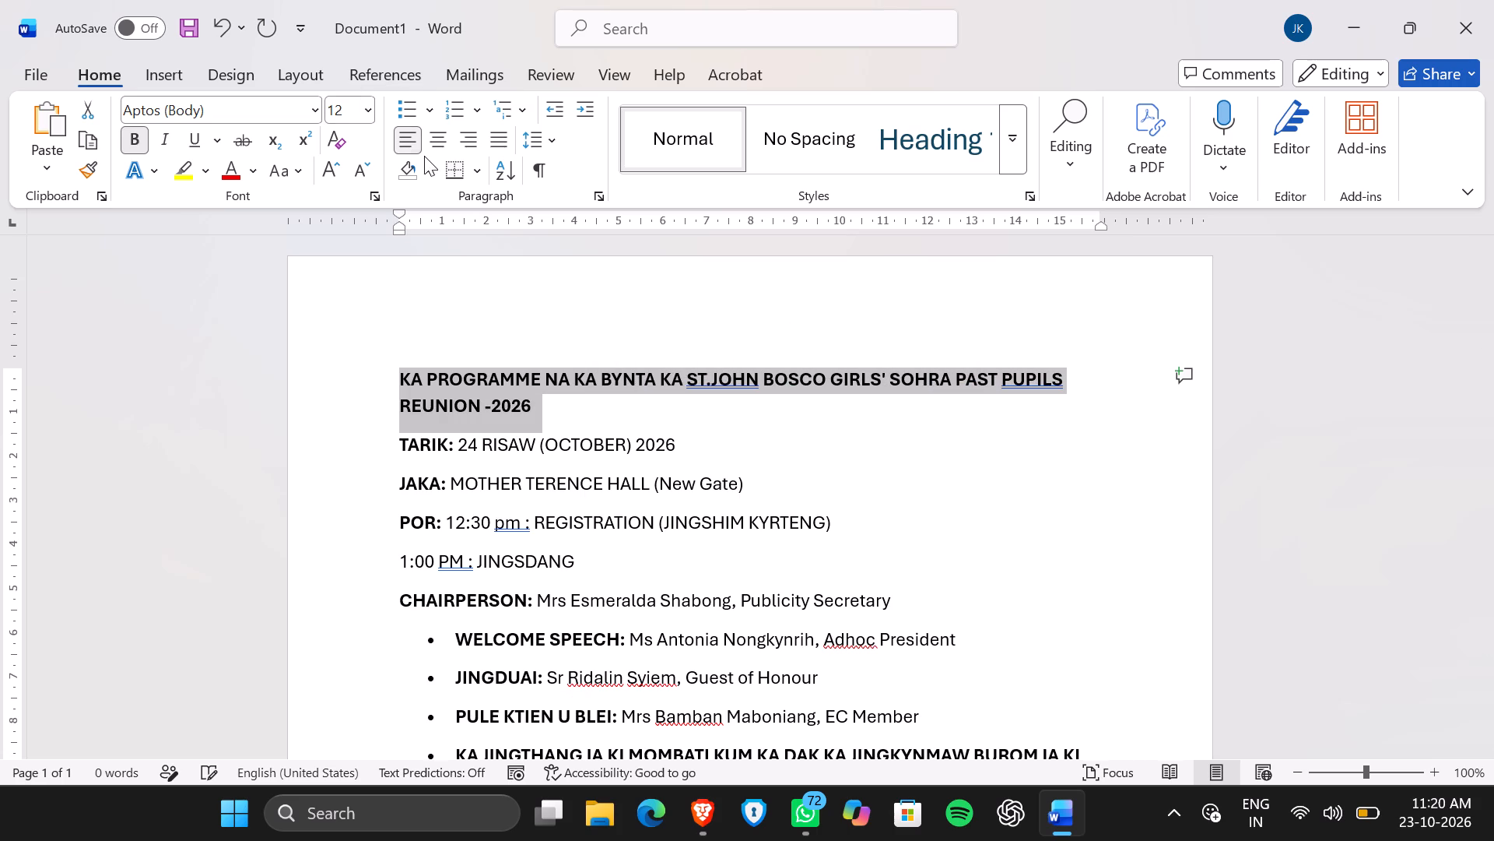
{"action": "left_click", "coordinate": [430, 151]}
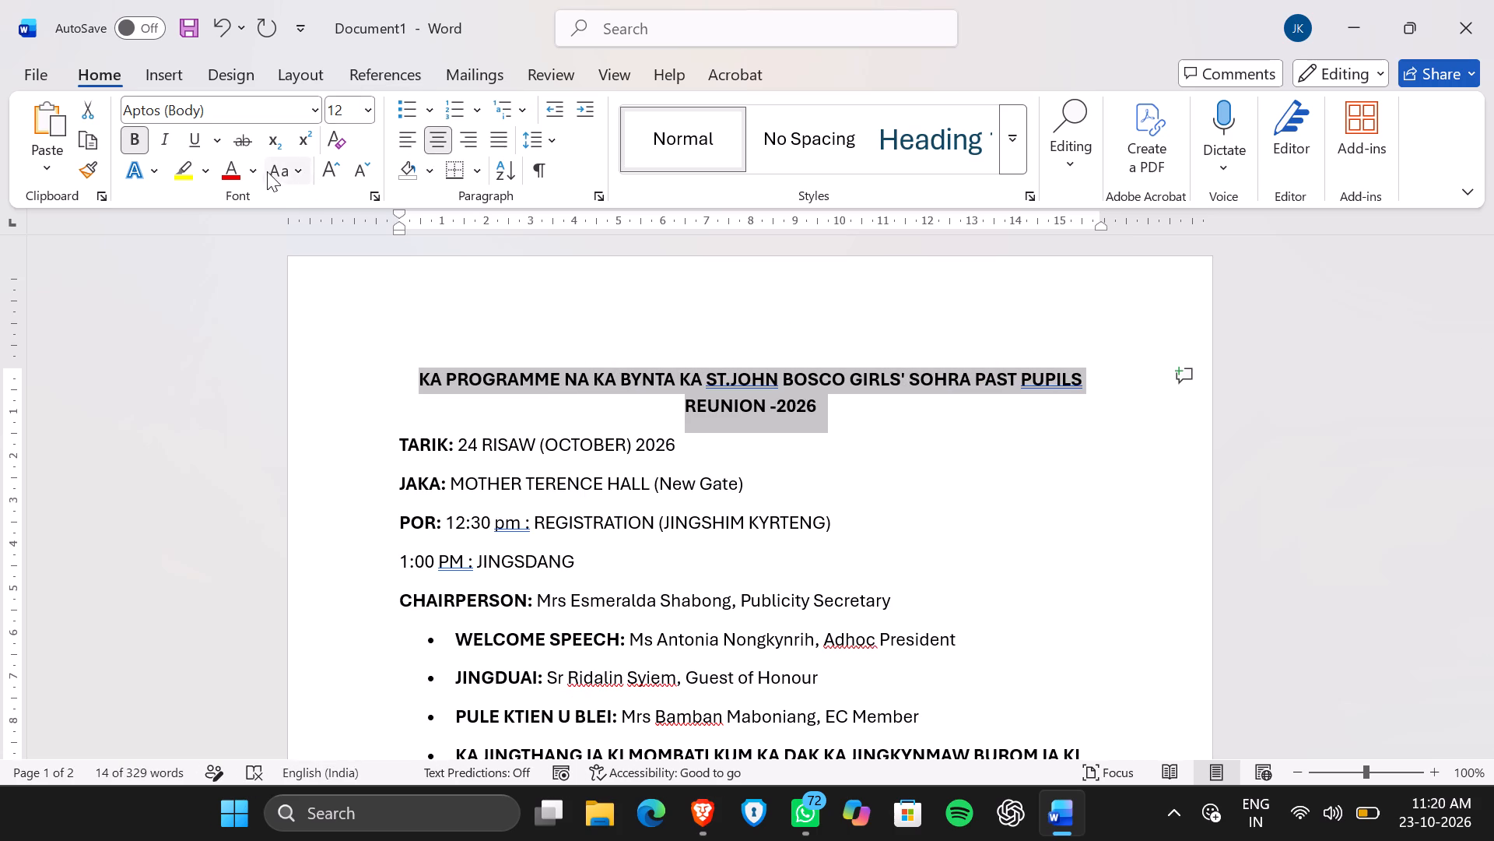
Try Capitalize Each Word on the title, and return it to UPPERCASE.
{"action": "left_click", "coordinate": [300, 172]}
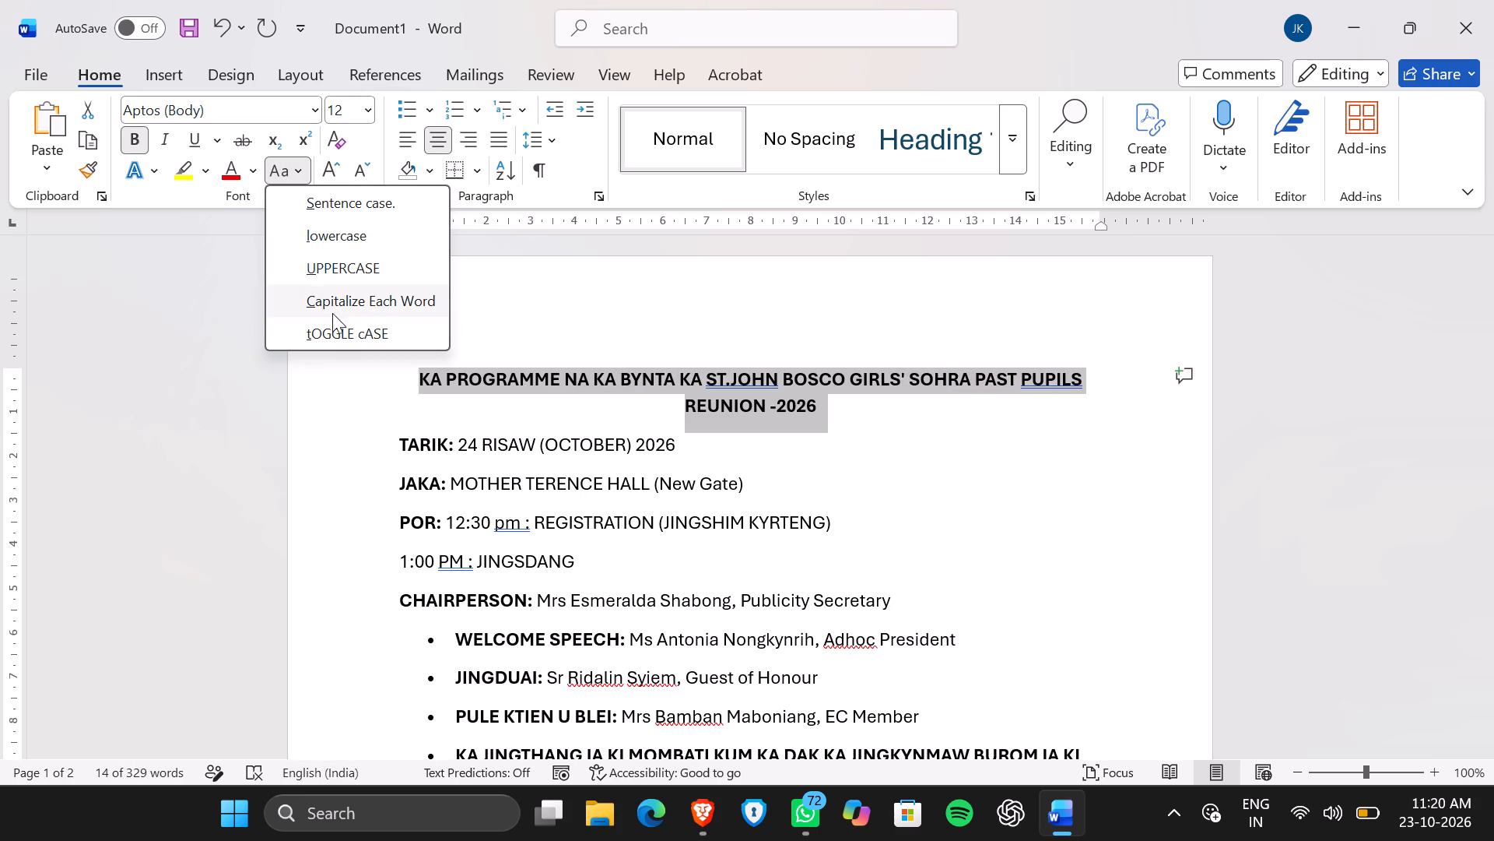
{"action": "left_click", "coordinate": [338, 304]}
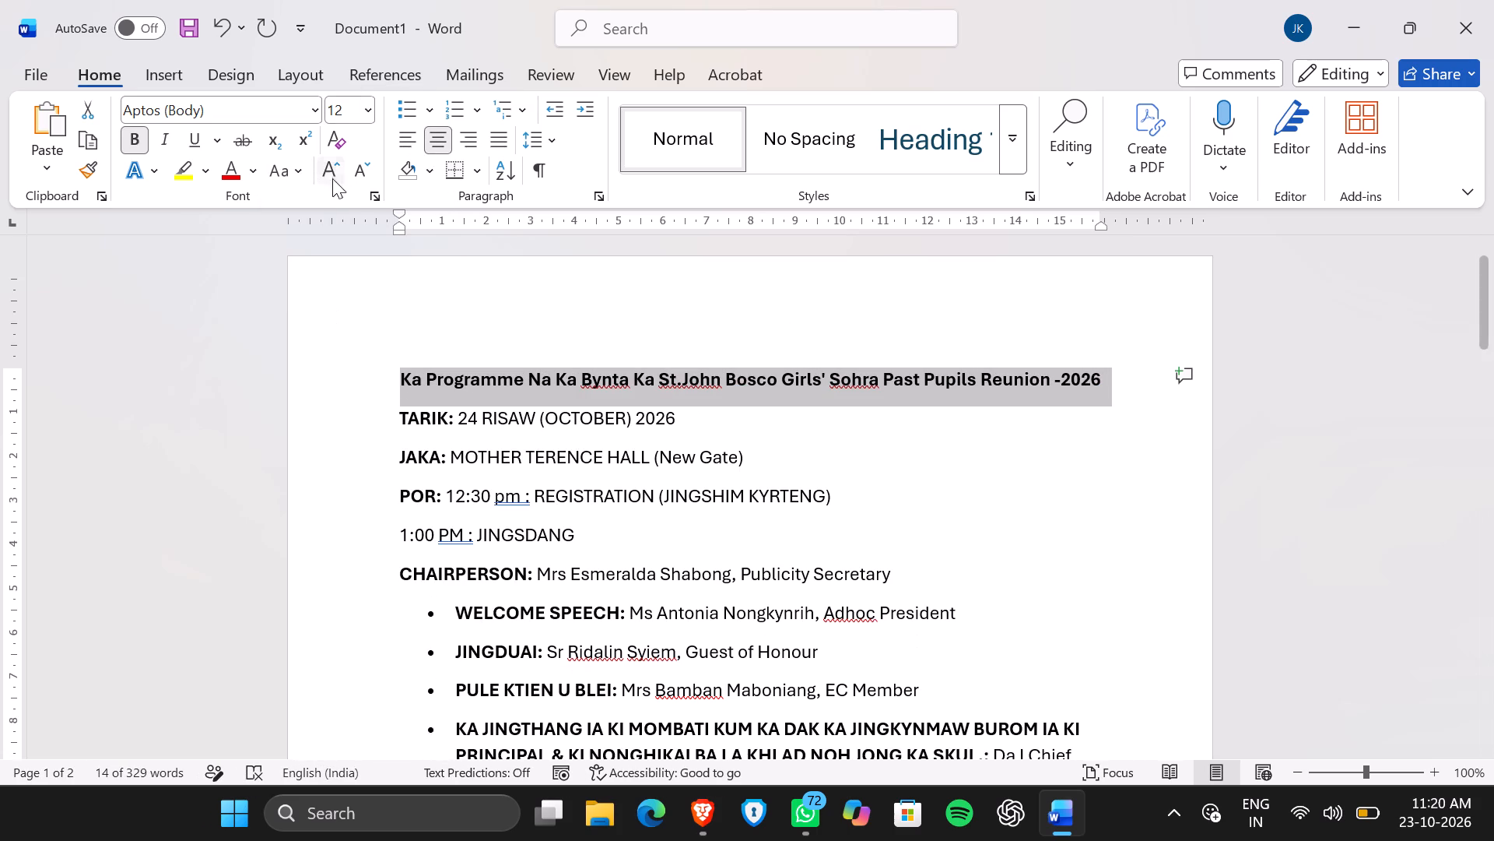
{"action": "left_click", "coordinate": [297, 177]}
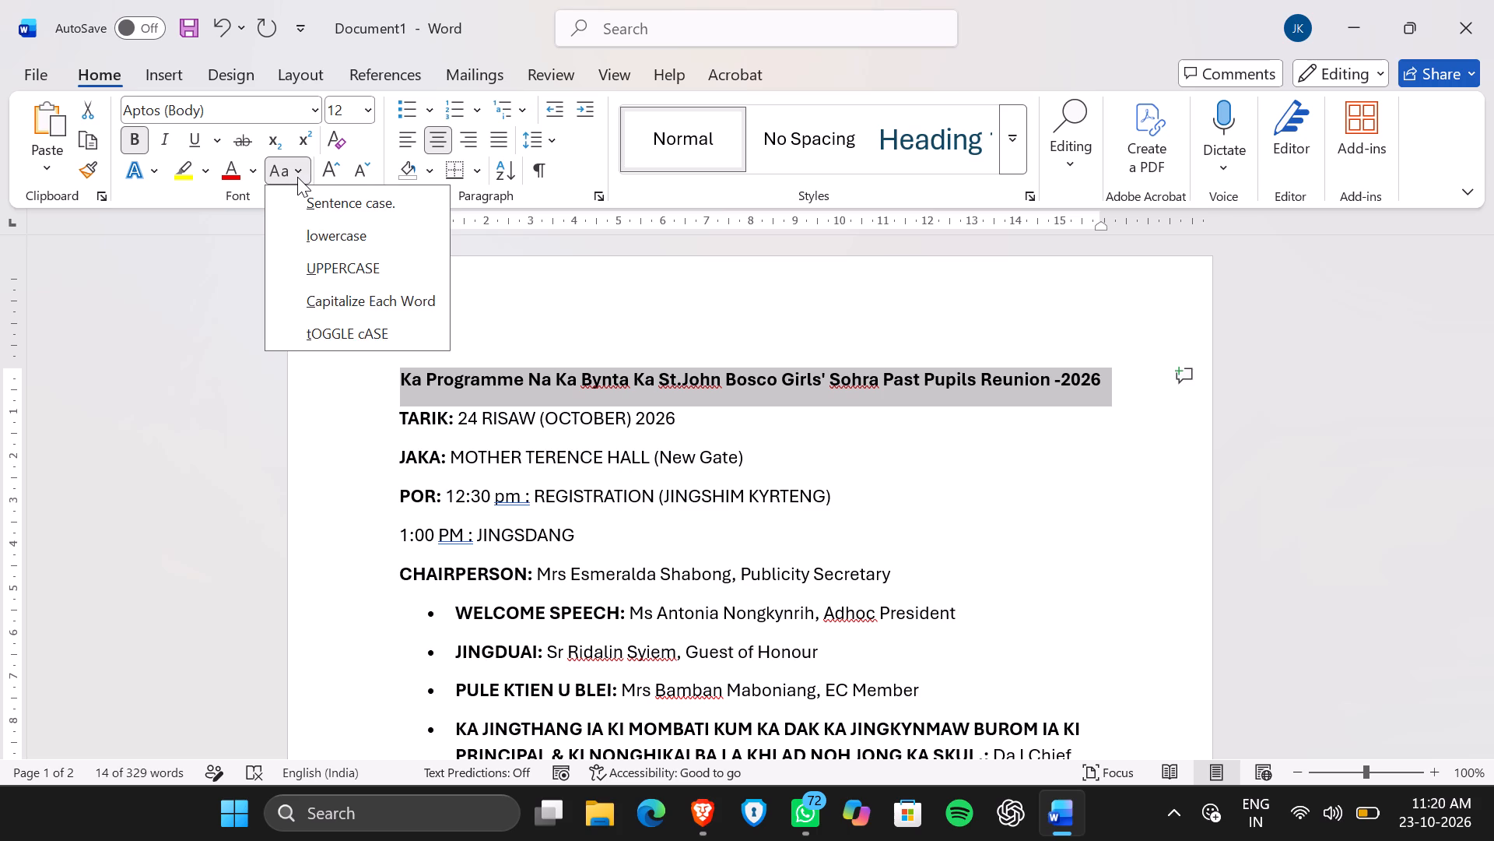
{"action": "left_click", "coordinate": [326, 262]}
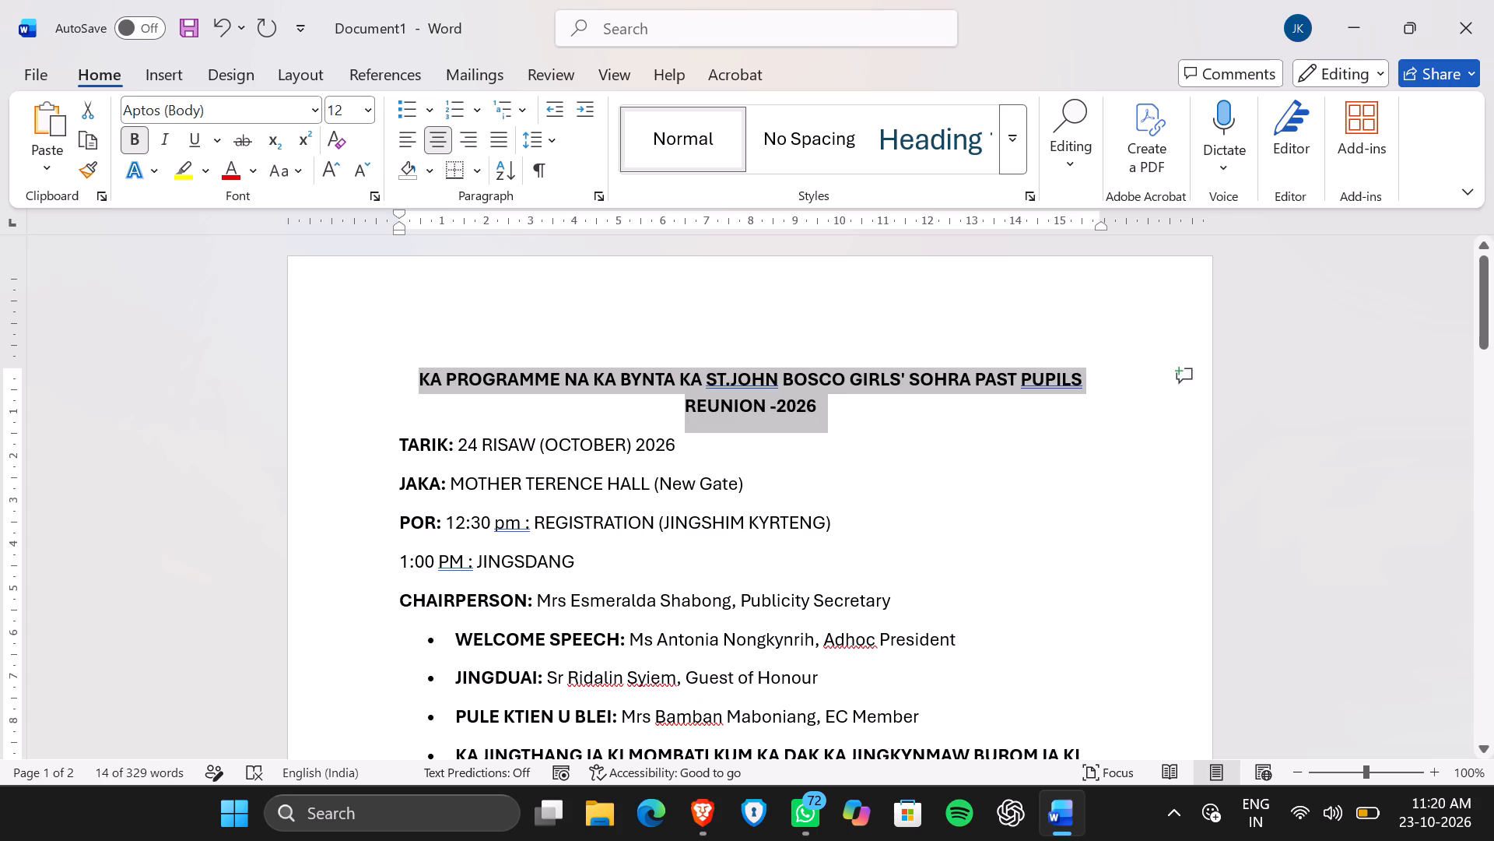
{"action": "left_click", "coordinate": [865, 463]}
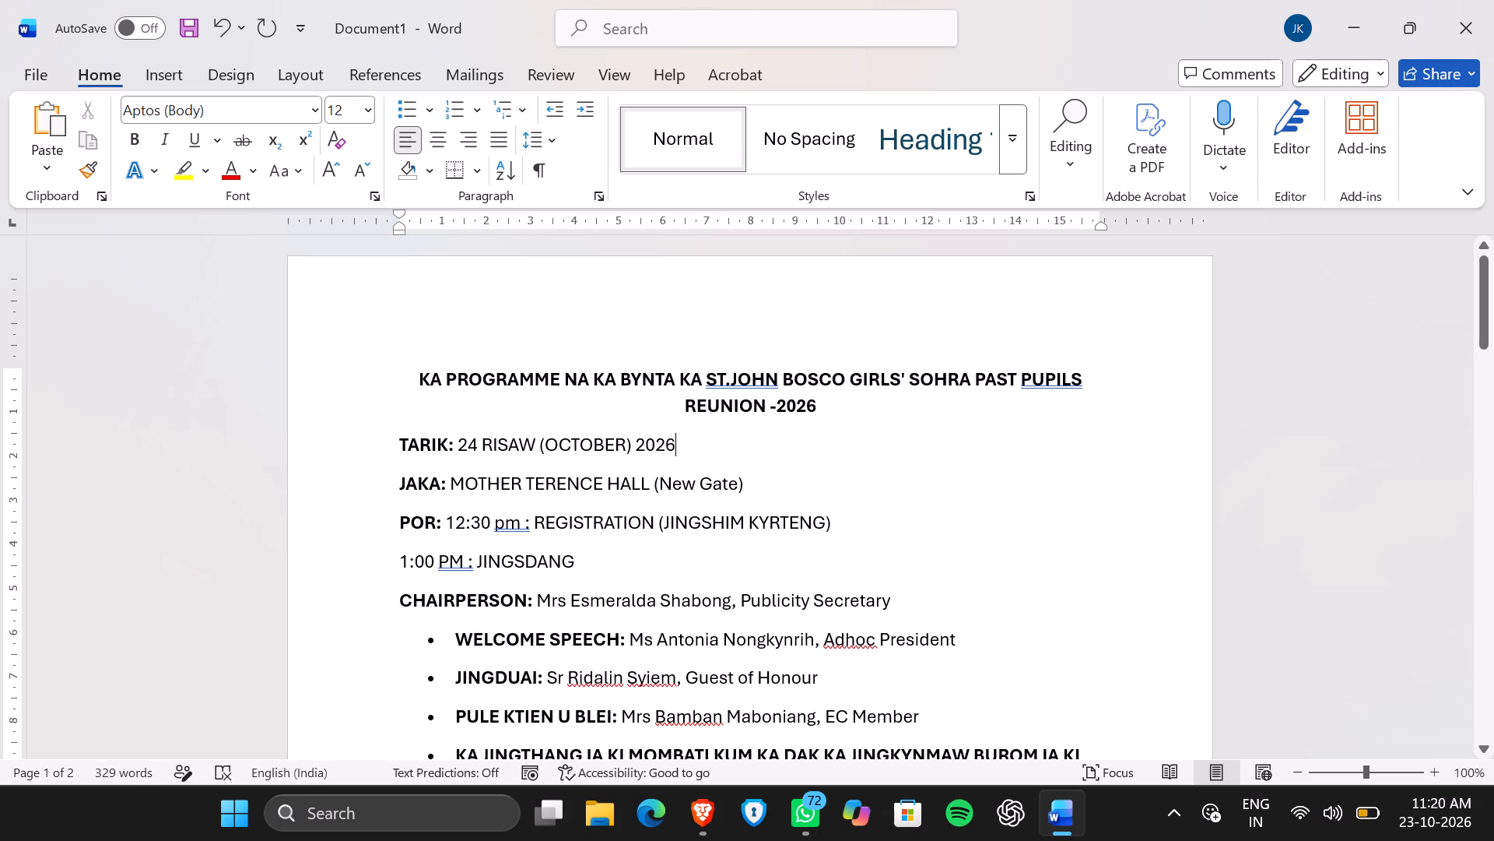
Enlarge the whole programme title to 16 pt.
{"action": "left_click_drag", "start_coordinate": [422, 378], "coordinate": [808, 434]}
{"action": "left_click", "coordinate": [841, 412]}
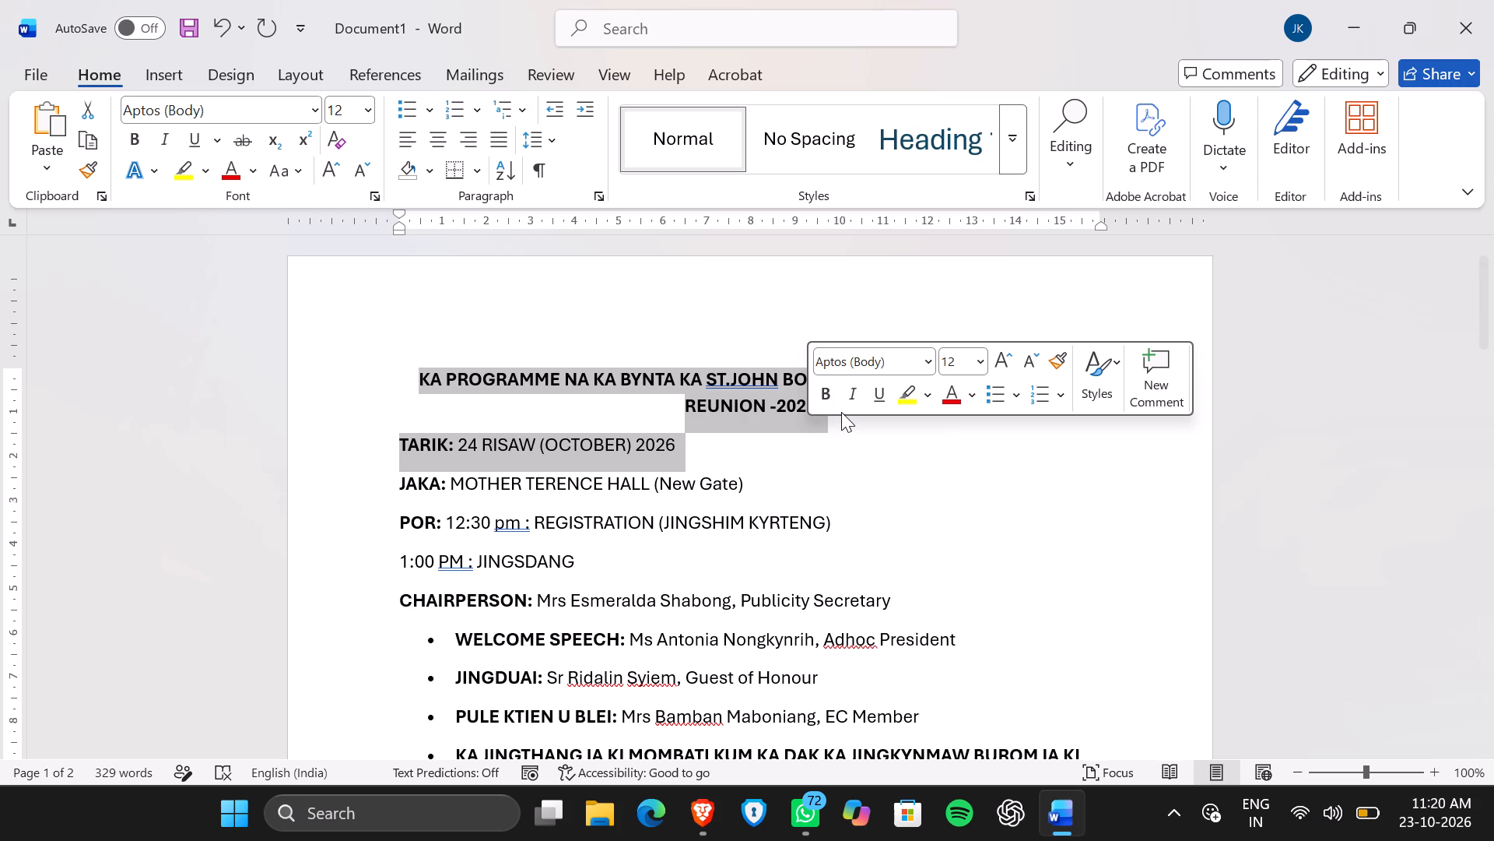
{"action": "left_click", "coordinate": [838, 429]}
{"action": "left_click_drag", "start_coordinate": [840, 435], "coordinate": [375, 369]}
{"action": "left_click", "coordinate": [375, 369]}
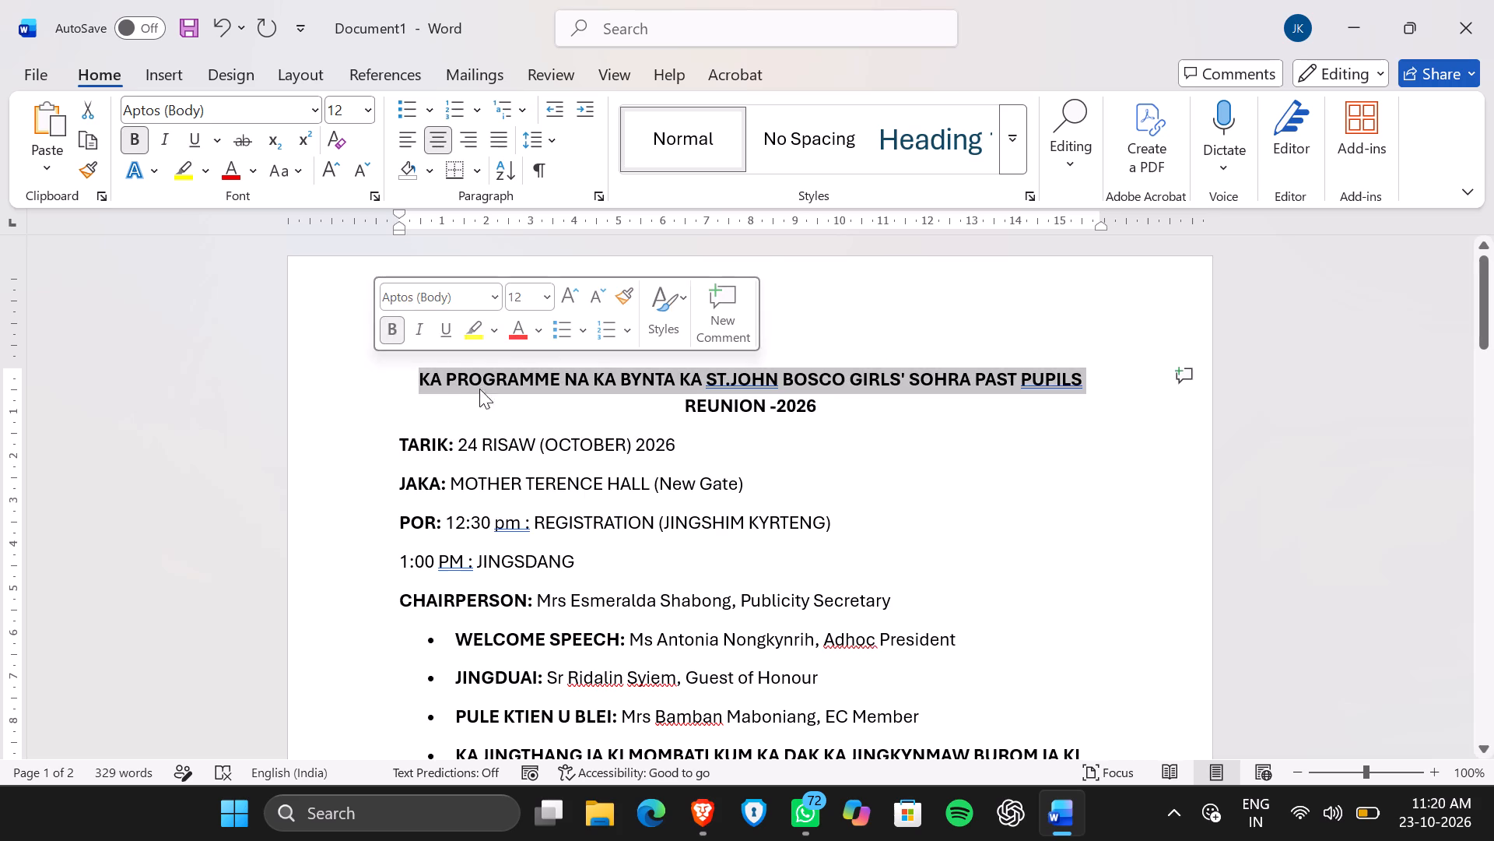
{"action": "left_click_drag", "start_coordinate": [826, 414], "coordinate": [495, 386]}
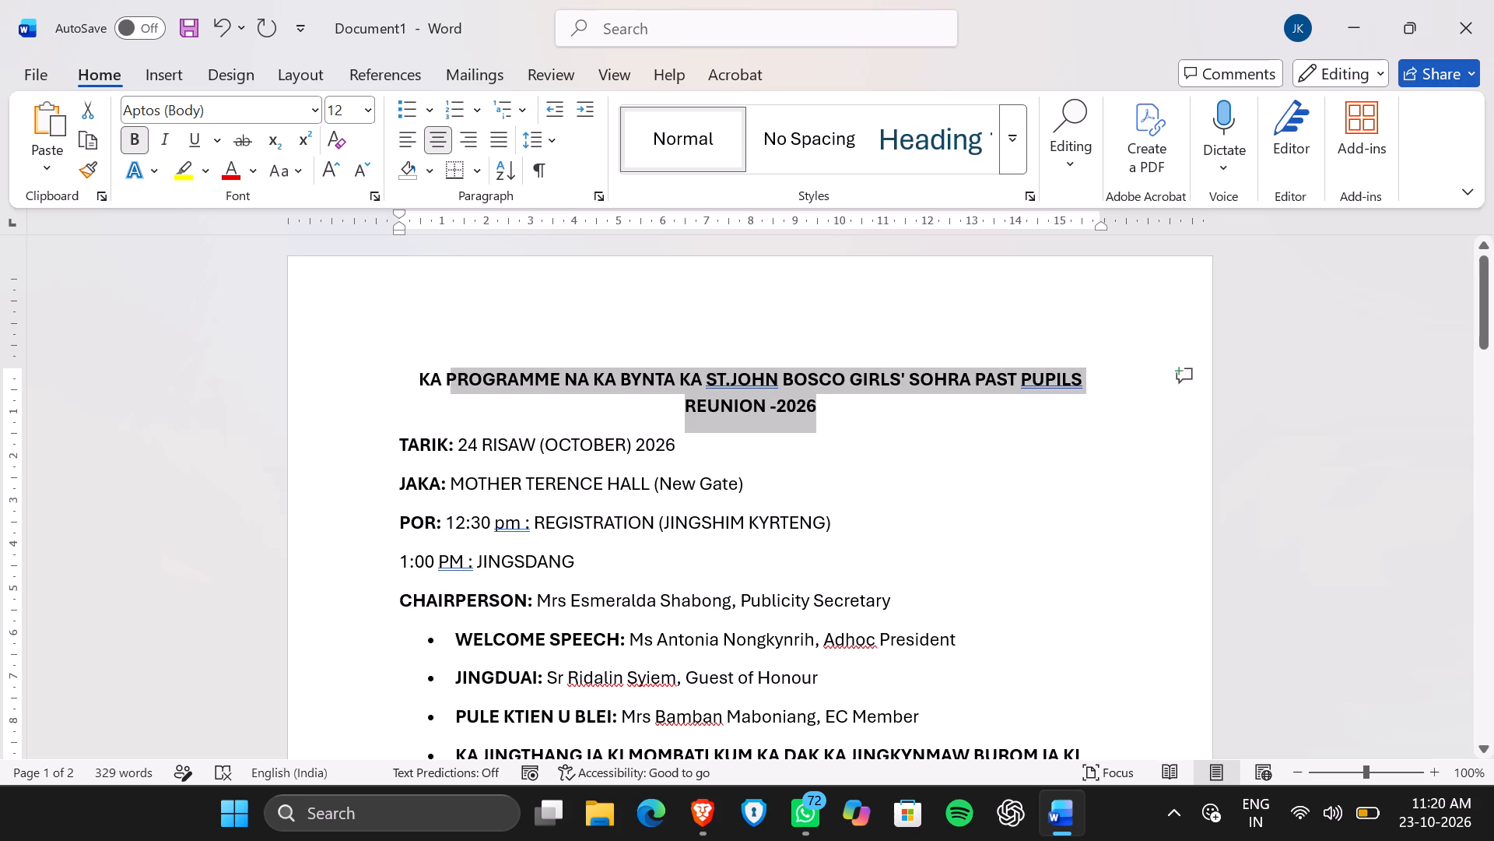
{"action": "left_click_drag", "start_coordinate": [495, 386], "coordinate": [402, 377]}
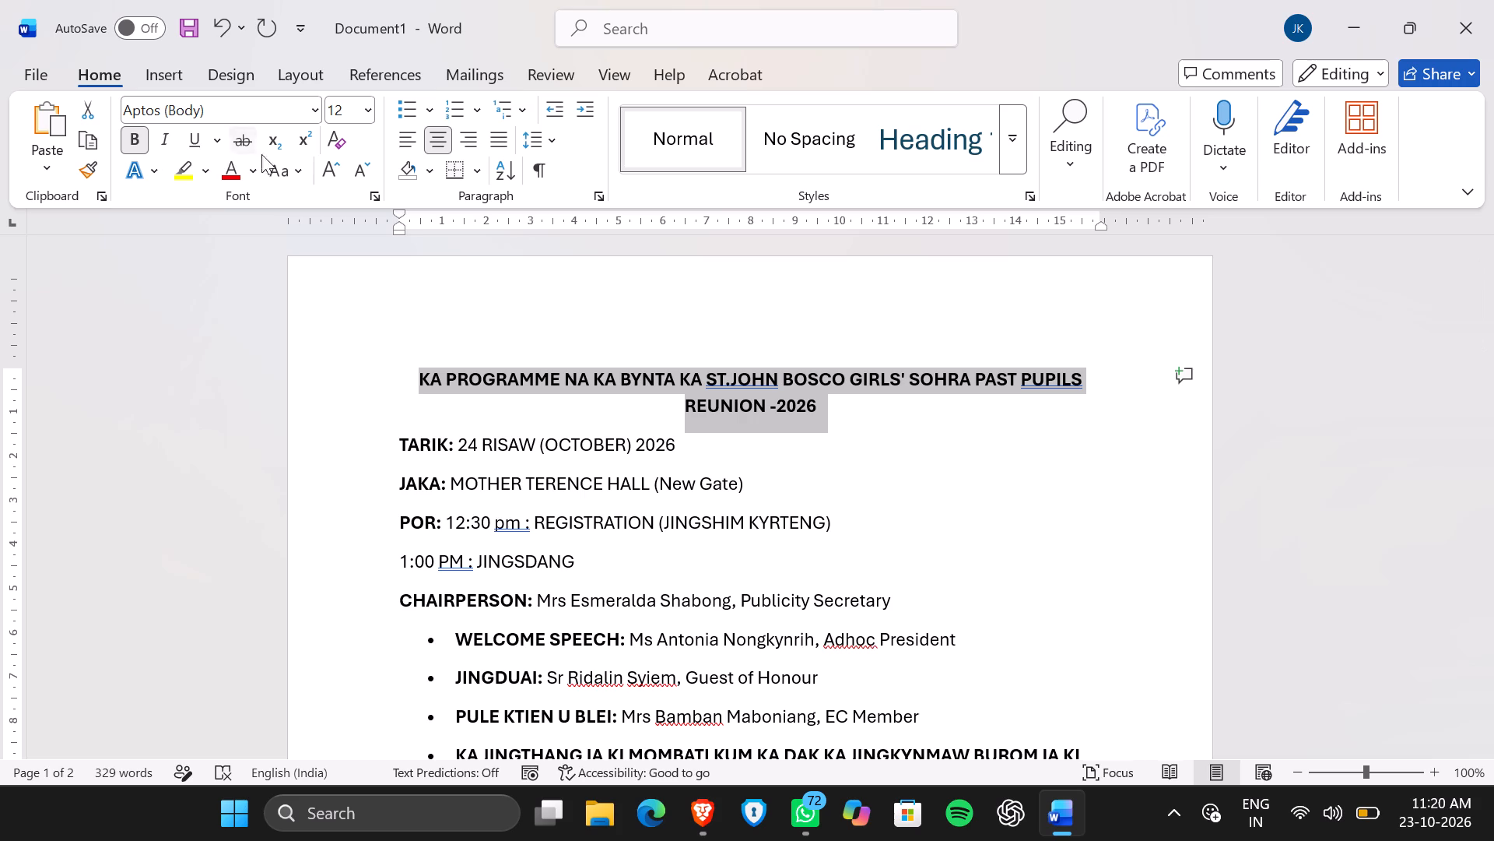
{"action": "double_click", "coordinate": [330, 165]}
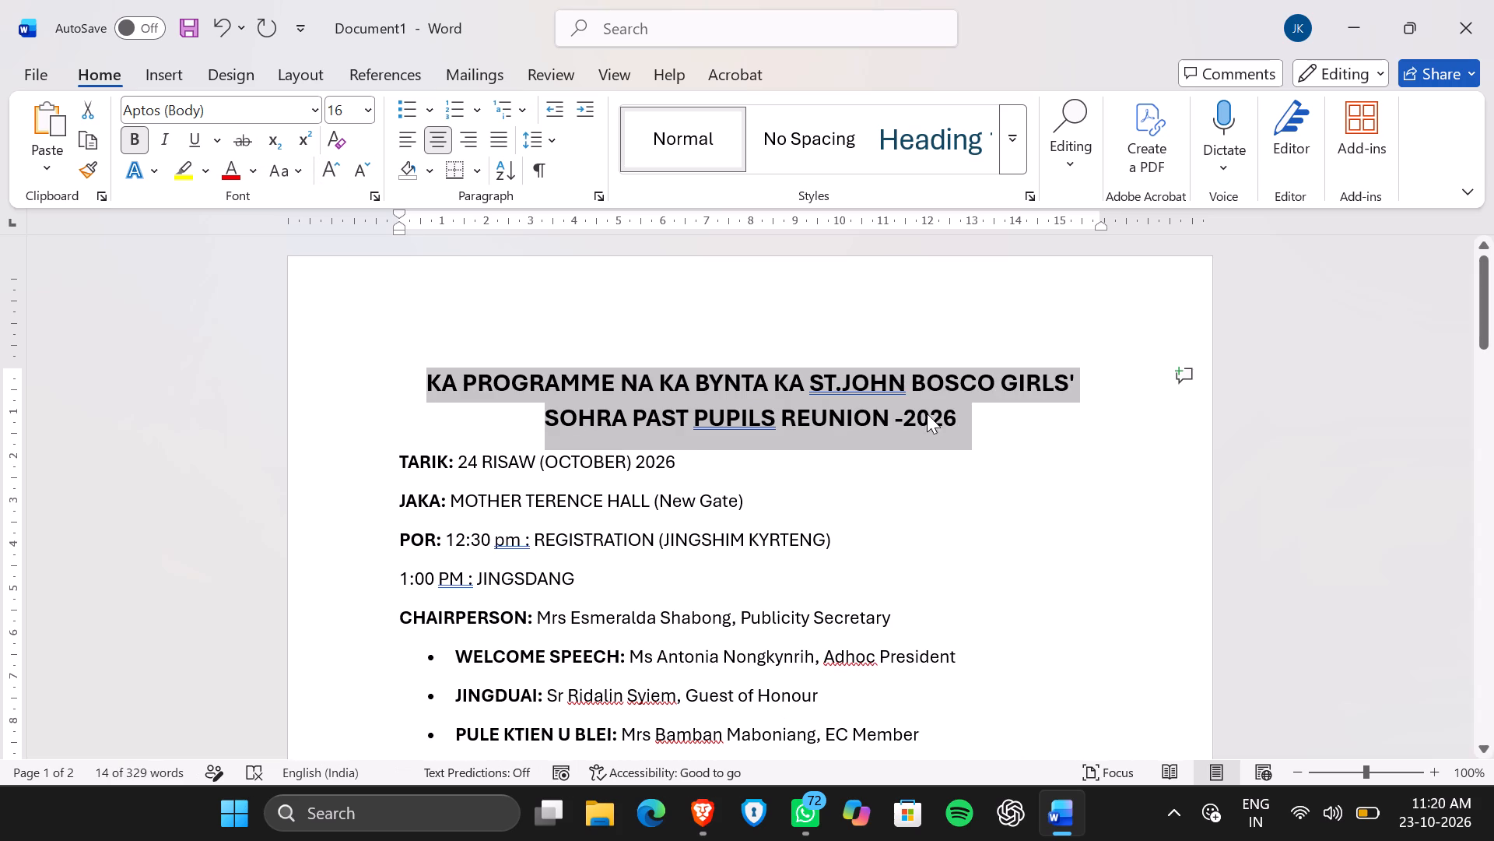
Split the title into two paragraphs so that "ST.JOHN BOSCO GIRLS'" starts the second one.
{"action": "left_click", "coordinate": [800, 373]}
{"action": "key", "text": "Return"}
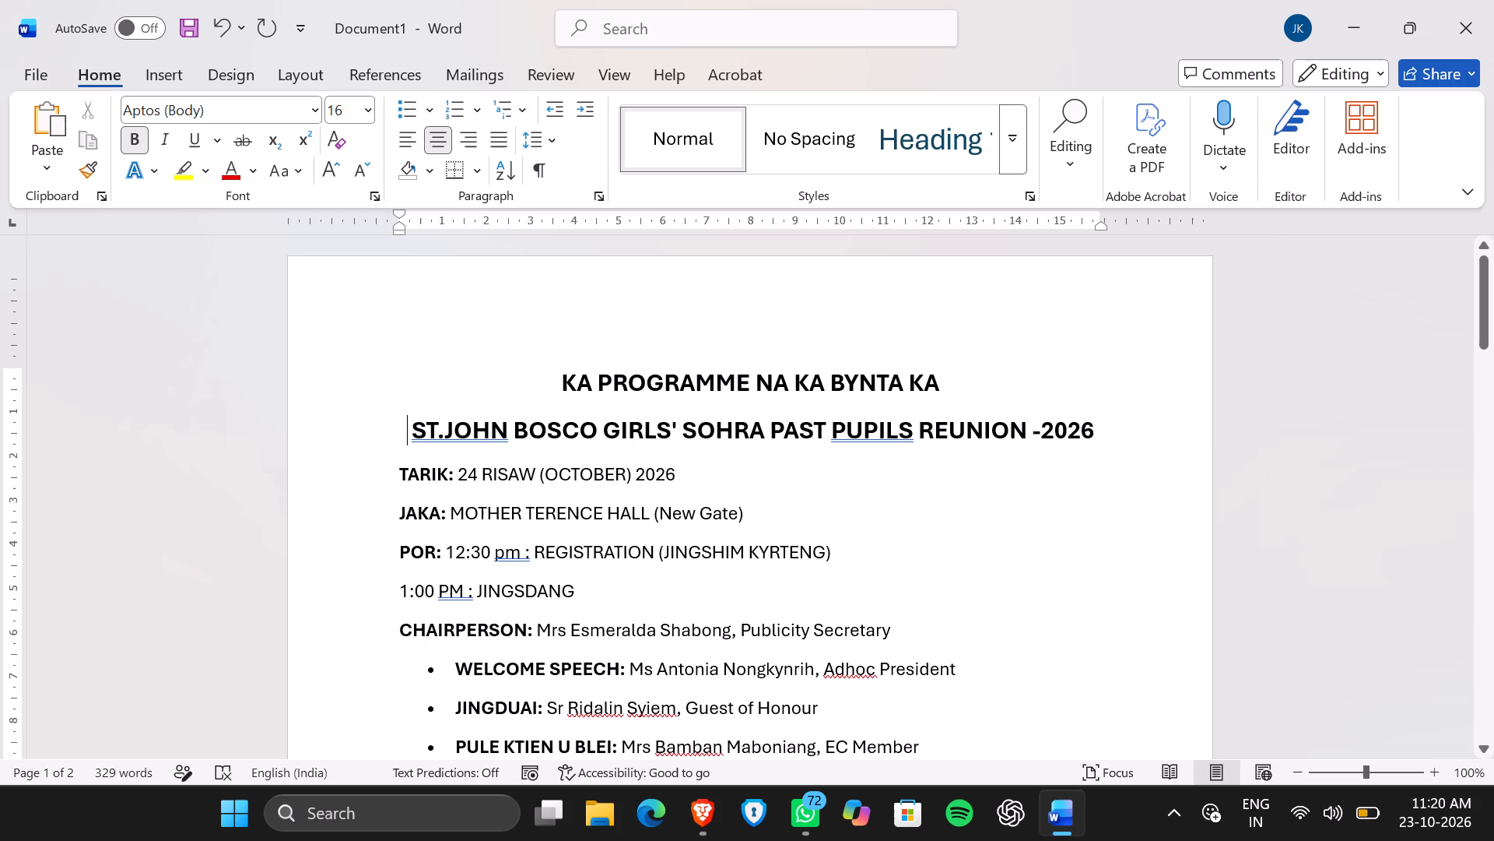
Set the font of both title paragraphs to Times New Roman.
{"action": "left_click_drag", "start_coordinate": [556, 371], "coordinate": [1235, 438]}
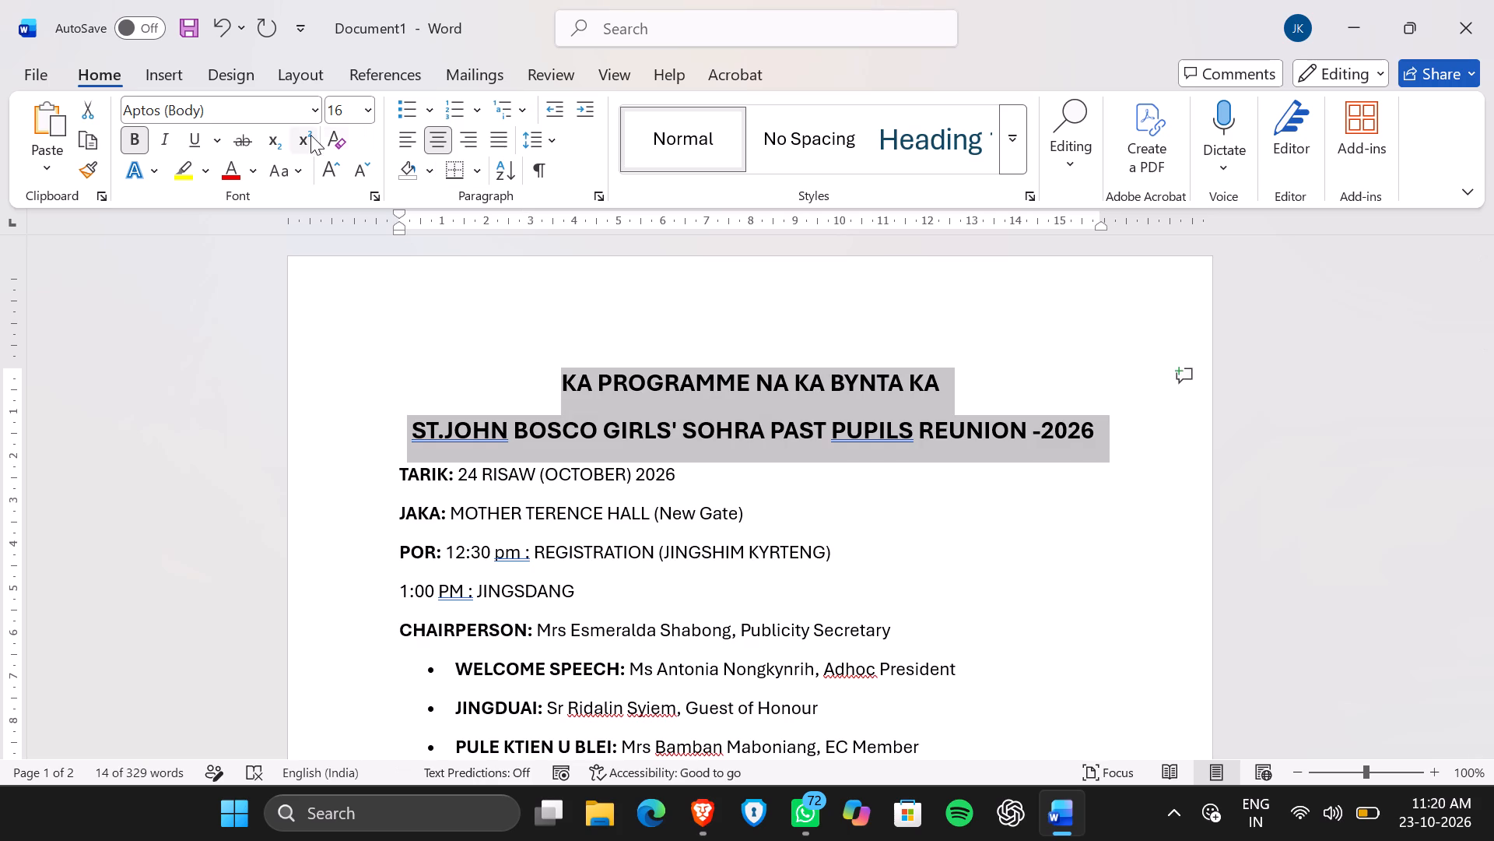
{"action": "left_click", "coordinate": [317, 105]}
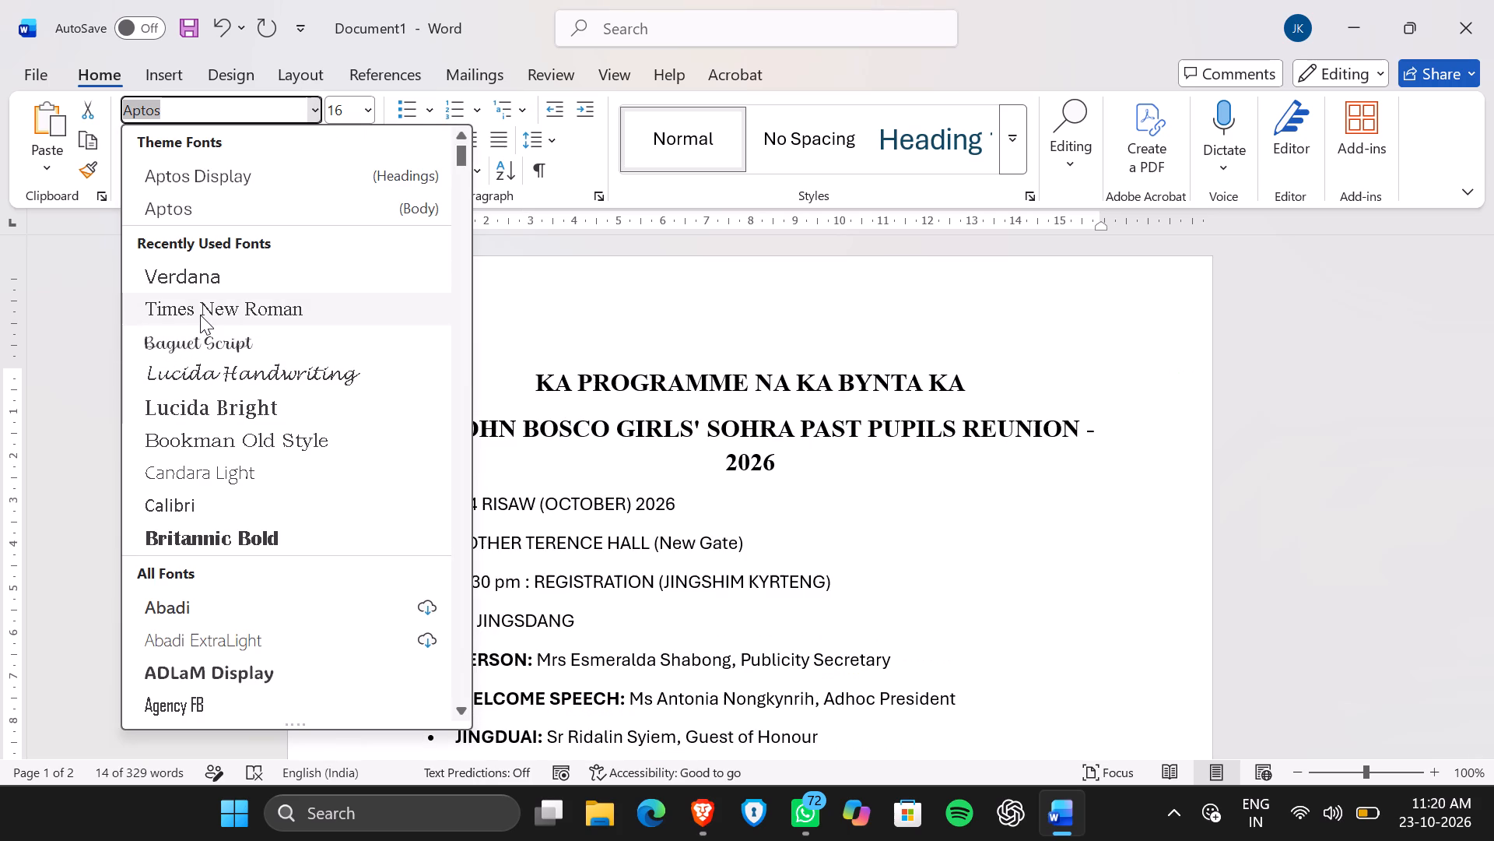
{"action": "left_click", "coordinate": [200, 315]}
Indent the first line of the "1:00 PM : JINGSDANG" paragraph by one tab stop.
{"action": "scroll", "coordinate": [315, 474], "scroll_direction": "down", "scroll_amount": 4}
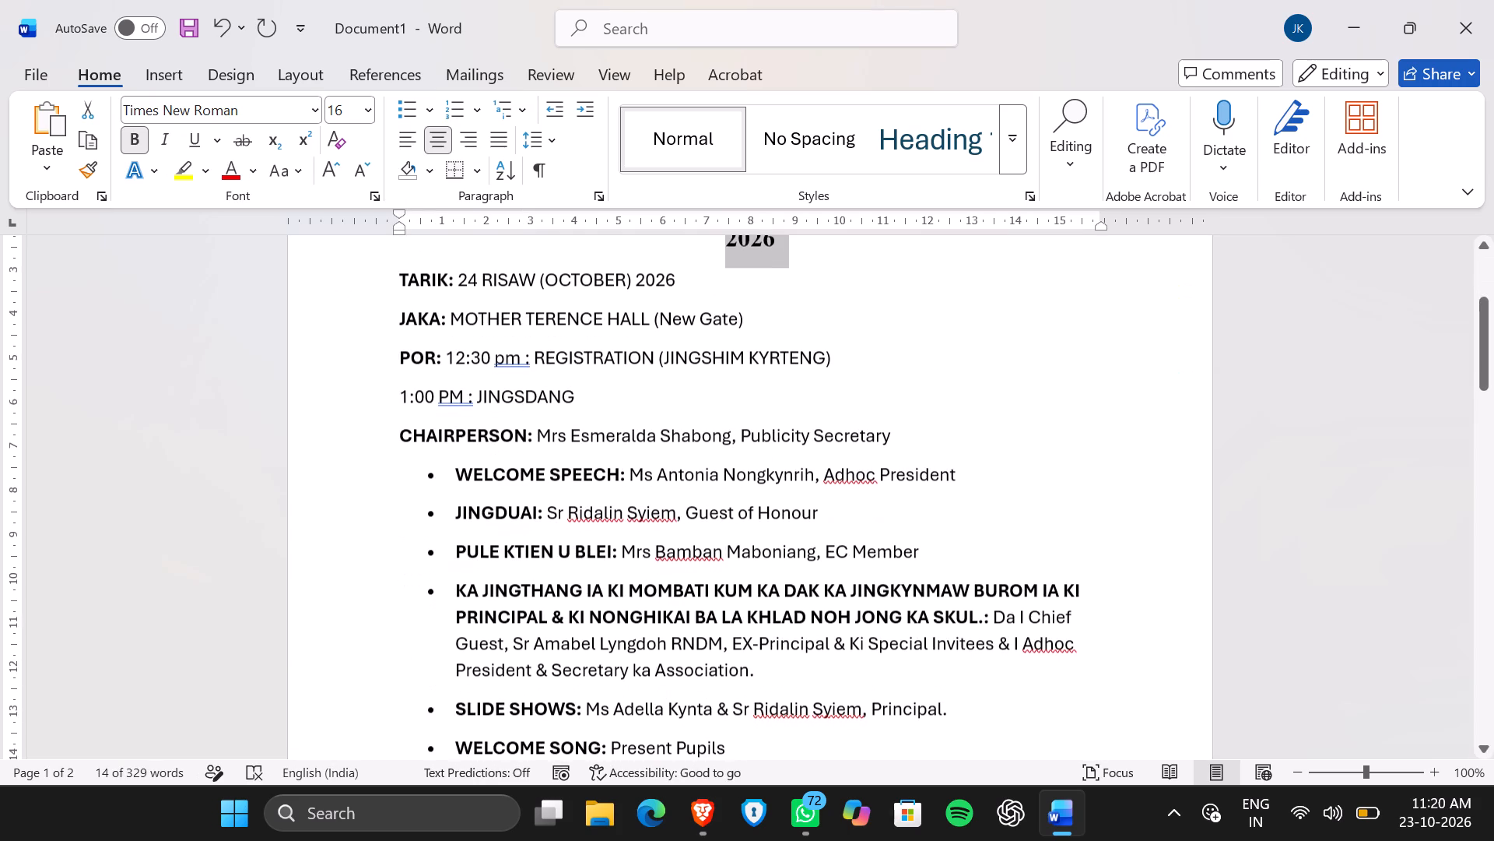
{"action": "scroll", "coordinate": [433, 318], "scroll_direction": "up", "scroll_amount": 4}
{"action": "left_click_drag", "start_coordinate": [399, 468], "coordinate": [666, 525]}
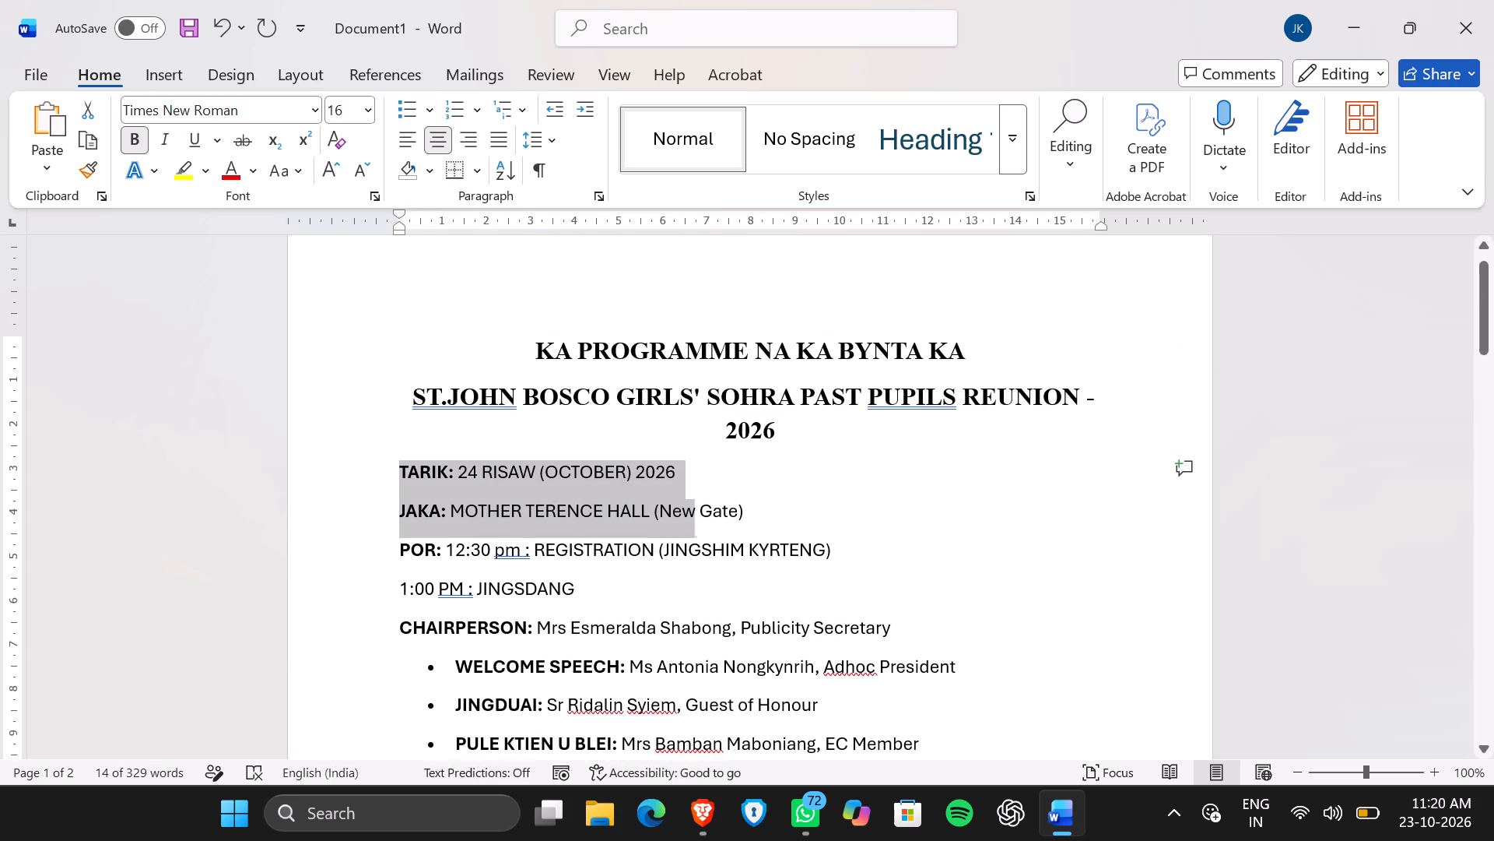
{"action": "left_click_drag", "start_coordinate": [666, 525], "coordinate": [809, 582]}
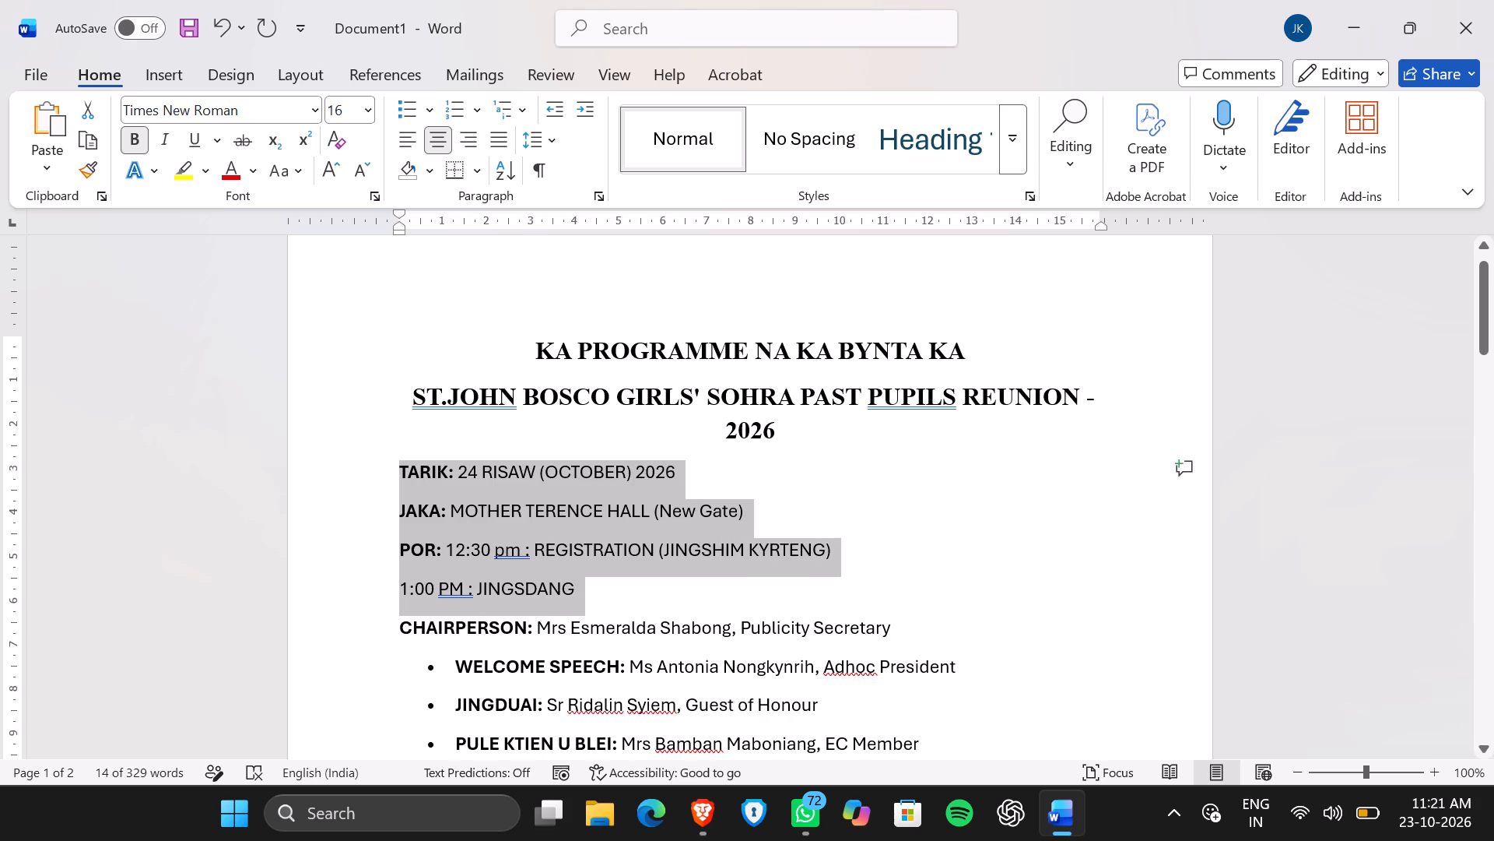
{"action": "left_click_drag", "start_coordinate": [809, 582], "coordinate": [812, 585]}
{"action": "left_click", "coordinate": [408, 587]}
{"action": "left_click", "coordinate": [395, 587]}
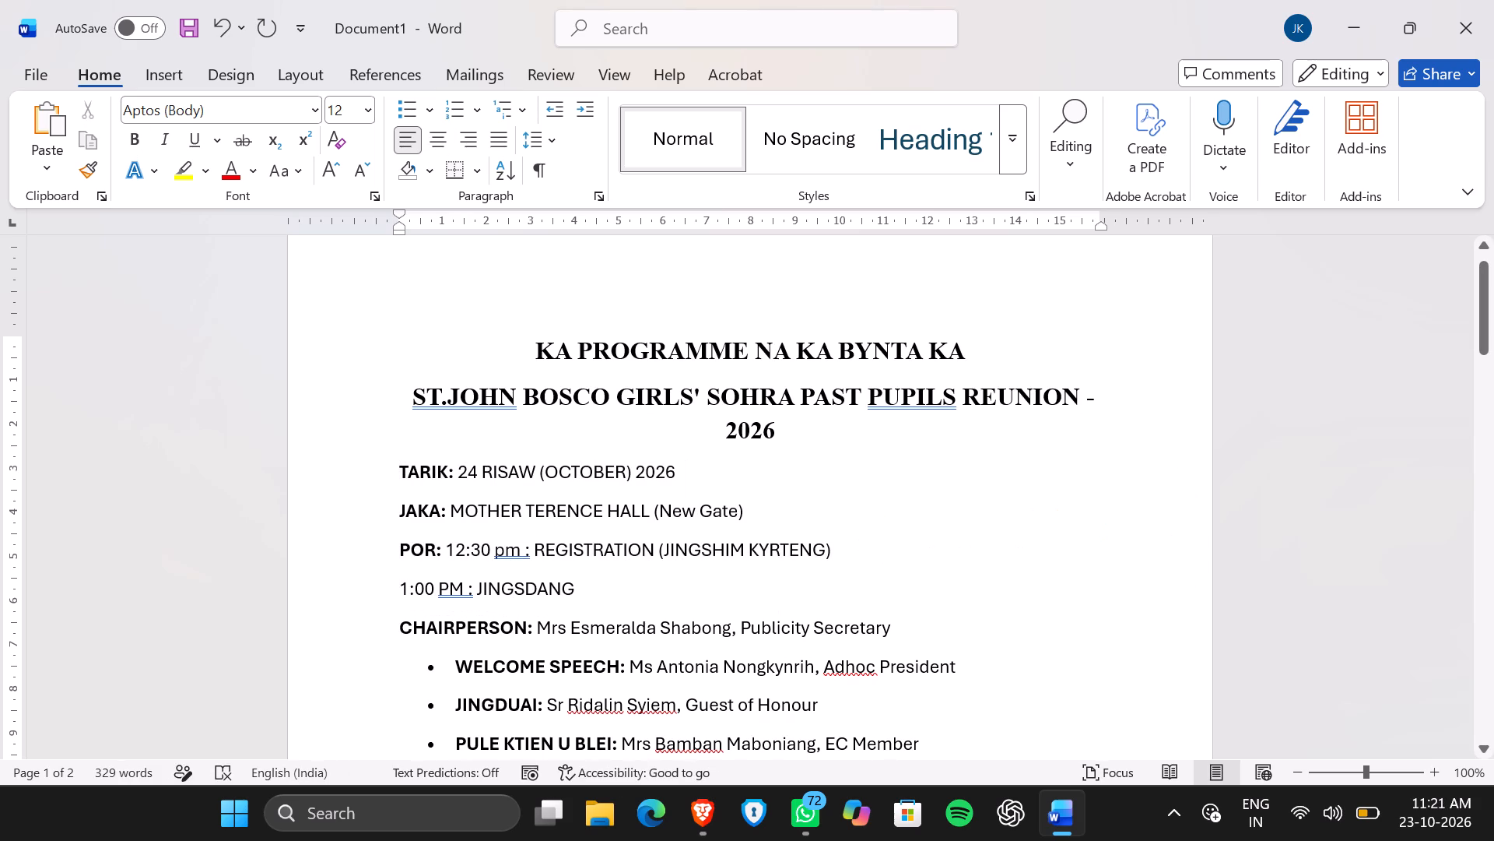
{"action": "key", "text": "Tab"}
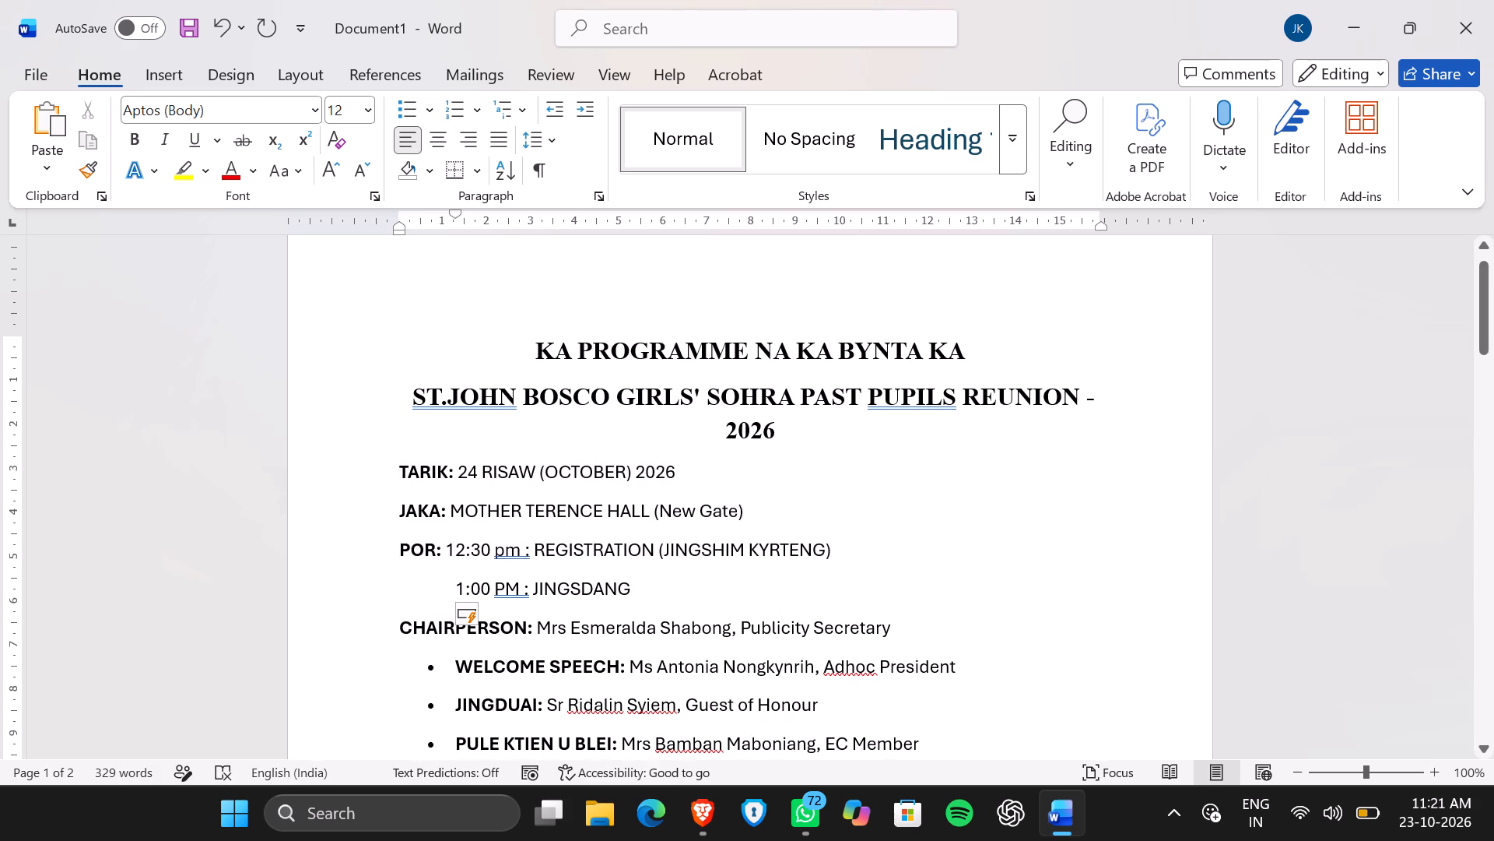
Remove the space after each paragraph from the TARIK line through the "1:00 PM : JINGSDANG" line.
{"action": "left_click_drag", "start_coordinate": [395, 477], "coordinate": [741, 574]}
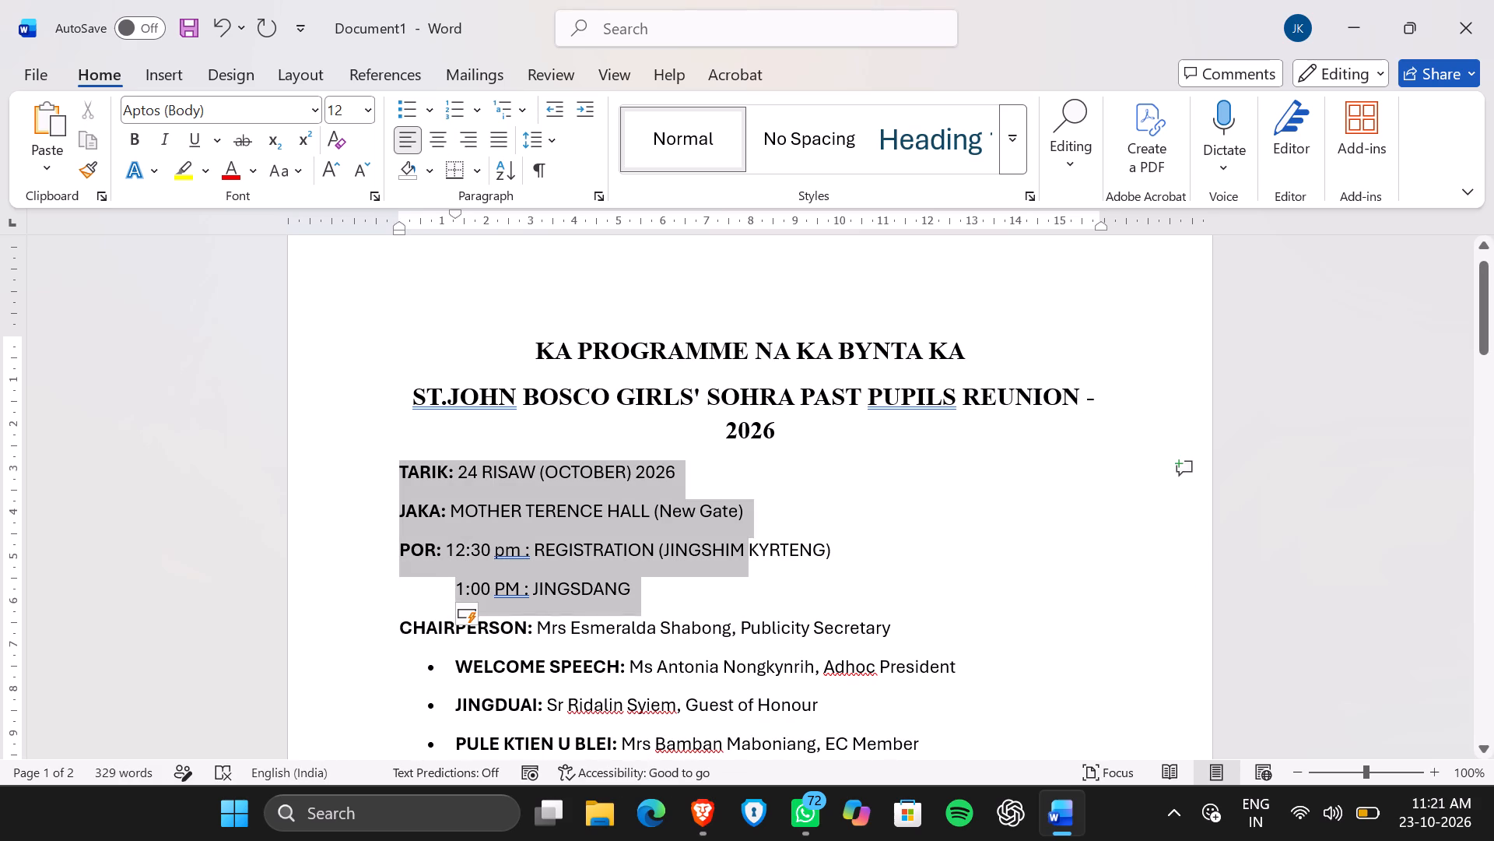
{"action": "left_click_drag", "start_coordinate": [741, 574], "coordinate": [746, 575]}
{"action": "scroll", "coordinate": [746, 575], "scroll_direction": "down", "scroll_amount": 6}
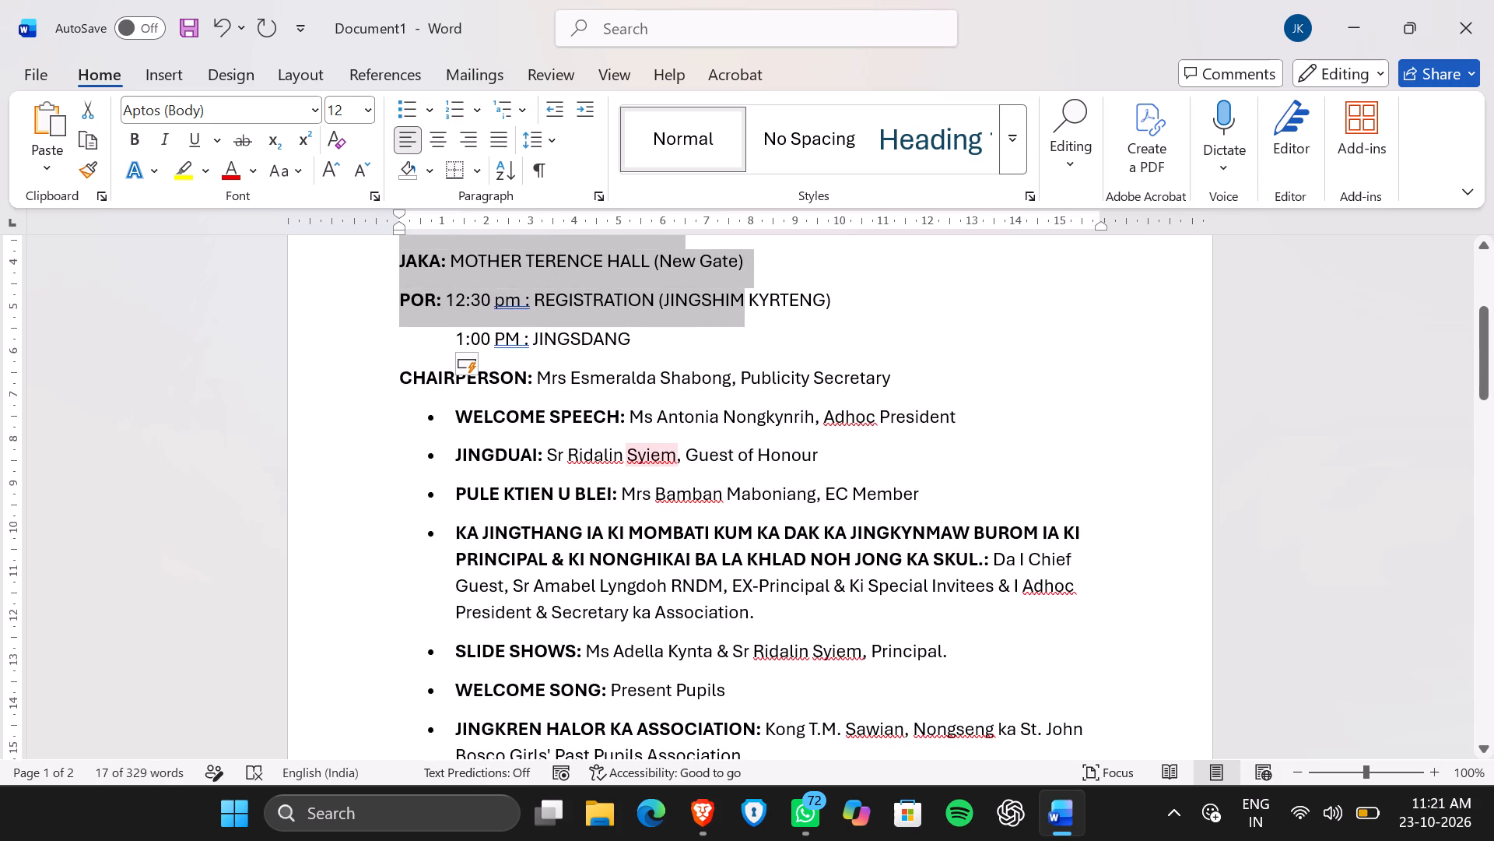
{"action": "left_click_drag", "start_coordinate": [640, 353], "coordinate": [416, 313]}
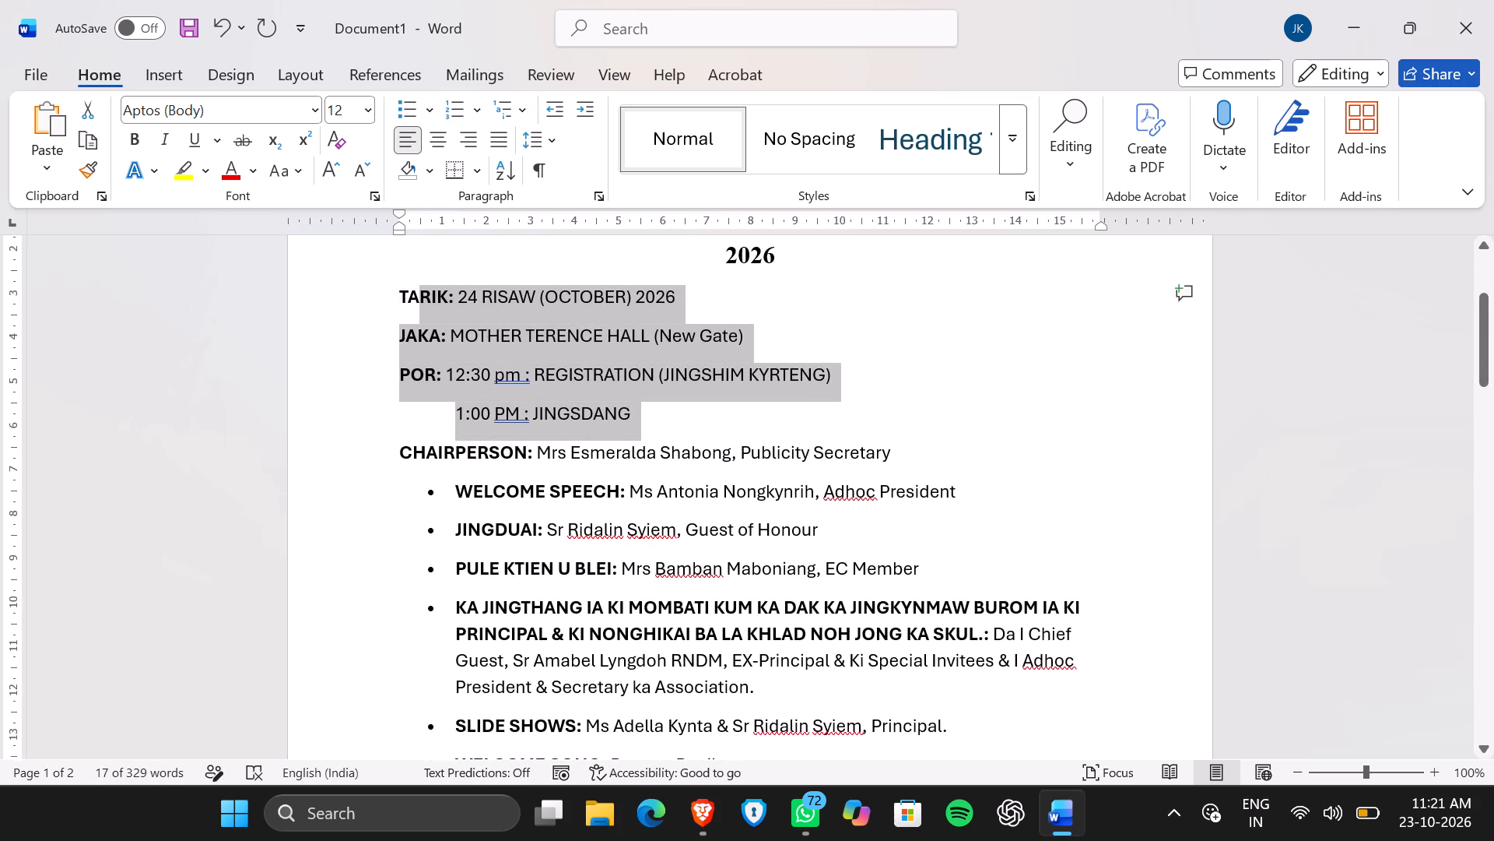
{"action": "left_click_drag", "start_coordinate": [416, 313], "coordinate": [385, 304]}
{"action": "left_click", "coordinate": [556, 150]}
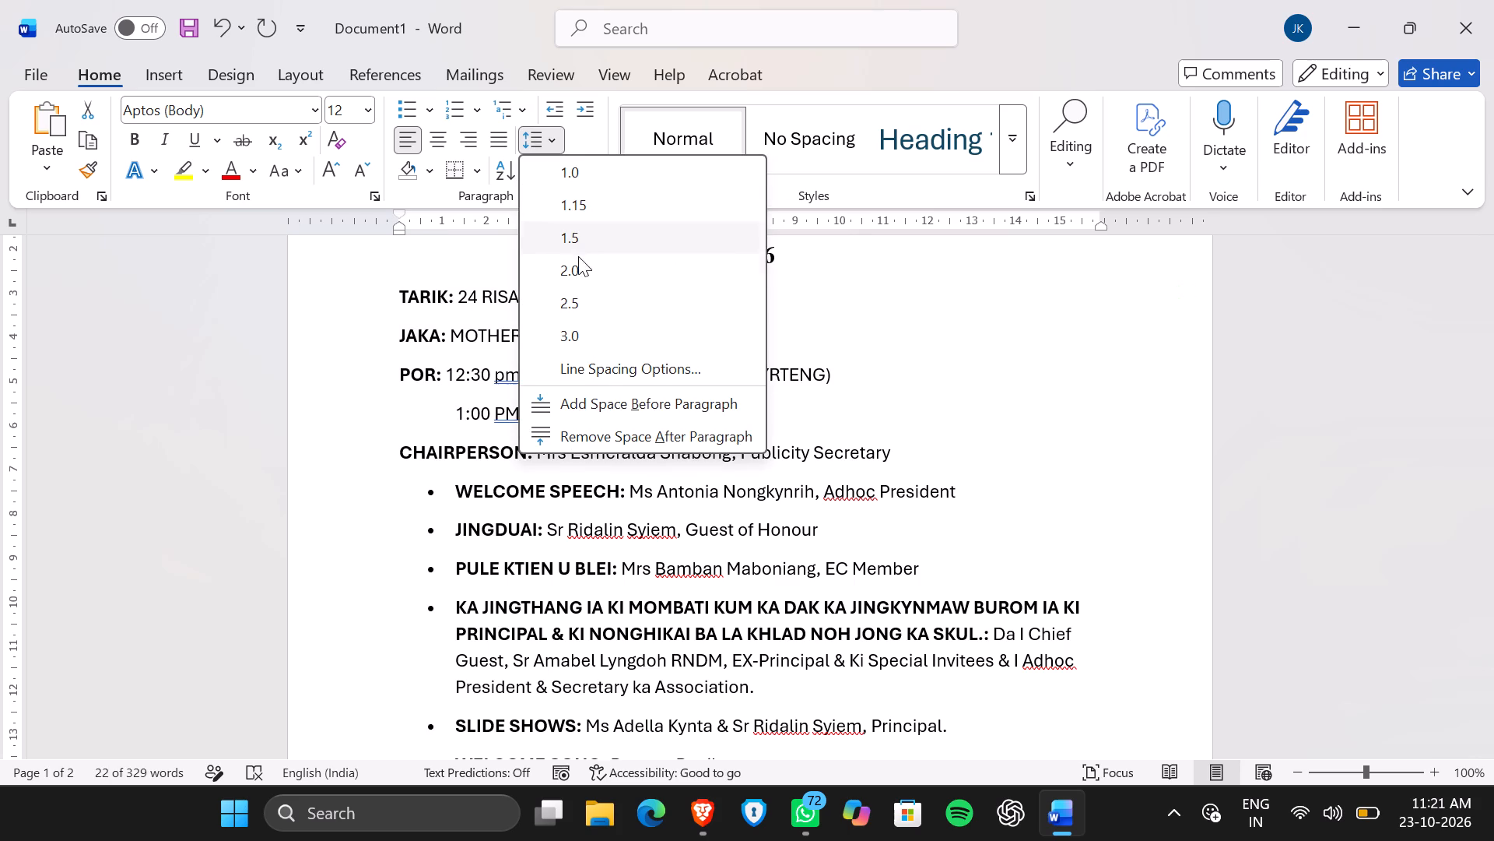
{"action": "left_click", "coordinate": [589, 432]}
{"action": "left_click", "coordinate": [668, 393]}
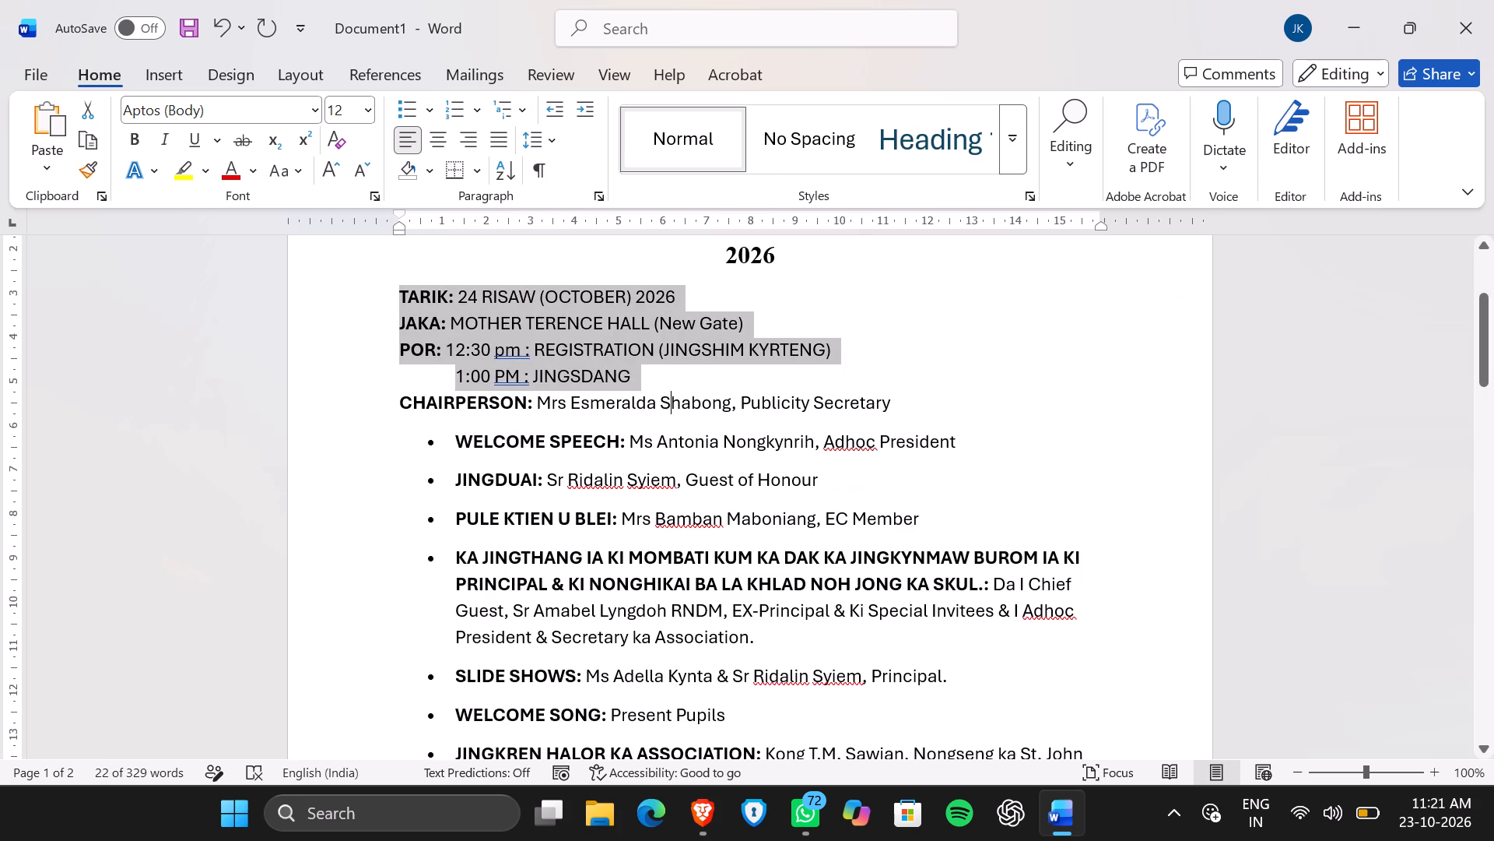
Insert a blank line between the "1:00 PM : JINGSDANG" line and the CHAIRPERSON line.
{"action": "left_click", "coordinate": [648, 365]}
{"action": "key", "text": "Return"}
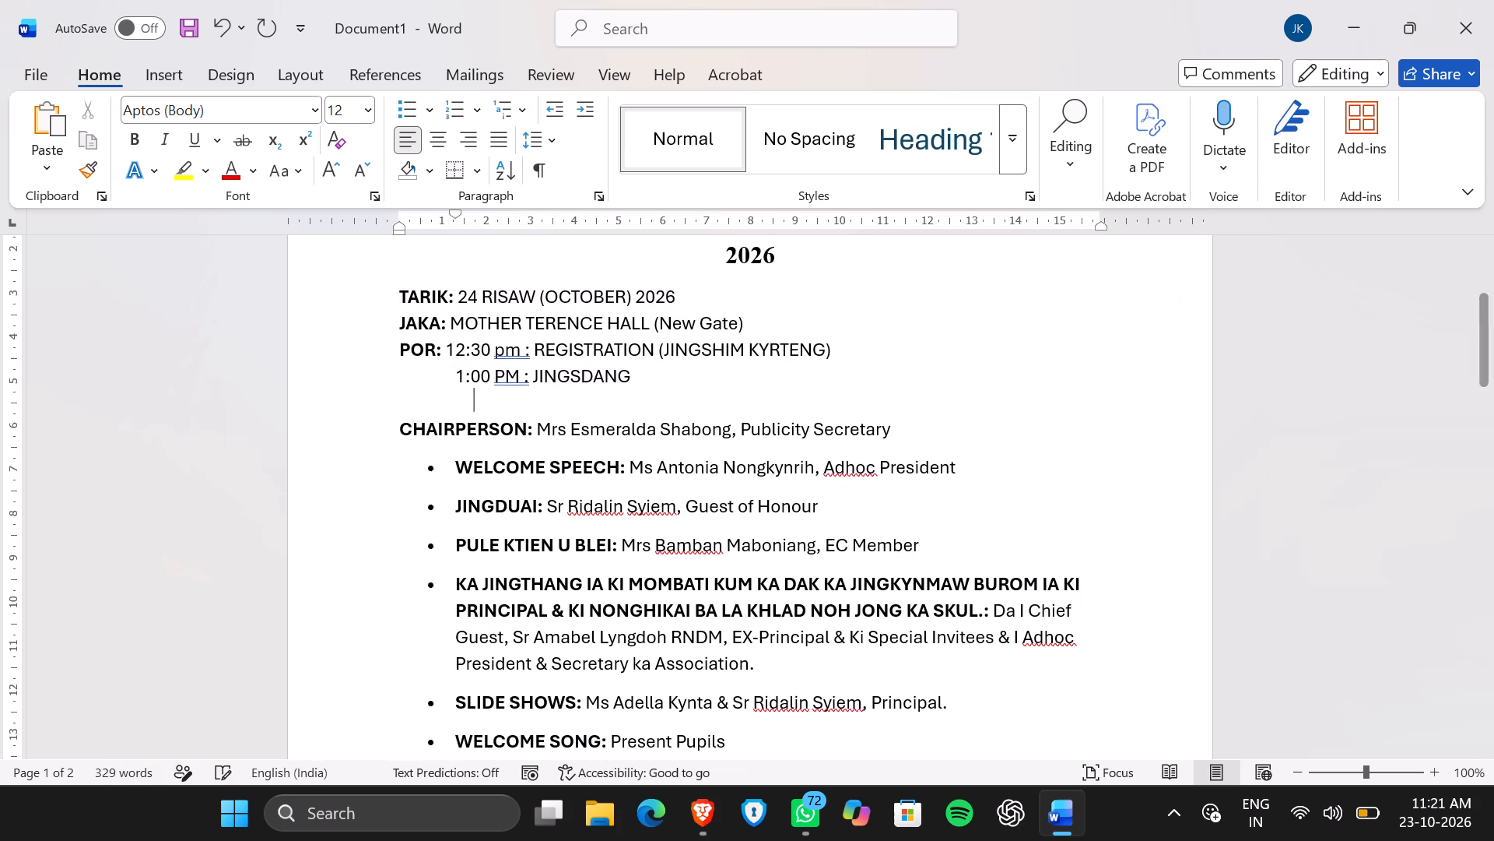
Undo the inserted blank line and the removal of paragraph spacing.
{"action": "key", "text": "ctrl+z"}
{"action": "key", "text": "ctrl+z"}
Accept the grammar suggestion "pm:" for the 12:30 time in the POR line.
{"action": "left_click", "coordinate": [581, 387]}
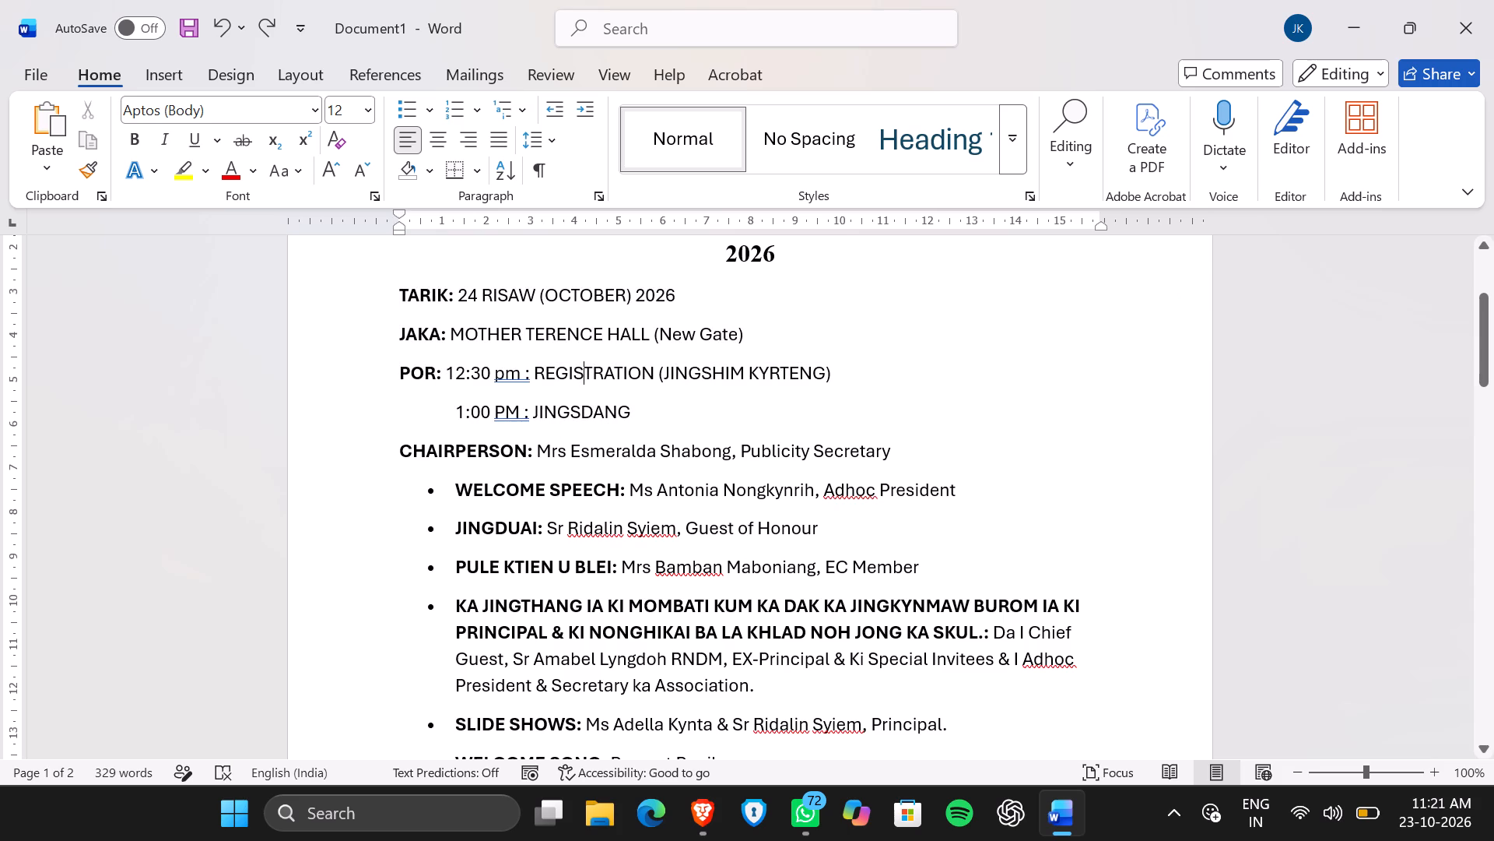
{"action": "right_click", "coordinate": [517, 378]}
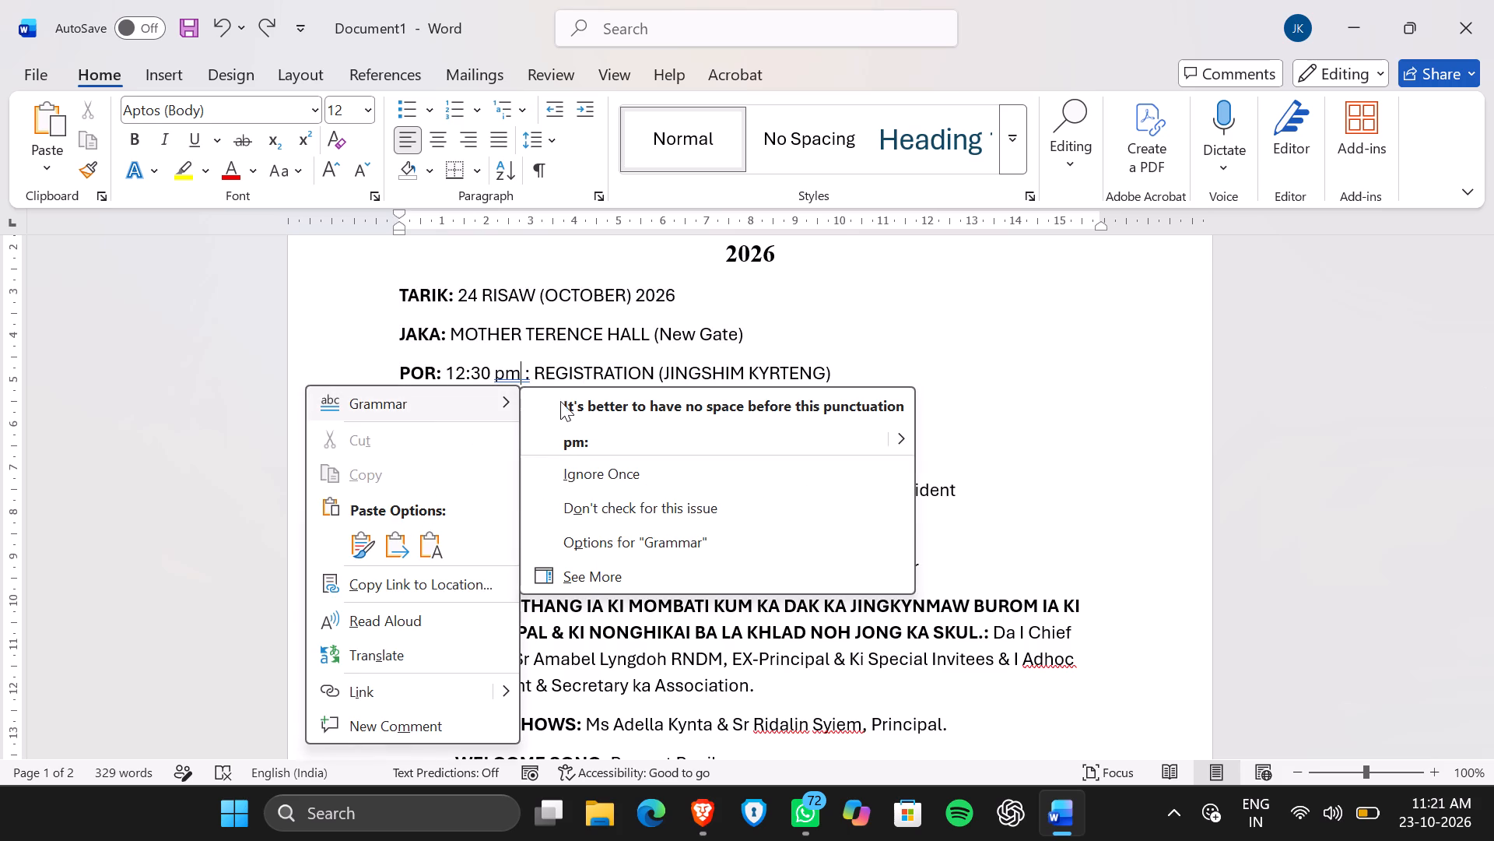
{"action": "left_click", "coordinate": [592, 435]}
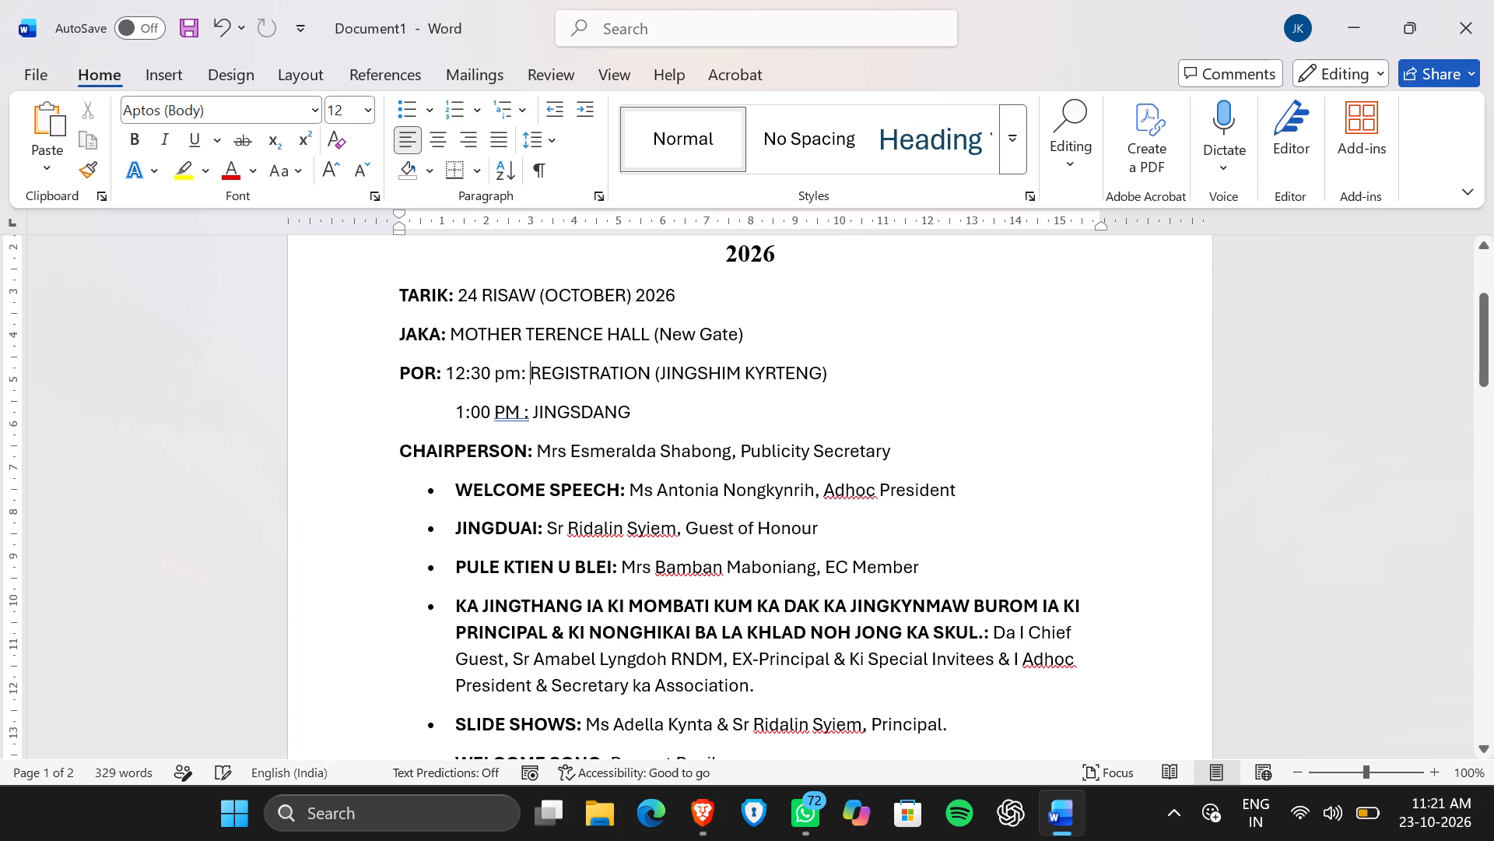
Accept the grammar suggestion "PM:" for the 1:00 time in the JINGSDANG line.
{"action": "right_click", "coordinate": [517, 415]}
{"action": "left_click", "coordinate": [625, 86]}
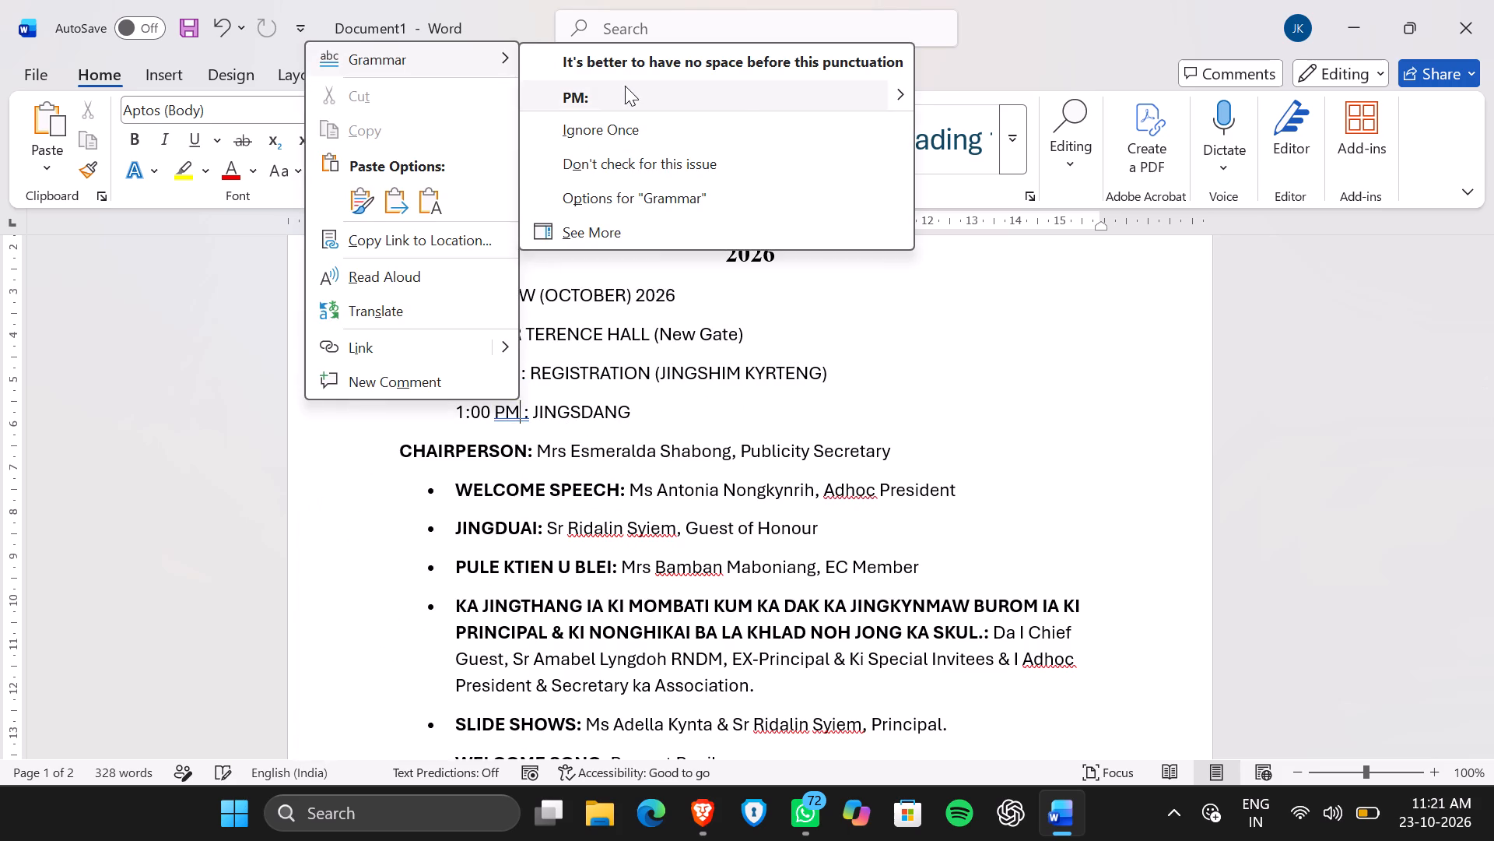
Review the programme items from the CHAIRPERSON line through the closing N.B. note for errors.
{"action": "scroll", "coordinate": [574, 491], "scroll_direction": "down", "scroll_amount": 2}
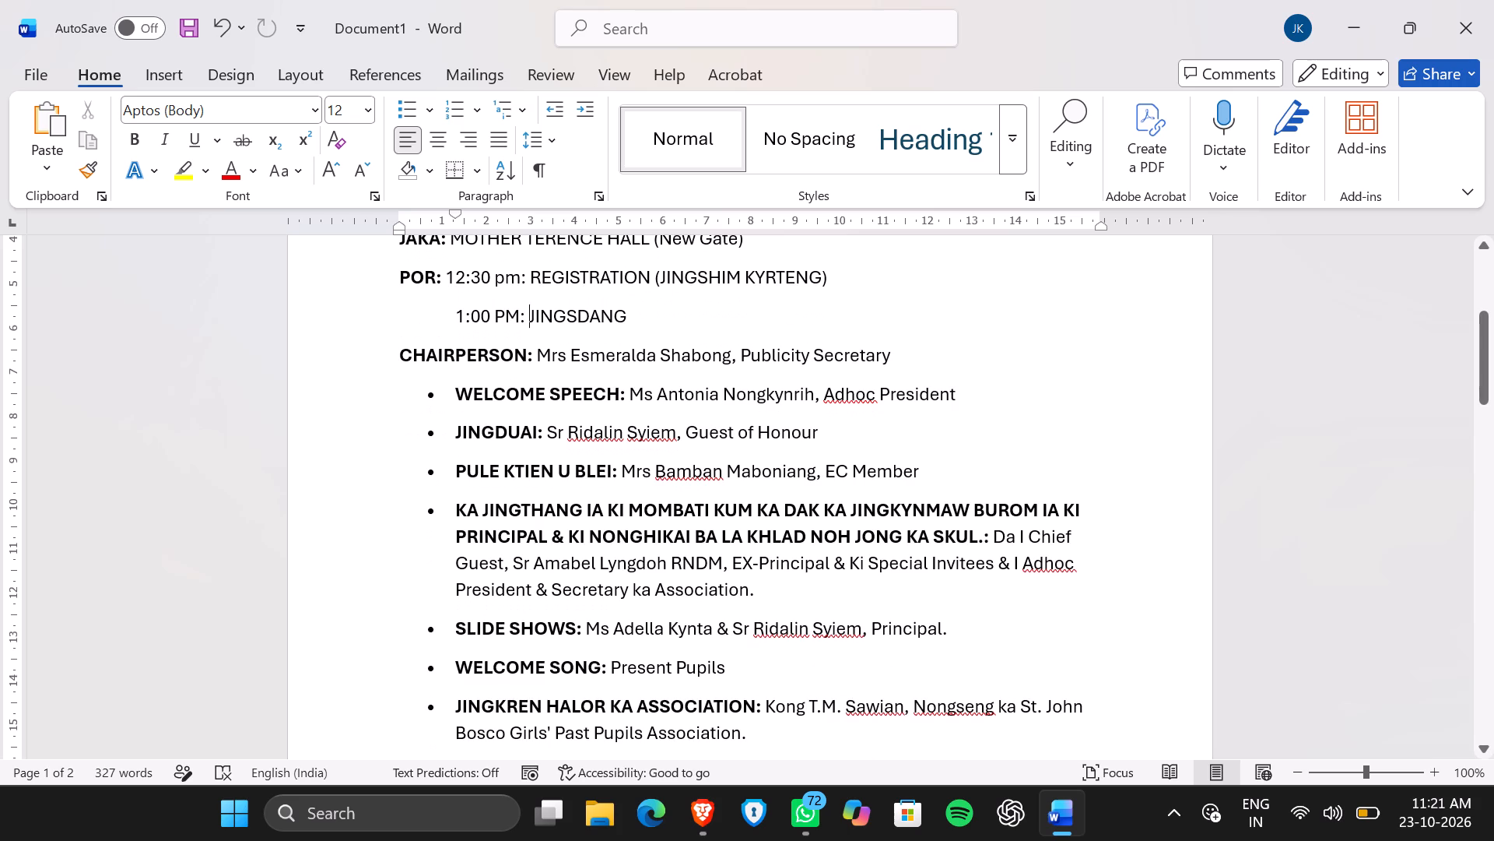
{"action": "scroll", "coordinate": [479, 484], "scroll_direction": "down", "scroll_amount": 4}
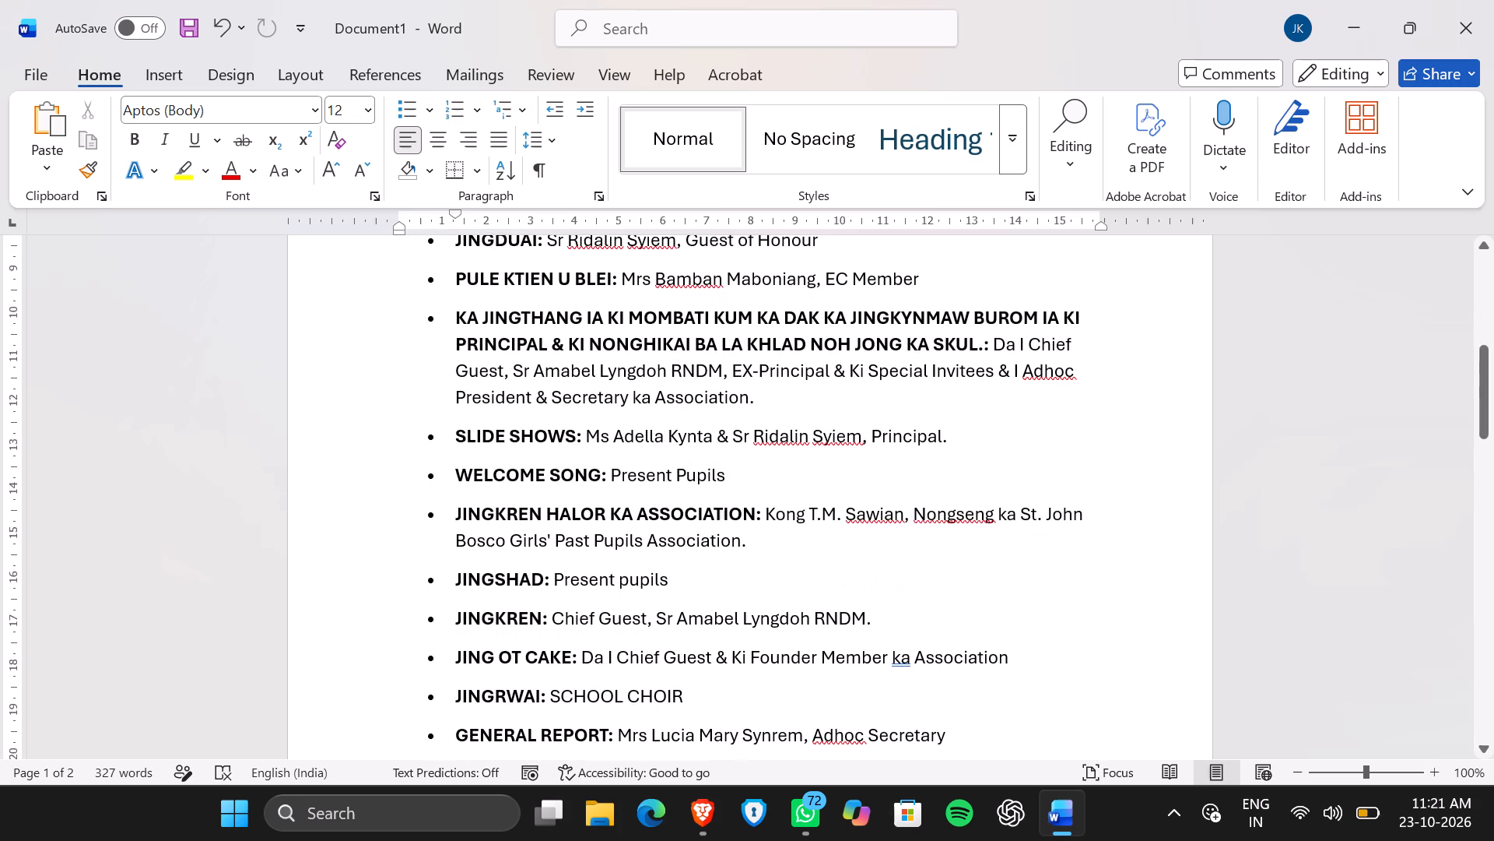
{"action": "scroll", "coordinate": [835, 516], "scroll_direction": "down", "scroll_amount": 5}
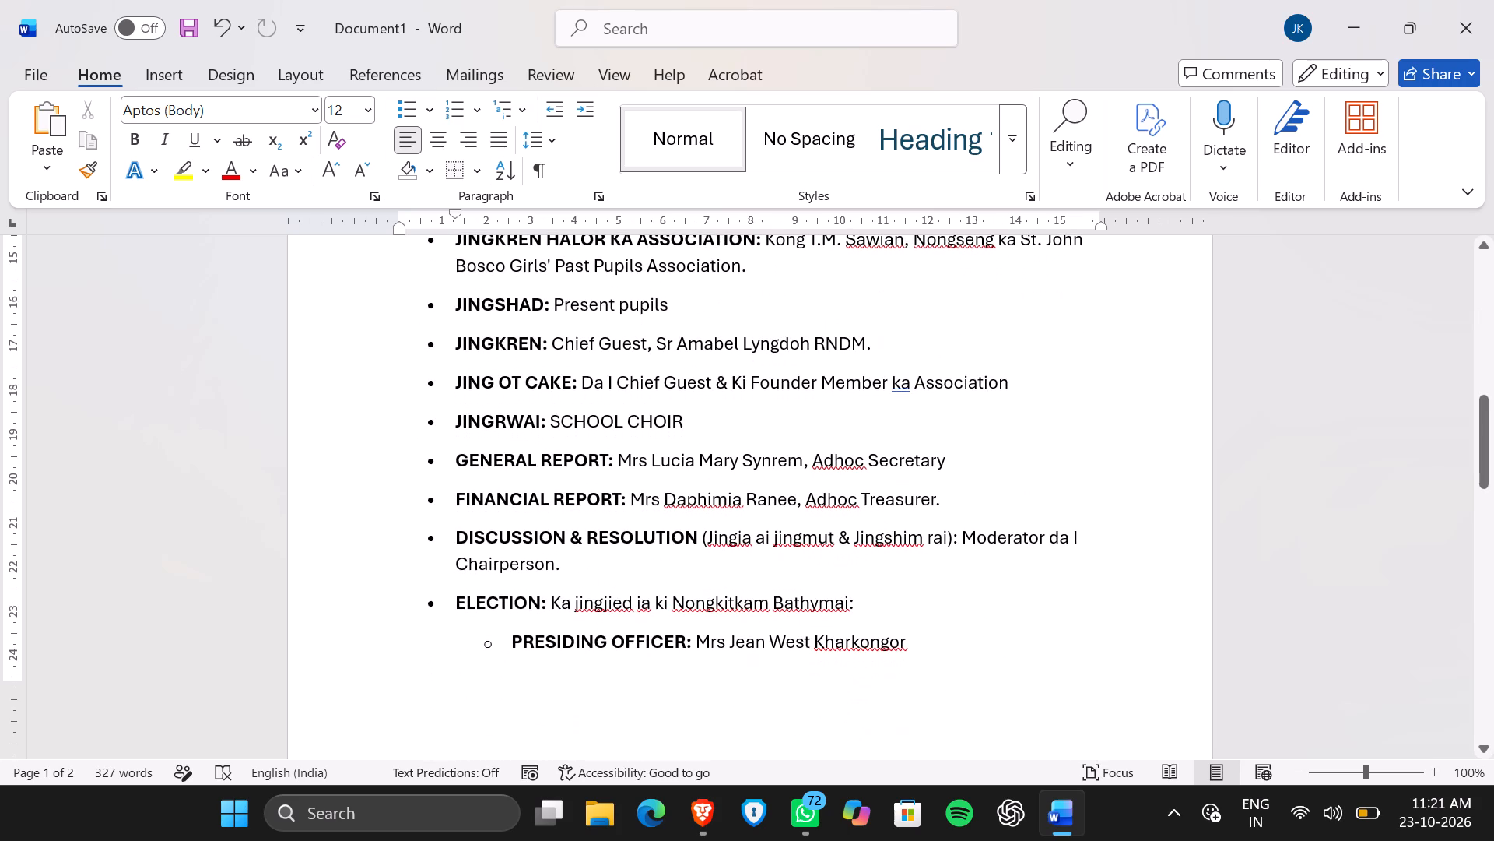
{"action": "scroll", "coordinate": [706, 583], "scroll_direction": "down", "scroll_amount": 7}
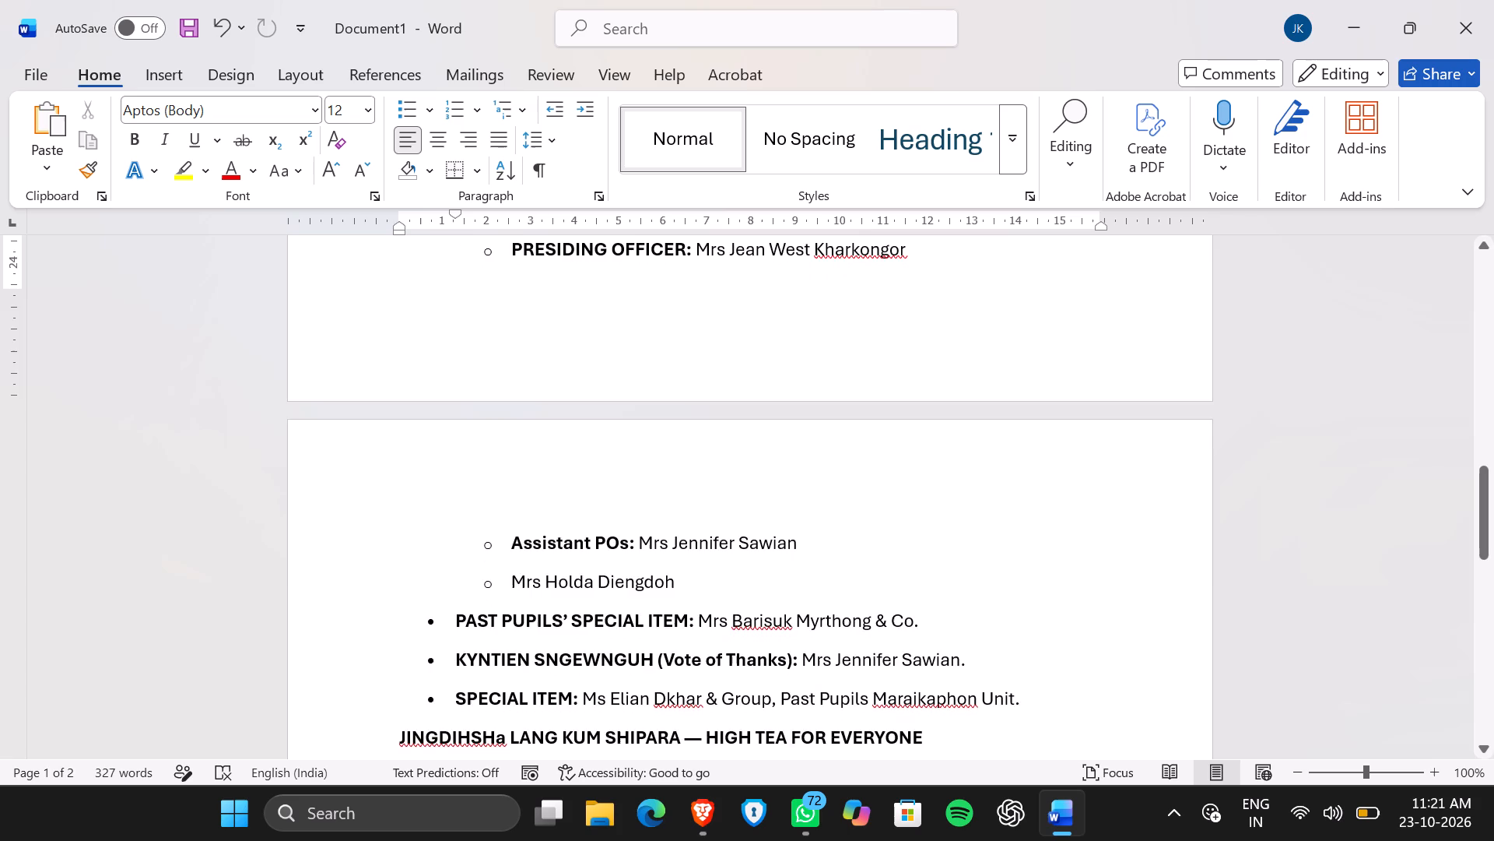
{"action": "scroll", "coordinate": [706, 583], "scroll_direction": "up", "scroll_amount": 4}
{"action": "scroll", "coordinate": [706, 583], "scroll_direction": "down", "scroll_amount": 8}
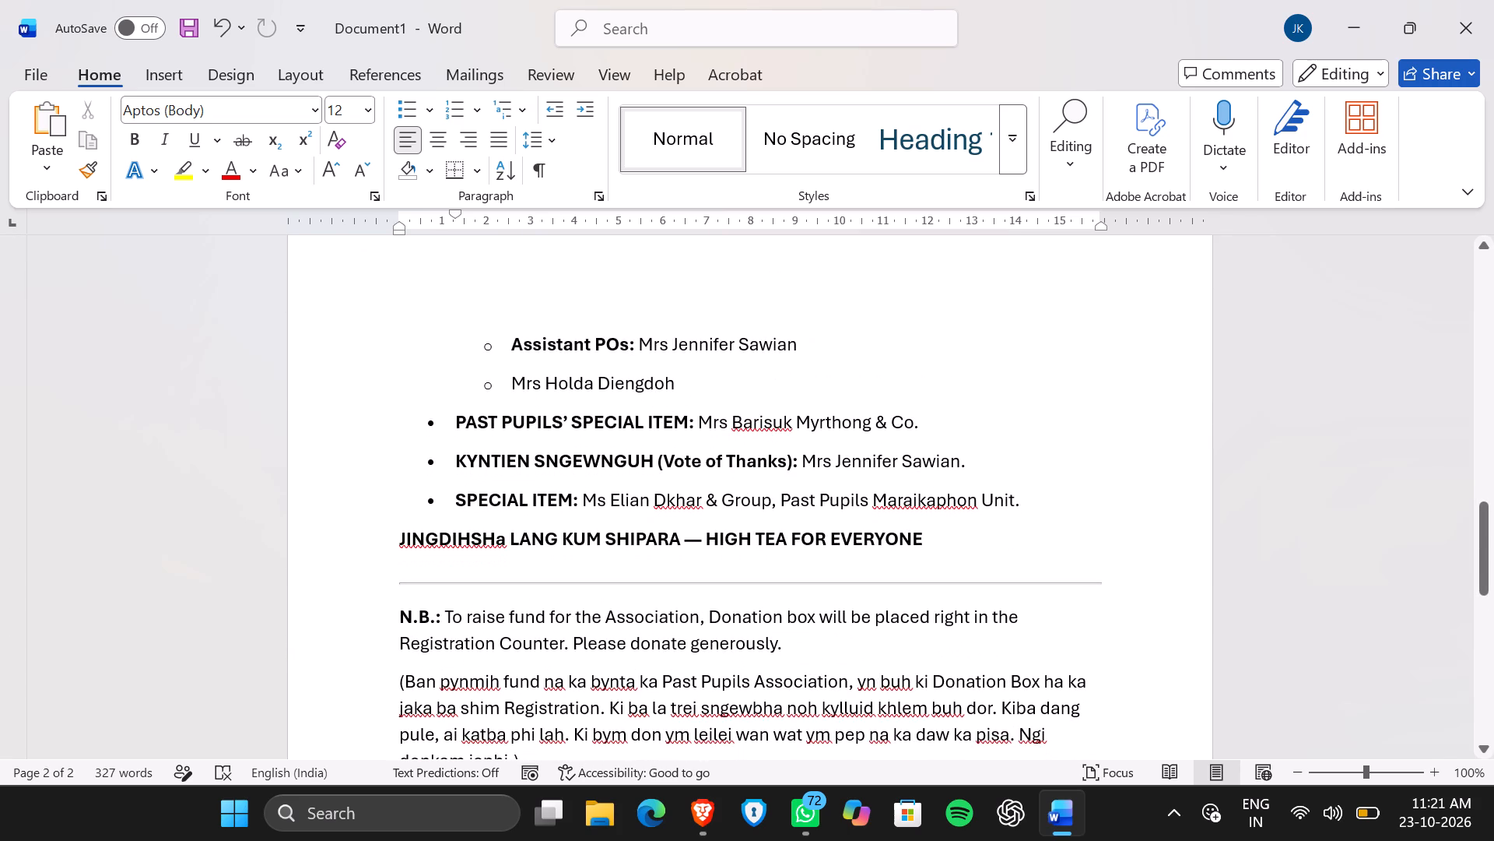
{"action": "scroll", "coordinate": [706, 583], "scroll_direction": "down", "scroll_amount": 2}
{"action": "left_click_drag", "start_coordinate": [493, 451], "coordinate": [434, 452]}
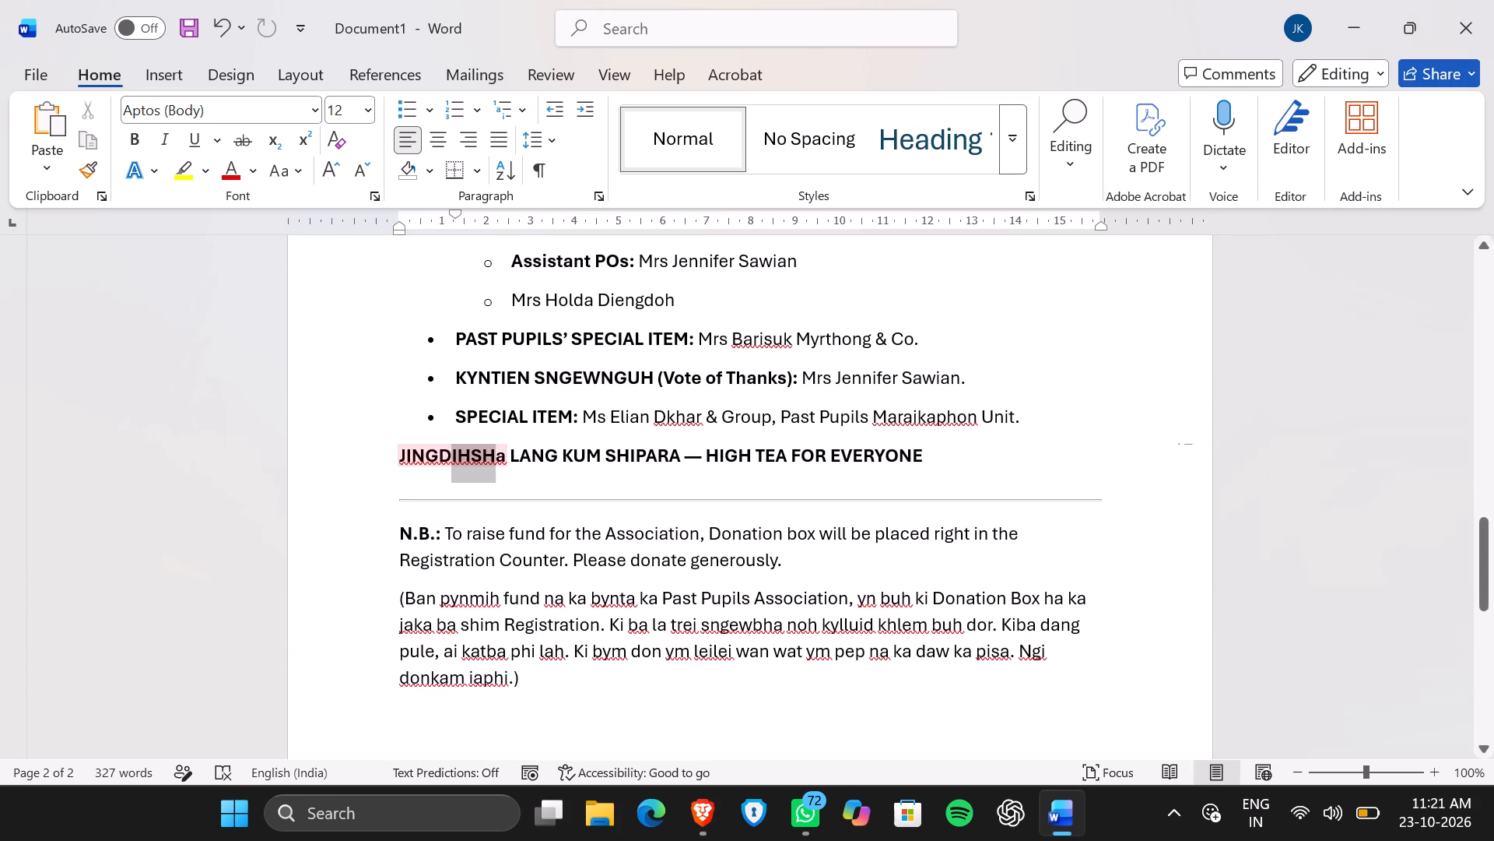
{"action": "left_click_drag", "start_coordinate": [434, 452], "coordinate": [416, 452]}
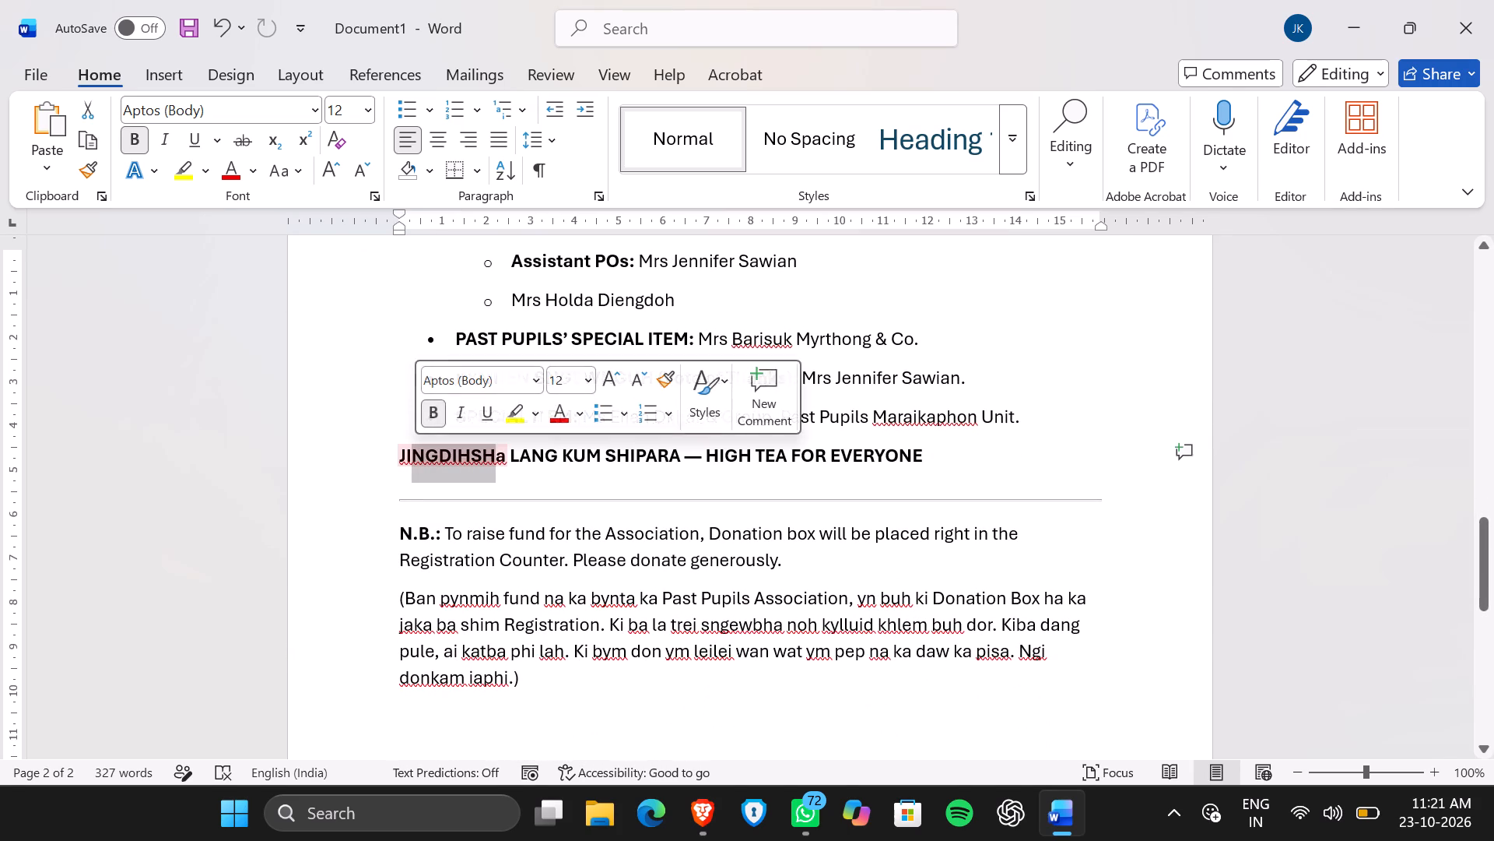
{"action": "left_click", "coordinate": [502, 447]}
{"action": "scroll", "coordinate": [531, 463], "scroll_direction": "up", "scroll_amount": 18}
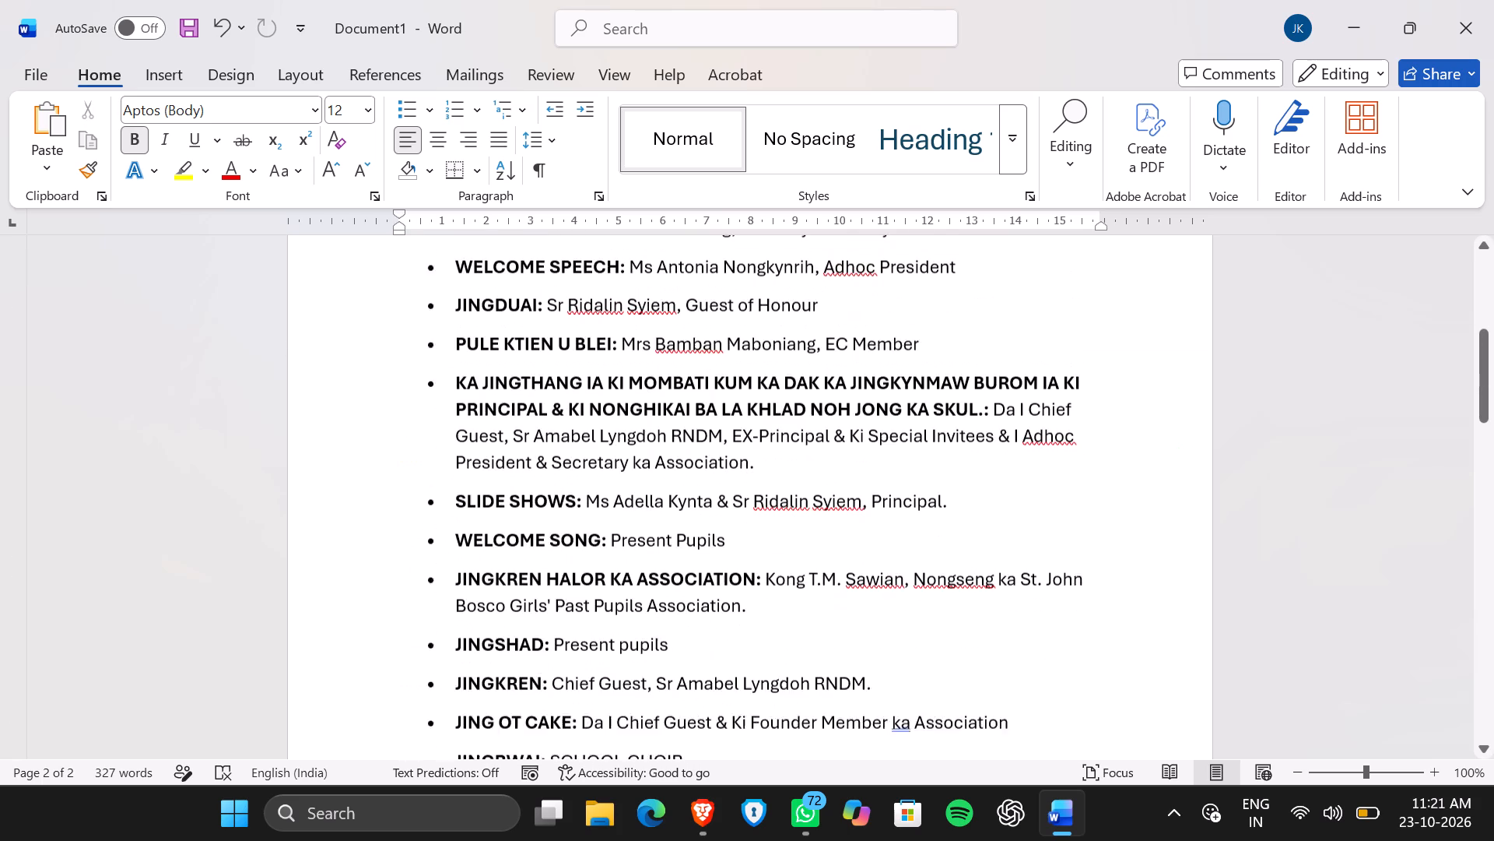
{"action": "scroll", "coordinate": [531, 463], "scroll_direction": "down", "scroll_amount": 12}
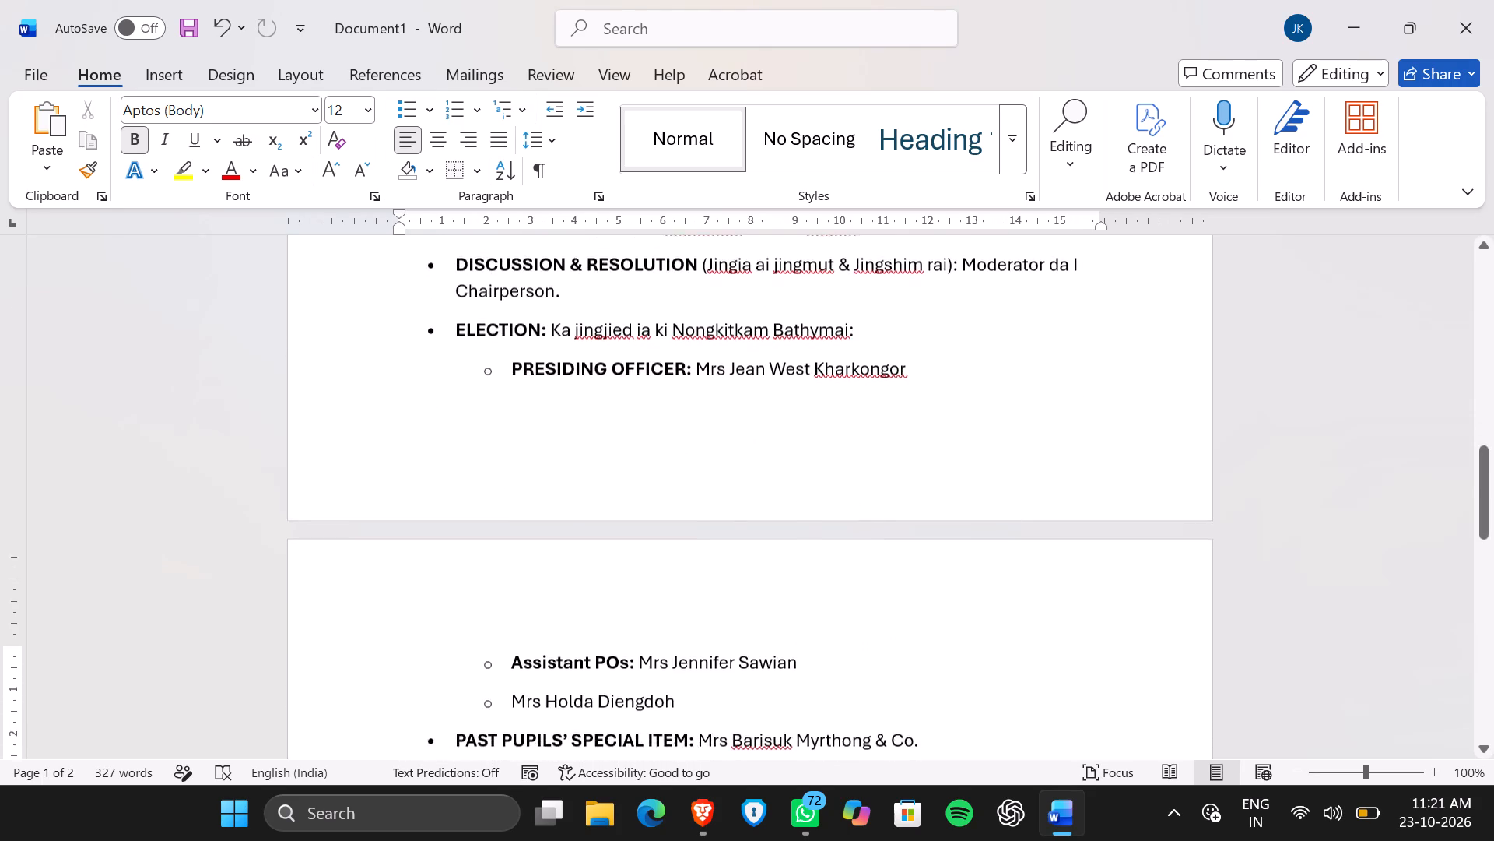
{"action": "scroll", "coordinate": [531, 463], "scroll_direction": "down", "scroll_amount": 6}
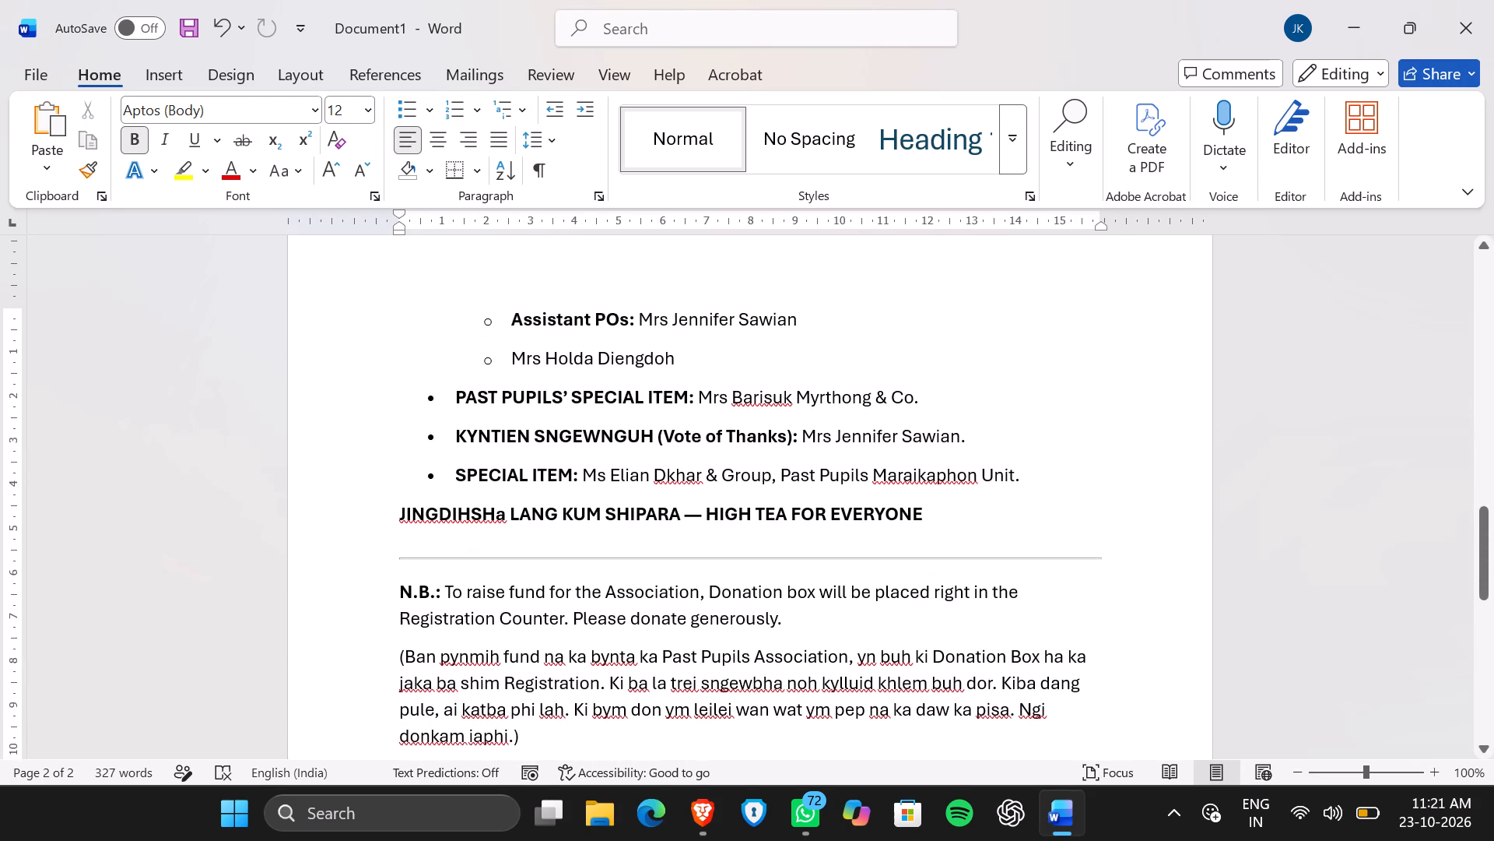
Replace the lowercase "a" in "JINGDIHSHa" with a capital "A" in the high tea line.
{"action": "left_click", "coordinate": [505, 517]}
{"action": "key", "text": "BackSpace"}
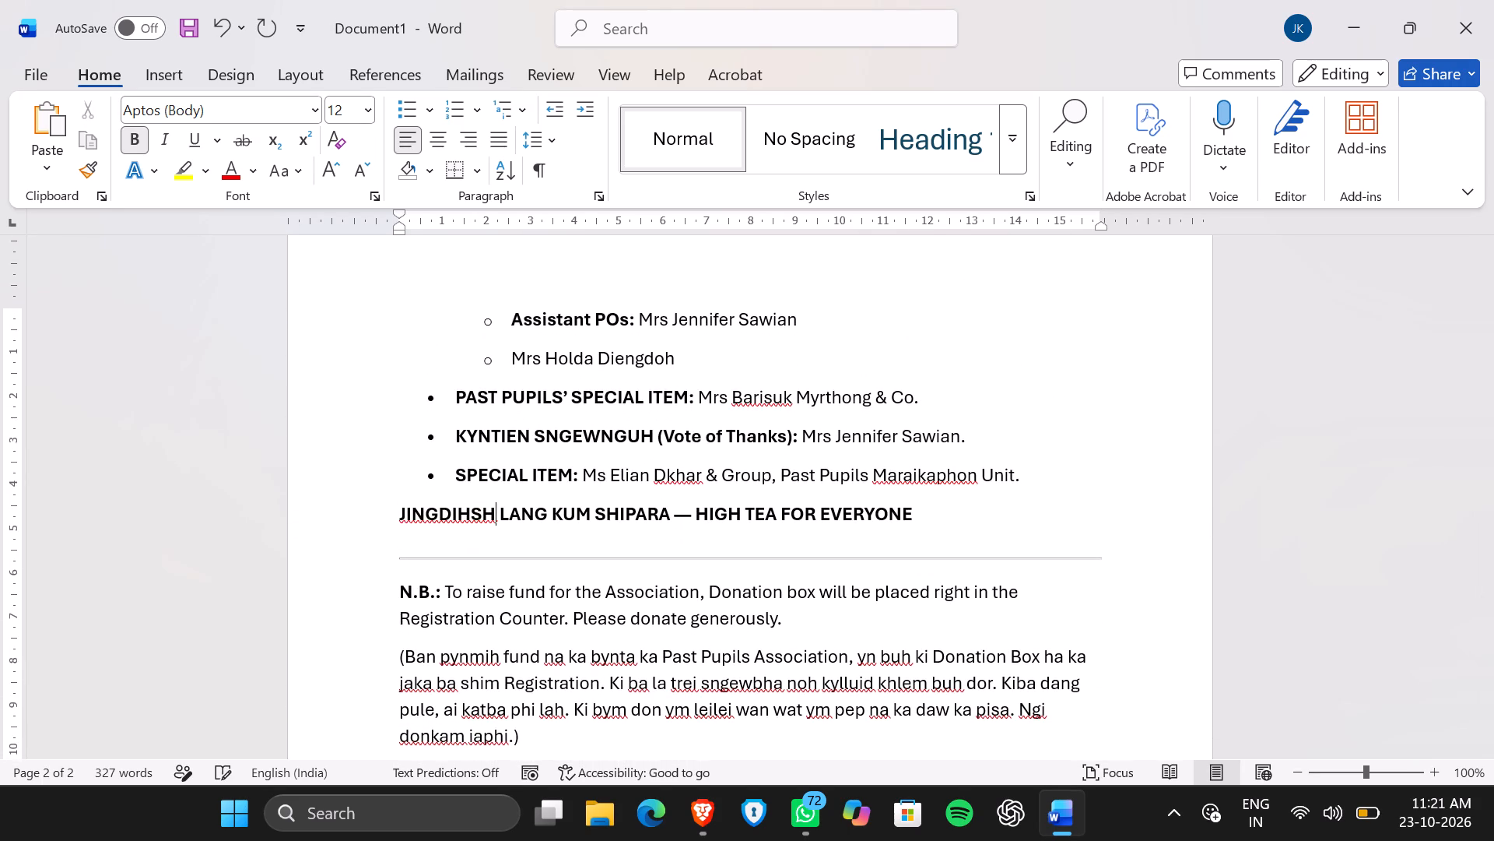
{"action": "key", "text": "shift+a"}
{"action": "scroll", "coordinate": [509, 527], "scroll_direction": "down", "scroll_amount": 1}
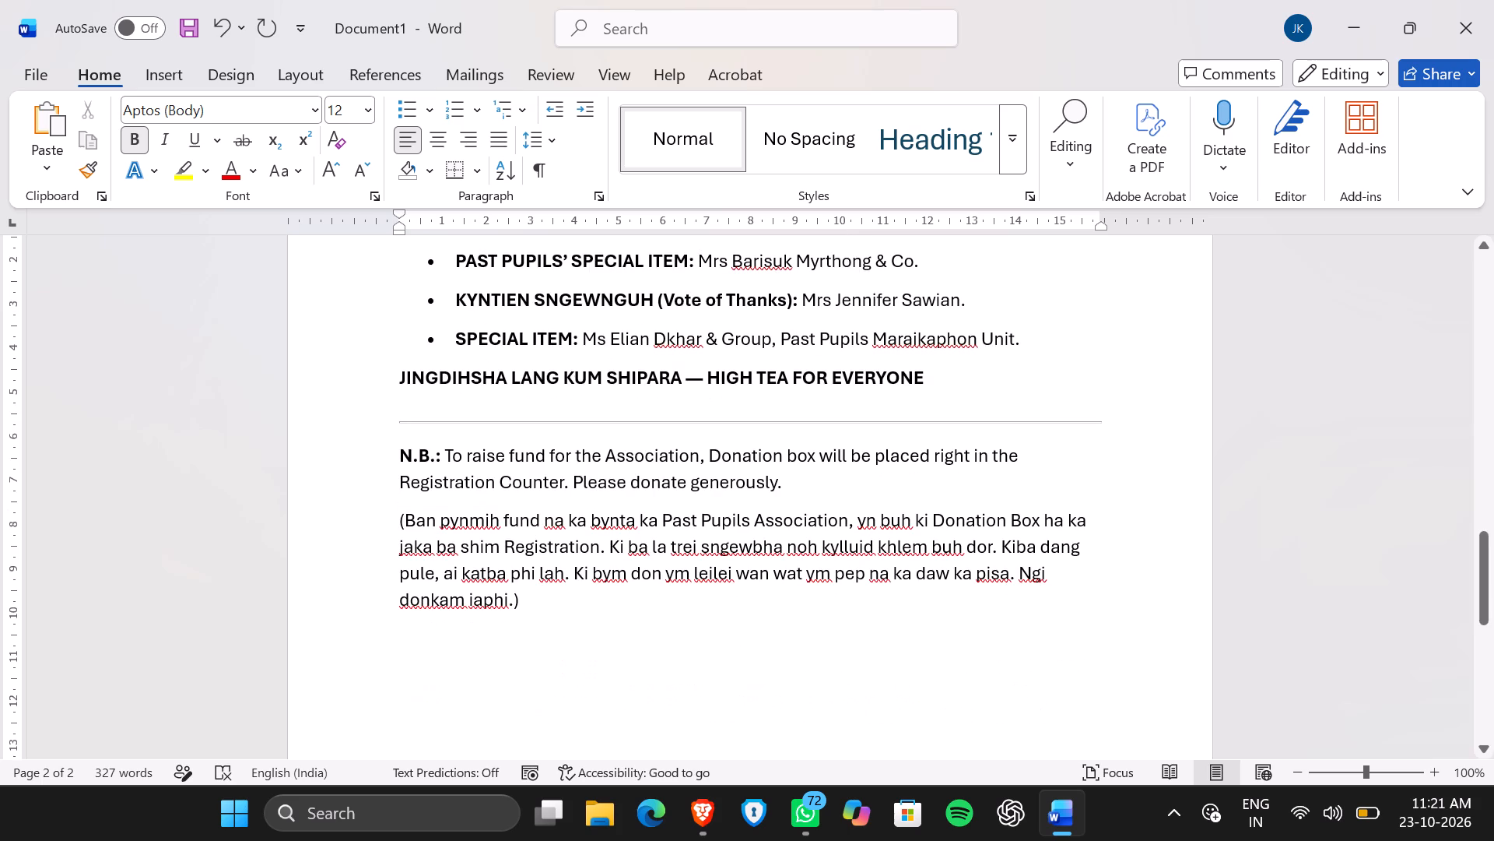
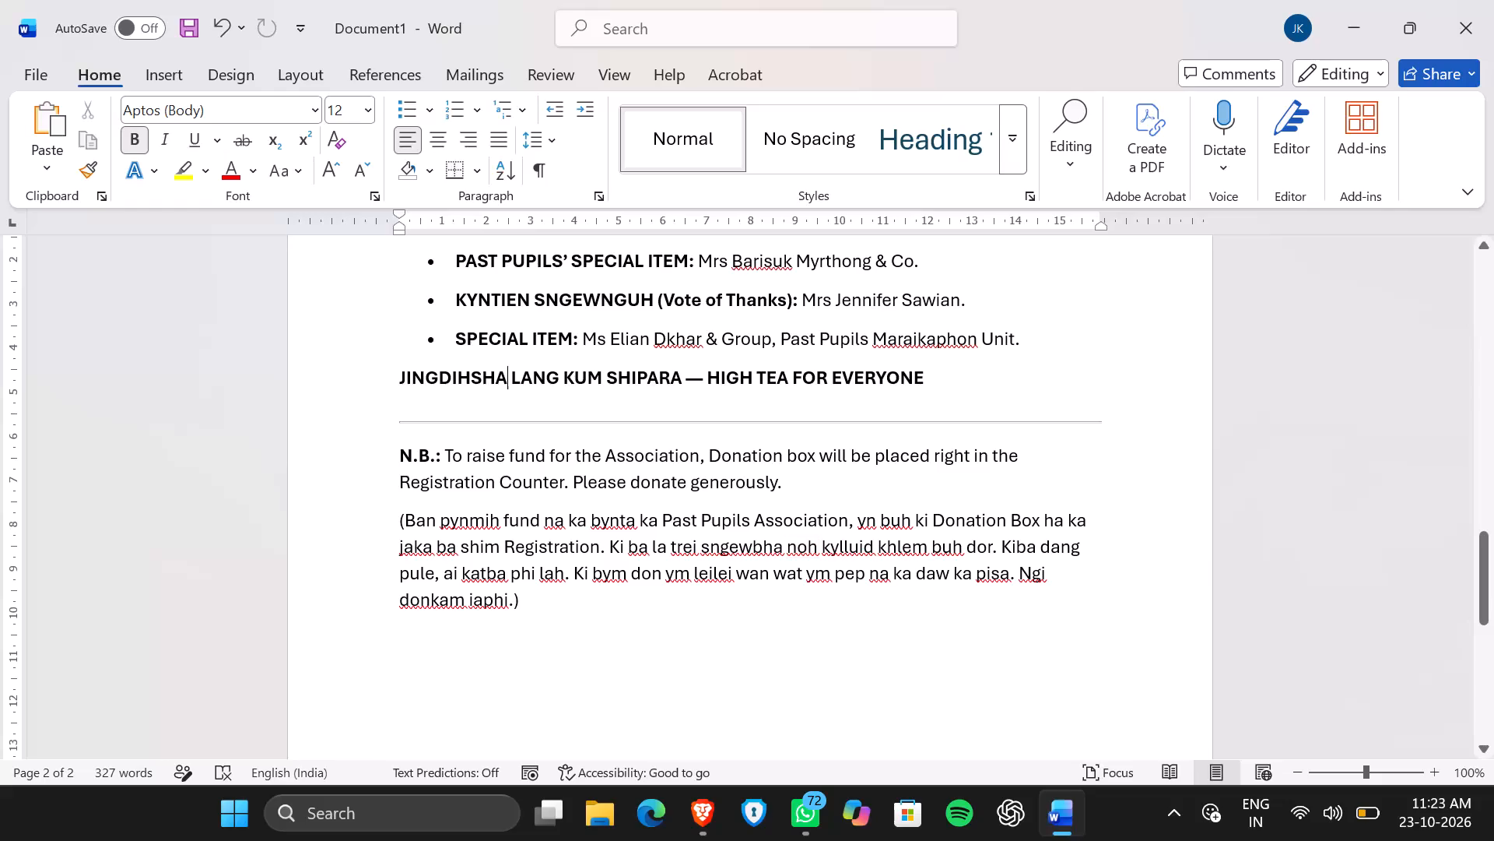
Add a bold bullet item "FELICITATION OF THE GUESTS:" directly below the WELCOME SPEECH item.
{"action": "scroll", "coordinate": [738, 520], "scroll_direction": "up", "scroll_amount": 2}
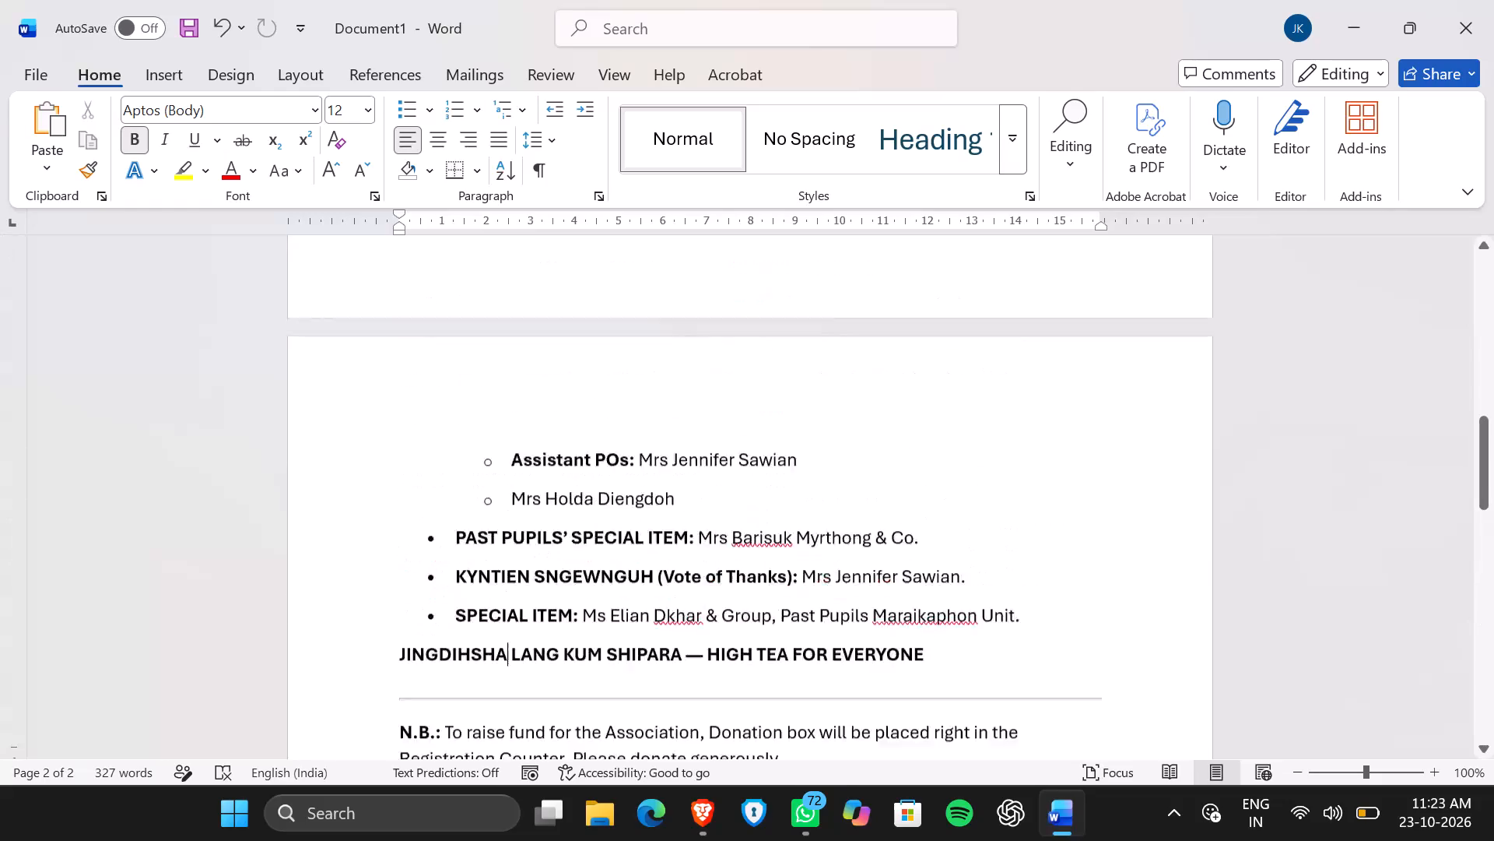
{"action": "scroll", "coordinate": [738, 520], "scroll_direction": "up", "scroll_amount": 7}
{"action": "scroll", "coordinate": [738, 520], "scroll_direction": "down", "scroll_amount": 1}
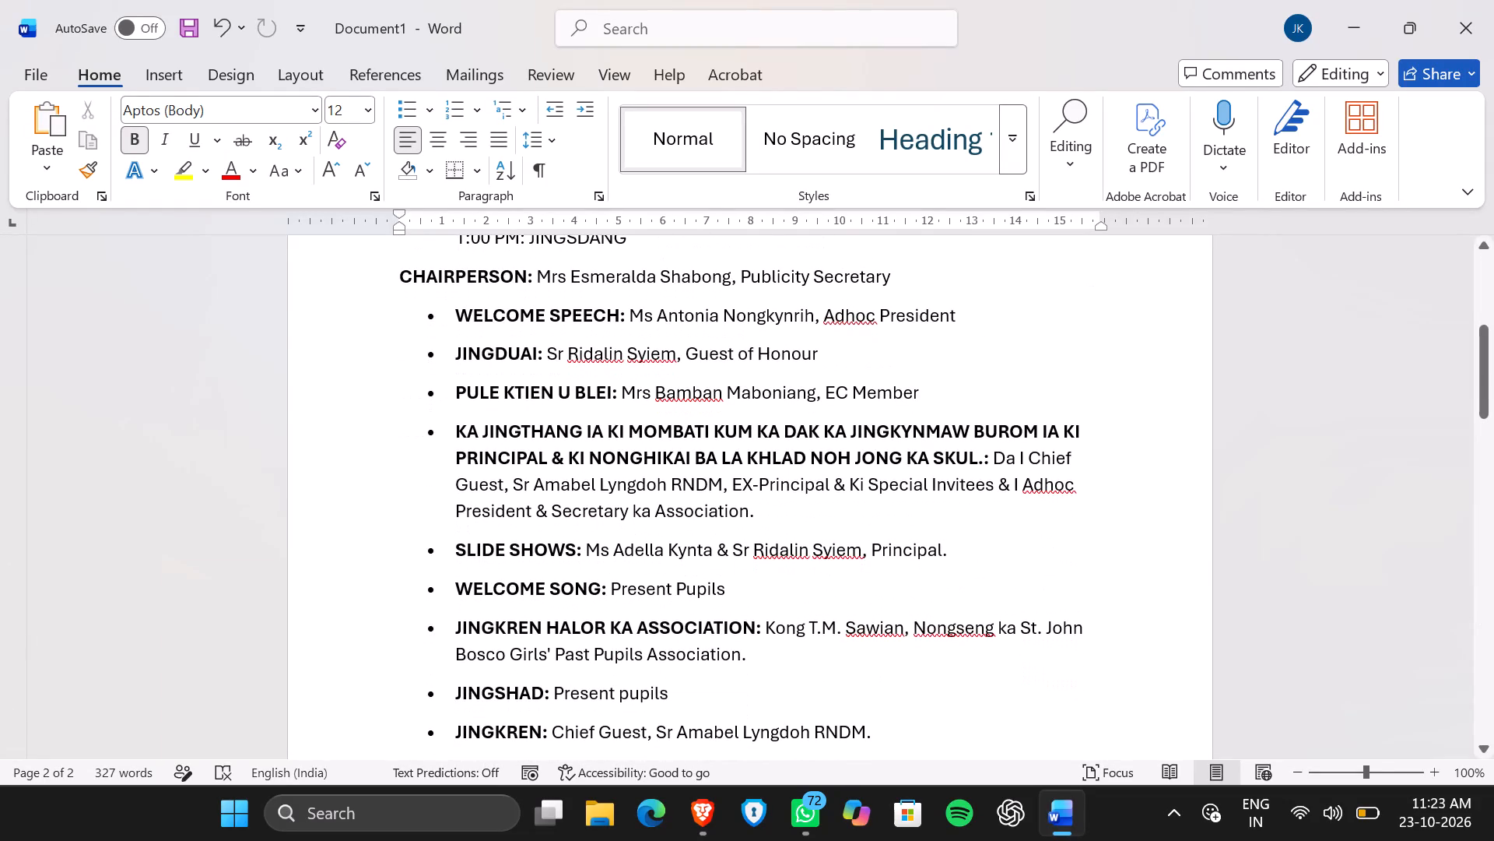
{"action": "left_click", "coordinate": [963, 308]}
{"action": "key", "text": "Return"}
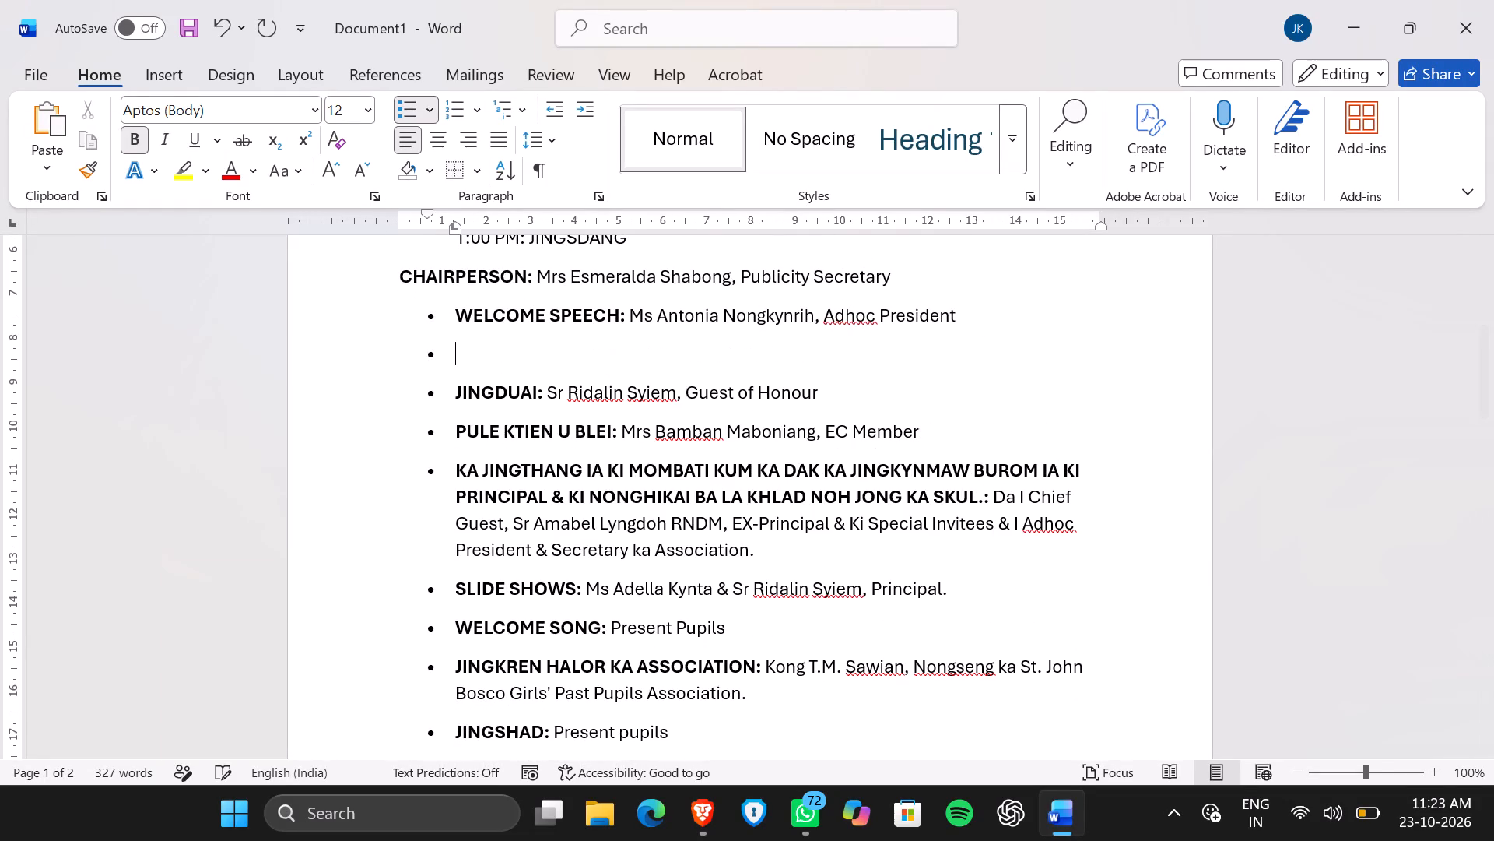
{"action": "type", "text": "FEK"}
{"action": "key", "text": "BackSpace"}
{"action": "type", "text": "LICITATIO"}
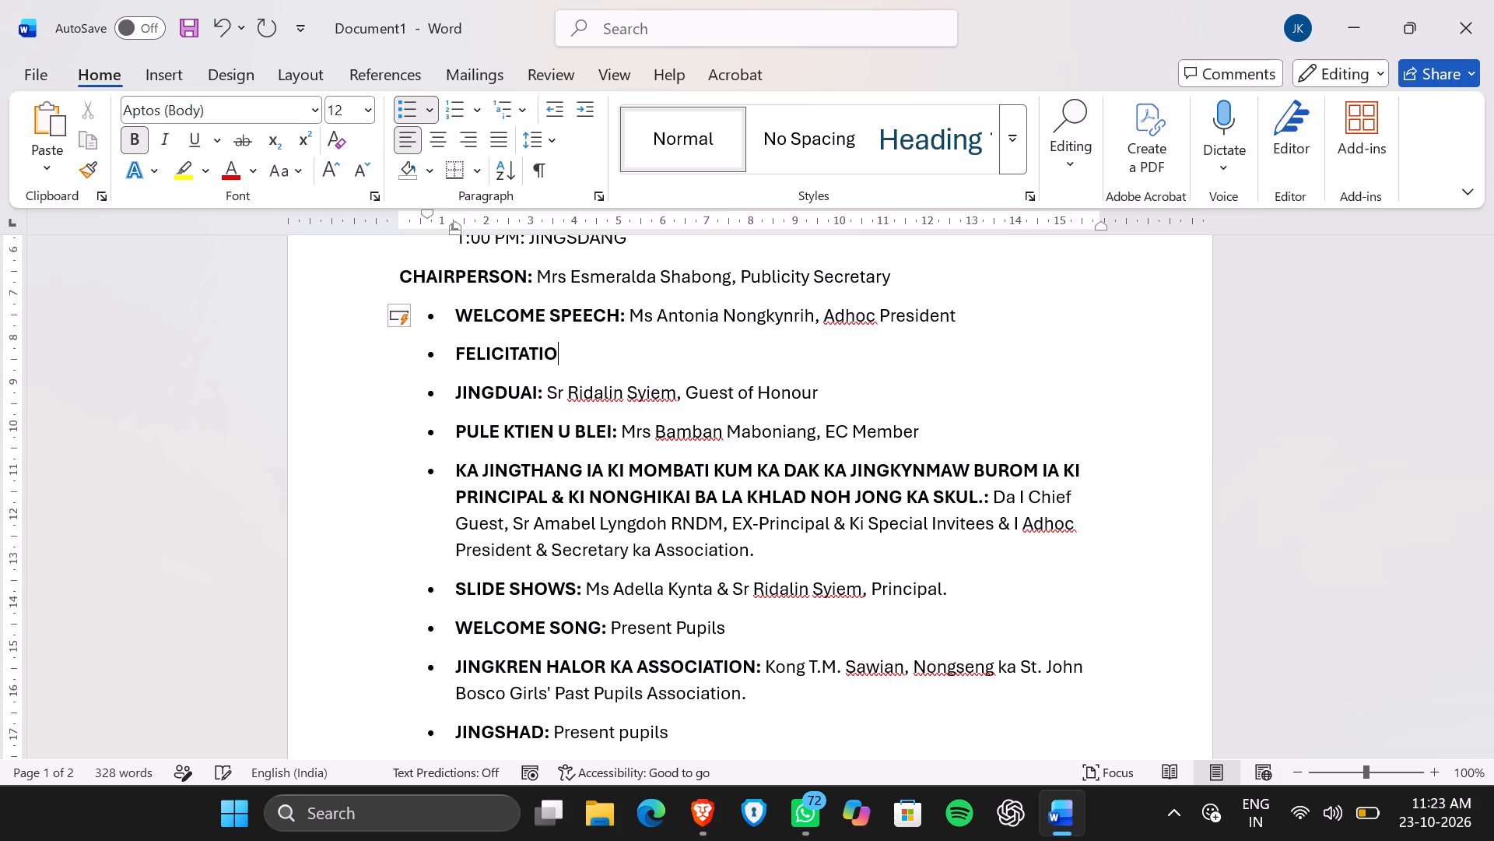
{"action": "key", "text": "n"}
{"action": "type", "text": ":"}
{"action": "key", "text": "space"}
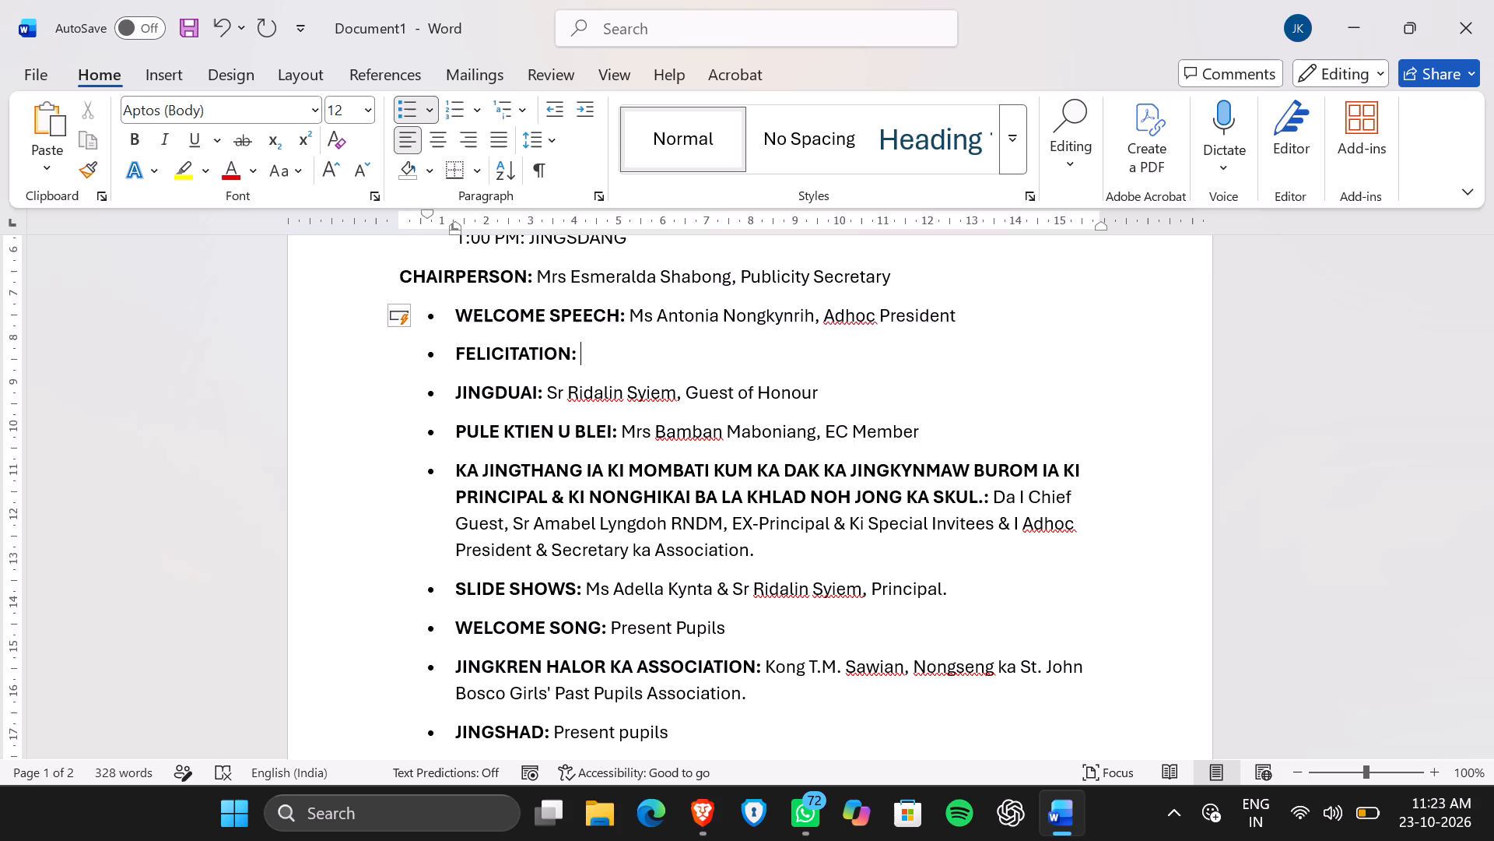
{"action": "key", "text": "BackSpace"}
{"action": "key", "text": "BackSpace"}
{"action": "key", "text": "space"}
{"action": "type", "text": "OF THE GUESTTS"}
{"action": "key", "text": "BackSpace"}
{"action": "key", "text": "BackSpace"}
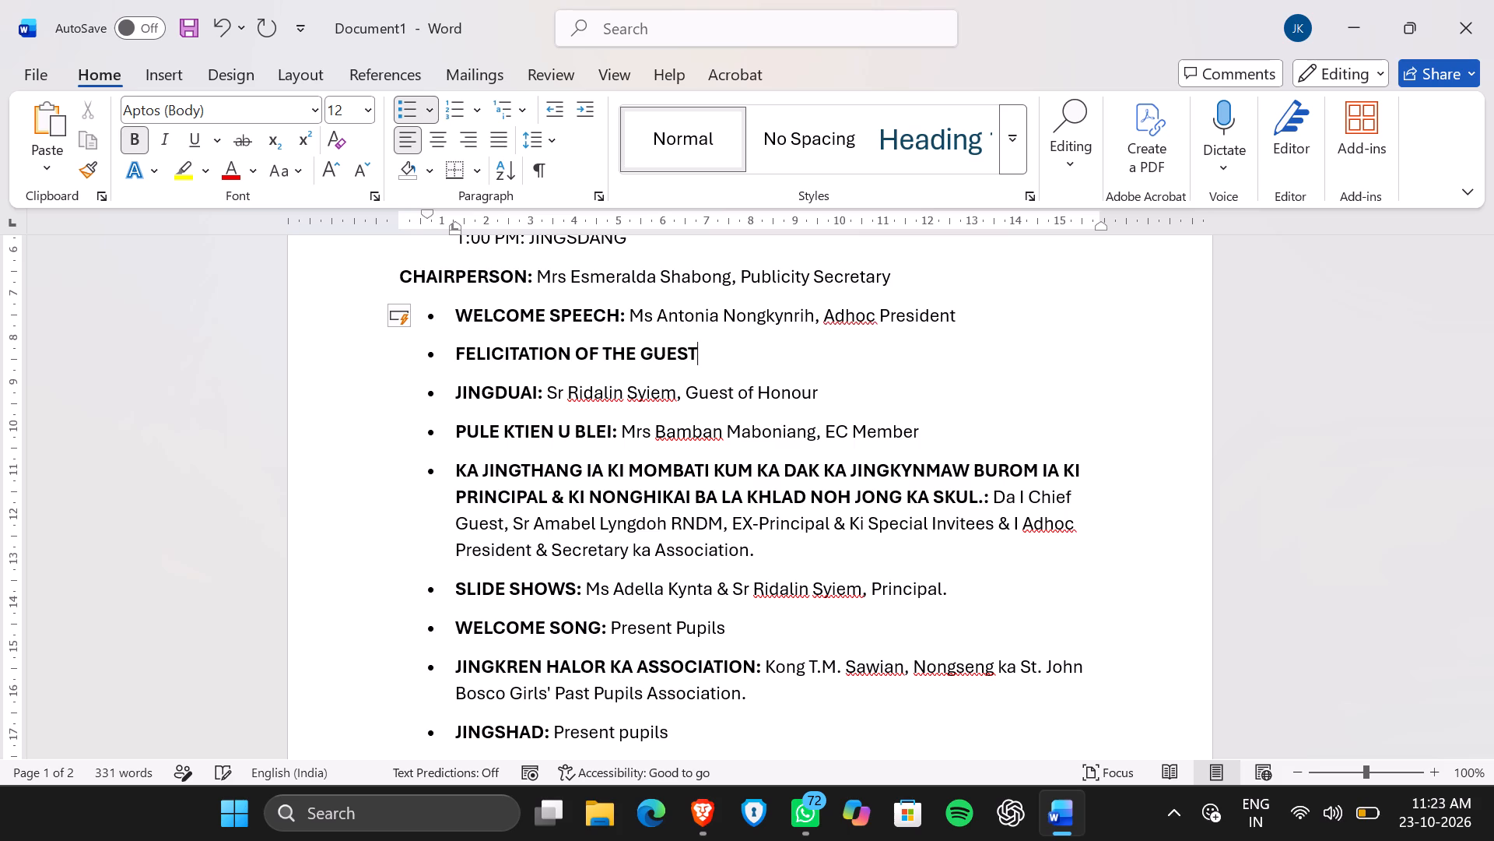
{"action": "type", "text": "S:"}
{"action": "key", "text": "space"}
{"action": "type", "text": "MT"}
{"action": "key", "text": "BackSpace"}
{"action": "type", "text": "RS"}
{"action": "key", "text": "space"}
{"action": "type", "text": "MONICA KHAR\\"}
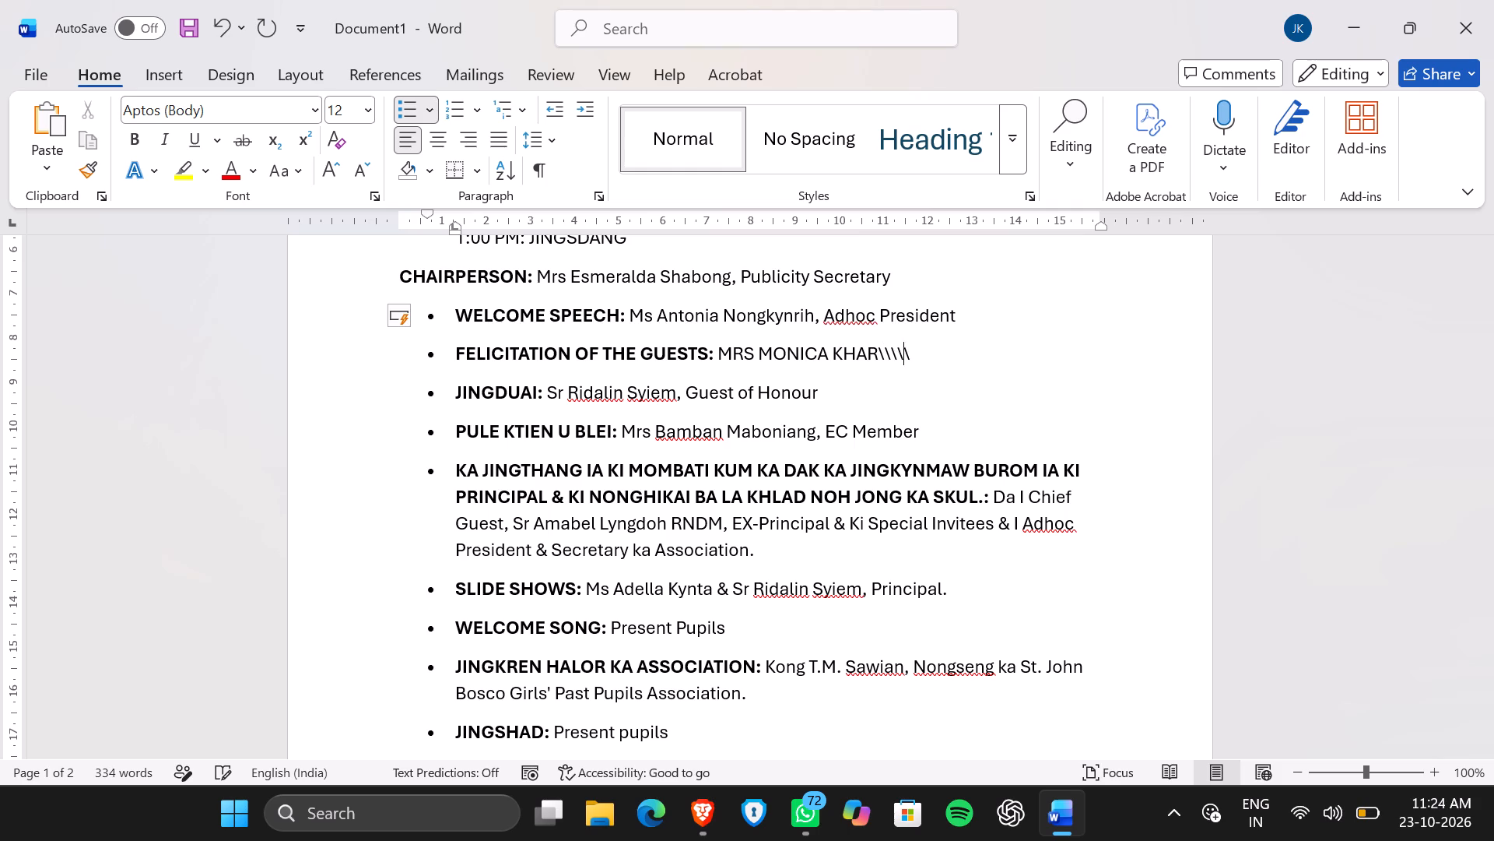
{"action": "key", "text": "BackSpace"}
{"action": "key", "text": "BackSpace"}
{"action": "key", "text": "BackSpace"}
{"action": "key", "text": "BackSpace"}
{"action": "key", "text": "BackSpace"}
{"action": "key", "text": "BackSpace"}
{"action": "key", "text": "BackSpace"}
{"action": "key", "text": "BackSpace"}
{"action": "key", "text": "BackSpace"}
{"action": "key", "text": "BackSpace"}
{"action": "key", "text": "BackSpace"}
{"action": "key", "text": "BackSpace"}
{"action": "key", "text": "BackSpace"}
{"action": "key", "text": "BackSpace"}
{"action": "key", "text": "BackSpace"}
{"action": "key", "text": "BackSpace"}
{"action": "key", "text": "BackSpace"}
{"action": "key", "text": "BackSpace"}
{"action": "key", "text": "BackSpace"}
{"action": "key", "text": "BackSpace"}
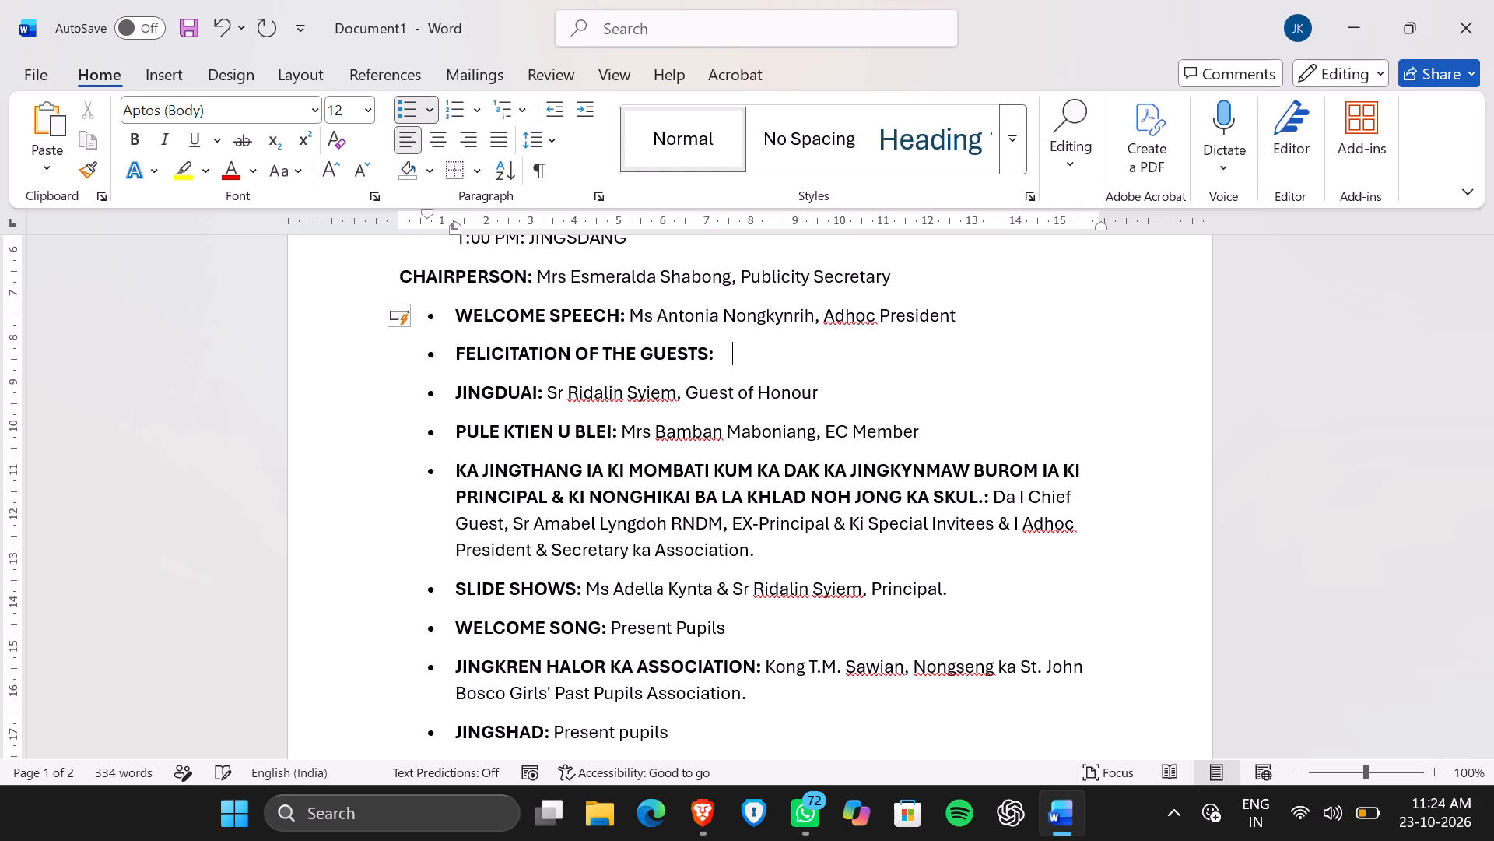
Enter the first presenter's name in regular-weight title case, prefixed "Mrs.", after the "FELICITATION OF THE GUESTS:" label.
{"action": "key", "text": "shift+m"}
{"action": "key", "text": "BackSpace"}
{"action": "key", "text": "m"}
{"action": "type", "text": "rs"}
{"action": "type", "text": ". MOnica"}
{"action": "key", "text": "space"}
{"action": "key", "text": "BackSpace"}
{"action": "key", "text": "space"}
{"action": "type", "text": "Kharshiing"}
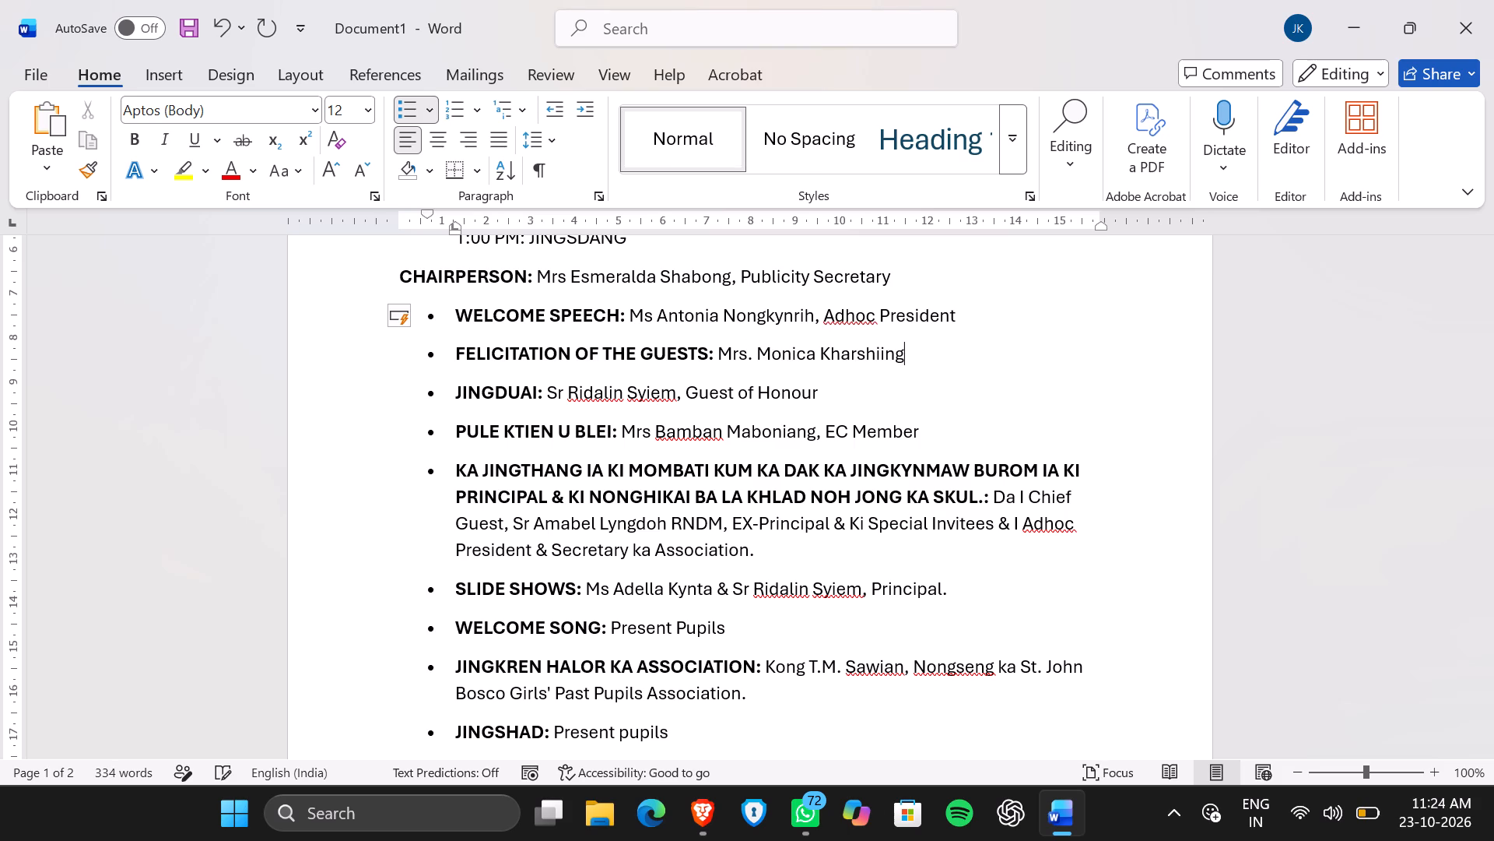
Append "&" and the second presenter's name, prefixed "Mrs", to the FELICITATION OF THE GUESTS item.
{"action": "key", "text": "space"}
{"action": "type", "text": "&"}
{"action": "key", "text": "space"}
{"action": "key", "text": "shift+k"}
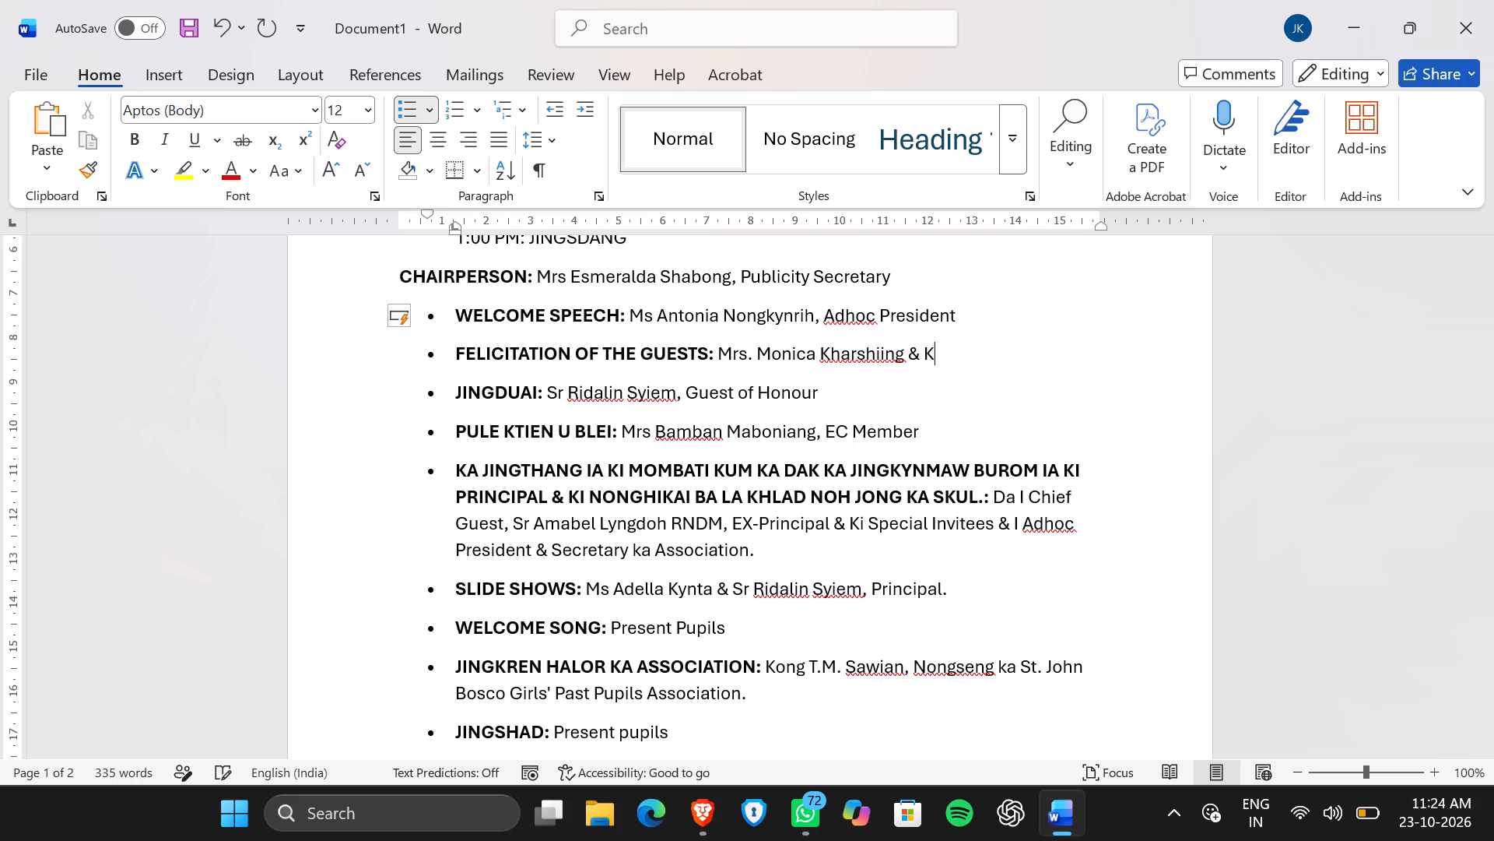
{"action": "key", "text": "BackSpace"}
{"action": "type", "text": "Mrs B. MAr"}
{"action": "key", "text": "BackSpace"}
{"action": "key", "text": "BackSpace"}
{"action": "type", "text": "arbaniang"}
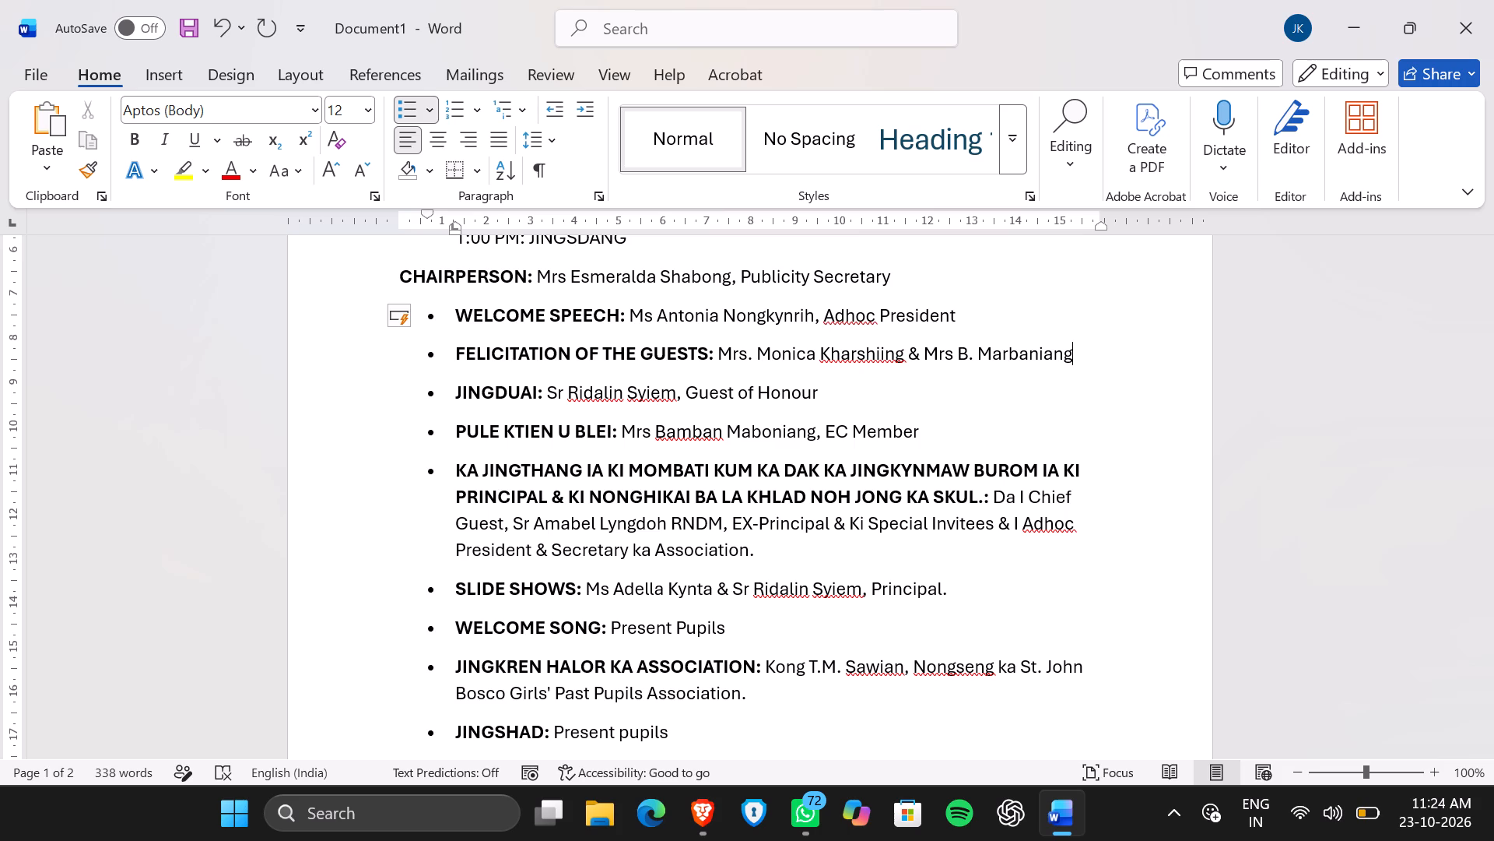
Open the line spacing choices for the whole programme title, from "KA PROGRAMME NA KA BYNTA KA" through "2026".
{"action": "scroll", "coordinate": [1139, 357], "scroll_direction": "up", "scroll_amount": 3}
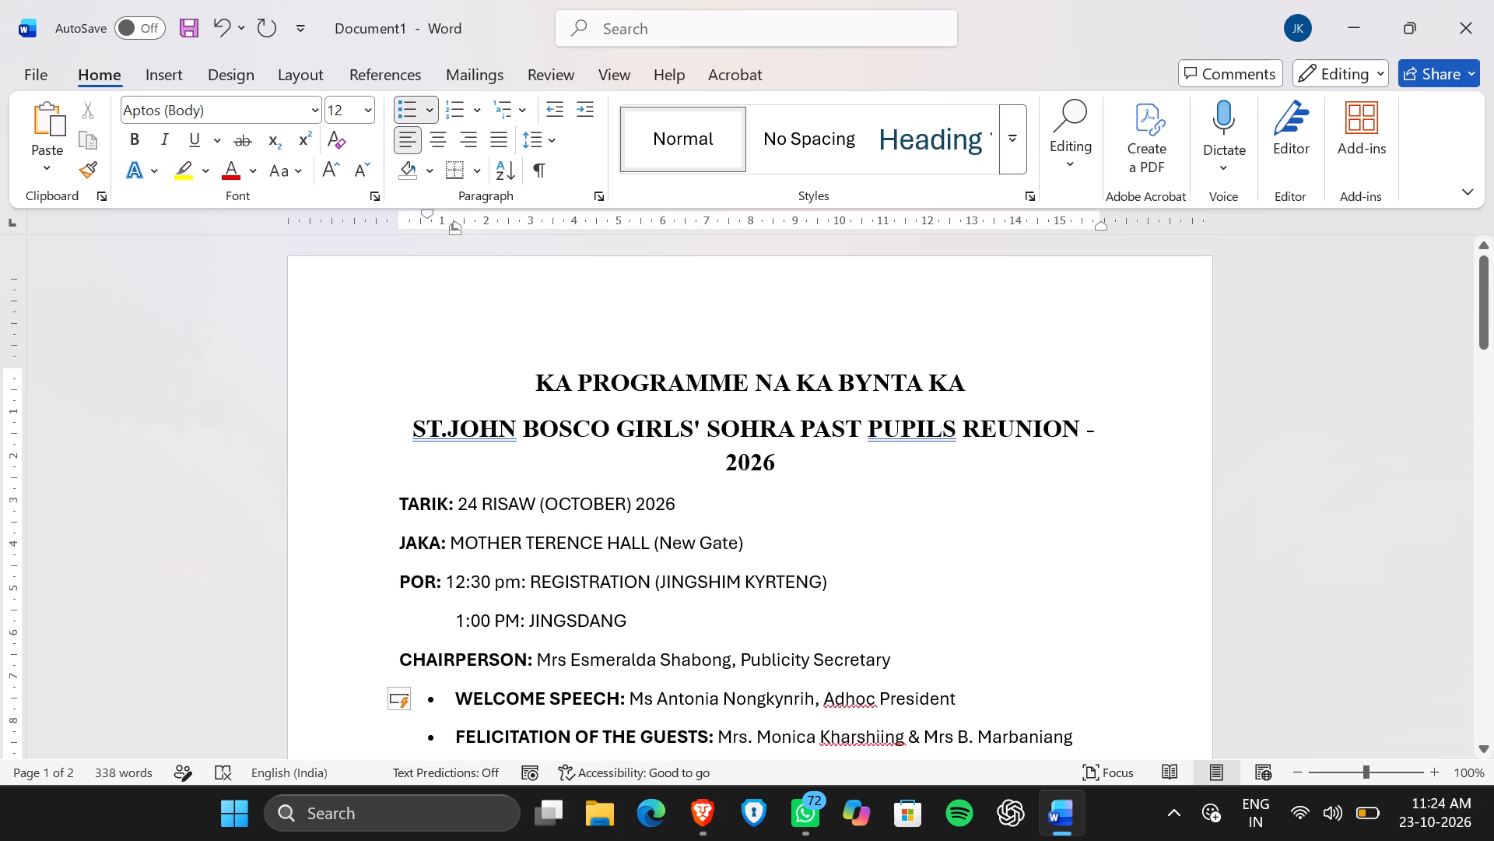
{"action": "left_click_drag", "start_coordinate": [539, 378], "coordinate": [826, 490]}
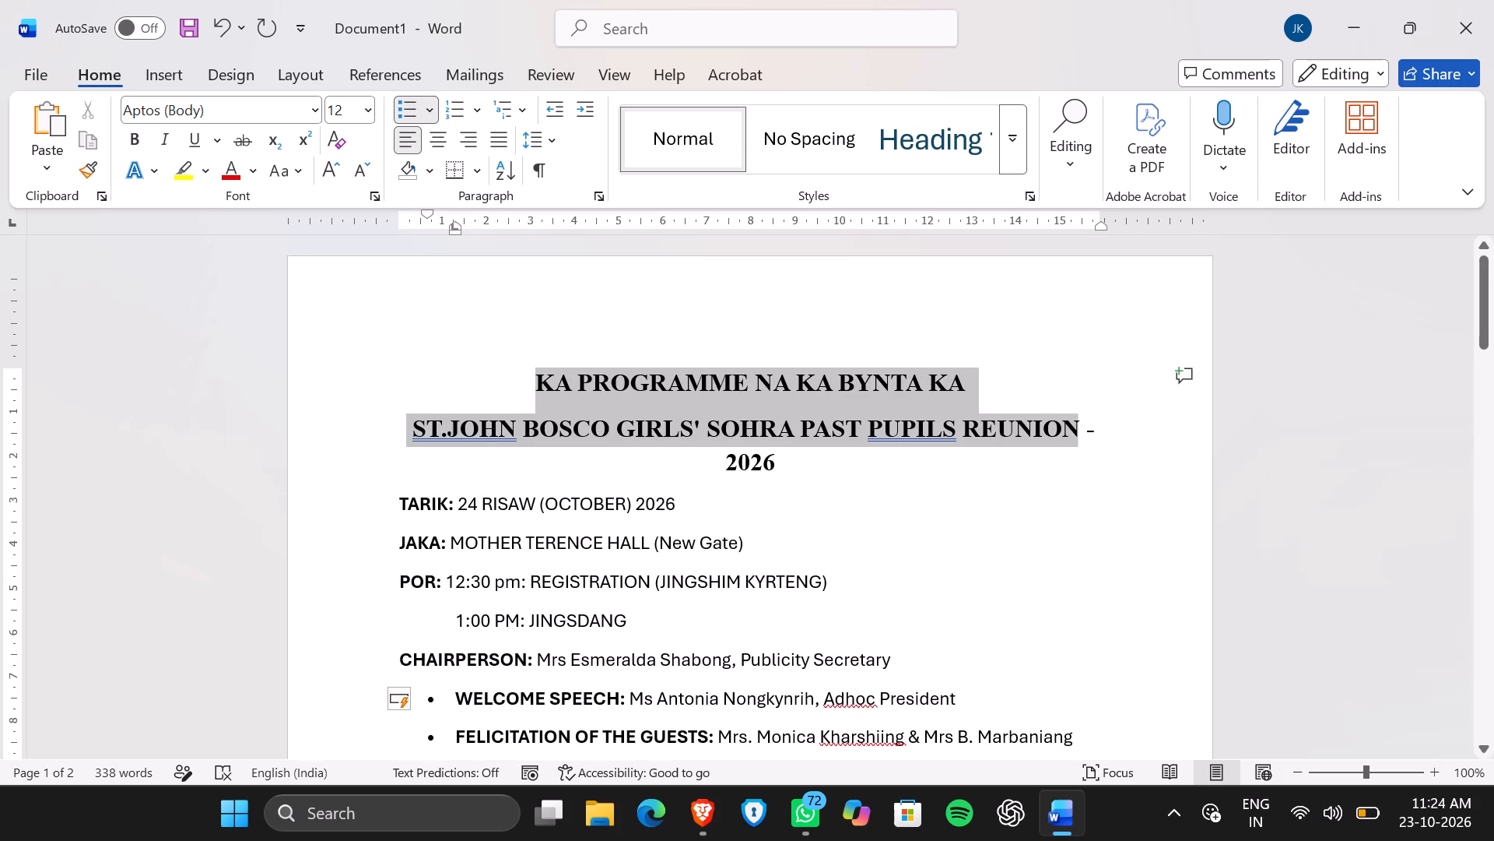
{"action": "left_click_drag", "start_coordinate": [826, 490], "coordinate": [830, 483]}
{"action": "left_click", "coordinate": [554, 144]}
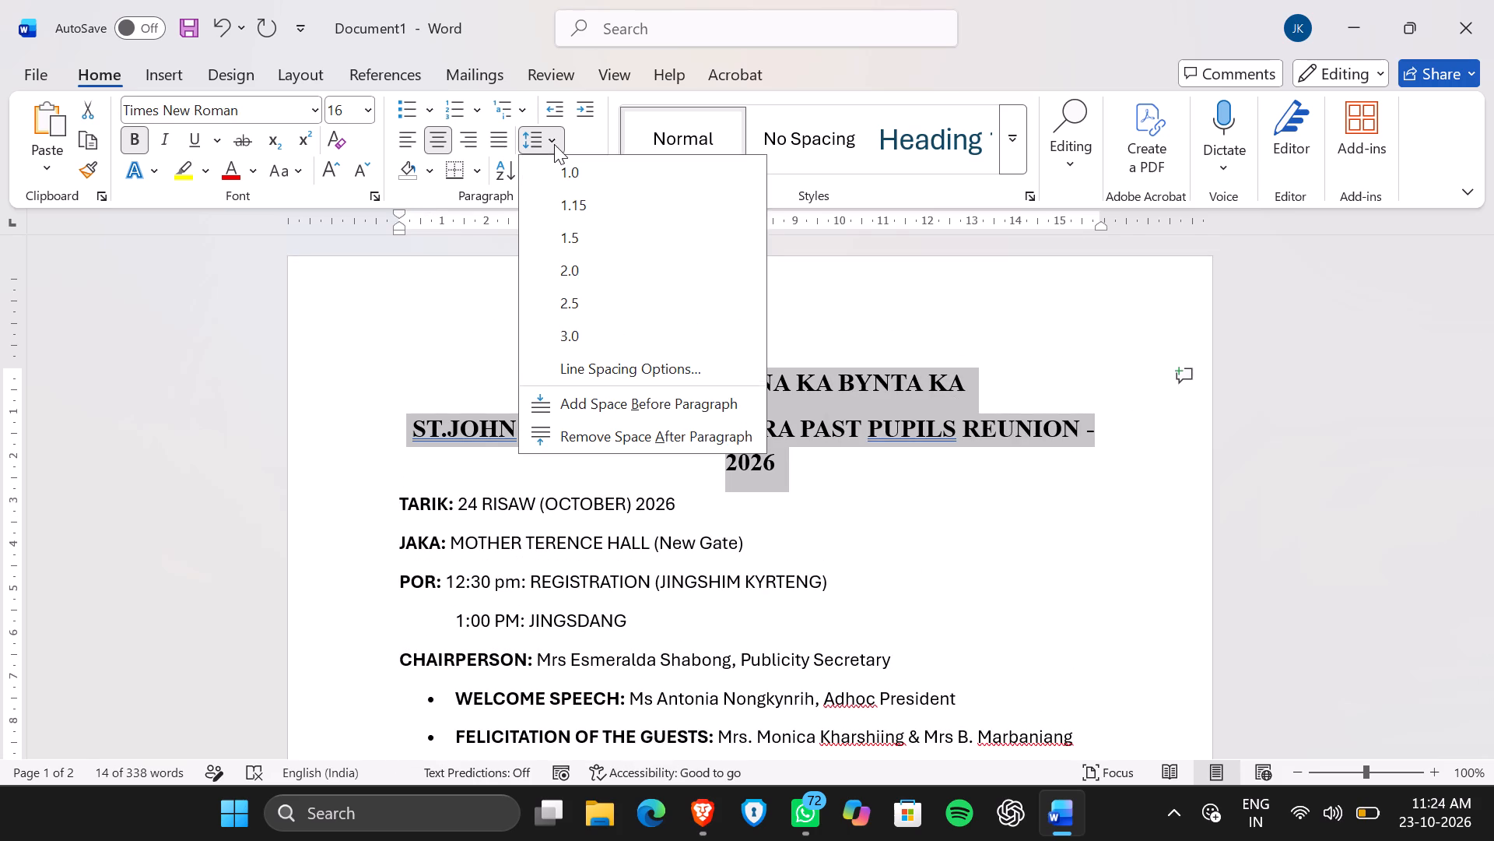
Remove the space after paragraph from the selected programme title lines.
{"action": "left_click", "coordinate": [596, 438]}
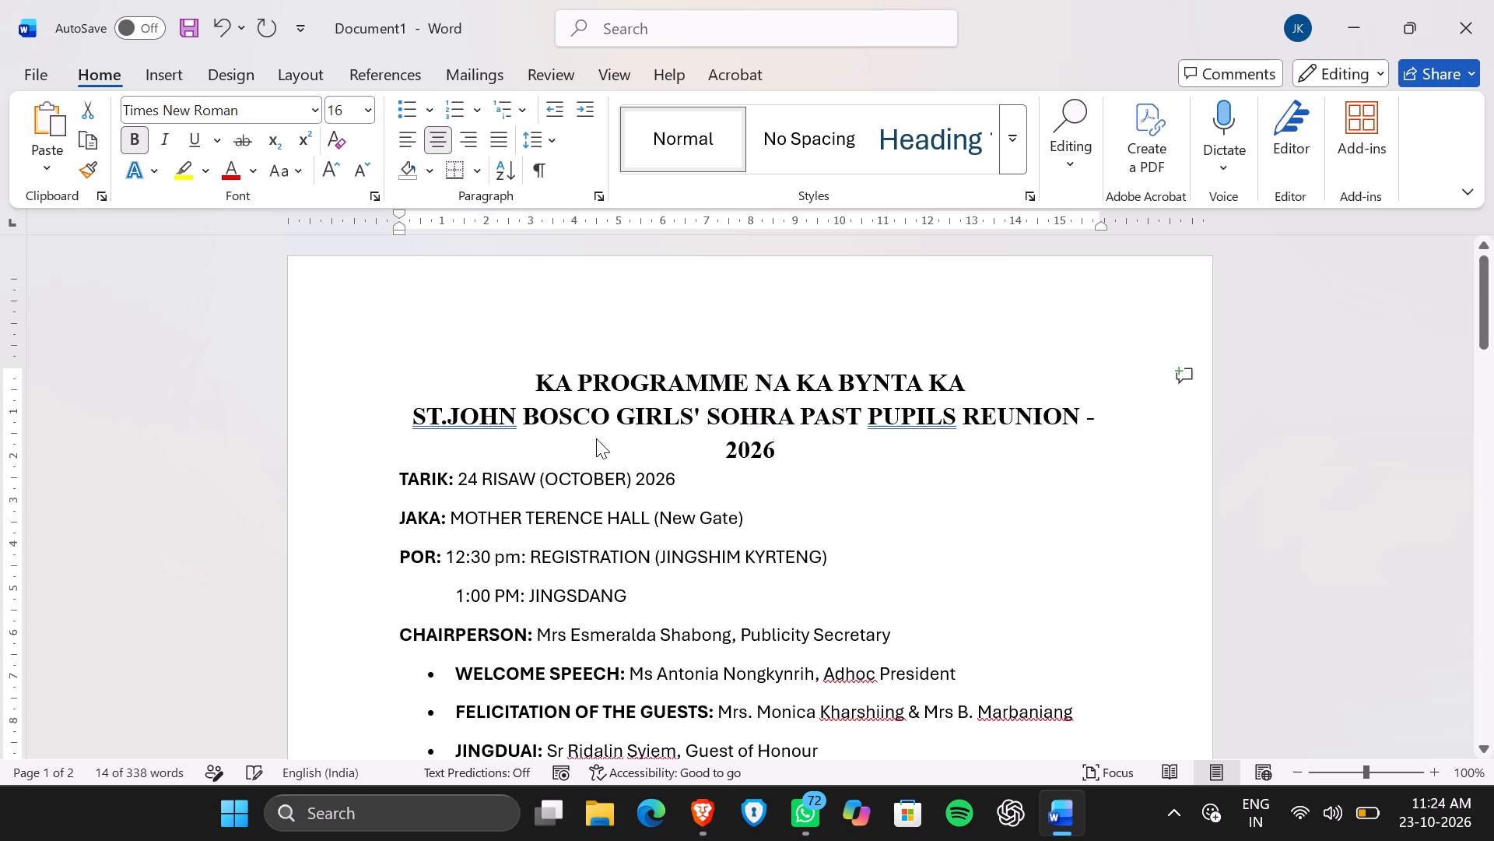
Accept the possessive grammar suggestion "PUPILS'" for "PUPILS" in the title.
{"action": "left_click", "coordinate": [927, 405]}
{"action": "right_click", "coordinate": [927, 405]}
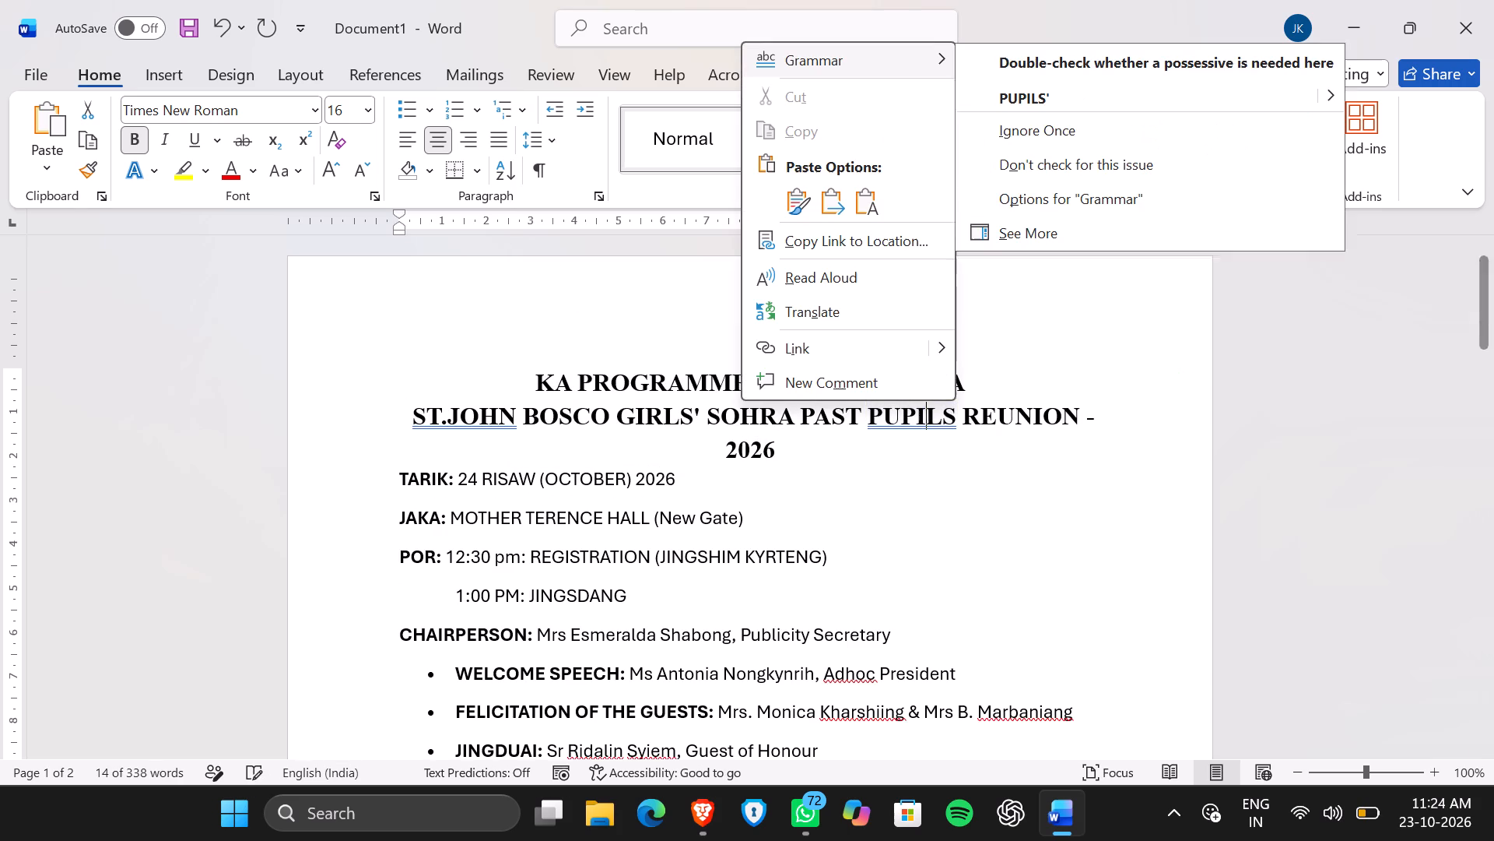
{"action": "right_click", "coordinate": [876, 419]}
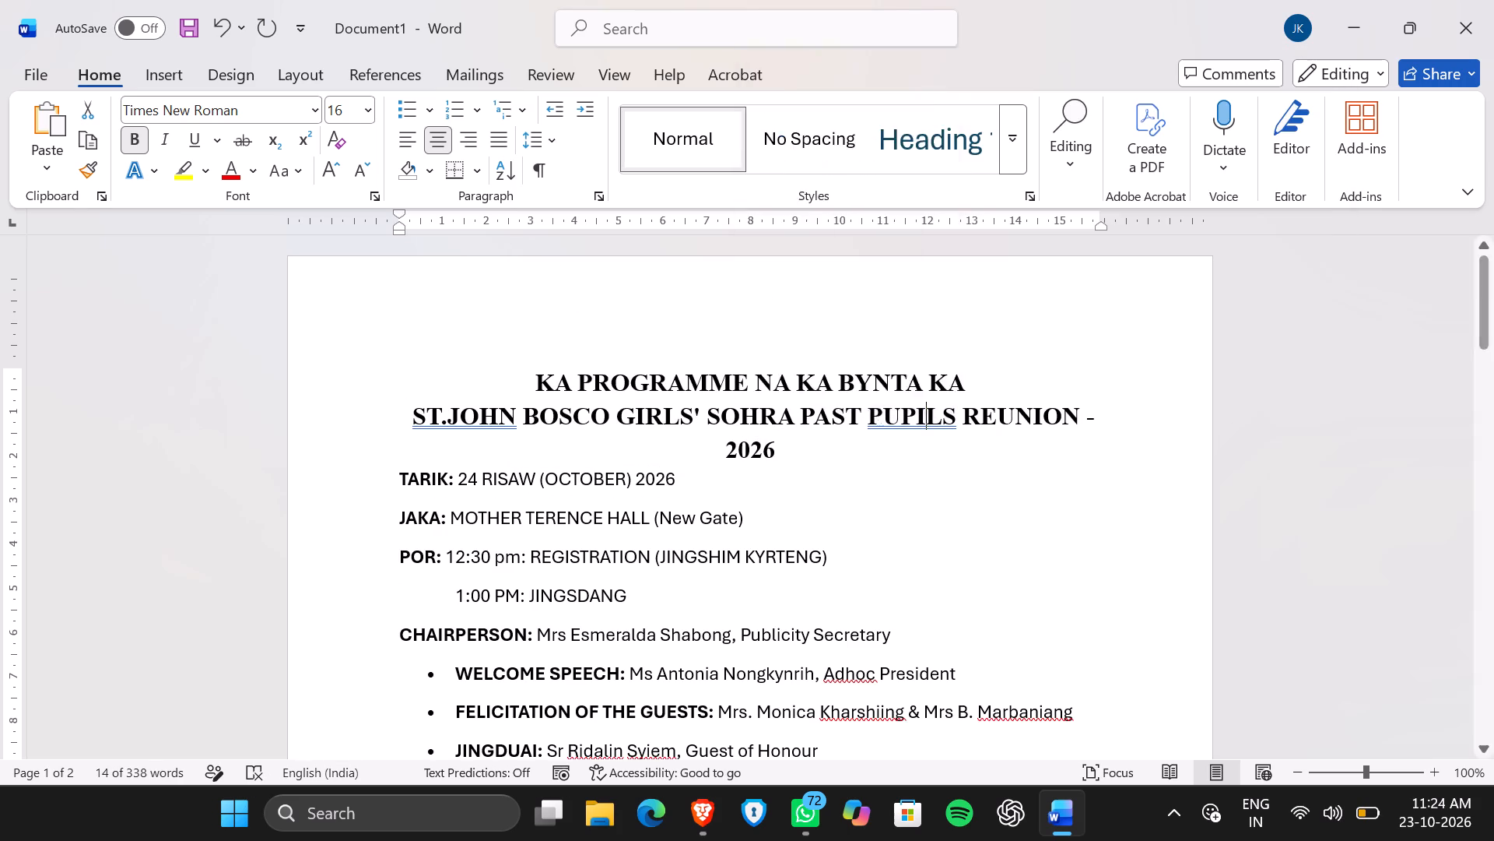
{"action": "left_click", "coordinate": [1032, 93]}
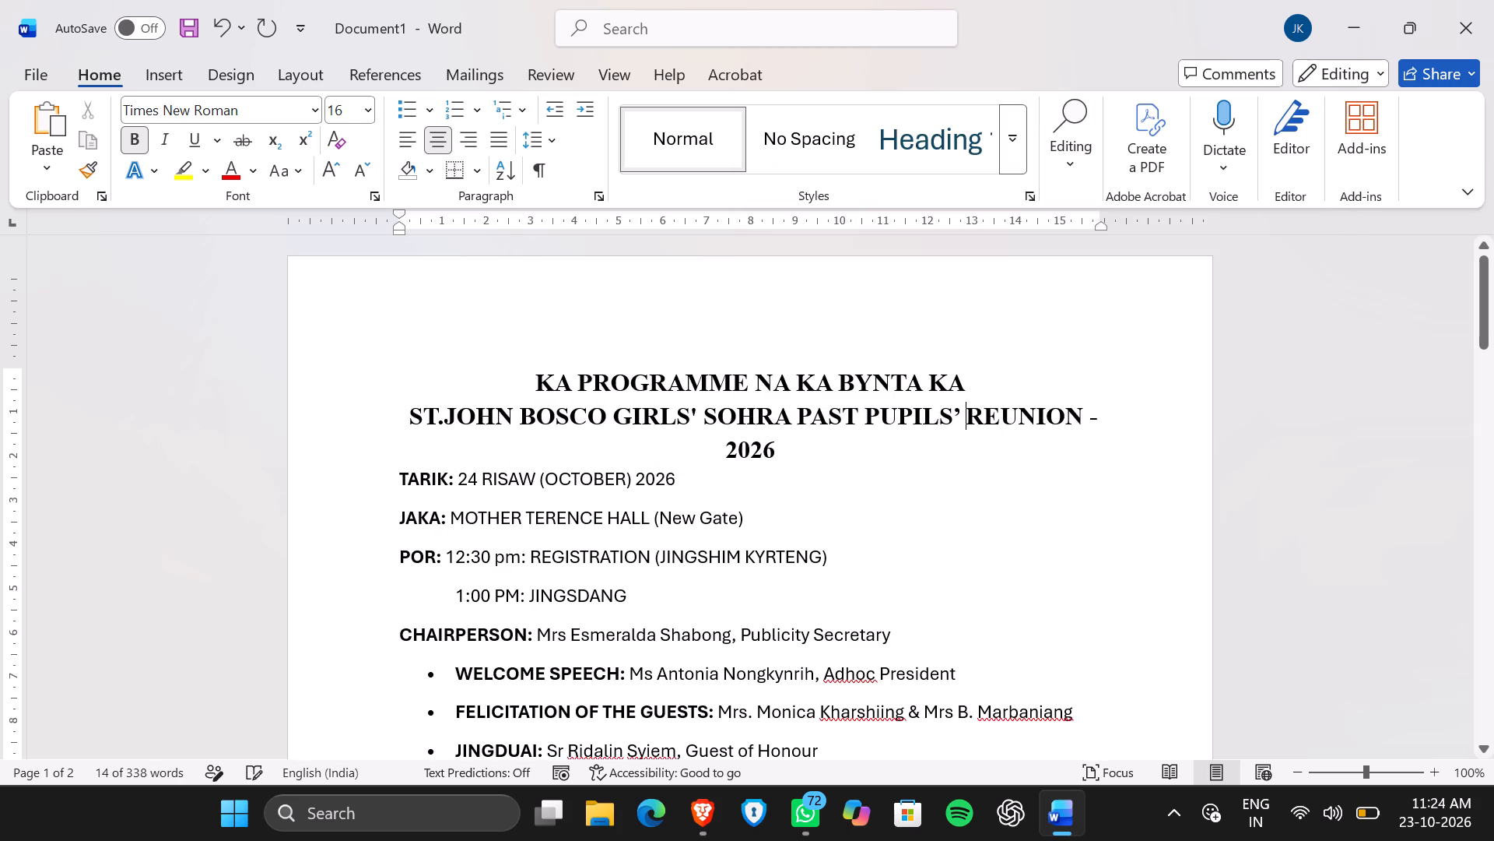
Insert a space between "ST." and "JOHN" in the title.
{"action": "left_click", "coordinate": [444, 420]}
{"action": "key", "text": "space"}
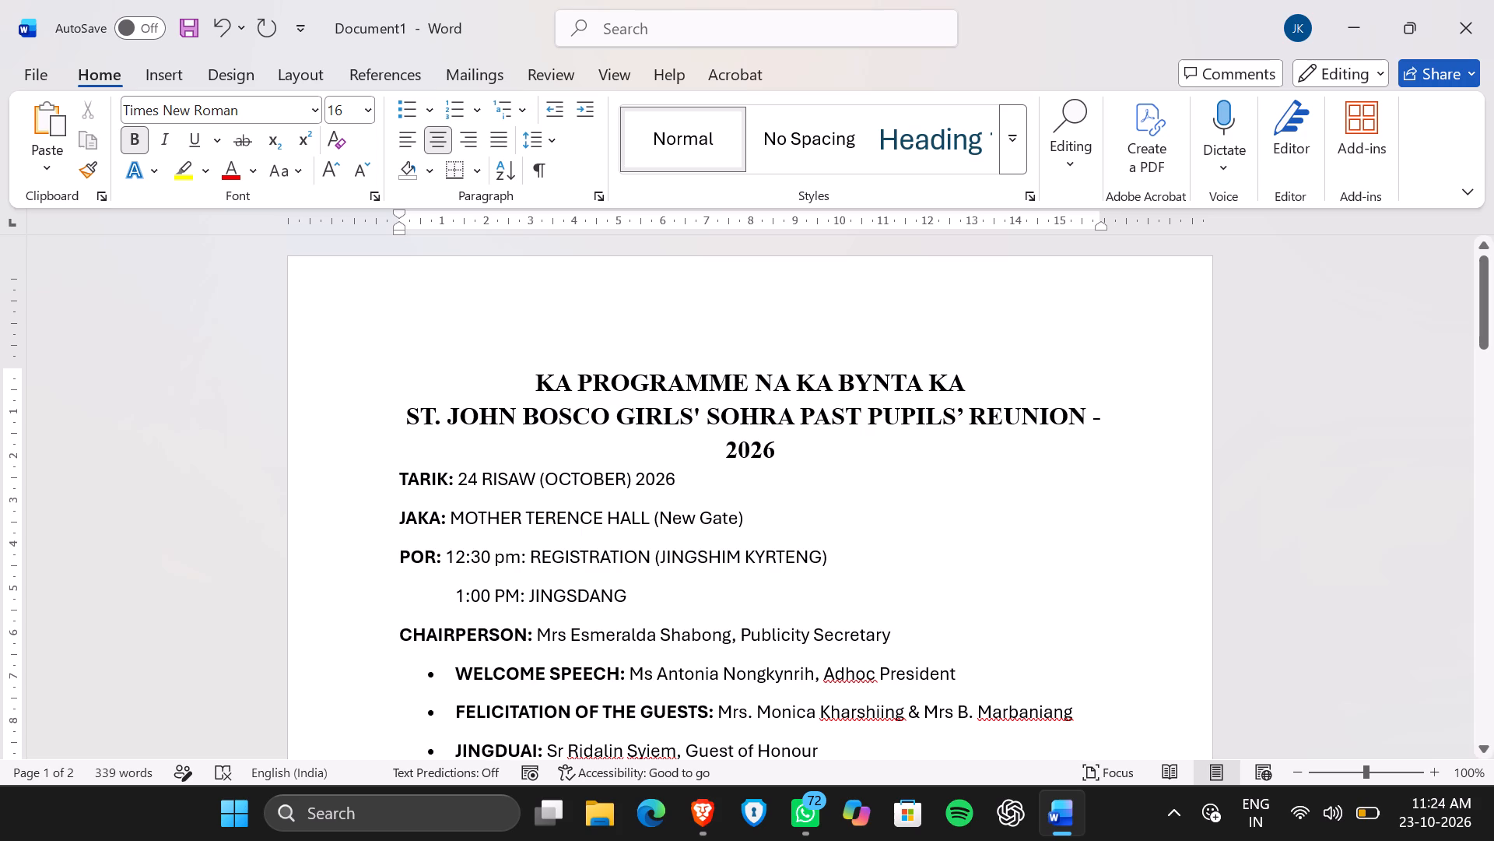
Insert a blank line between the title and the TARIK line.
{"action": "left_click", "coordinate": [390, 485]}
{"action": "key", "text": "Return"}
Review the whole programme's layout from the title through the closing N.B. note.
{"action": "scroll", "coordinate": [390, 485], "scroll_direction": "down", "scroll_amount": 6}
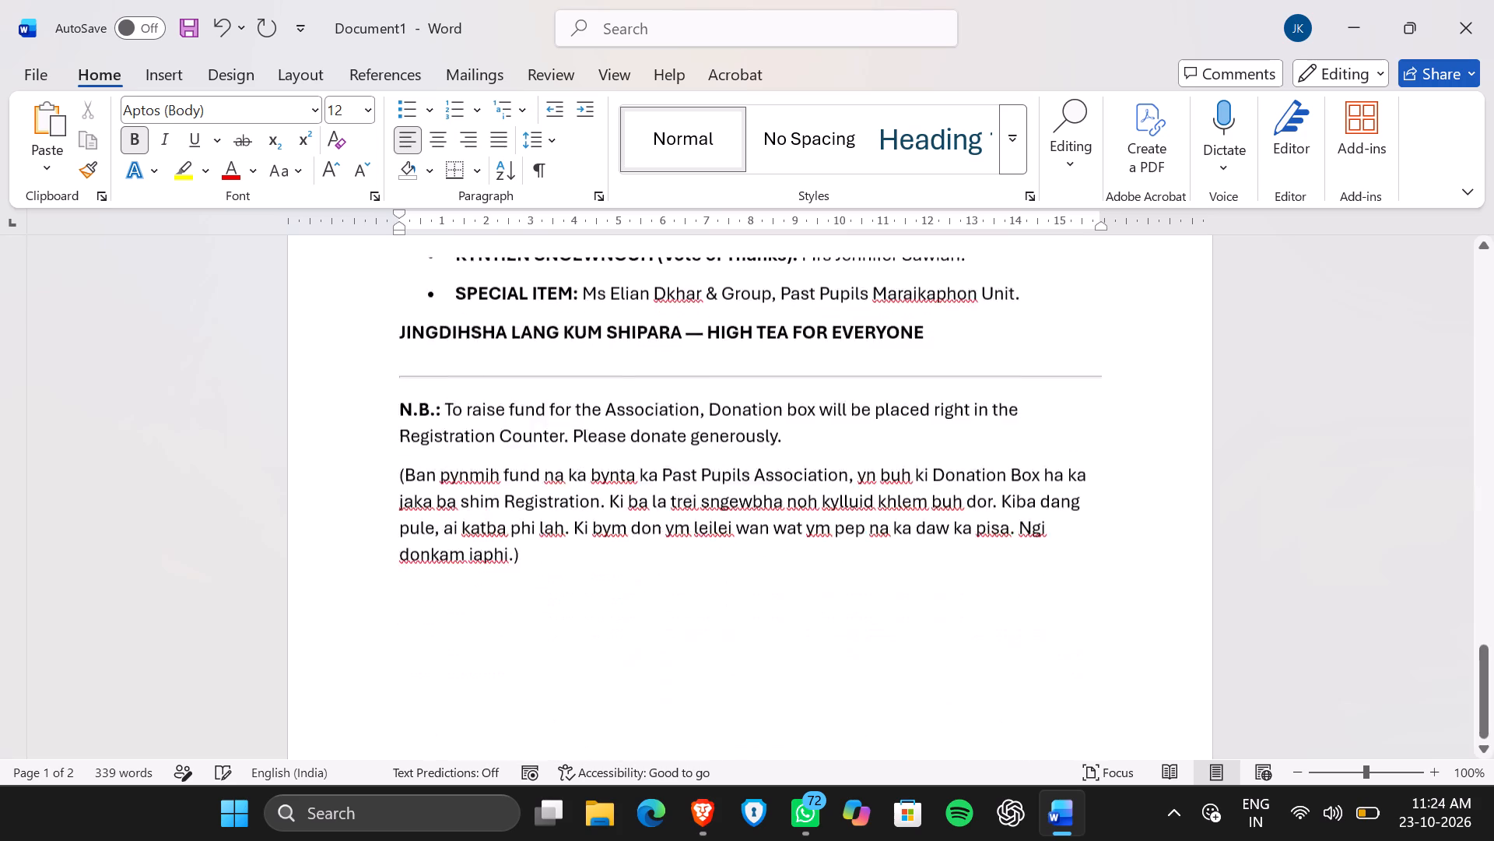
{"action": "scroll", "coordinate": [390, 485], "scroll_direction": "up", "scroll_amount": 4}
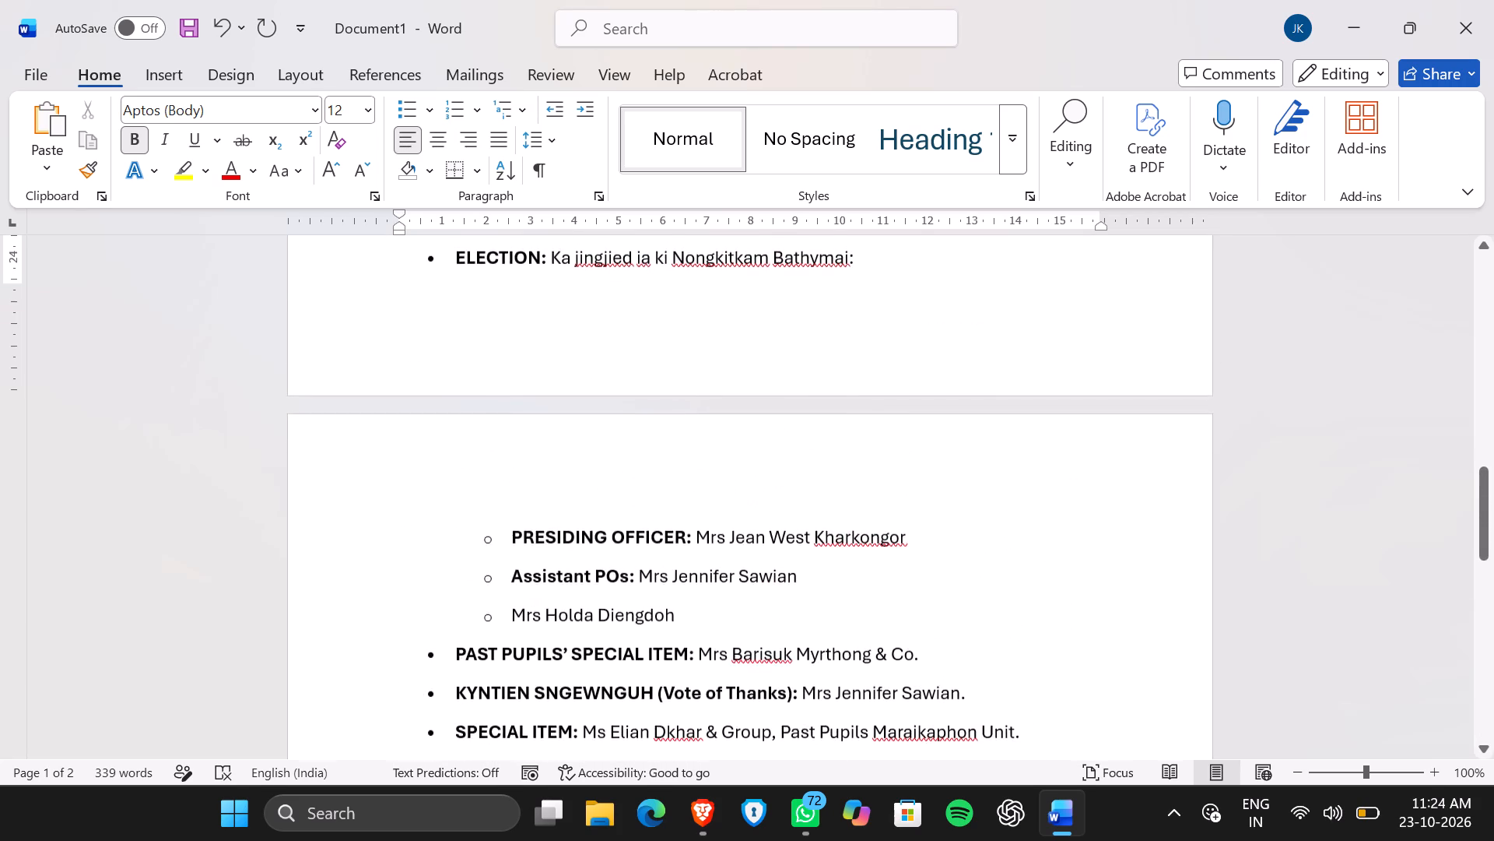
{"action": "scroll", "coordinate": [390, 485], "scroll_direction": "up", "scroll_amount": 3}
{"action": "scroll", "coordinate": [390, 485], "scroll_direction": "down", "scroll_amount": 1}
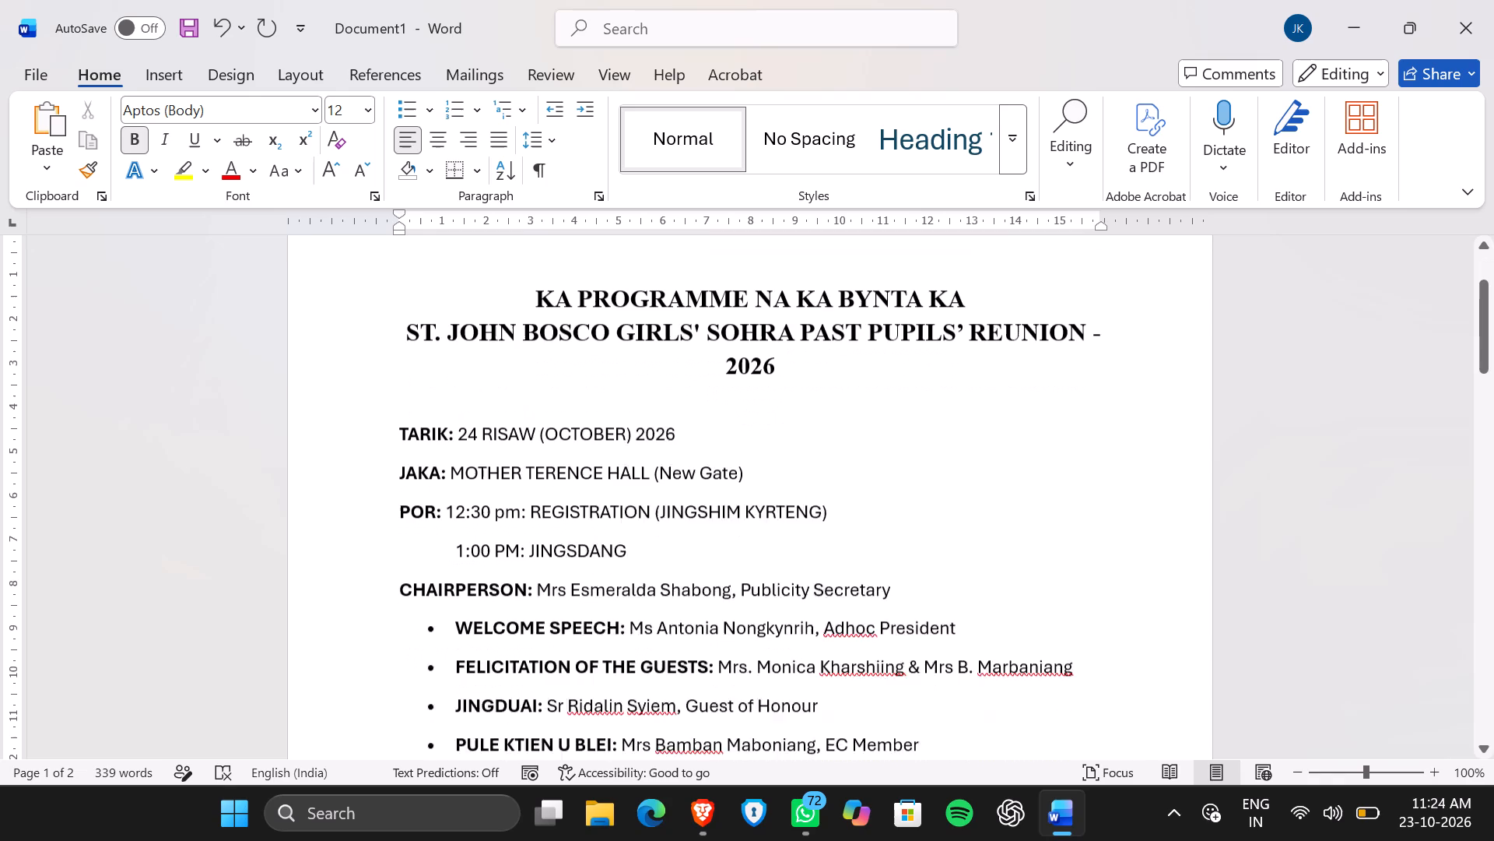
{"action": "scroll", "coordinate": [390, 485], "scroll_direction": "down", "scroll_amount": 2}
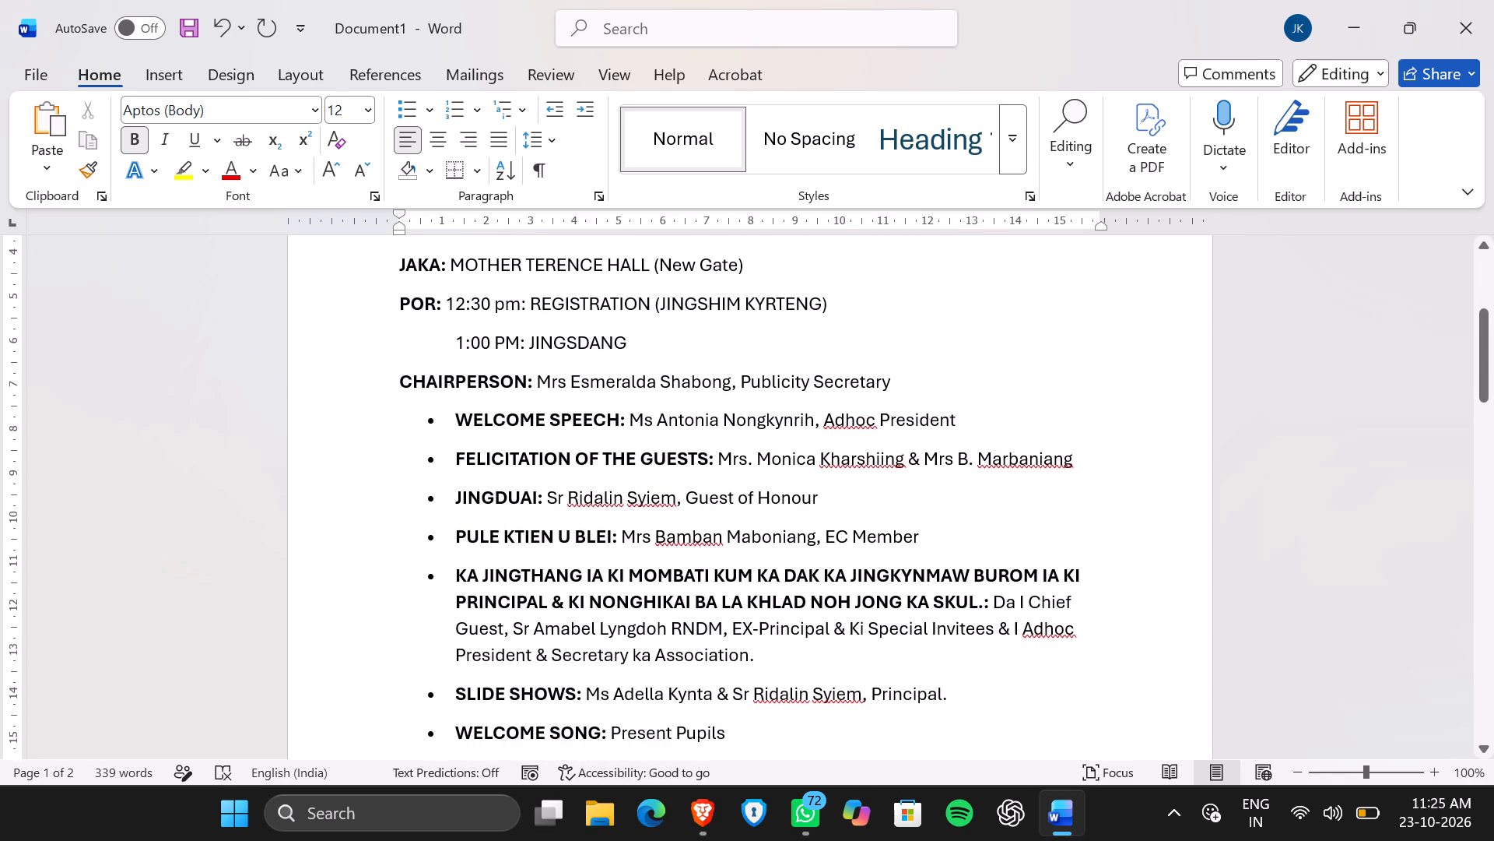
{"action": "scroll", "coordinate": [390, 485], "scroll_direction": "up", "scroll_amount": 2}
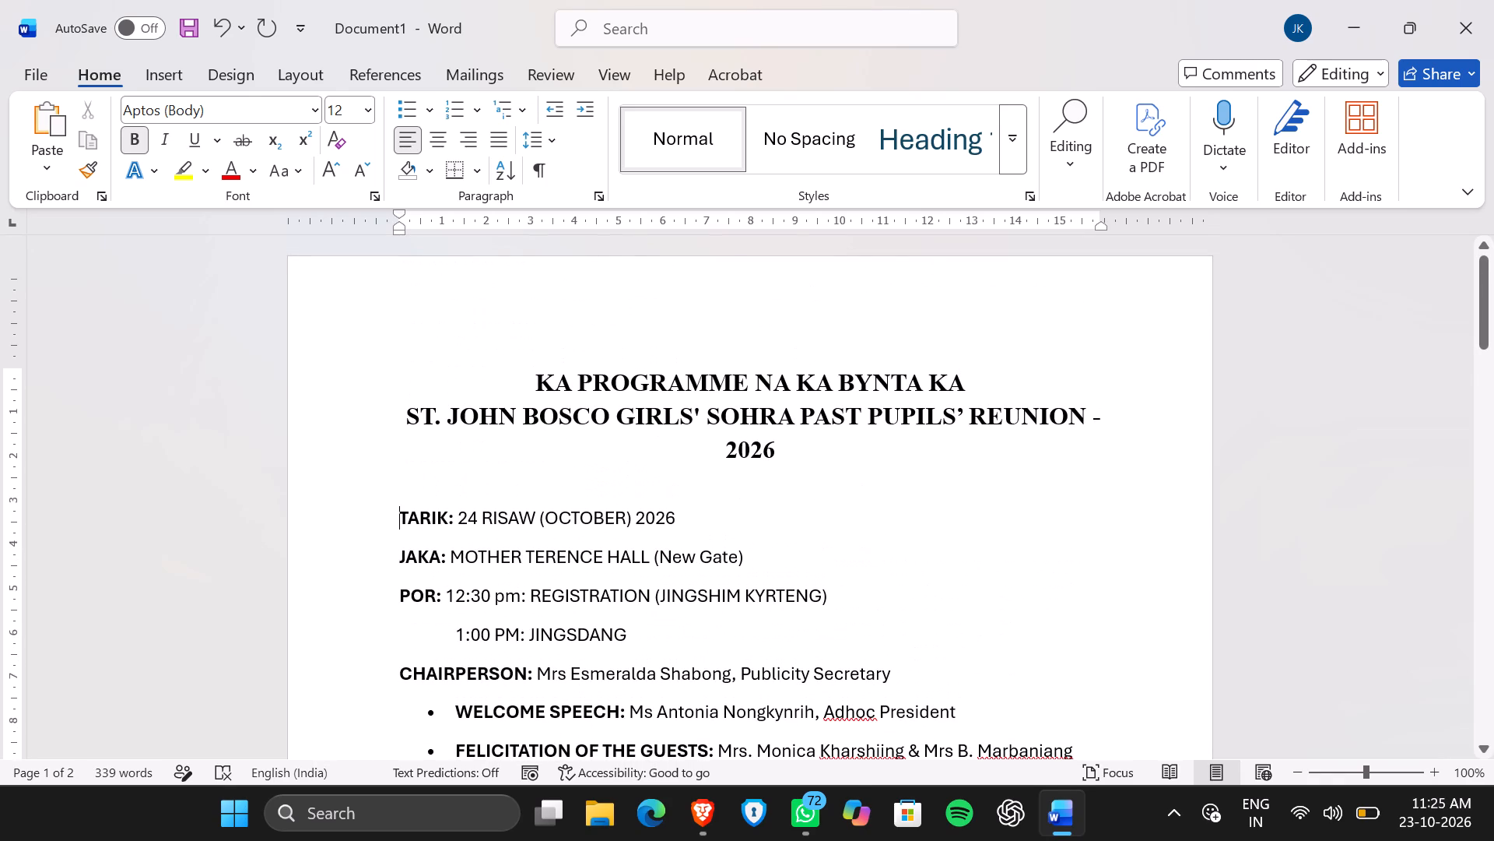
{"action": "scroll", "coordinate": [390, 485], "scroll_direction": "down", "scroll_amount": 1}
{"action": "scroll", "coordinate": [390, 485], "scroll_direction": "up", "scroll_amount": 2}
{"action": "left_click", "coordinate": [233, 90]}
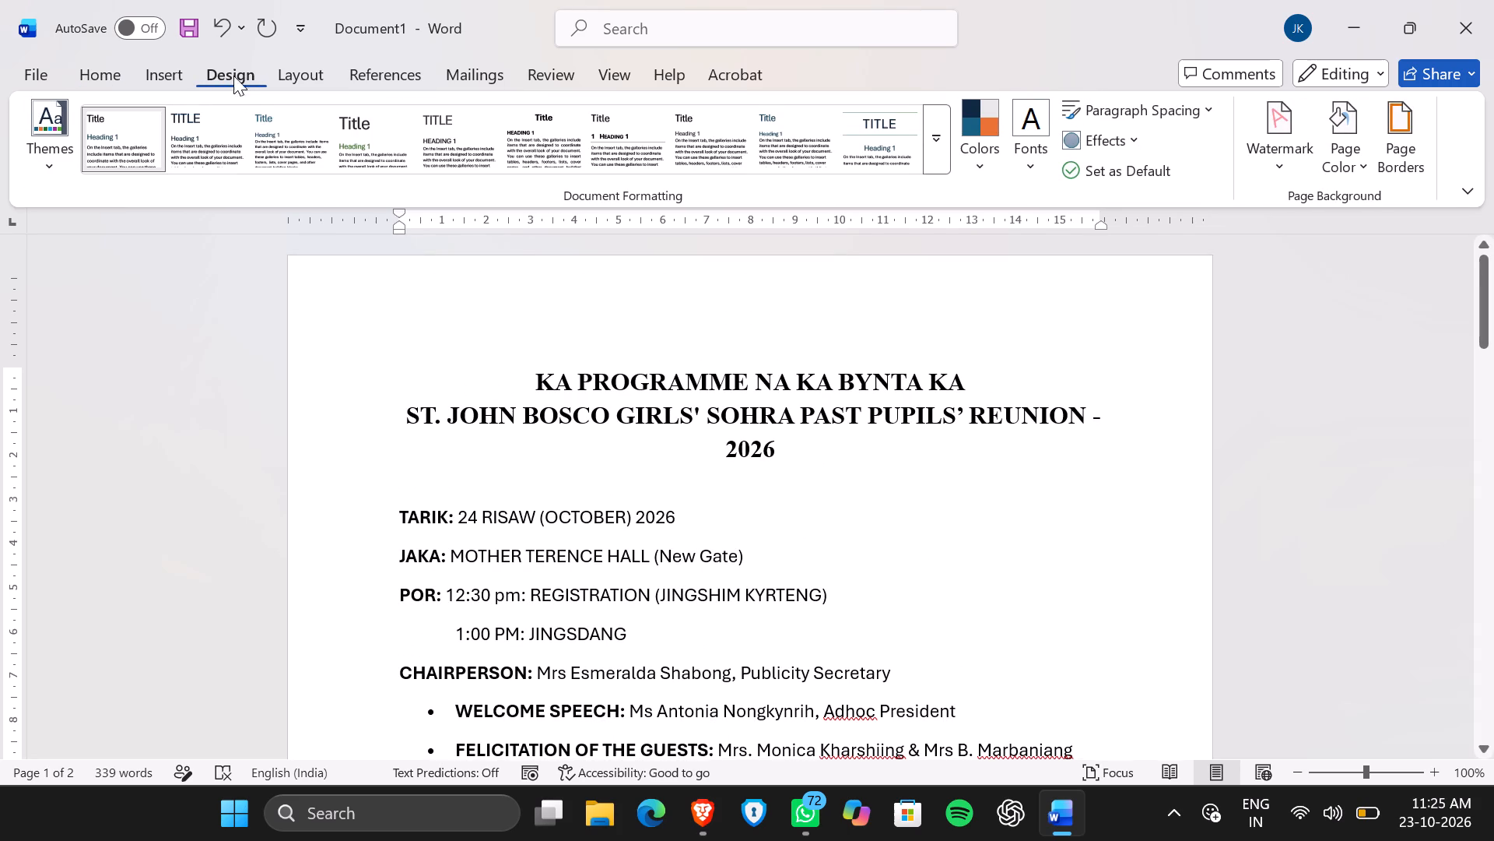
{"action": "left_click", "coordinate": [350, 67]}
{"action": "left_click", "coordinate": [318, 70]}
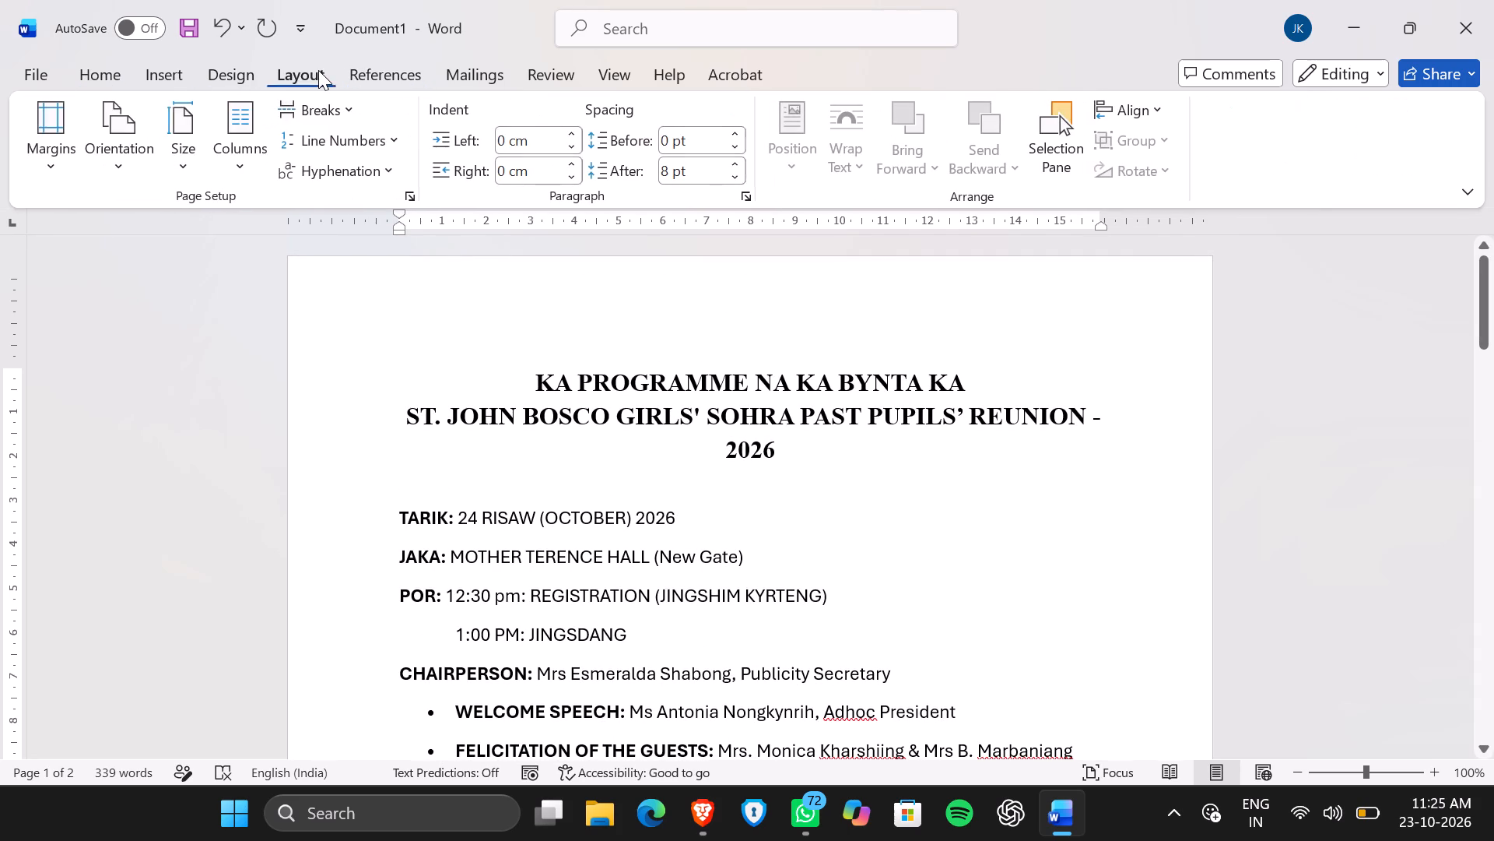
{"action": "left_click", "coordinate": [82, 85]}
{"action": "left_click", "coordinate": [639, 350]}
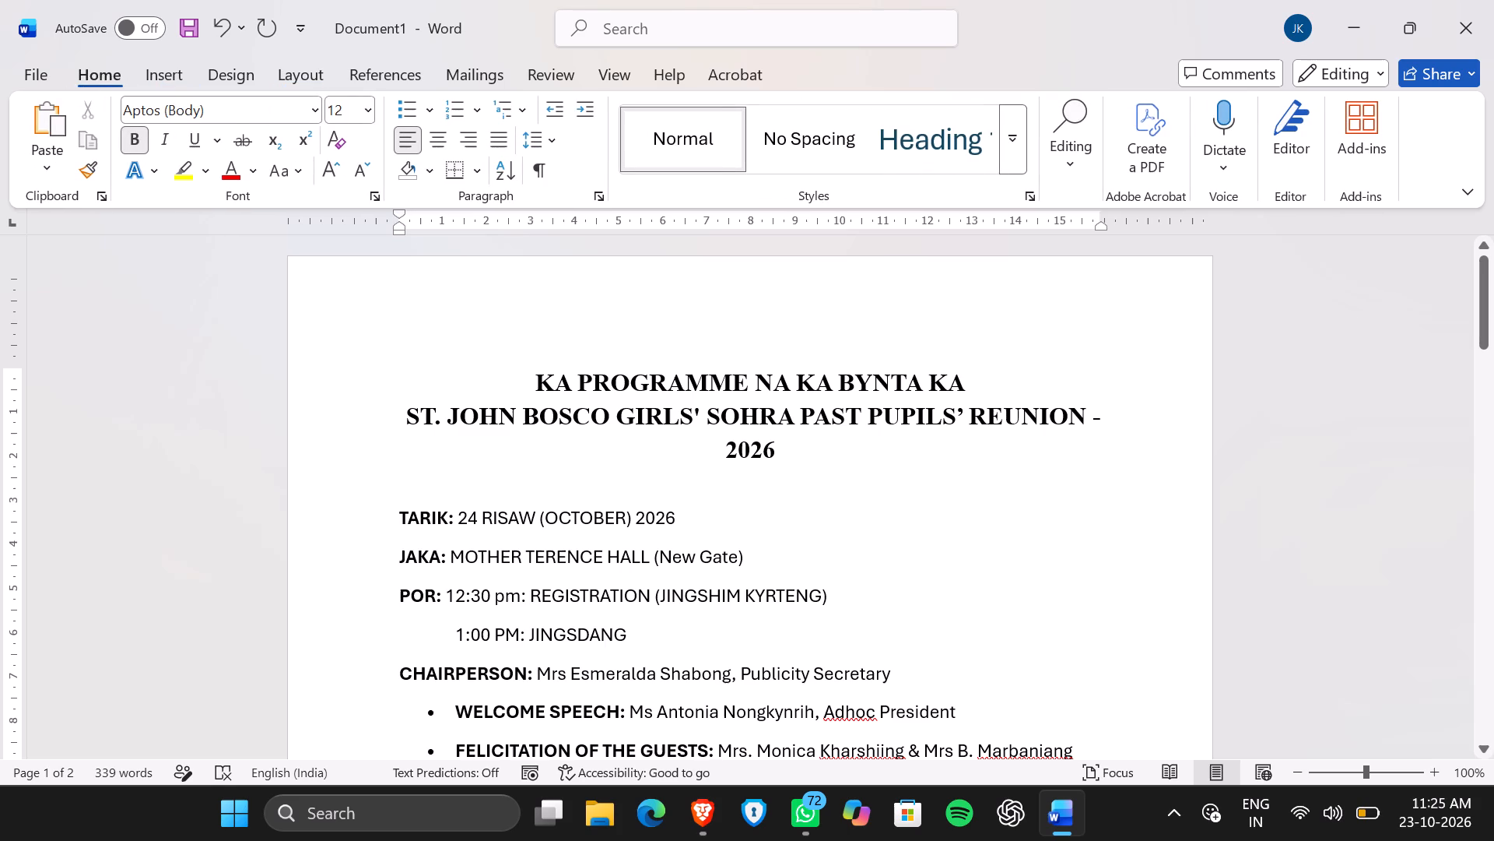
Reduce the page's top margin above the title to about 1 cm.
{"action": "left_click", "coordinate": [437, 348]}
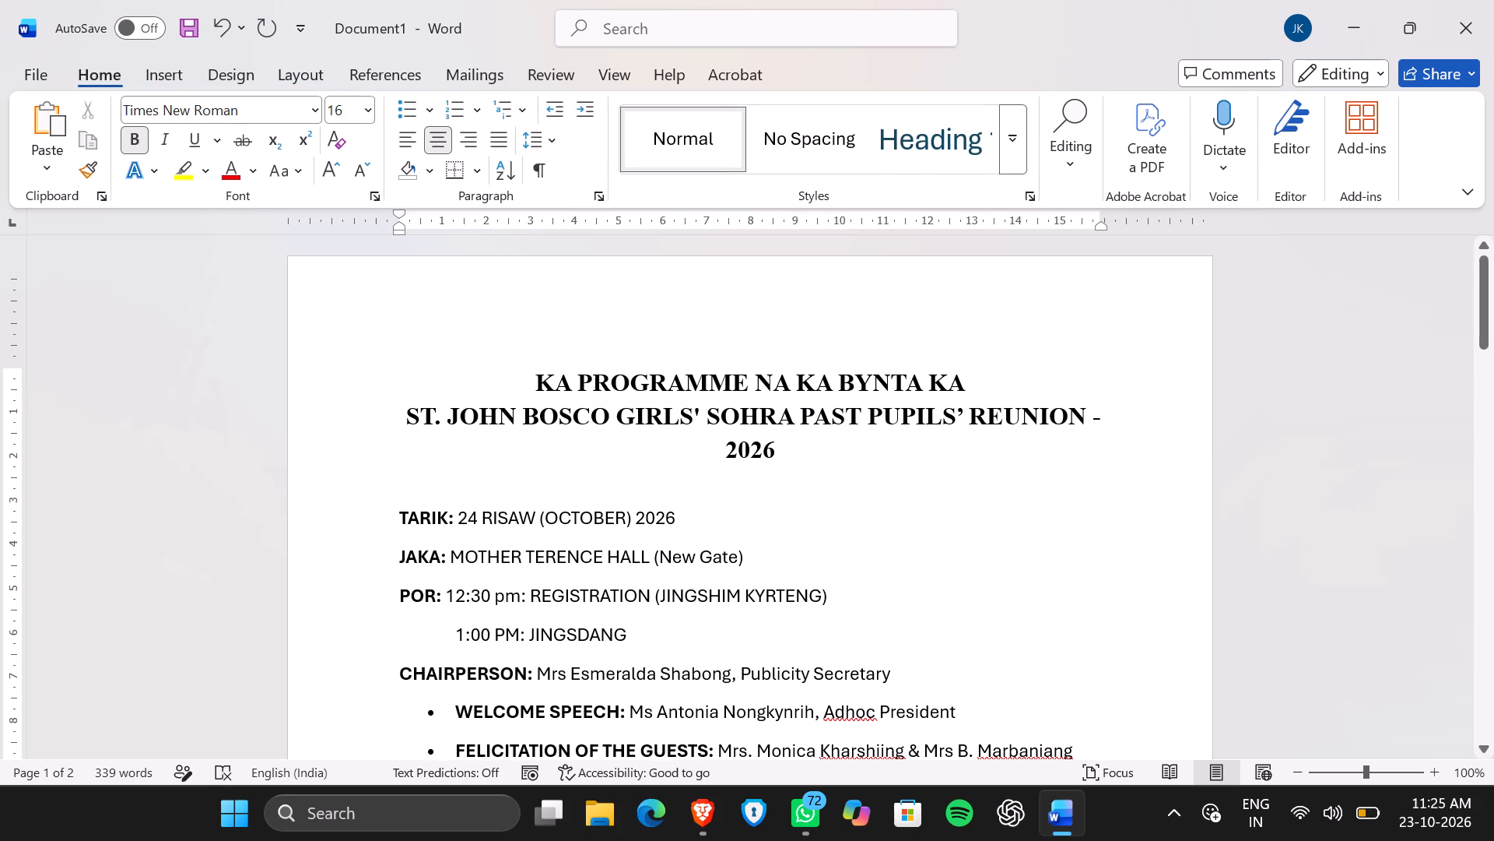
{"action": "left_click_drag", "start_coordinate": [12, 364], "coordinate": [12, 308]}
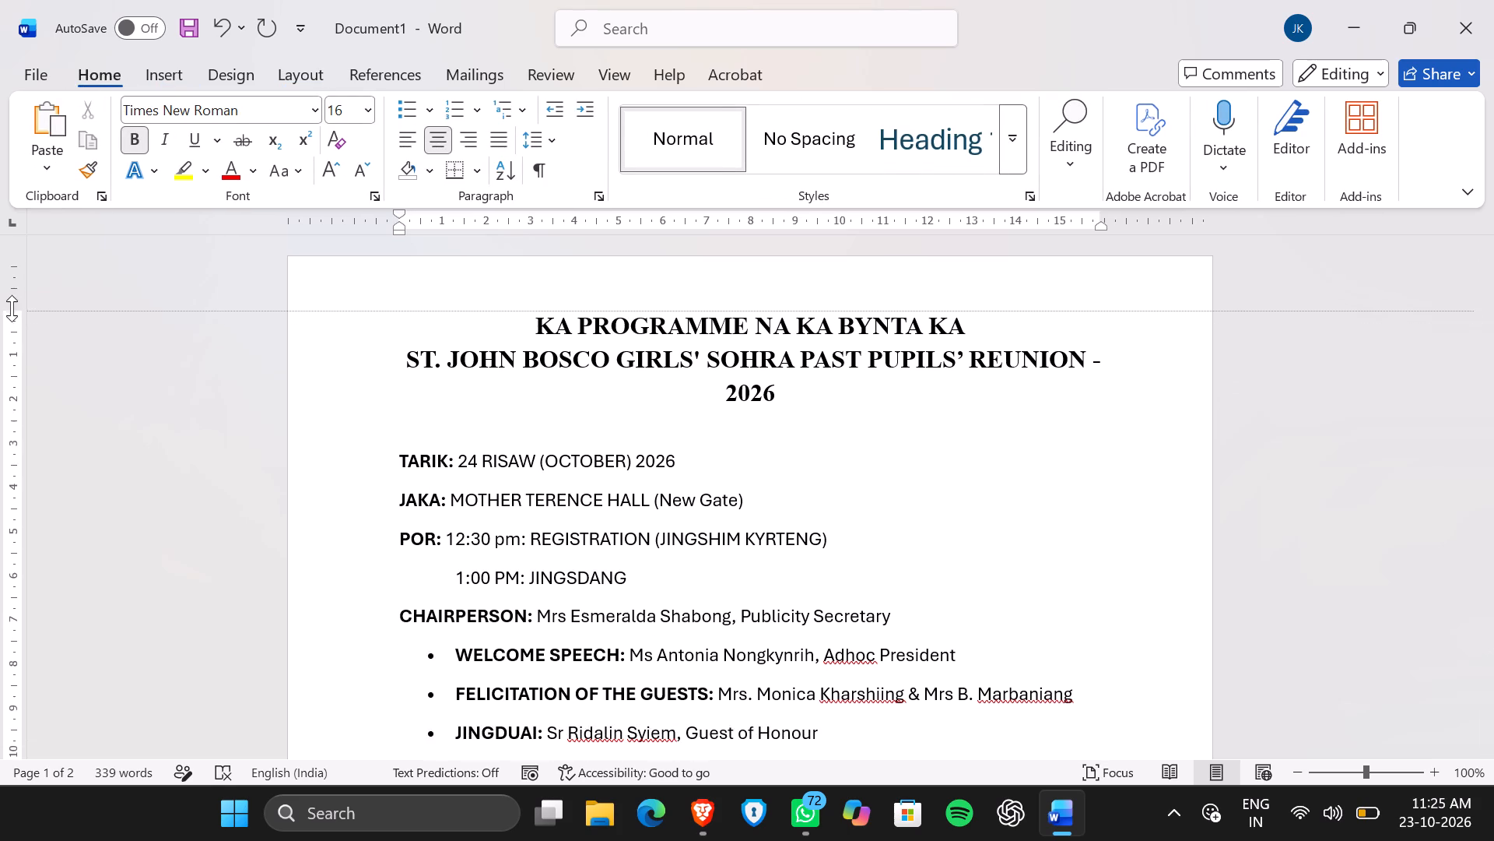
{"action": "left_click_drag", "start_coordinate": [12, 308], "coordinate": [12, 294]}
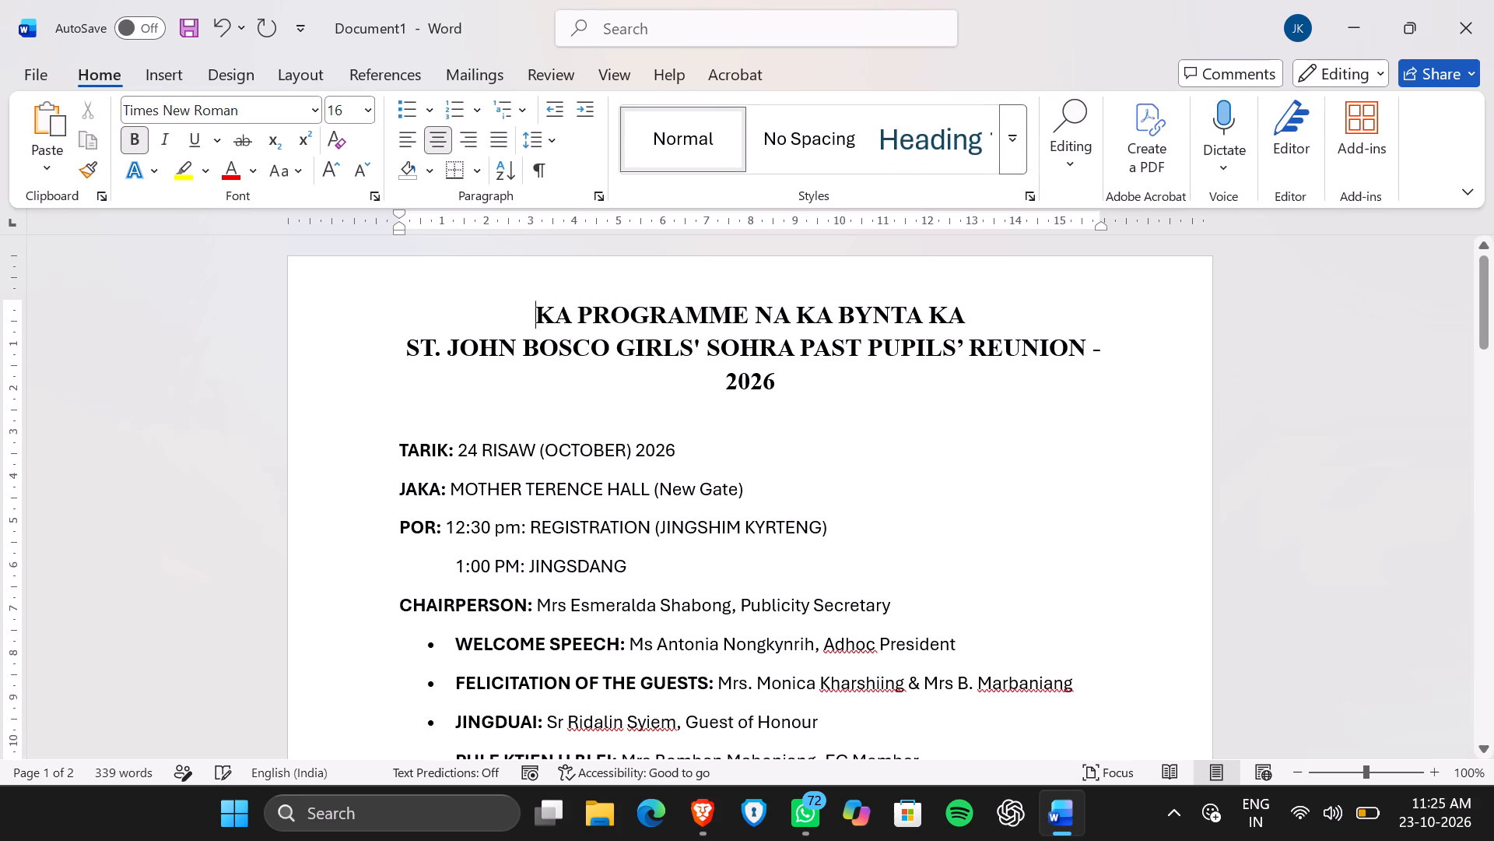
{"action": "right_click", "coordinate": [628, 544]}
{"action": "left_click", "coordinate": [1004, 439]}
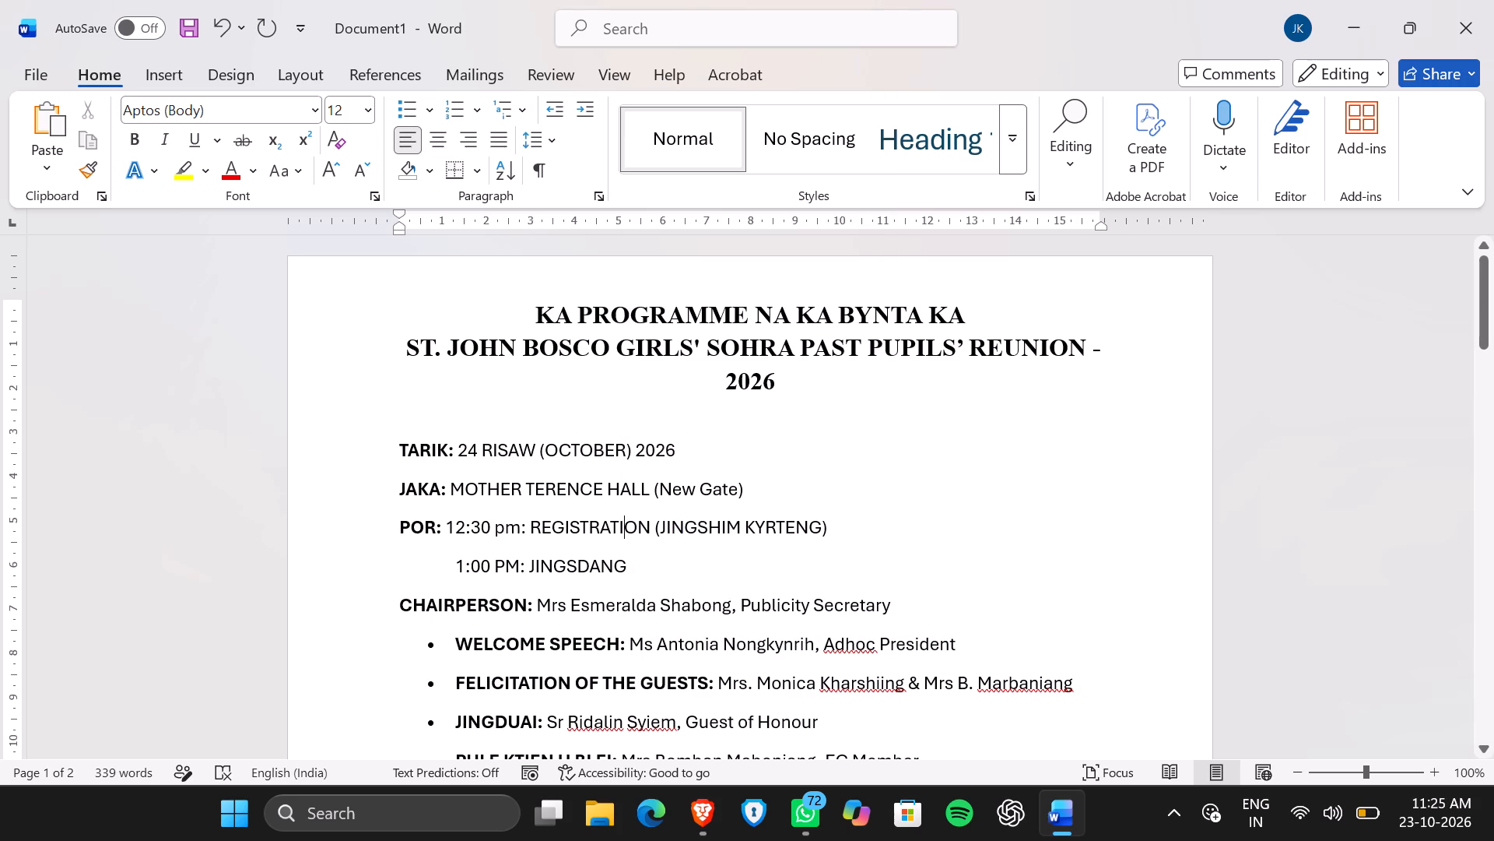
Select all programme text below the title, from the TARIK line through the closing N.B. paragraph, and browse fonts for it.
{"action": "scroll", "coordinate": [415, 410], "scroll_direction": "down", "scroll_amount": 1}
{"action": "left_click", "coordinate": [415, 410]}
{"action": "left_click_drag", "start_coordinate": [399, 410], "coordinate": [597, 521]}
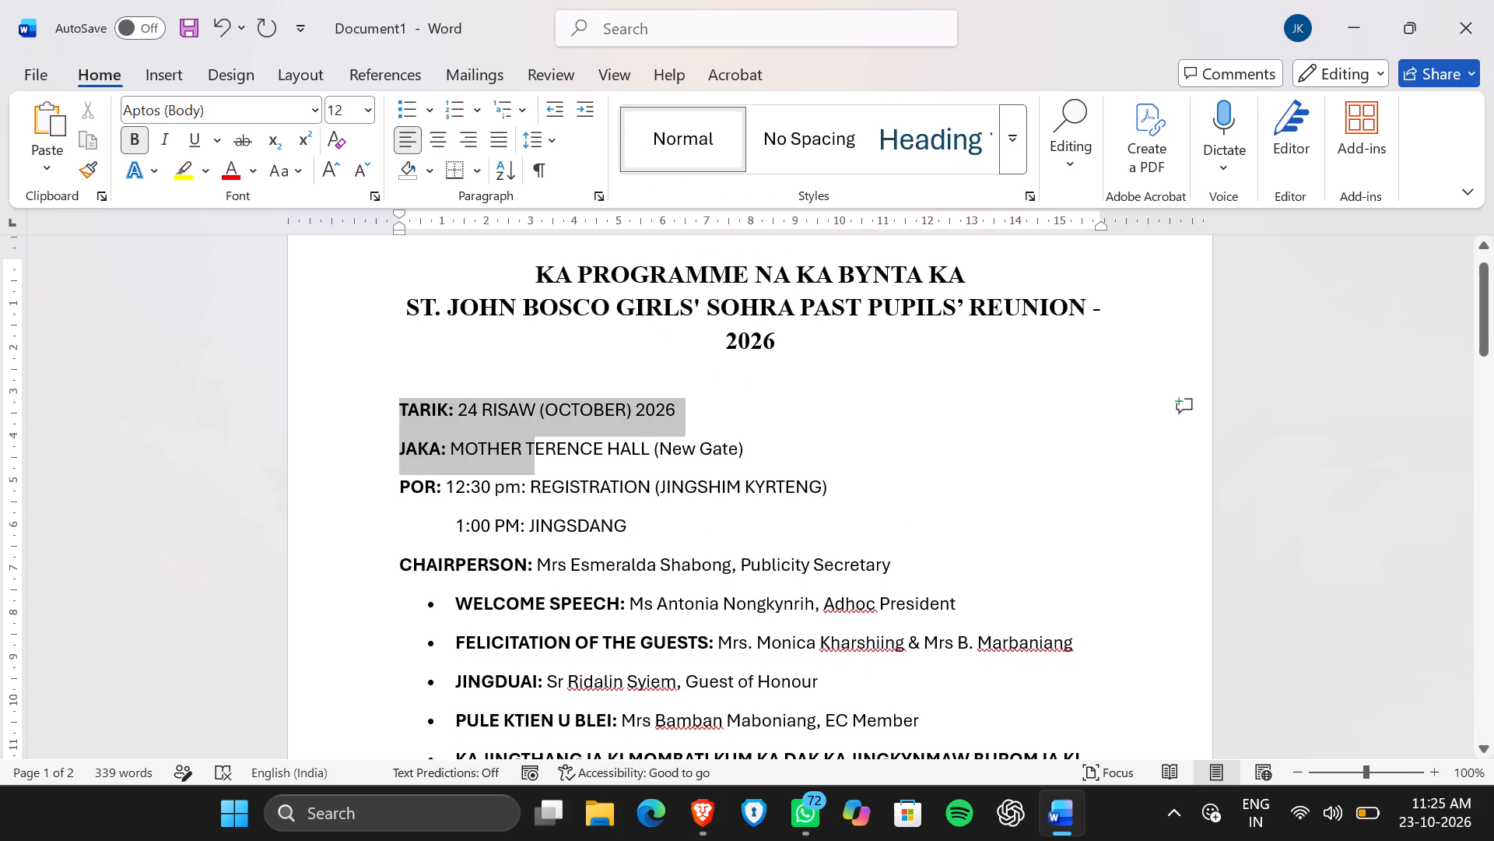
{"action": "left_click_drag", "start_coordinate": [597, 521], "coordinate": [792, 478]}
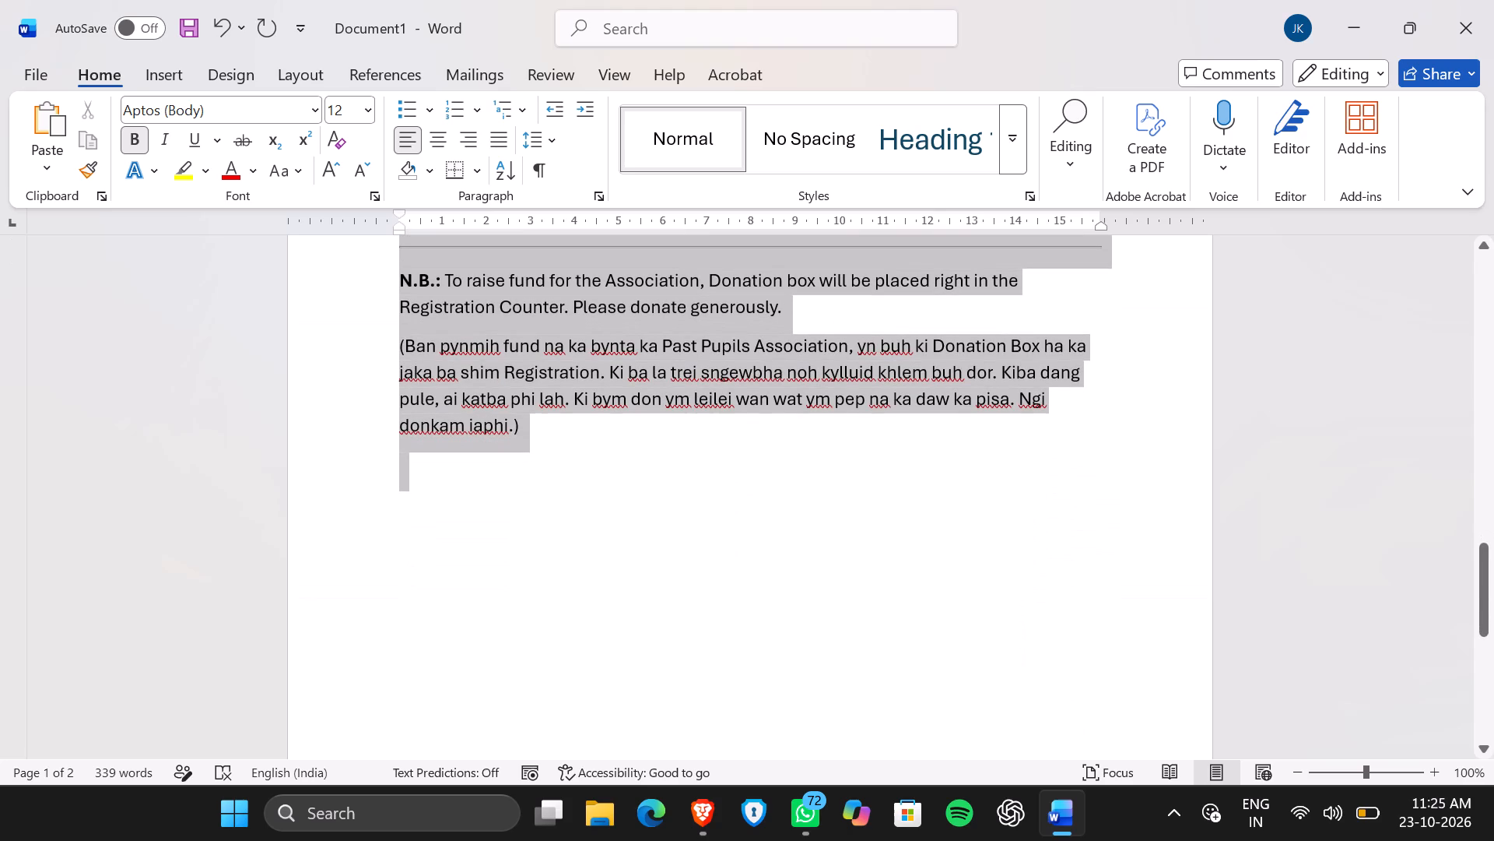
{"action": "left_click_drag", "start_coordinate": [792, 478], "coordinate": [791, 442]}
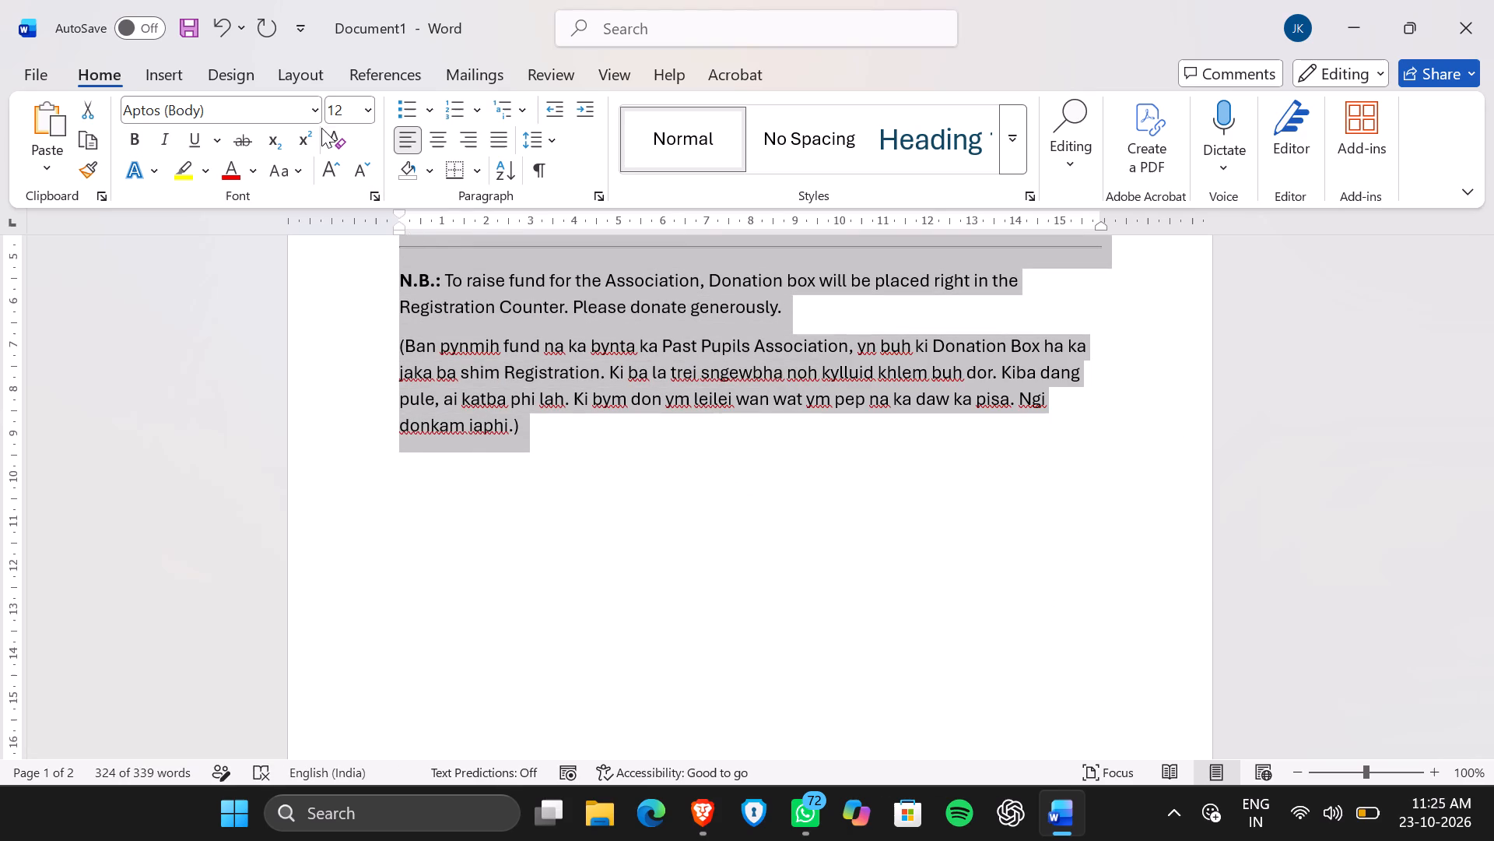
{"action": "left_click", "coordinate": [317, 119]}
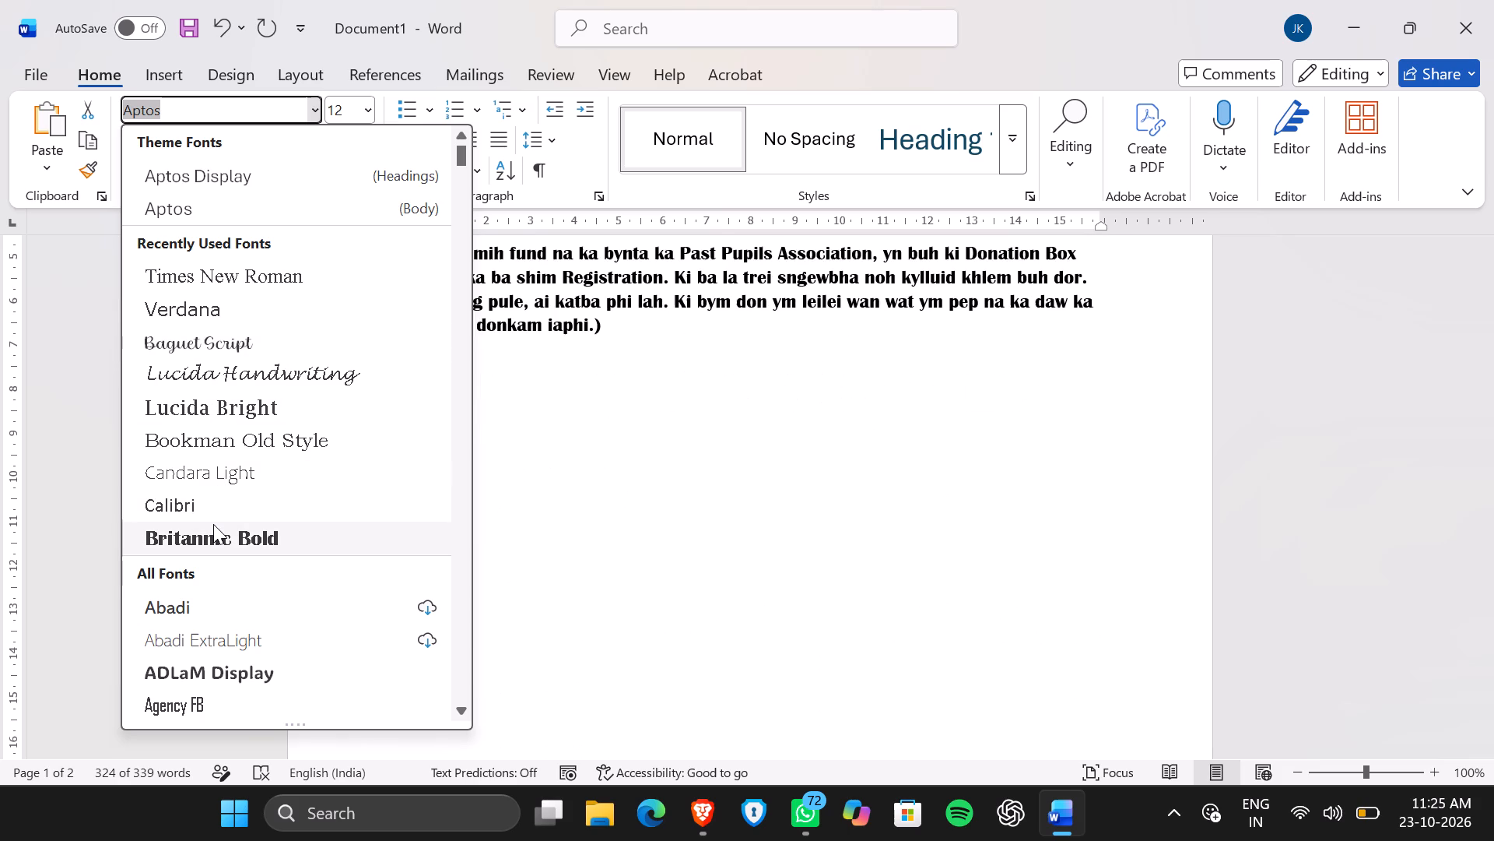
{"action": "scroll", "coordinate": [194, 608], "scroll_direction": "down", "scroll_amount": 2}
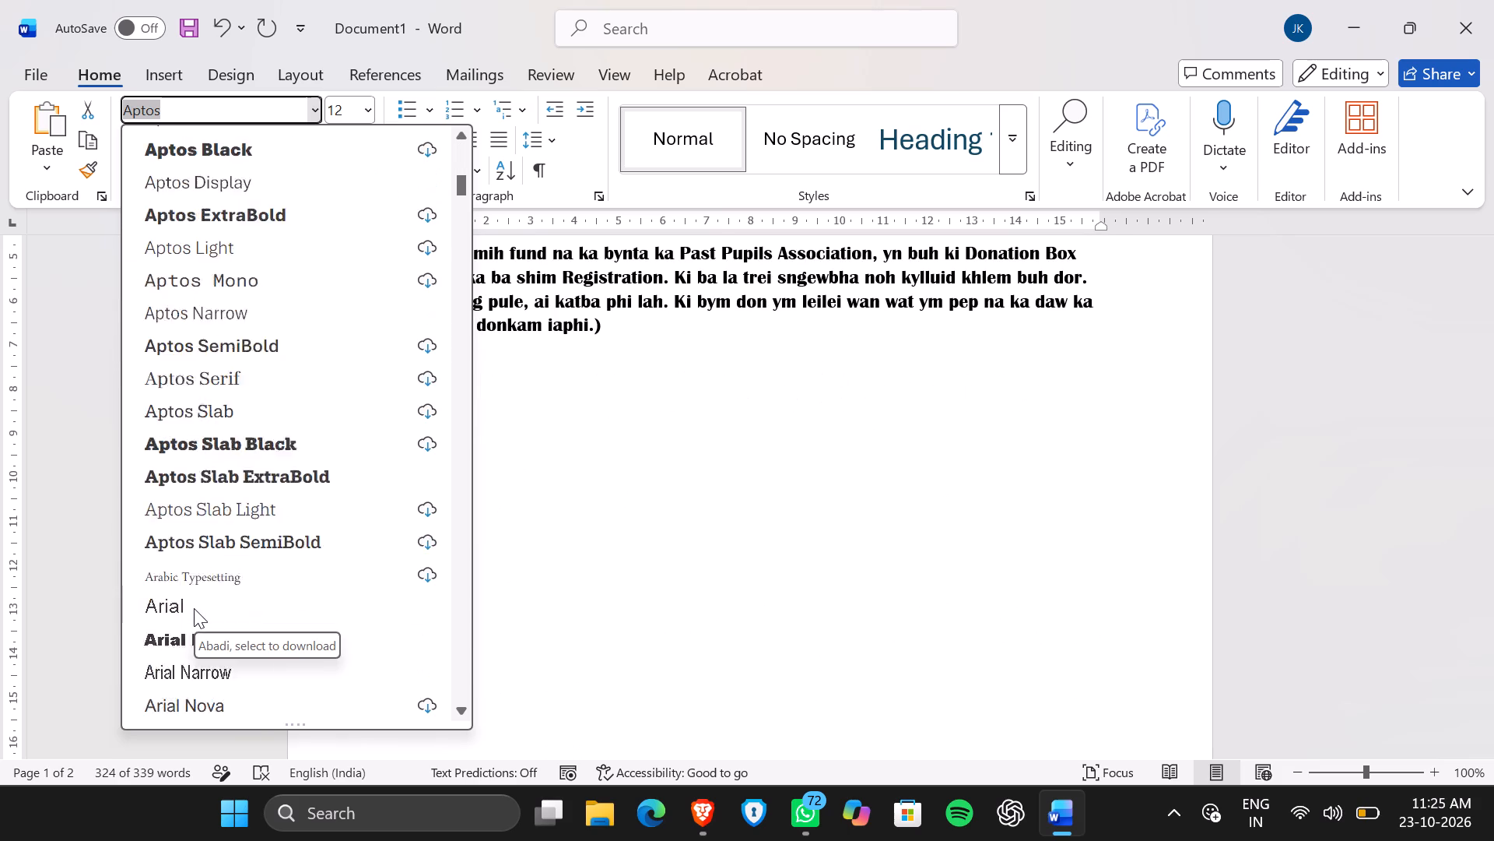
{"action": "scroll", "coordinate": [194, 608], "scroll_direction": "down", "scroll_amount": 1}
{"action": "scroll", "coordinate": [179, 511], "scroll_direction": "up", "scroll_amount": 4}
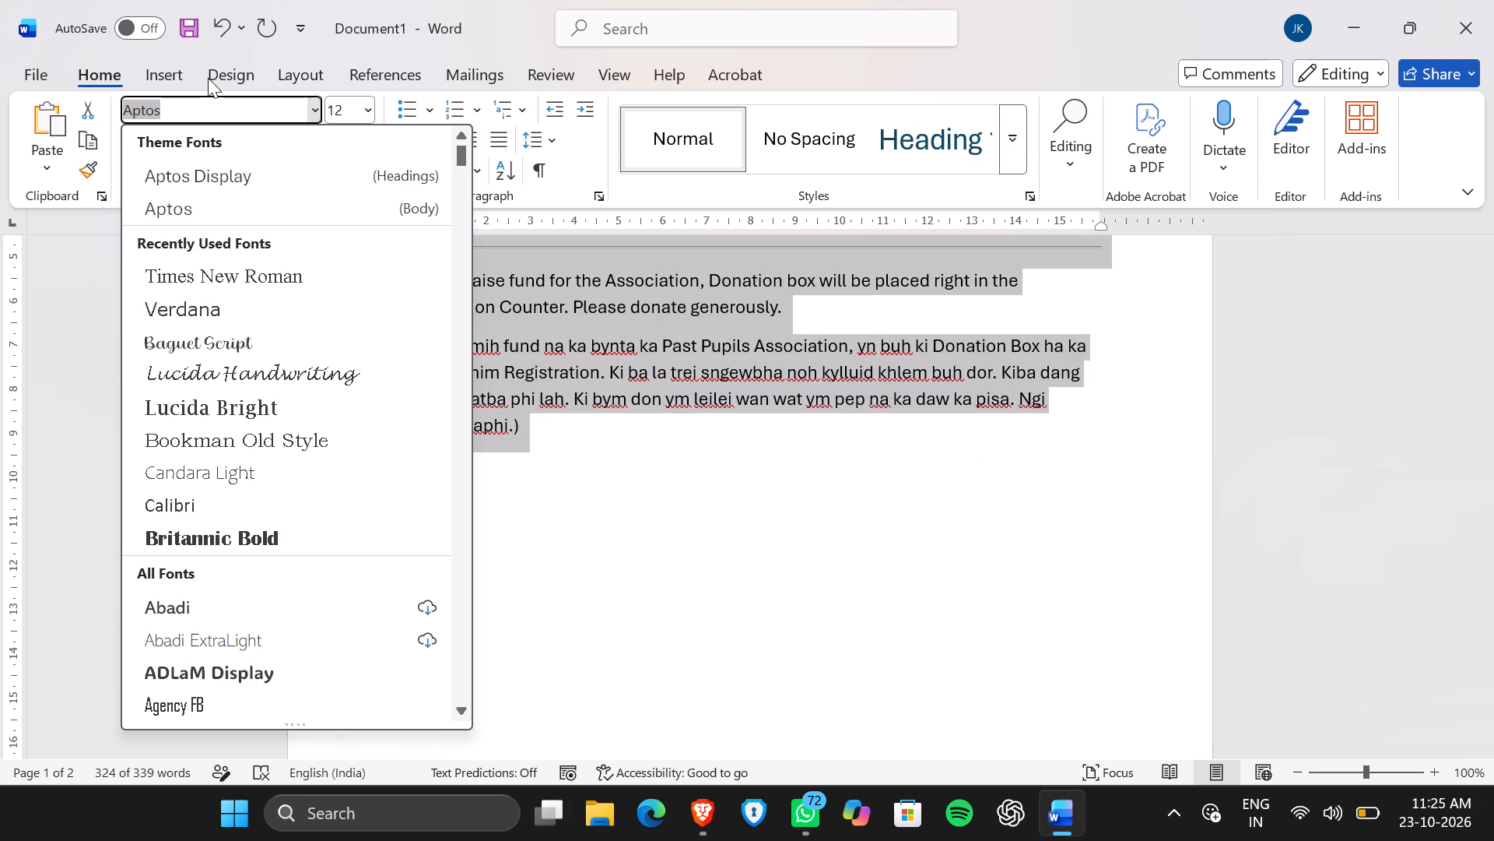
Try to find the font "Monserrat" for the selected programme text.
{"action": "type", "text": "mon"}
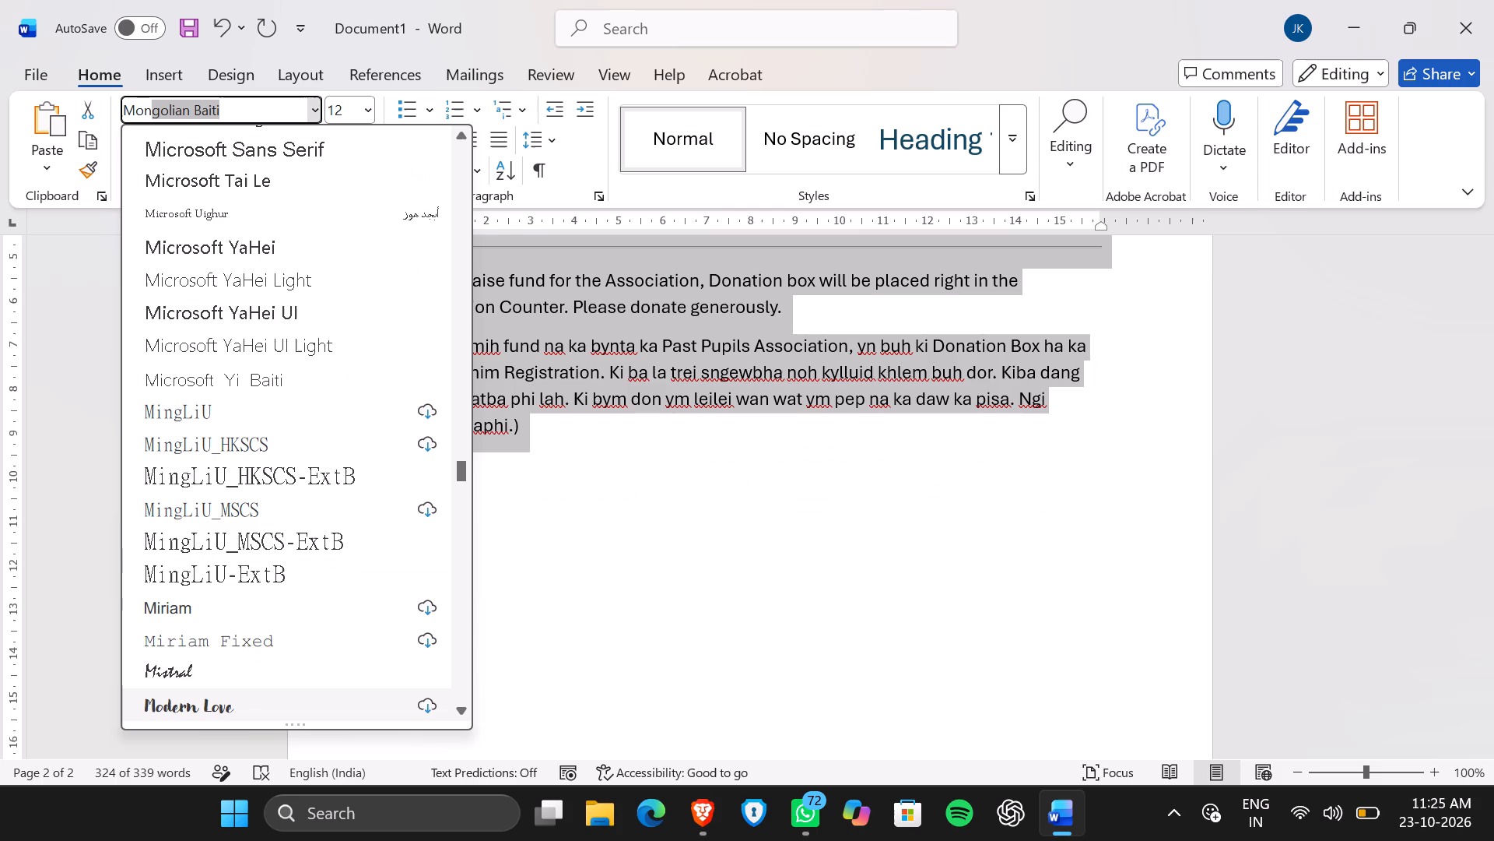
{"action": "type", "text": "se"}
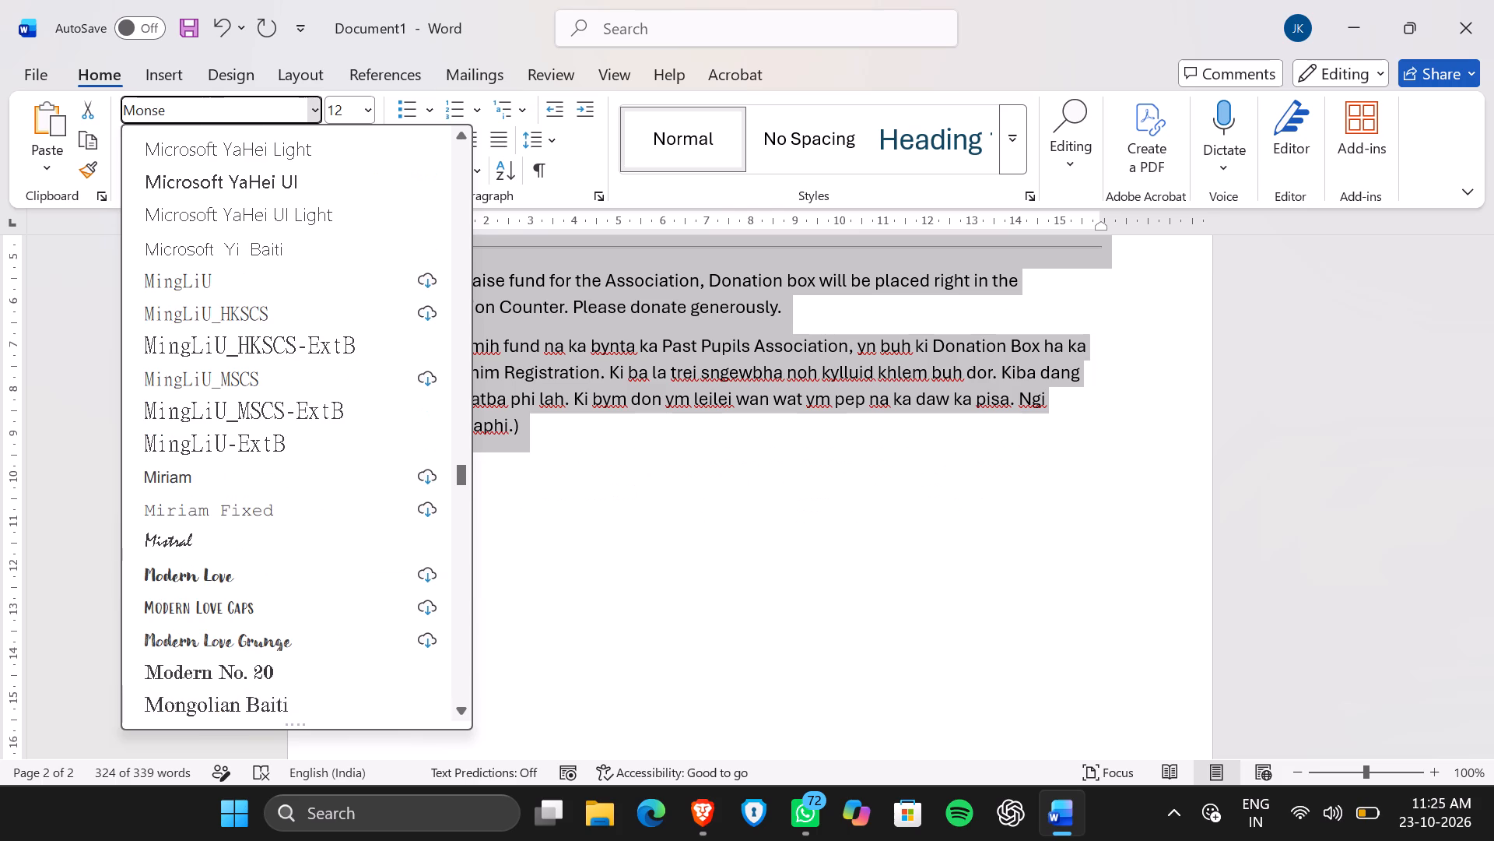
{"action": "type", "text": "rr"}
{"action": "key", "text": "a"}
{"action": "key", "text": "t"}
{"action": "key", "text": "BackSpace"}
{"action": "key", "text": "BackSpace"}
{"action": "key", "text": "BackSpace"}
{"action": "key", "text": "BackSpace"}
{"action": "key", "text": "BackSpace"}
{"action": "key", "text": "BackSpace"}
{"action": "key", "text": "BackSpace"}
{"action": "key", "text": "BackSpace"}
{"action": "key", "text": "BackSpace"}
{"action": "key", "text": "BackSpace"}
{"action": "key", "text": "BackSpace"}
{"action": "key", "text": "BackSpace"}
Set the font of the selected programme text to Arial.
{"action": "scroll", "coordinate": [518, 450], "scroll_direction": "up", "scroll_amount": 3}
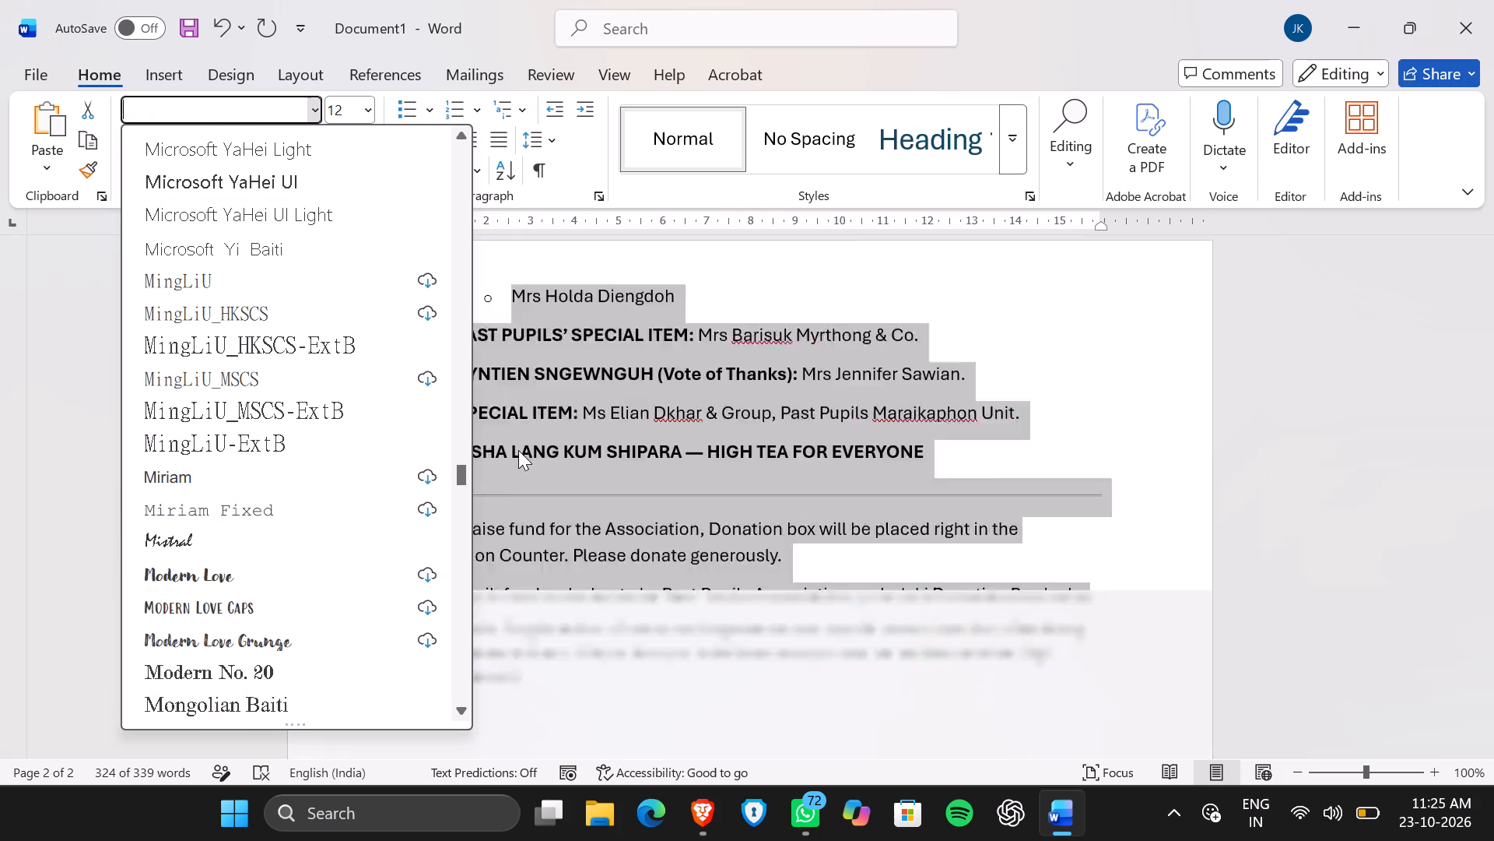
{"action": "scroll", "coordinate": [518, 450], "scroll_direction": "up", "scroll_amount": 2}
{"action": "scroll", "coordinate": [351, 264], "scroll_direction": "up", "scroll_amount": 20}
{"action": "scroll", "coordinate": [351, 264], "scroll_direction": "up", "scroll_amount": 6}
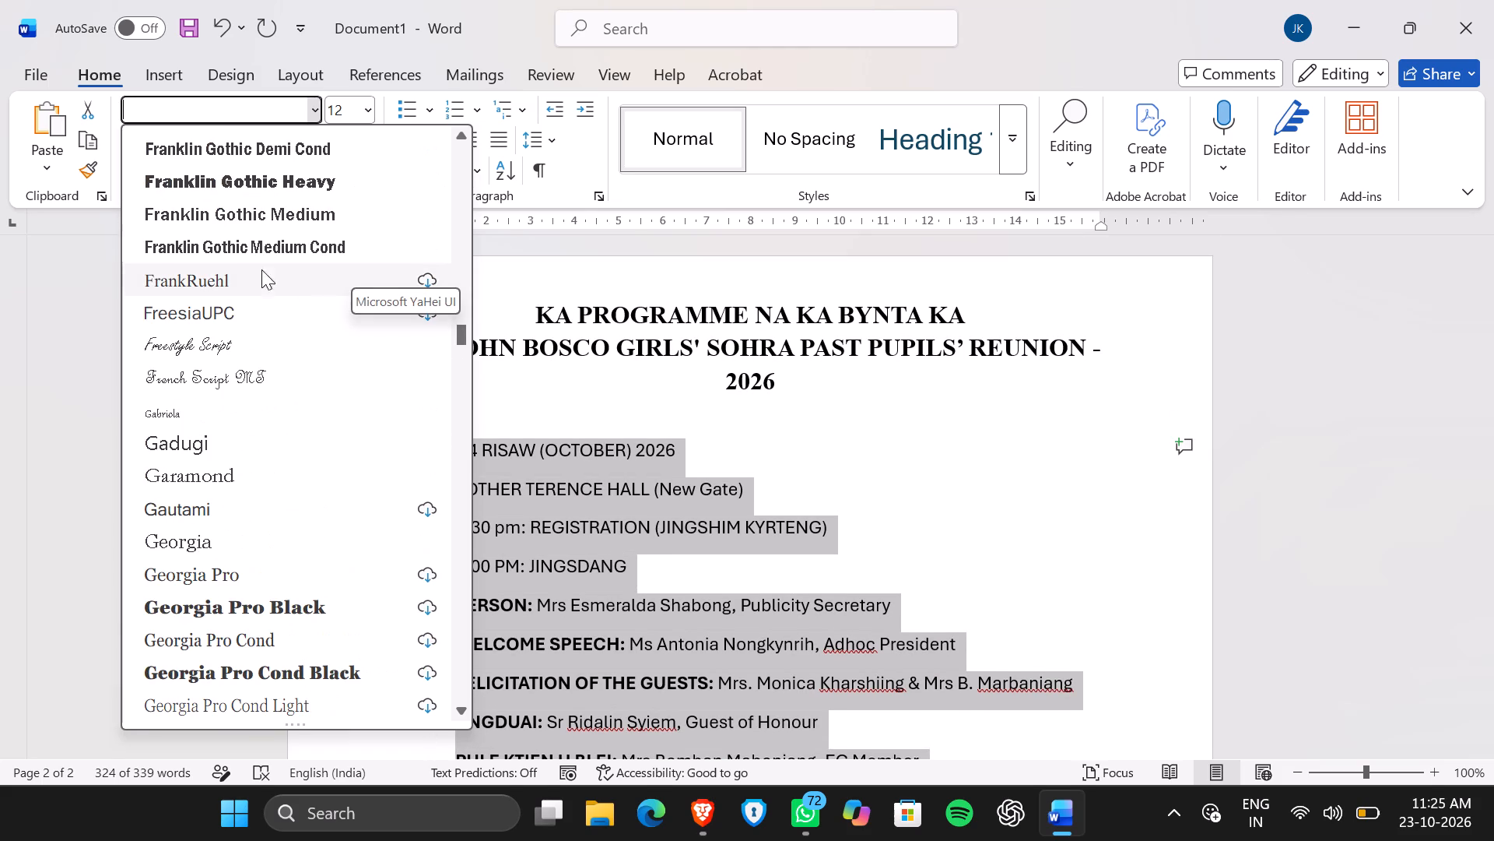
{"action": "scroll", "coordinate": [261, 241], "scroll_direction": "up", "scroll_amount": 2}
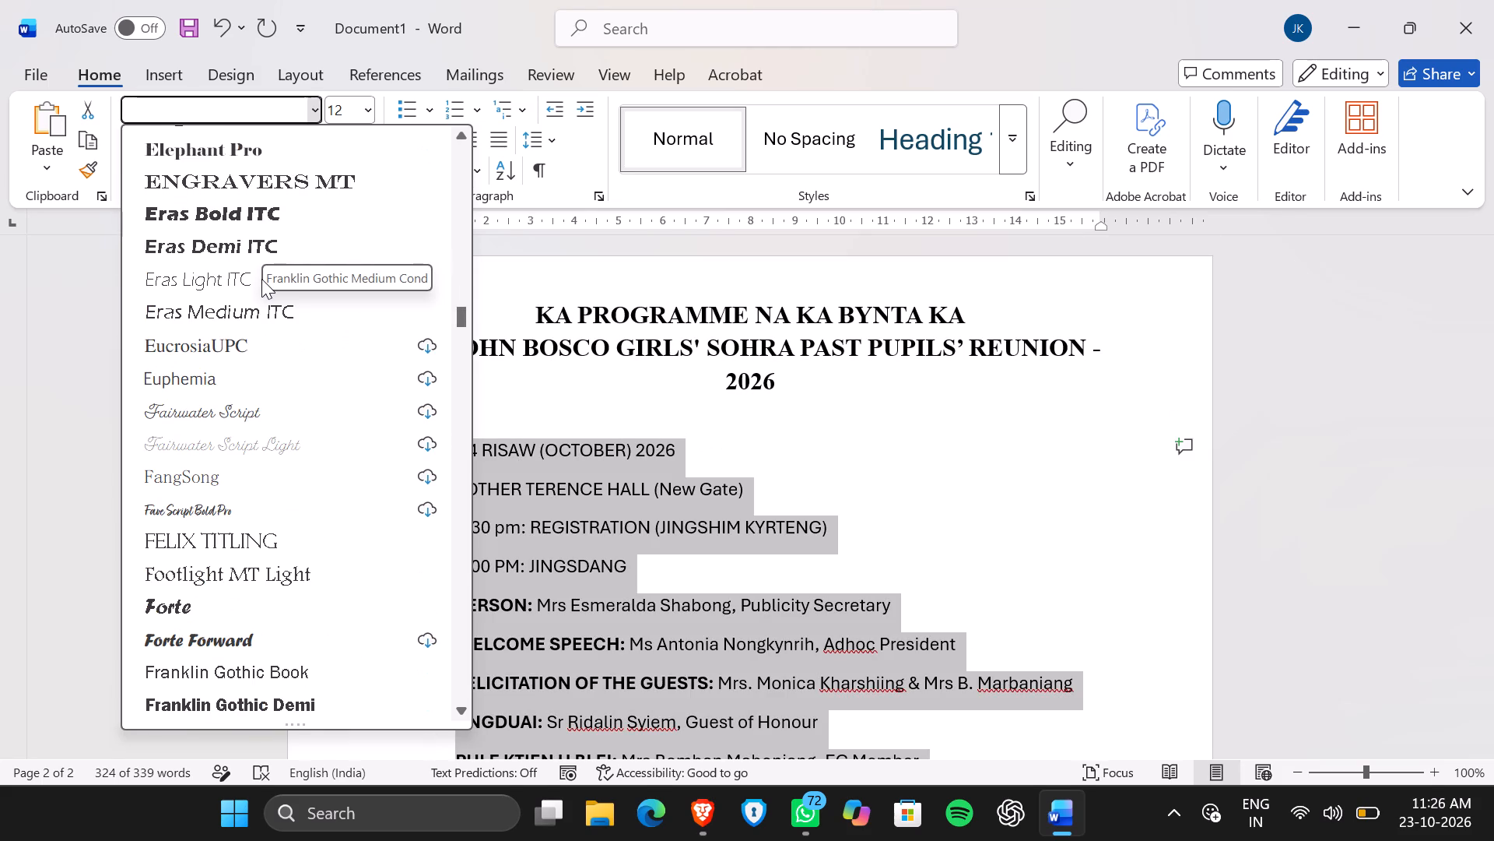
{"action": "scroll", "coordinate": [223, 278], "scroll_direction": "up", "scroll_amount": 2}
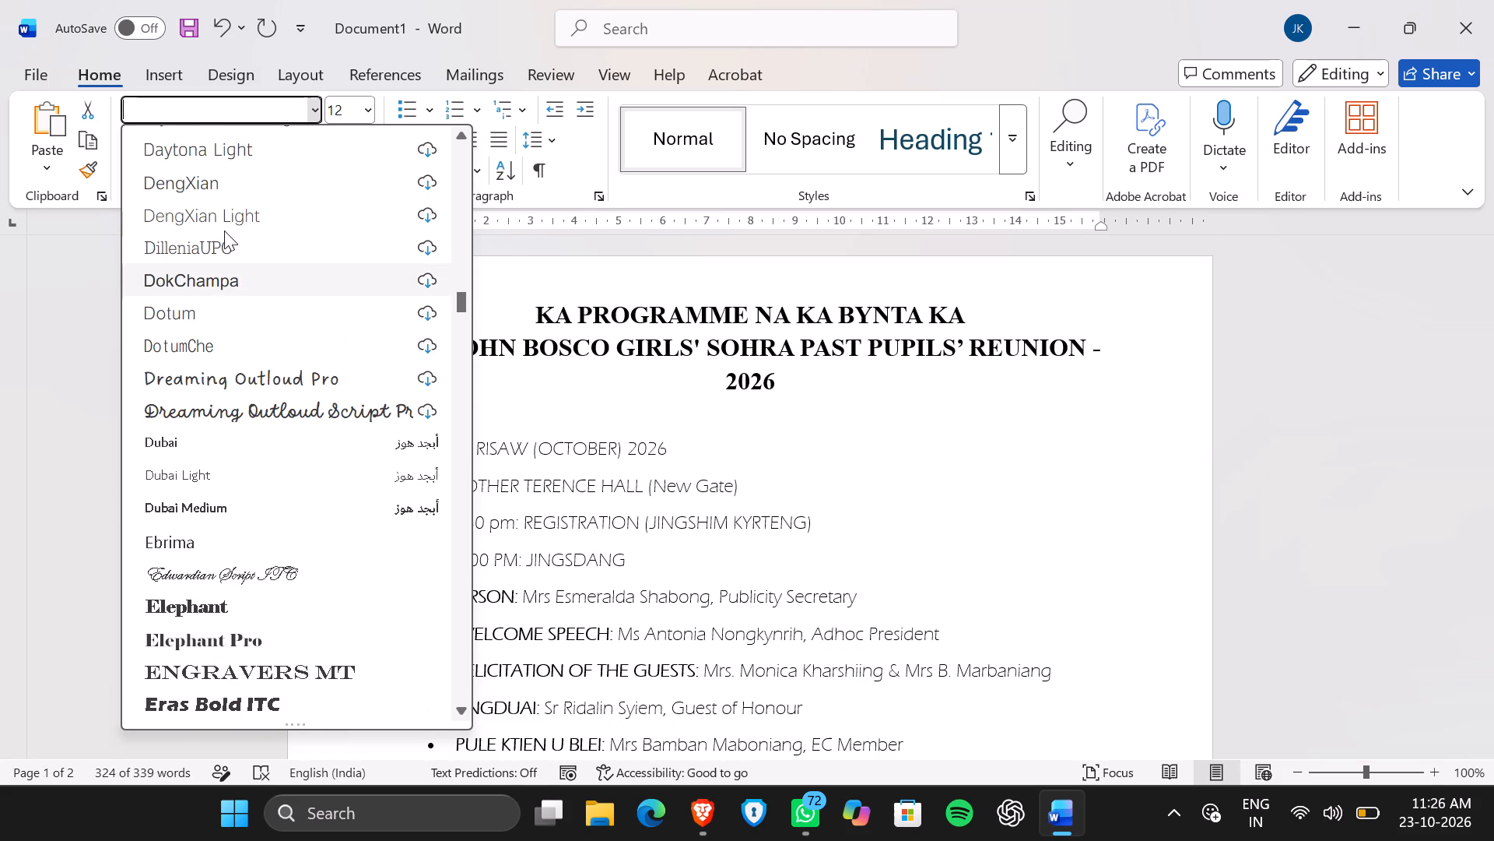
{"action": "scroll", "coordinate": [227, 270], "scroll_direction": "up", "scroll_amount": 1}
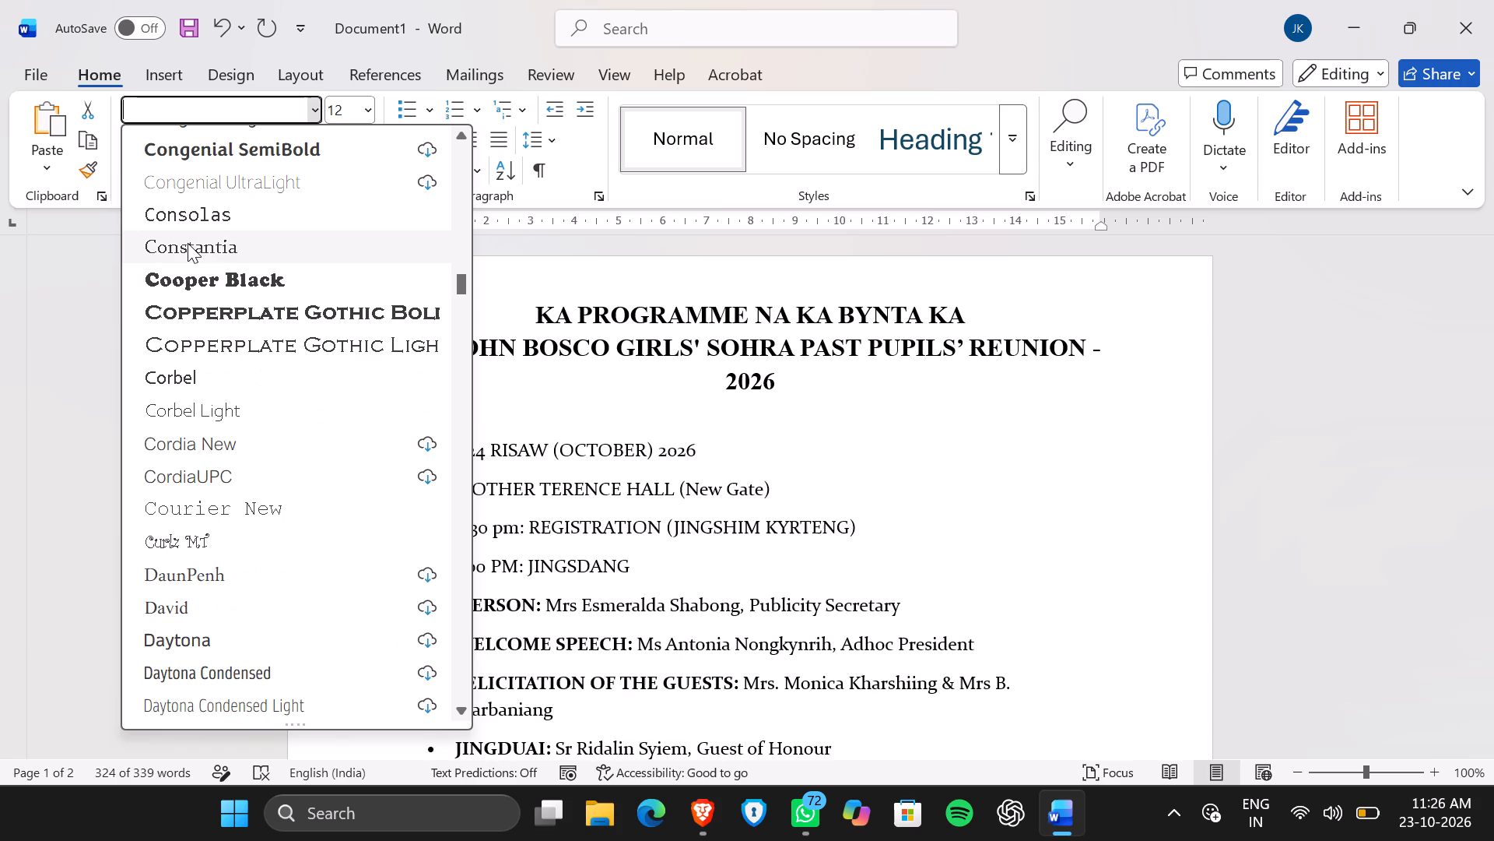
{"action": "scroll", "coordinate": [188, 202], "scroll_direction": "up", "scroll_amount": 1}
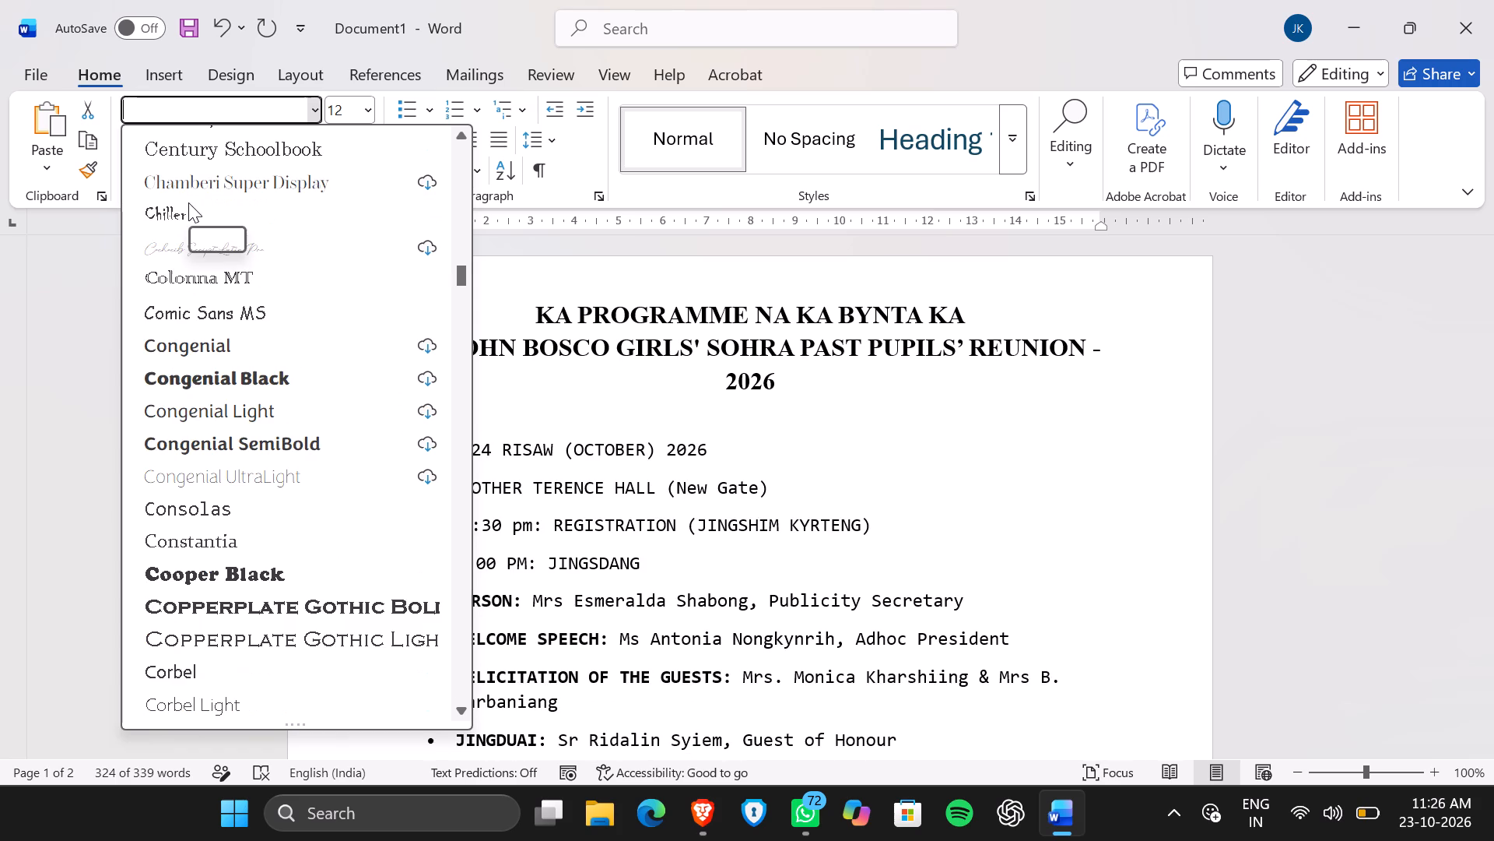
{"action": "scroll", "coordinate": [209, 146], "scroll_direction": "up", "scroll_amount": 2}
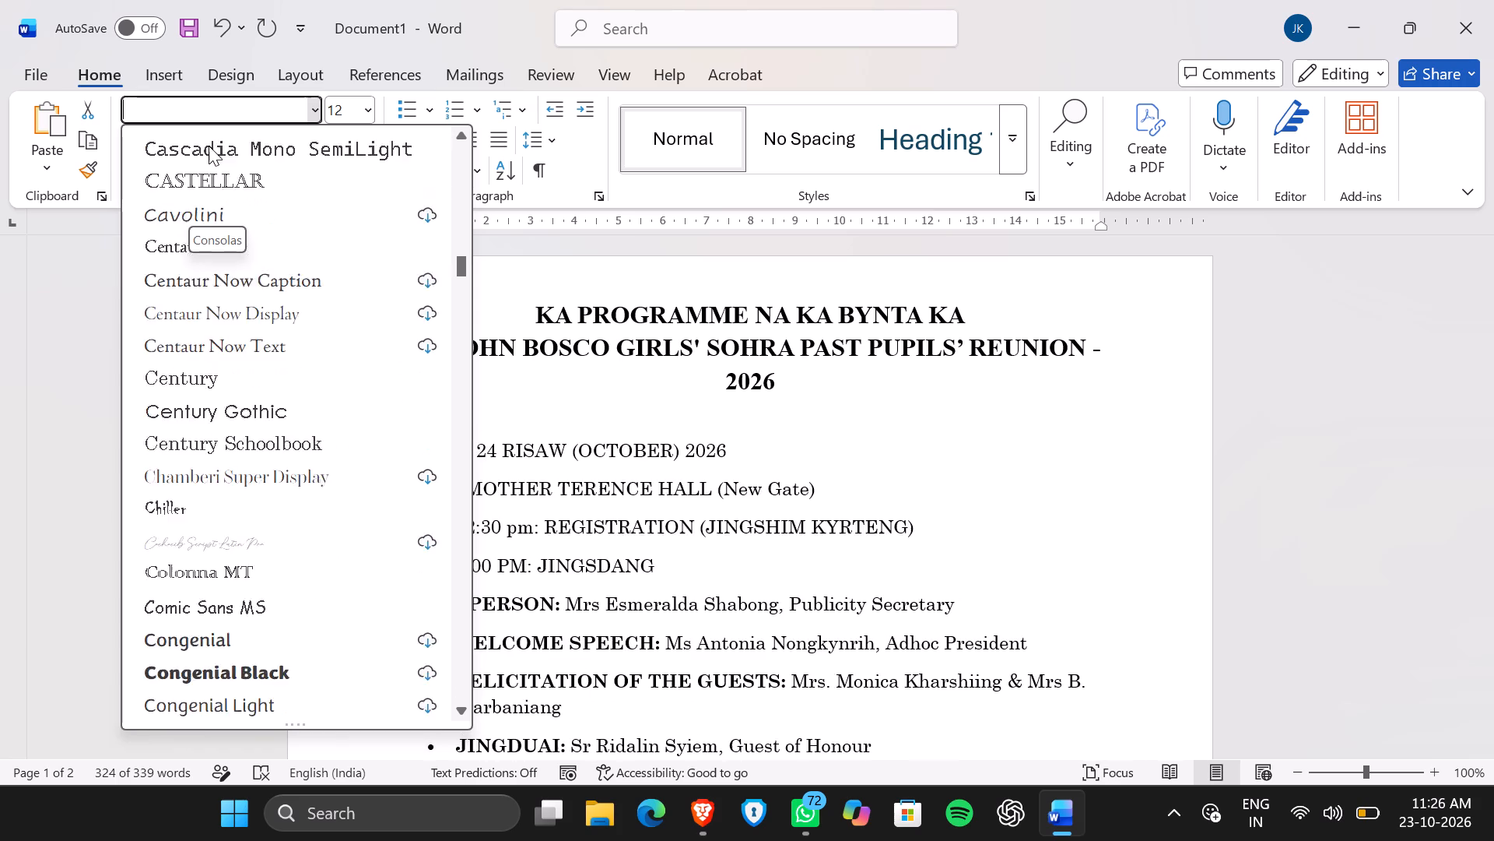
{"action": "scroll", "coordinate": [209, 146], "scroll_direction": "up", "scroll_amount": 2}
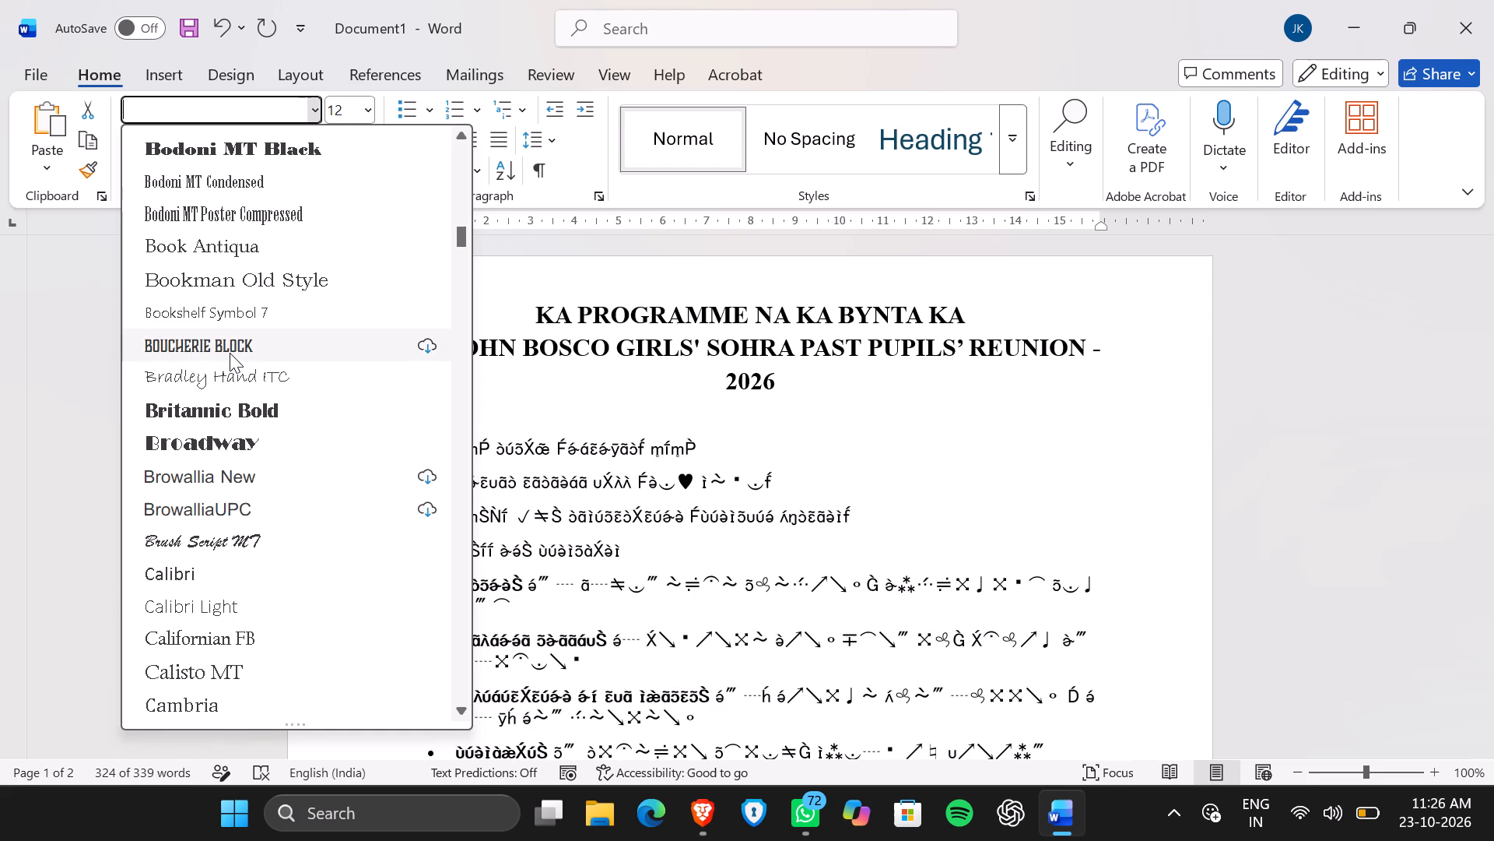
{"action": "scroll", "coordinate": [258, 450], "scroll_direction": "up", "scroll_amount": 1}
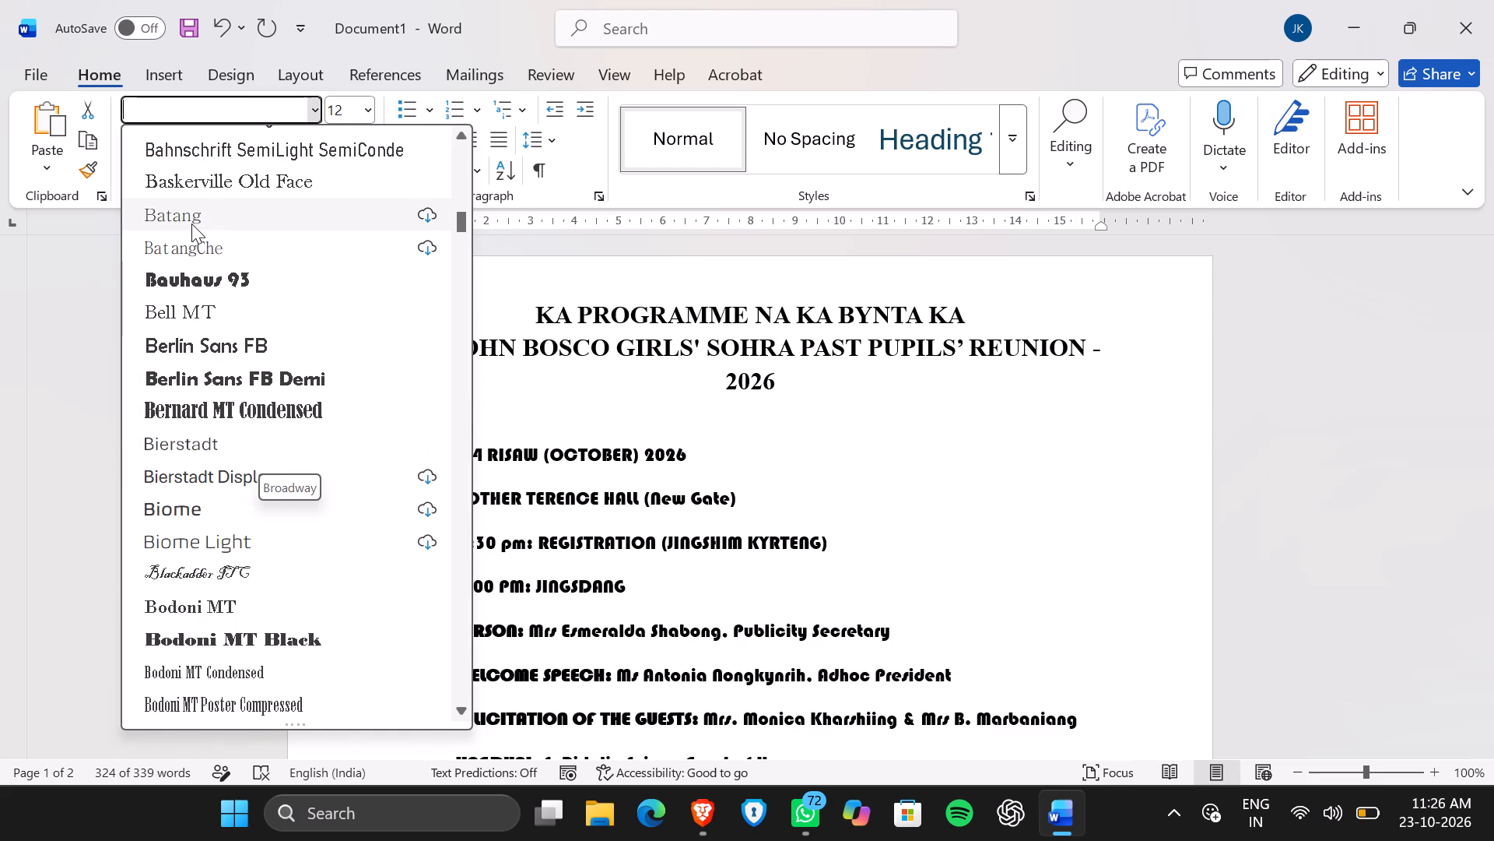
{"action": "scroll", "coordinate": [198, 188], "scroll_direction": "up", "scroll_amount": 1}
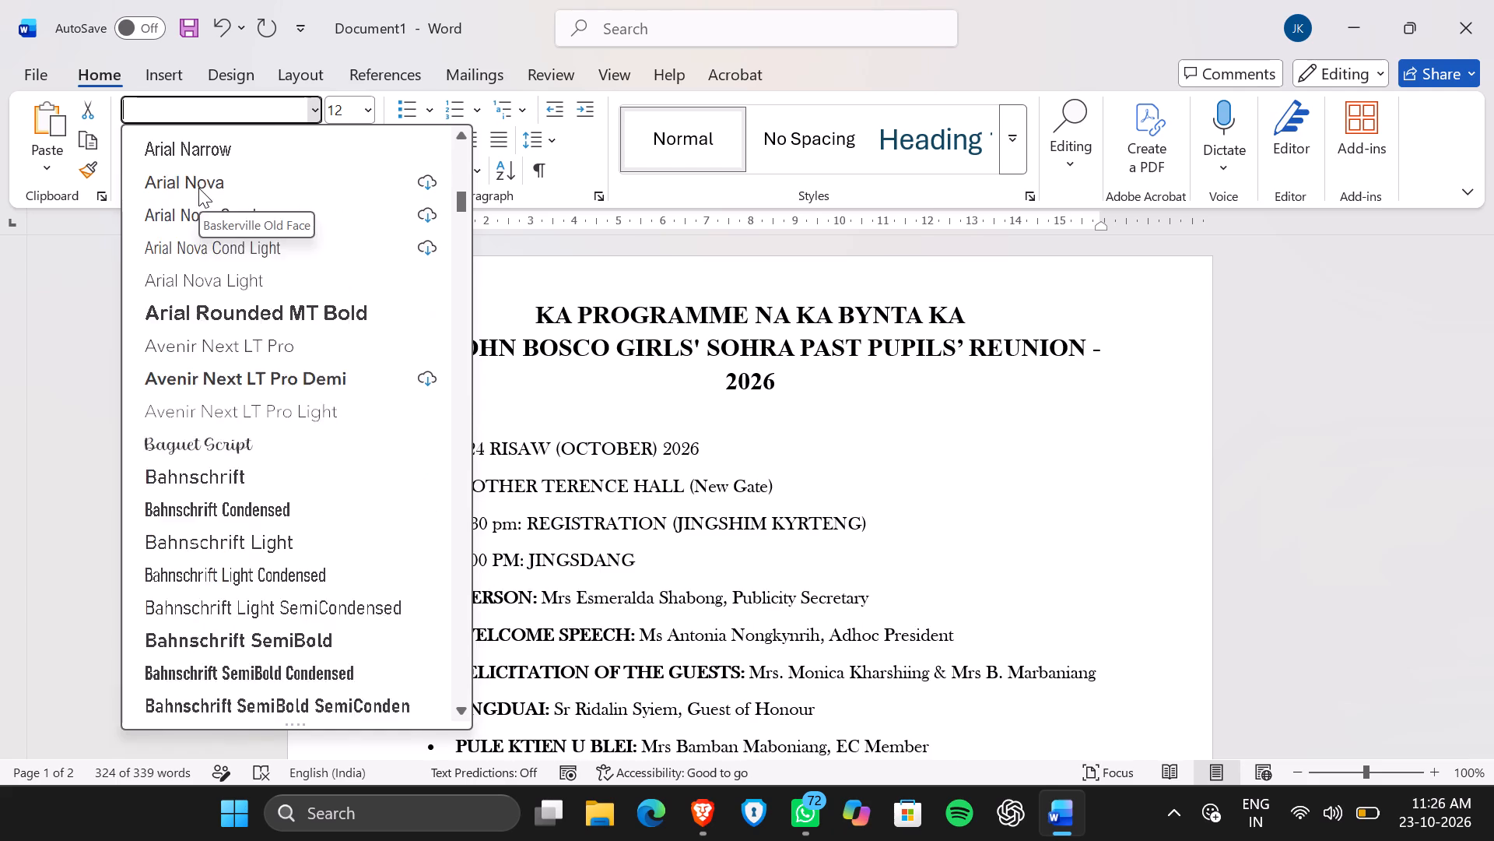
{"action": "scroll", "coordinate": [198, 188], "scroll_direction": "up", "scroll_amount": 1}
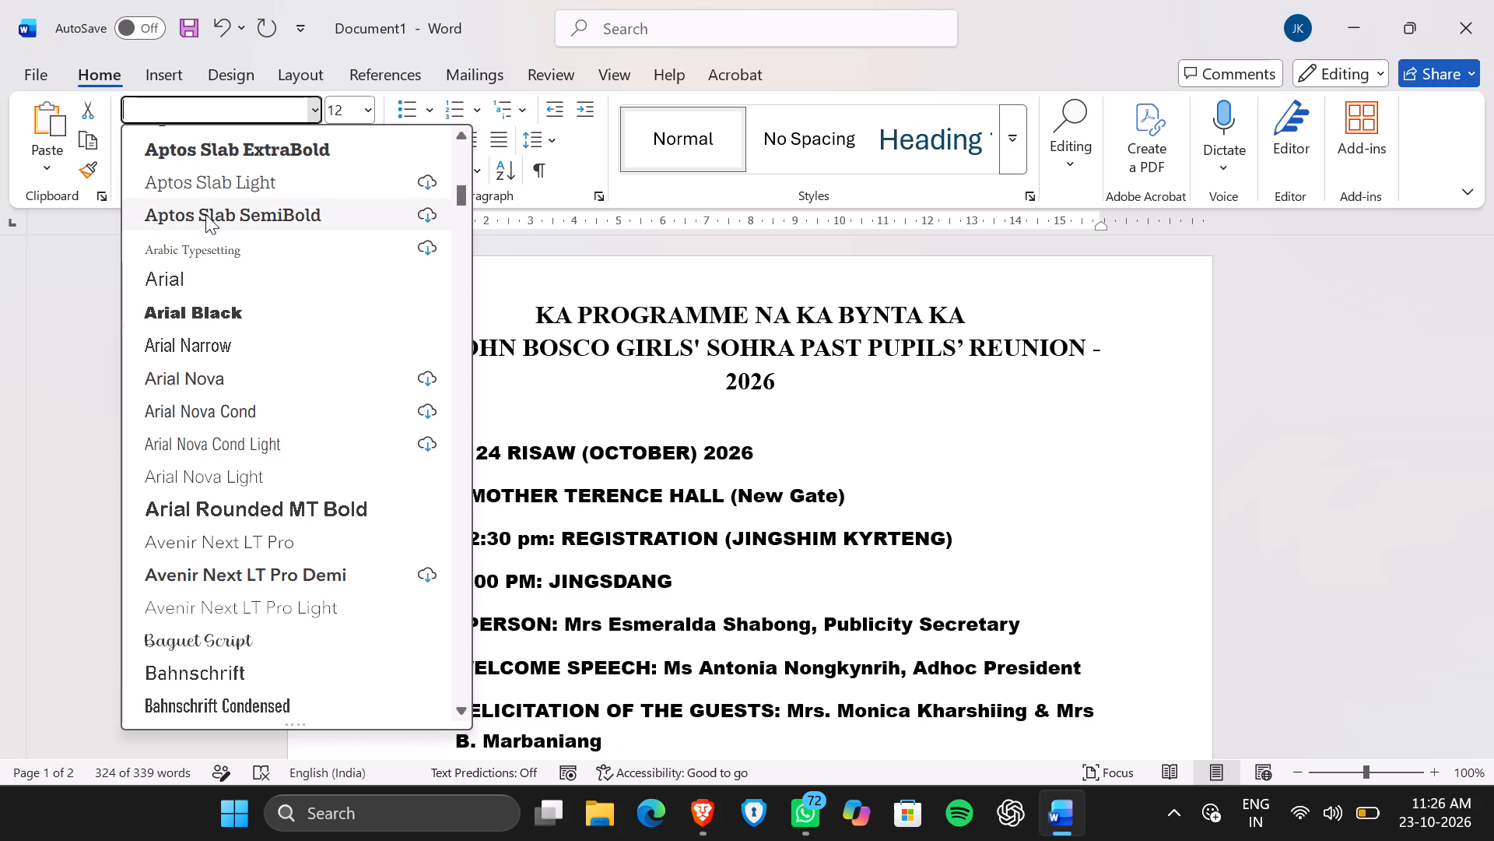
{"action": "left_click", "coordinate": [188, 287]}
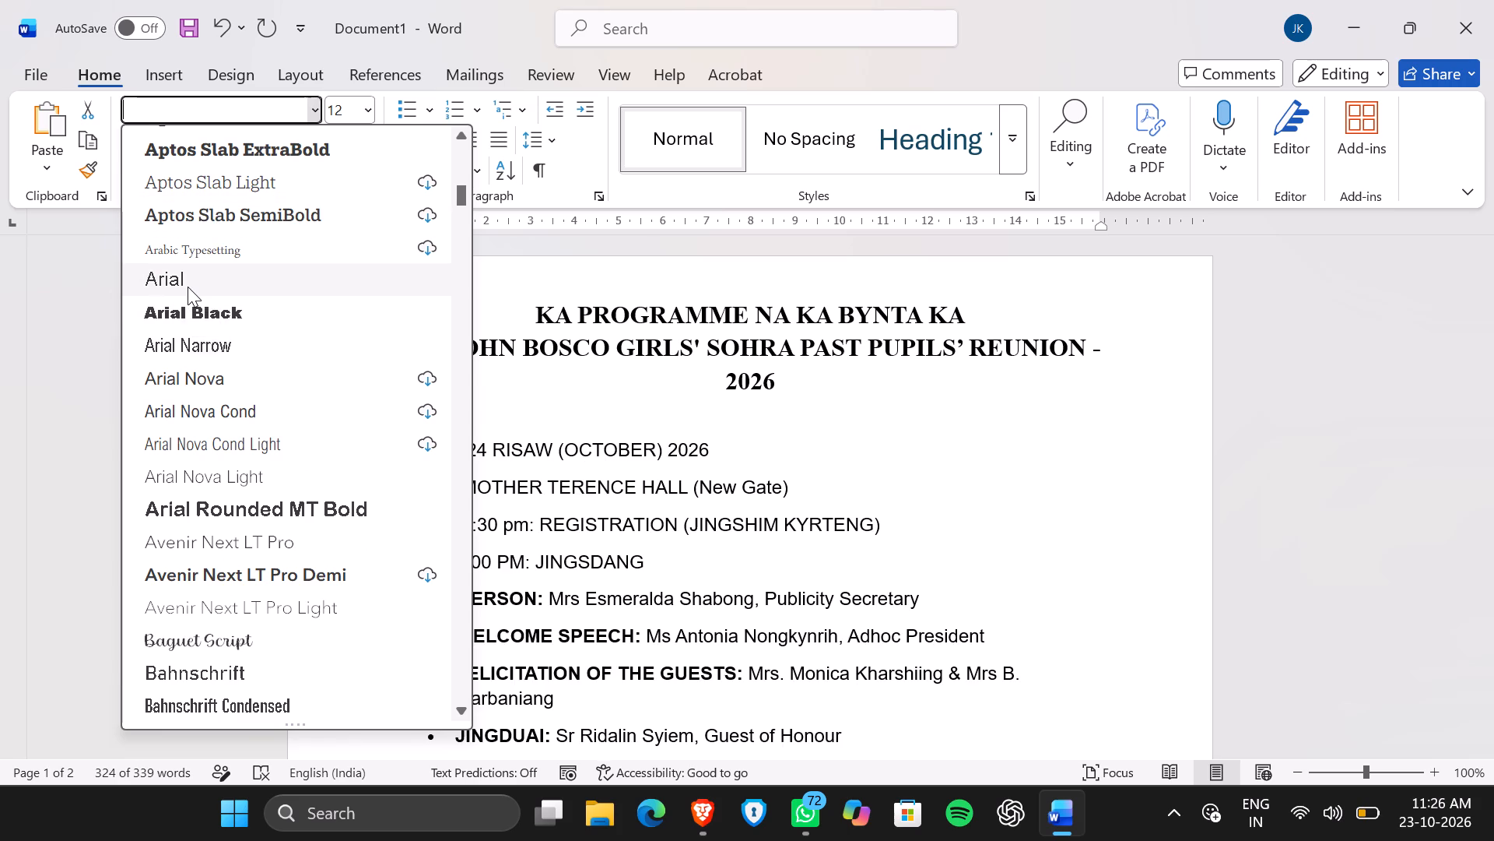
{"action": "scroll", "coordinate": [577, 642], "scroll_direction": "down", "scroll_amount": 1}
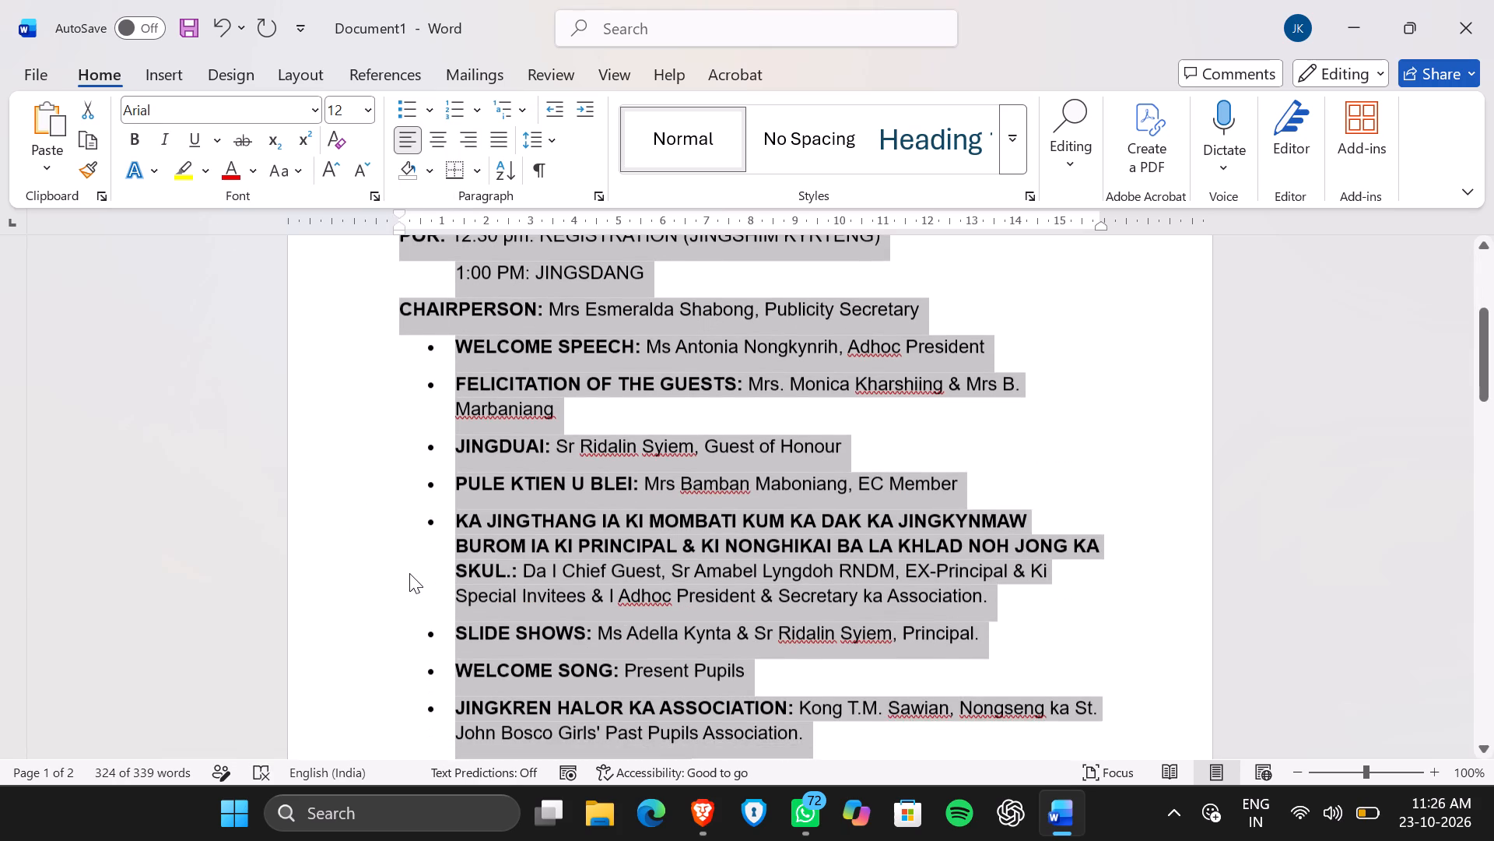
{"action": "left_click", "coordinate": [409, 573]}
Set the line spacing to 1.5 for all text from the TARIK line through the closing N.B. paragraph.
{"action": "scroll", "coordinate": [409, 573], "scroll_direction": "up", "scroll_amount": 1}
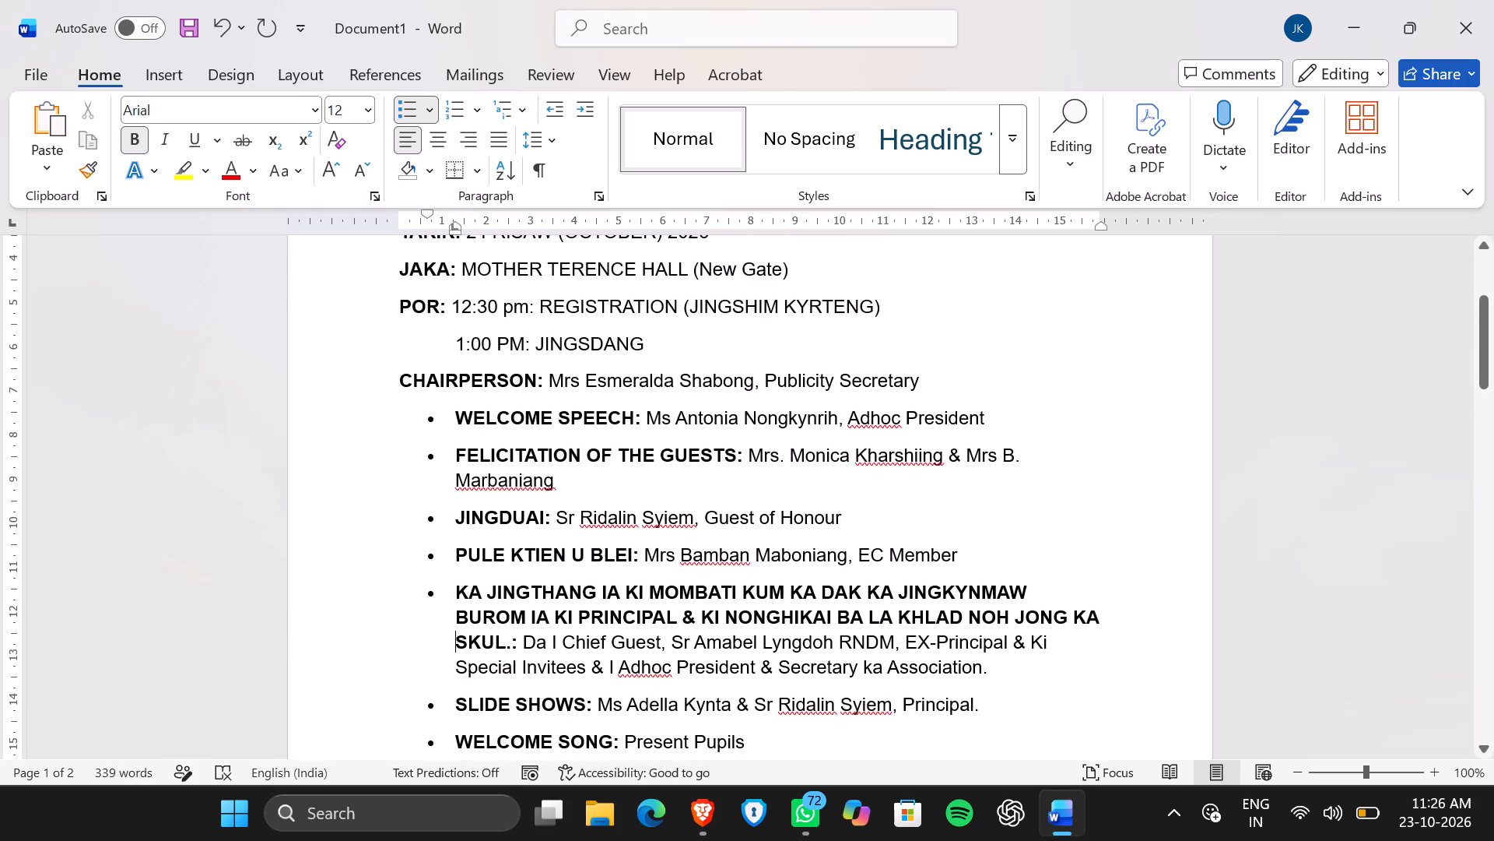
{"action": "scroll", "coordinate": [409, 573], "scroll_direction": "down", "scroll_amount": 1}
{"action": "scroll", "coordinate": [409, 573], "scroll_direction": "up", "scroll_amount": 2}
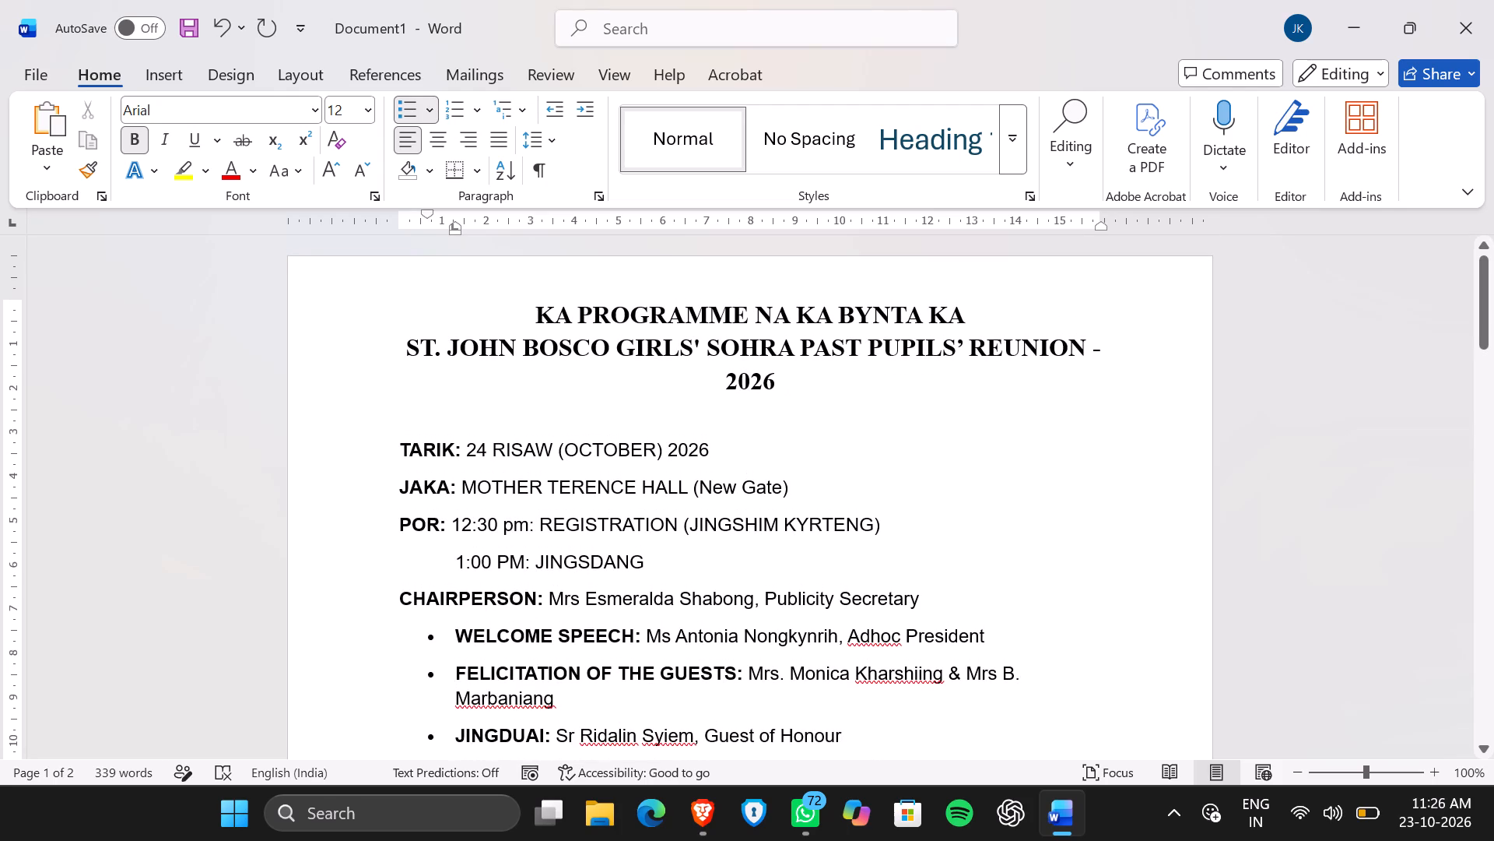
{"action": "left_click_drag", "start_coordinate": [391, 439], "coordinate": [879, 703]}
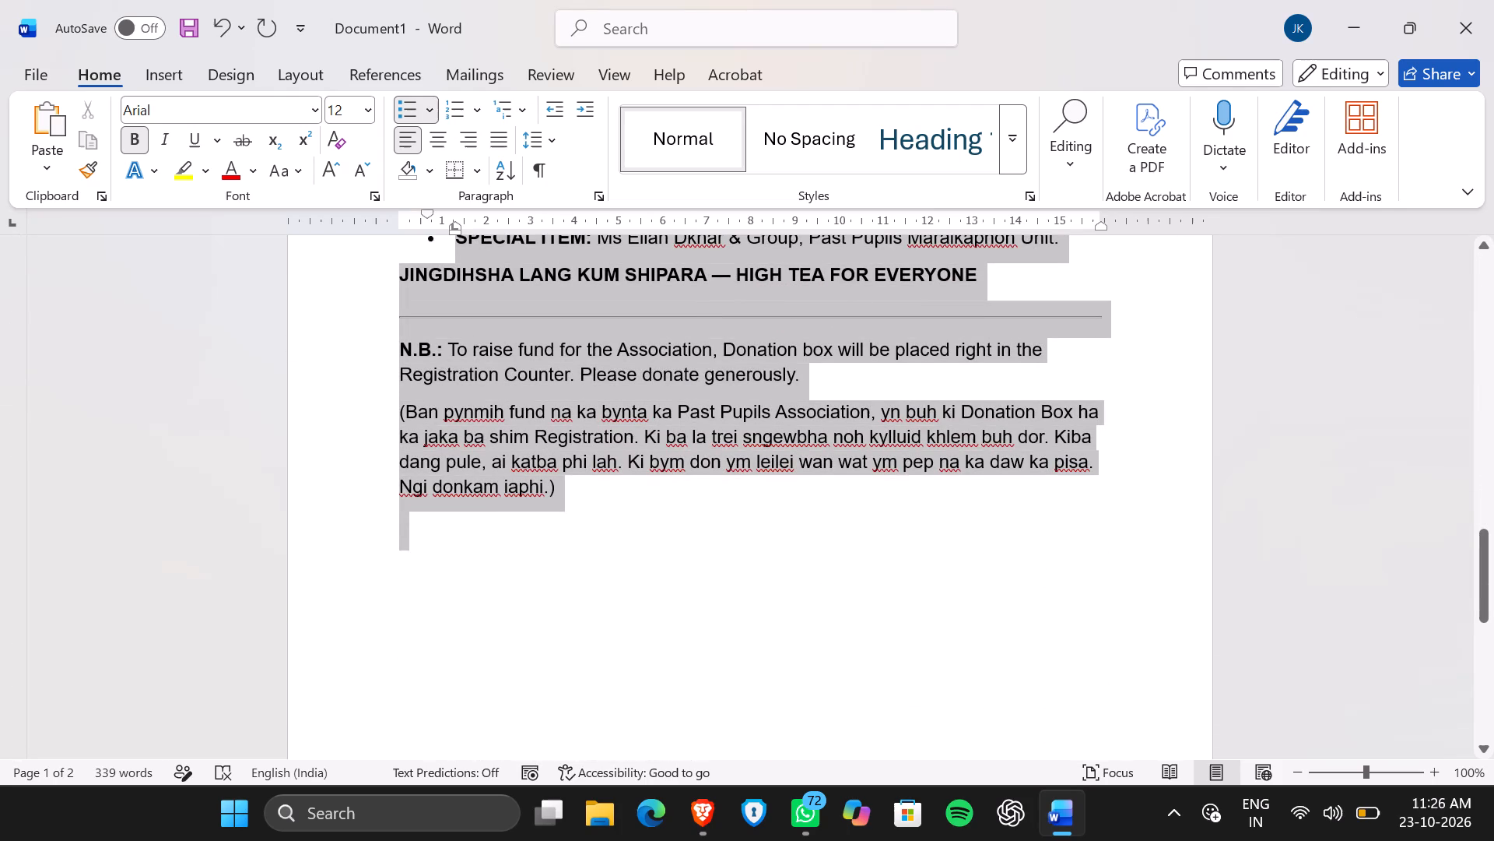
{"action": "left_click_drag", "start_coordinate": [879, 703], "coordinate": [854, 593]}
{"action": "left_click", "coordinate": [549, 143]}
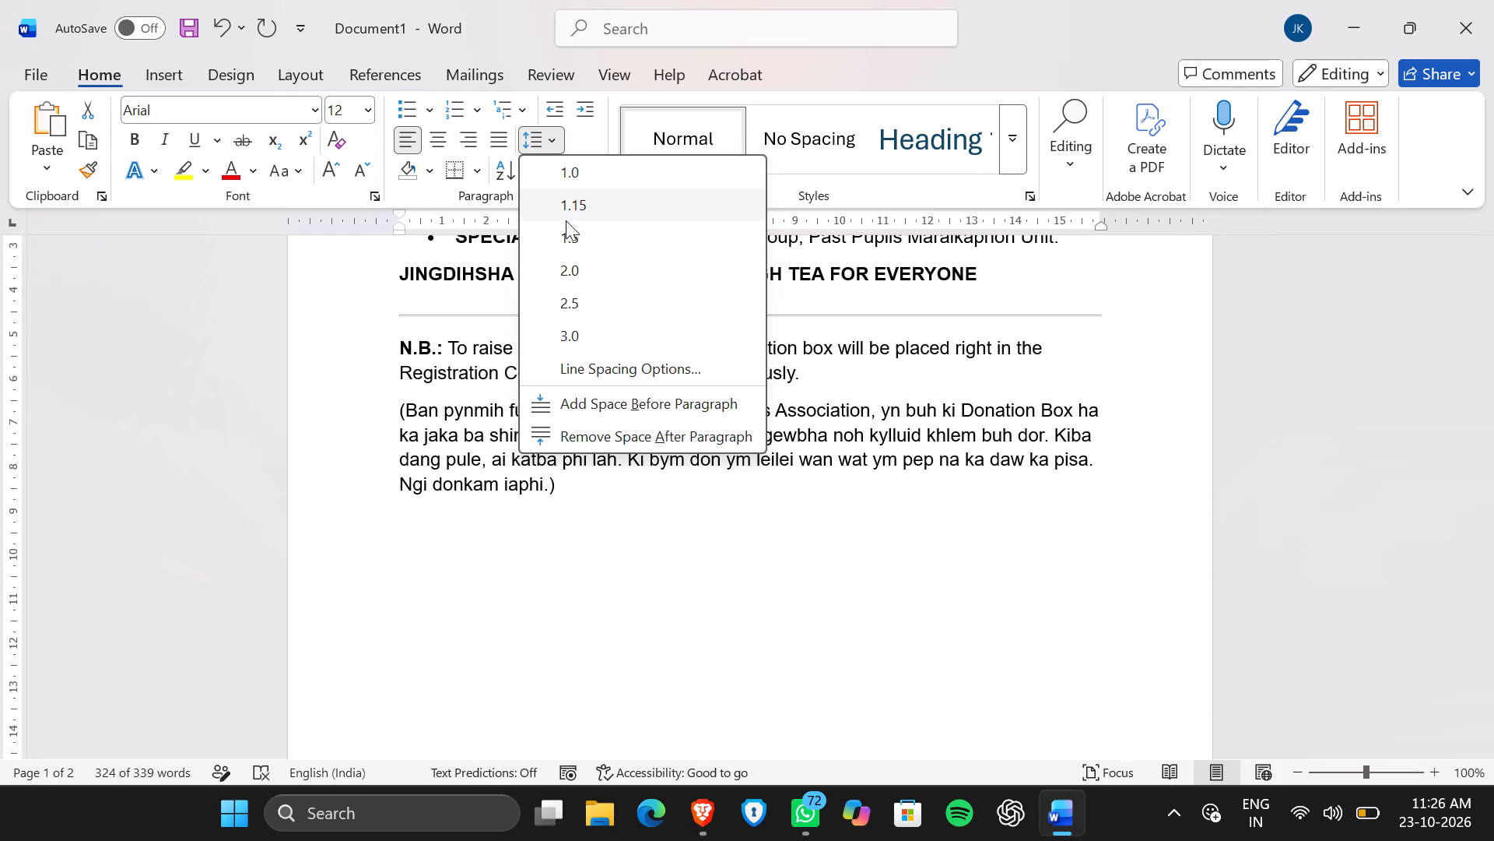
{"action": "left_click", "coordinate": [570, 234]}
{"action": "scroll", "coordinate": [619, 424], "scroll_direction": "up", "scroll_amount": 4}
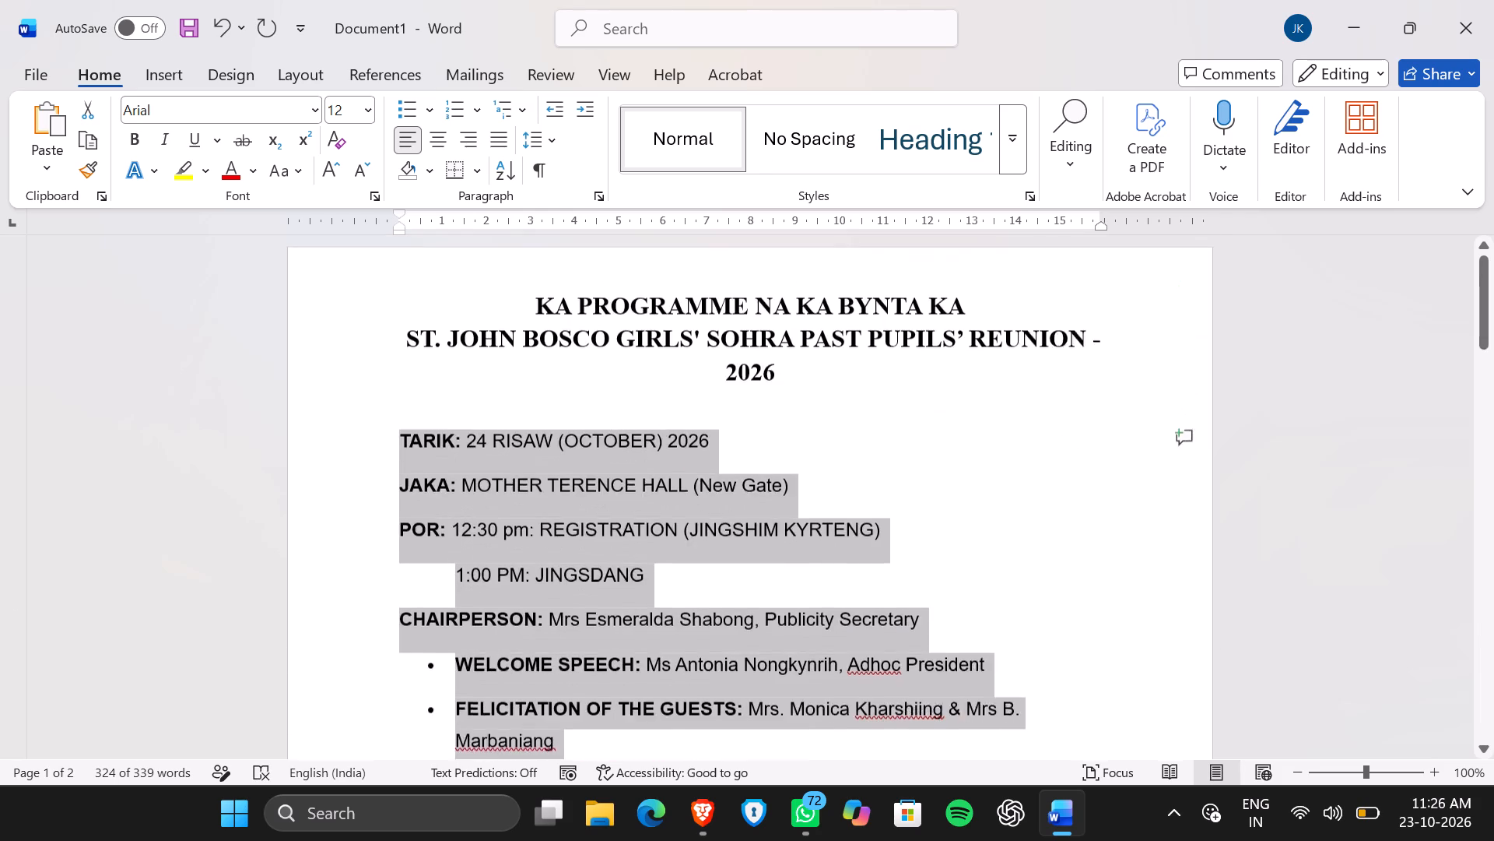
{"action": "scroll", "coordinate": [619, 424], "scroll_direction": "down", "scroll_amount": 5}
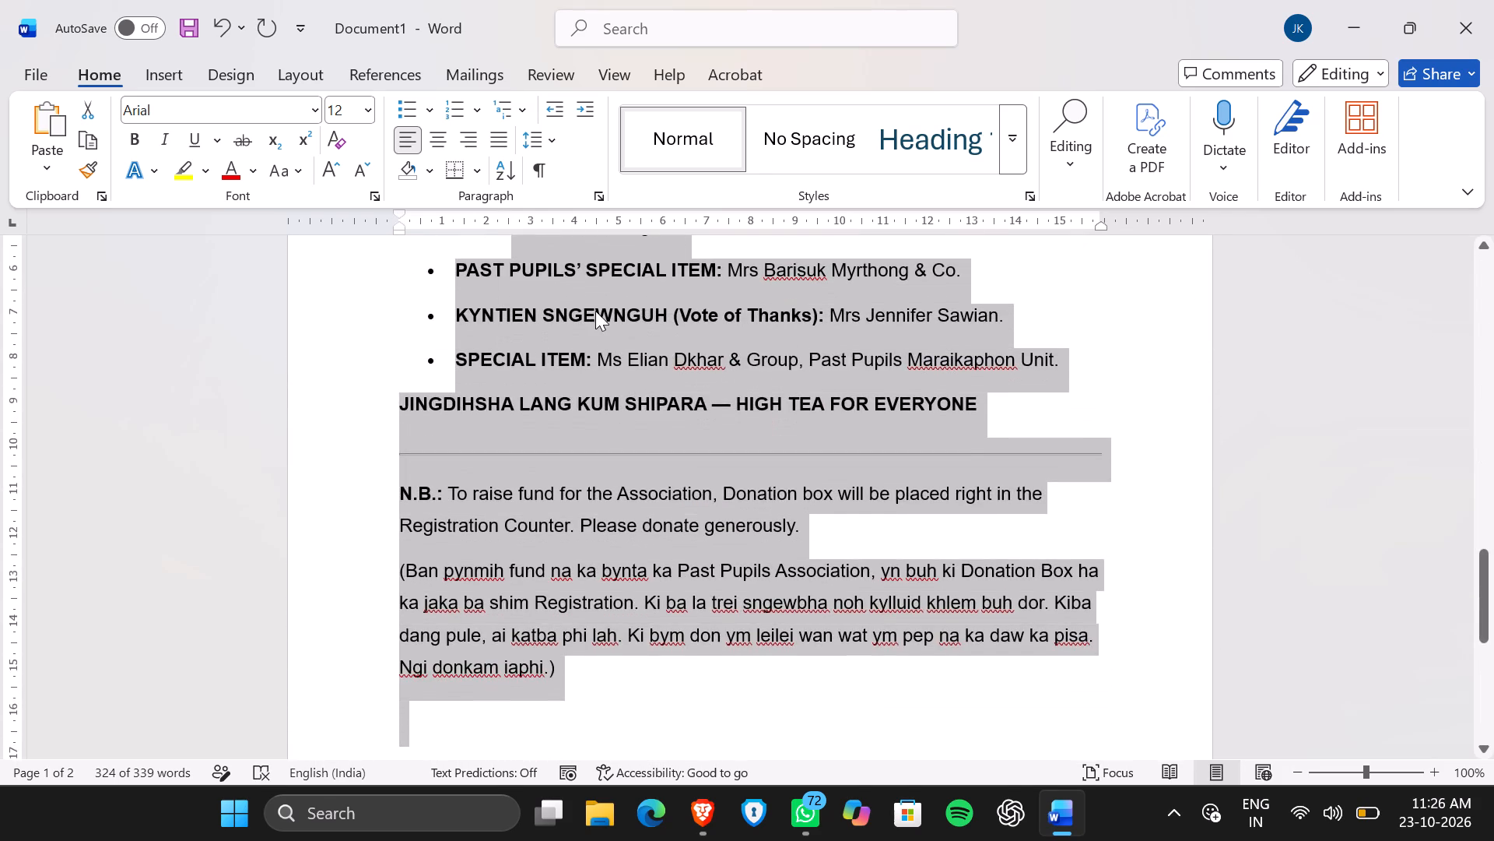
Replace the first name and surname of the second Assistant PO listed under ELECTION with the correct ones.
{"action": "scroll", "coordinate": [595, 311], "scroll_direction": "up", "scroll_amount": 1}
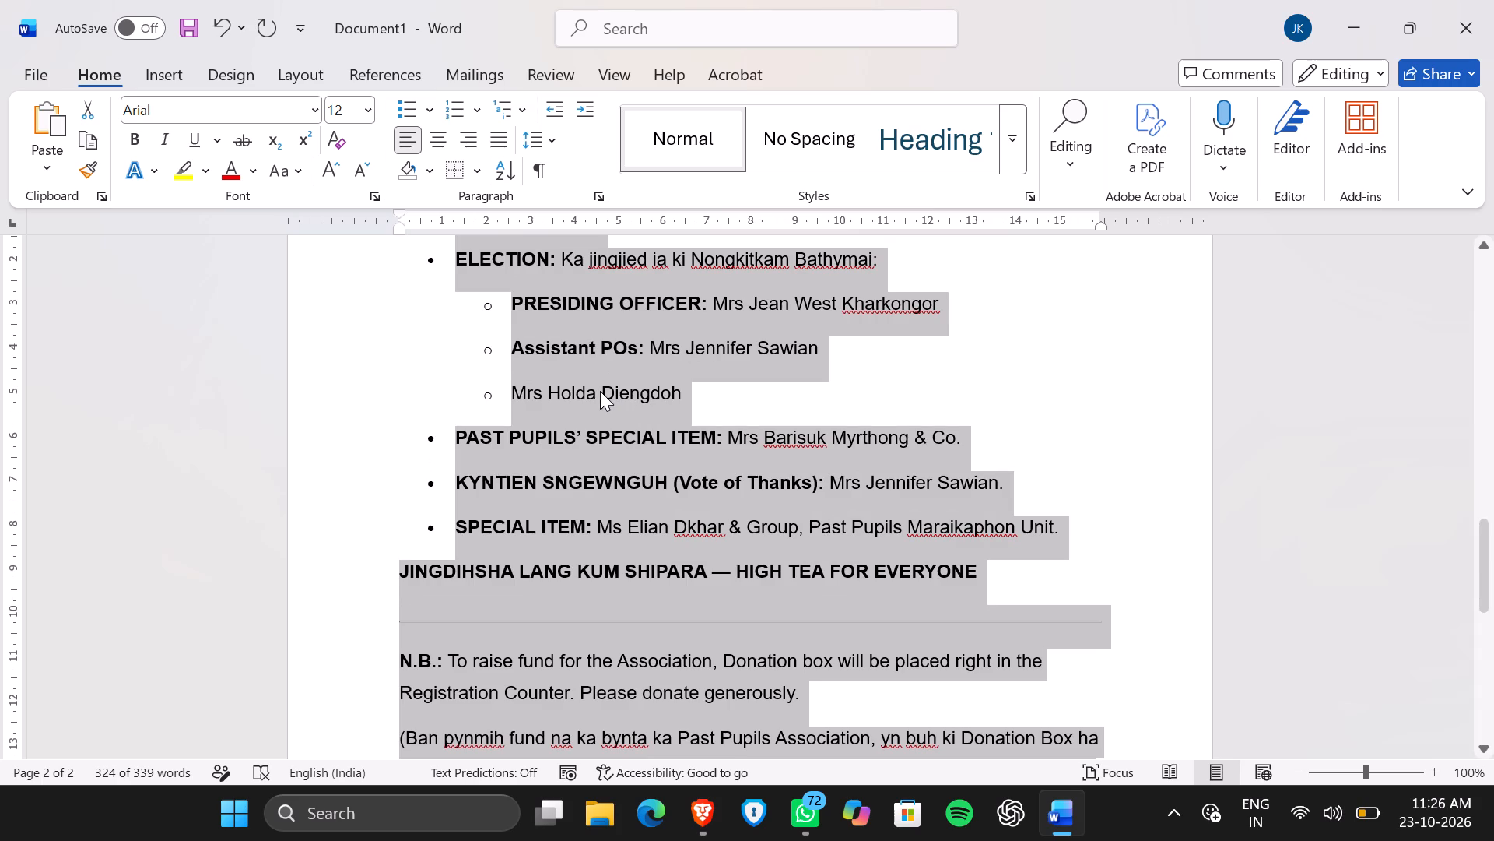
{"action": "left_click", "coordinate": [600, 391]}
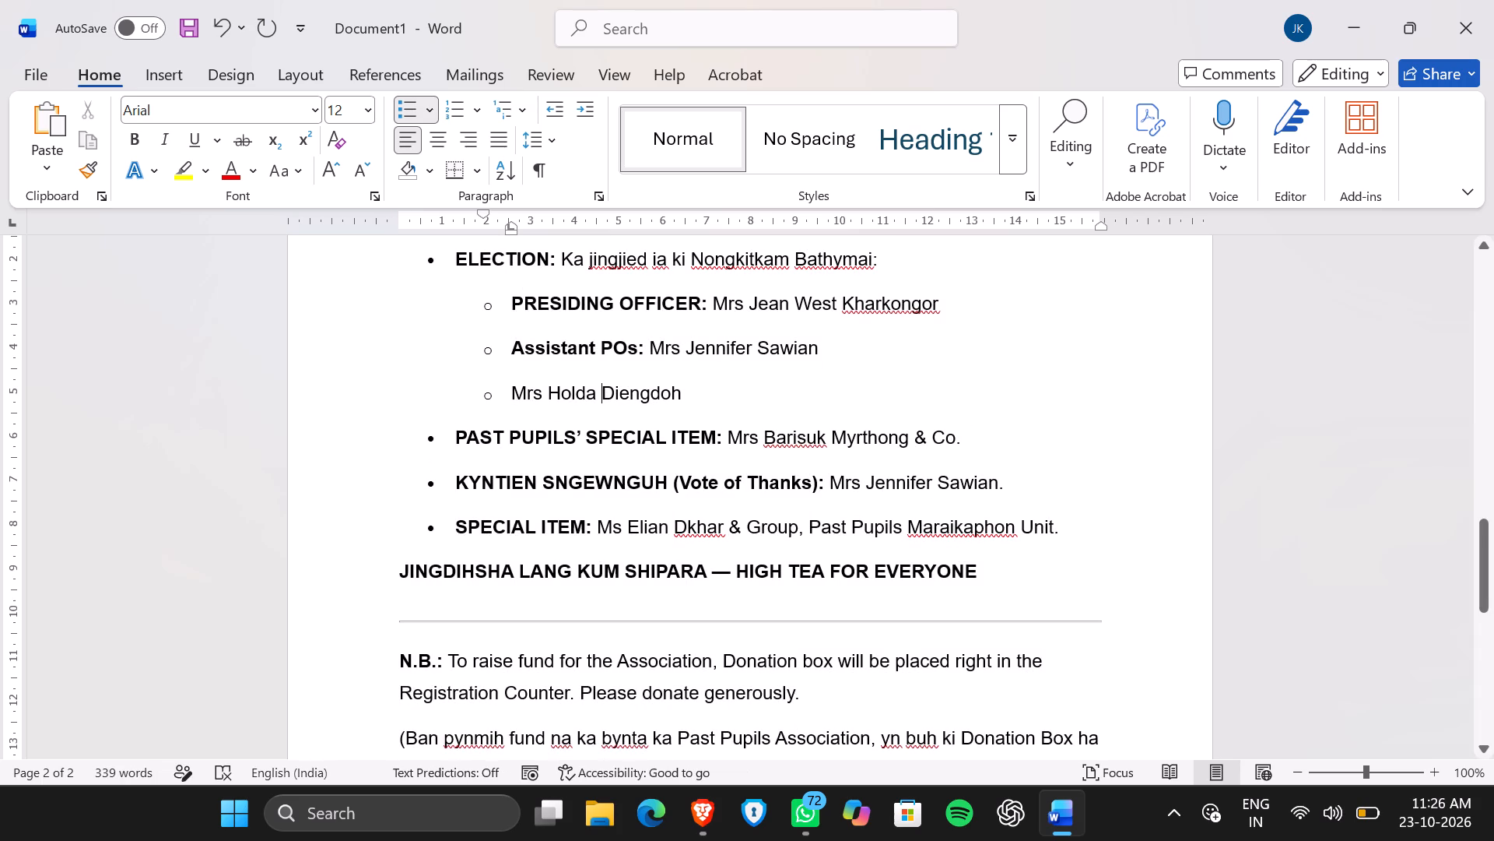
{"action": "left_click", "coordinate": [594, 391]}
{"action": "key", "text": "BackSpace"}
{"action": "key", "text": "BackSpace"}
{"action": "key", "text": "BackSpace"}
{"action": "key", "text": "BackSpace"}
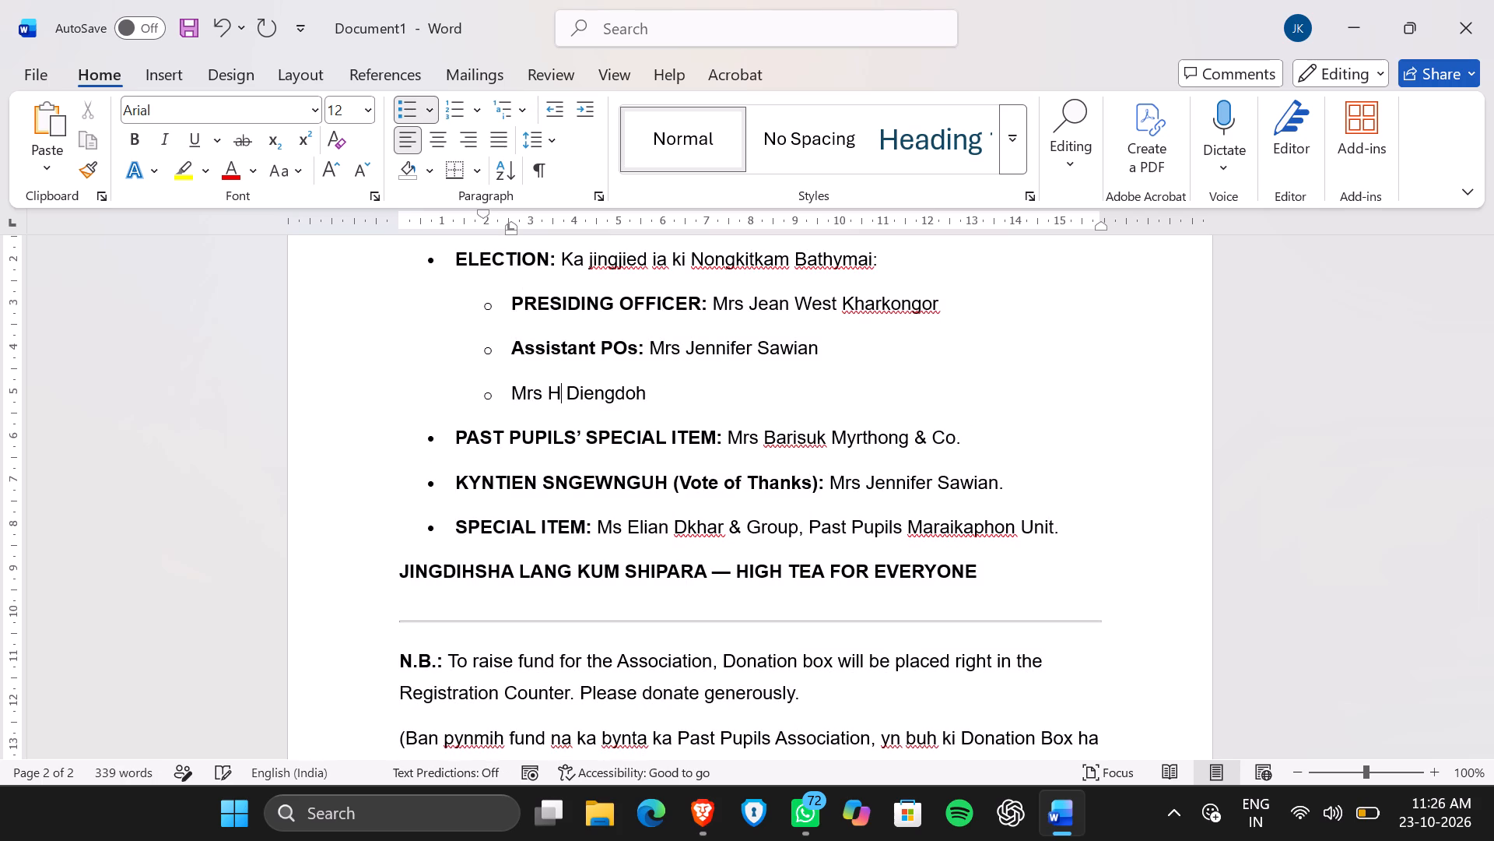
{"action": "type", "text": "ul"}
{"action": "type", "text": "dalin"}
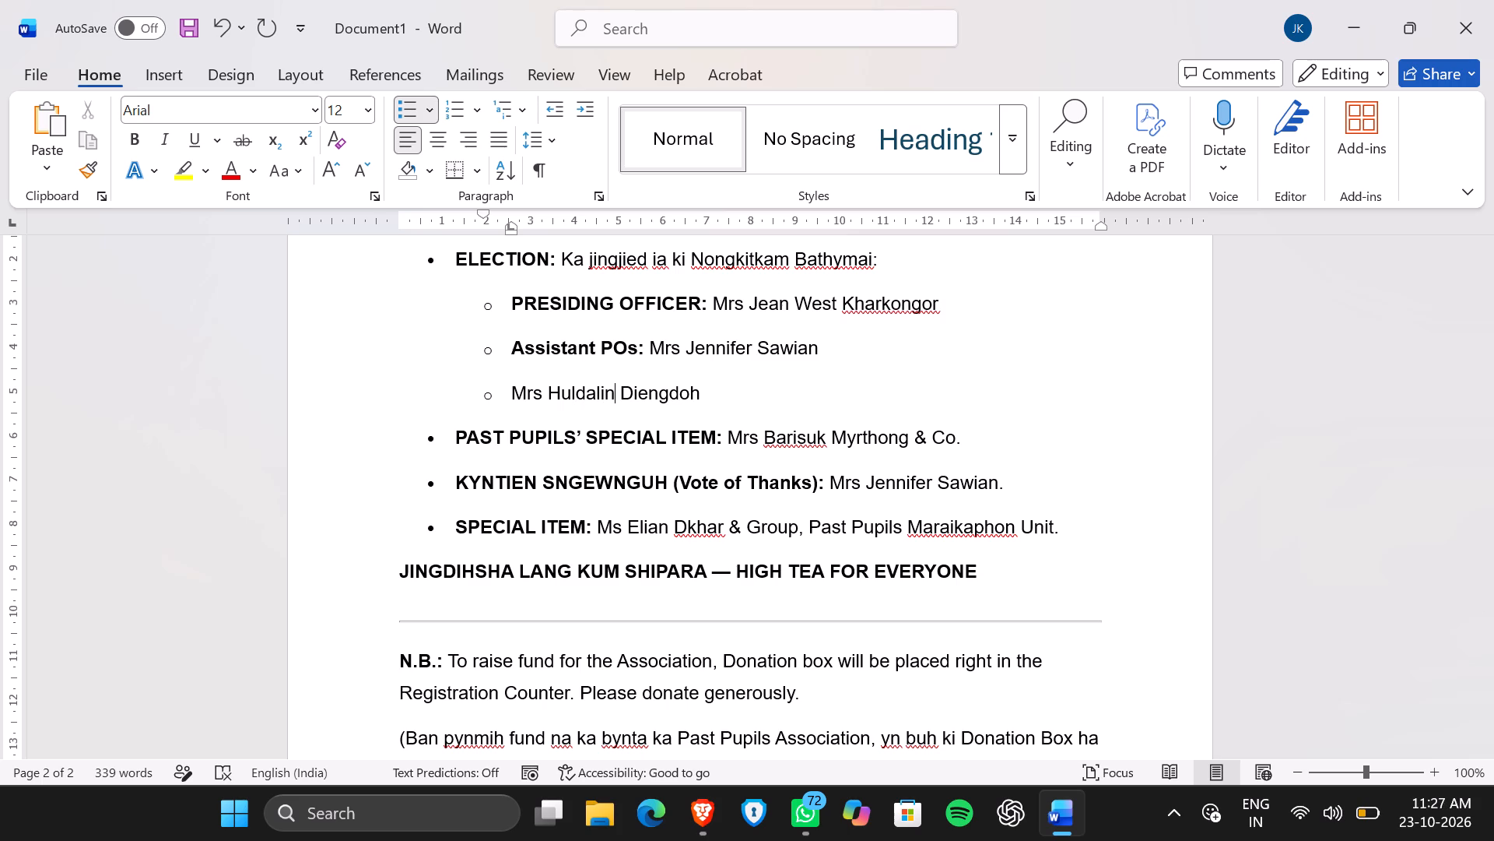
{"action": "left_click", "coordinate": [700, 385]}
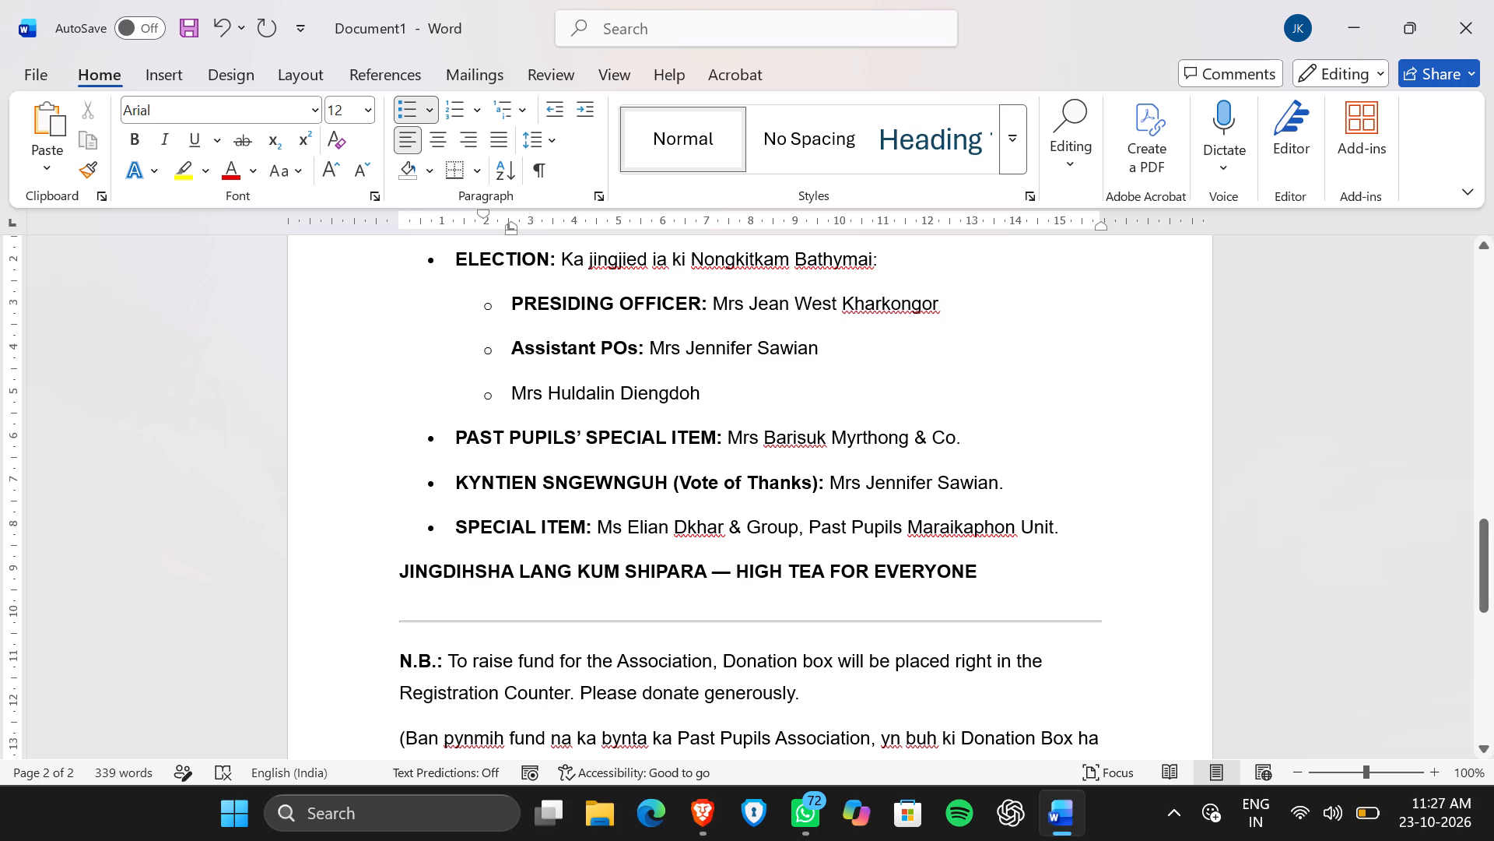
{"action": "key", "text": "BackSpace"}
{"action": "key", "text": "BackSpace"}
{"action": "key", "text": "BackSpace"}
{"action": "key", "text": "BackSpace"}
{"action": "key", "text": "BackSpace"}
{"action": "key", "text": "BackSpace"}
{"action": "key", "text": "BackSpace"}
{"action": "key", "text": "BackSpace"}
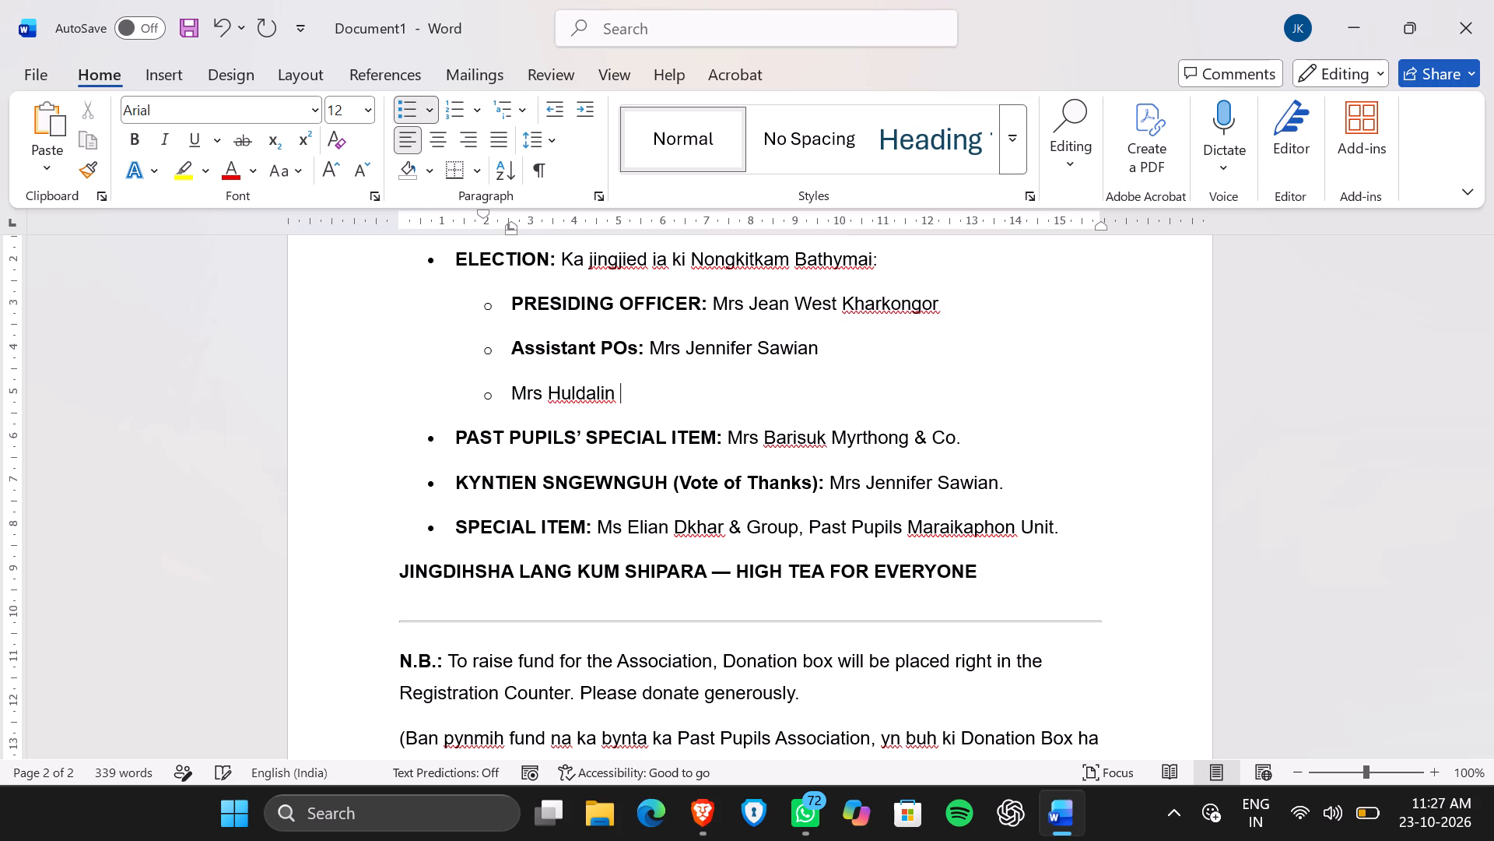
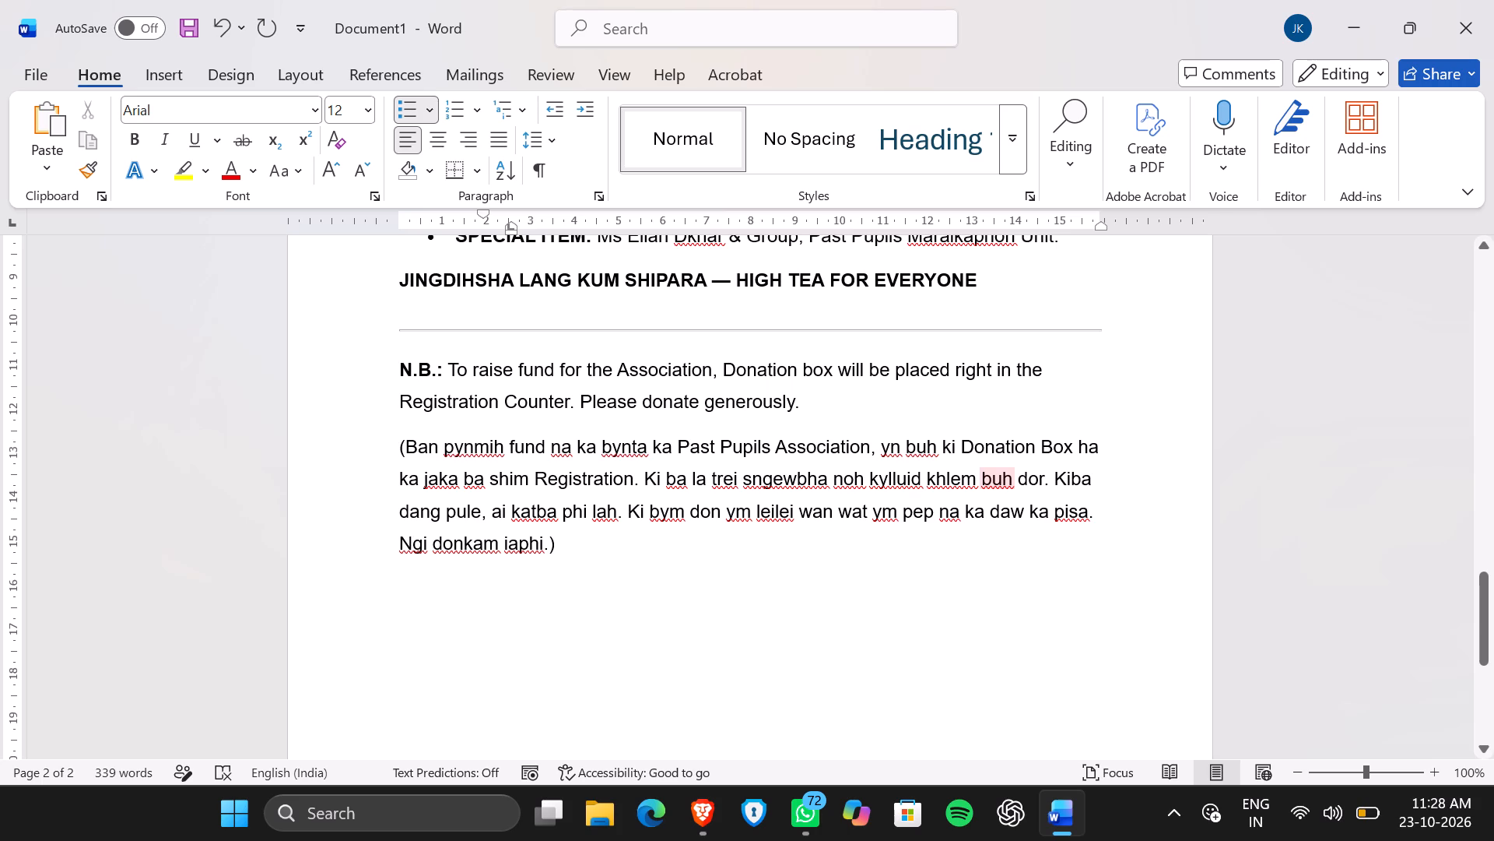
Review the layout of the whole programme document across both of its pages.
{"action": "scroll", "coordinate": [1024, 520], "scroll_direction": "up", "scroll_amount": 2}
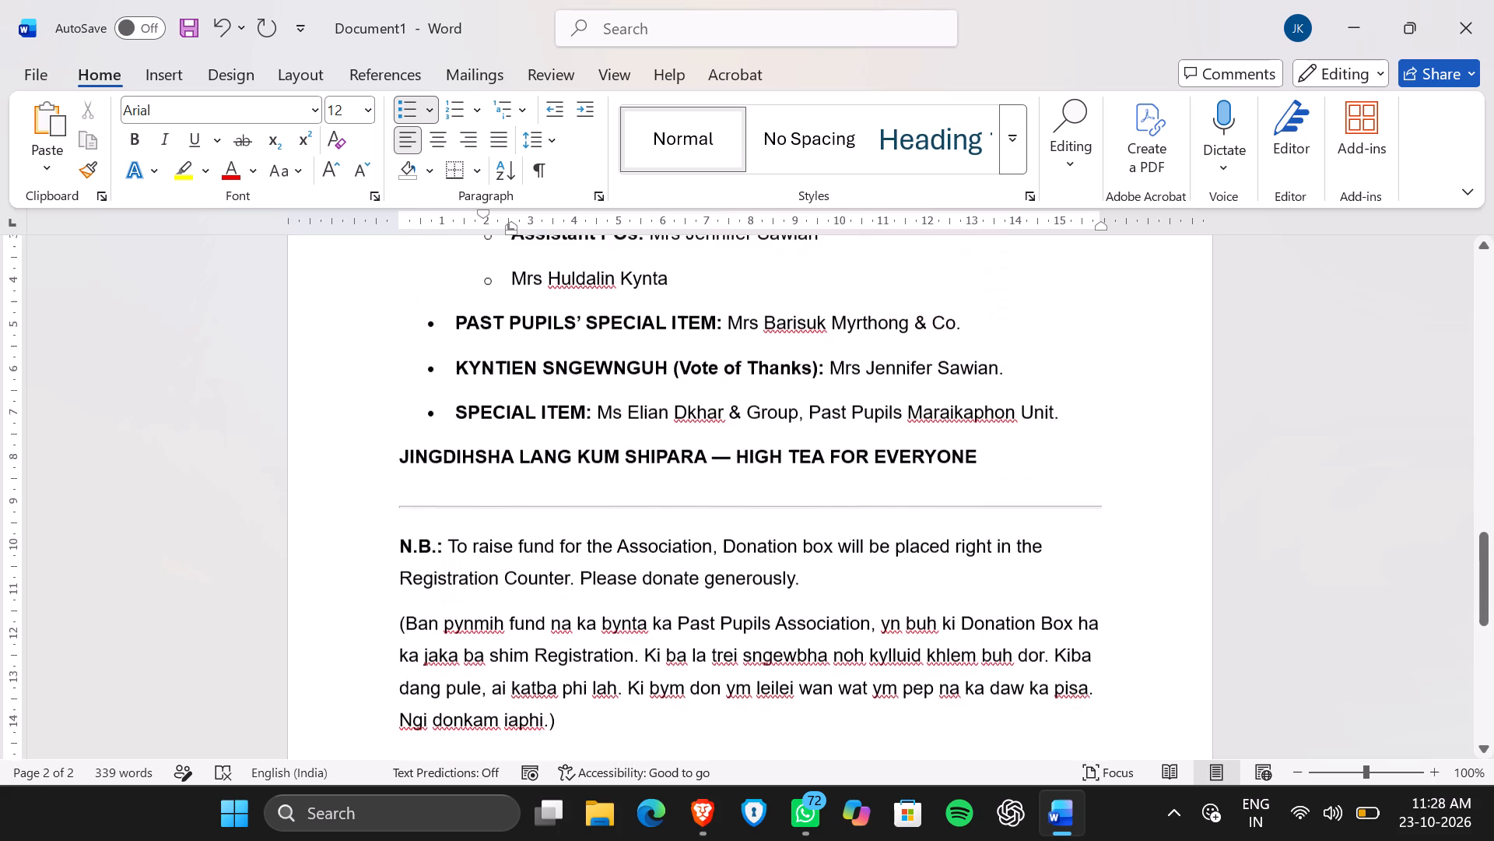
{"action": "scroll", "coordinate": [1024, 520], "scroll_direction": "up", "scroll_amount": 3}
{"action": "scroll", "coordinate": [1024, 520], "scroll_direction": "down", "scroll_amount": 2, "text": "ctrl"}
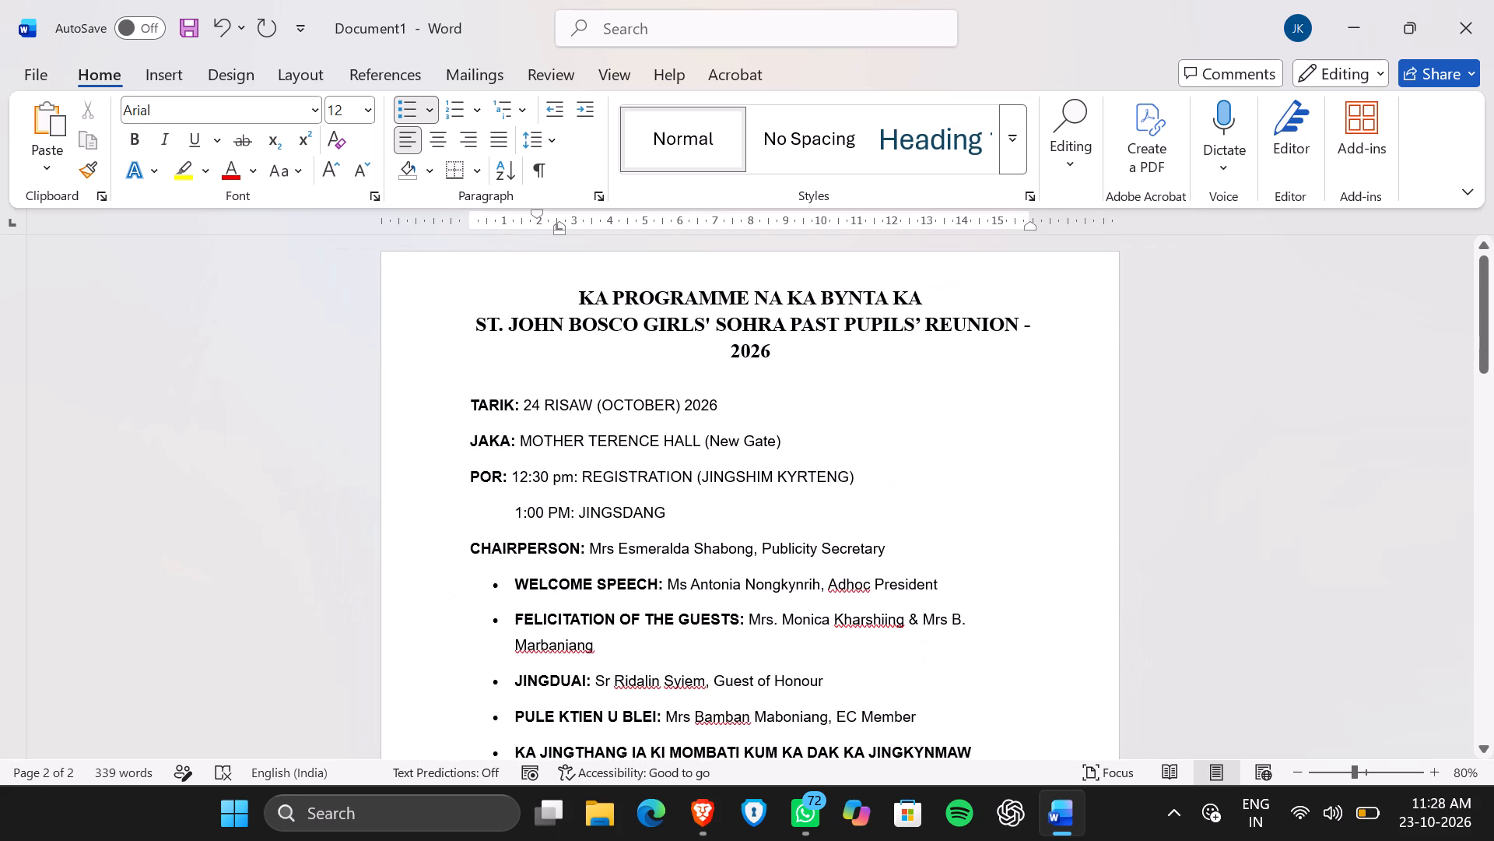
{"action": "scroll", "coordinate": [1024, 520], "scroll_direction": "down", "scroll_amount": 2, "text": "ctrl"}
{"action": "scroll", "coordinate": [1024, 520], "scroll_direction": "up", "scroll_amount": 1}
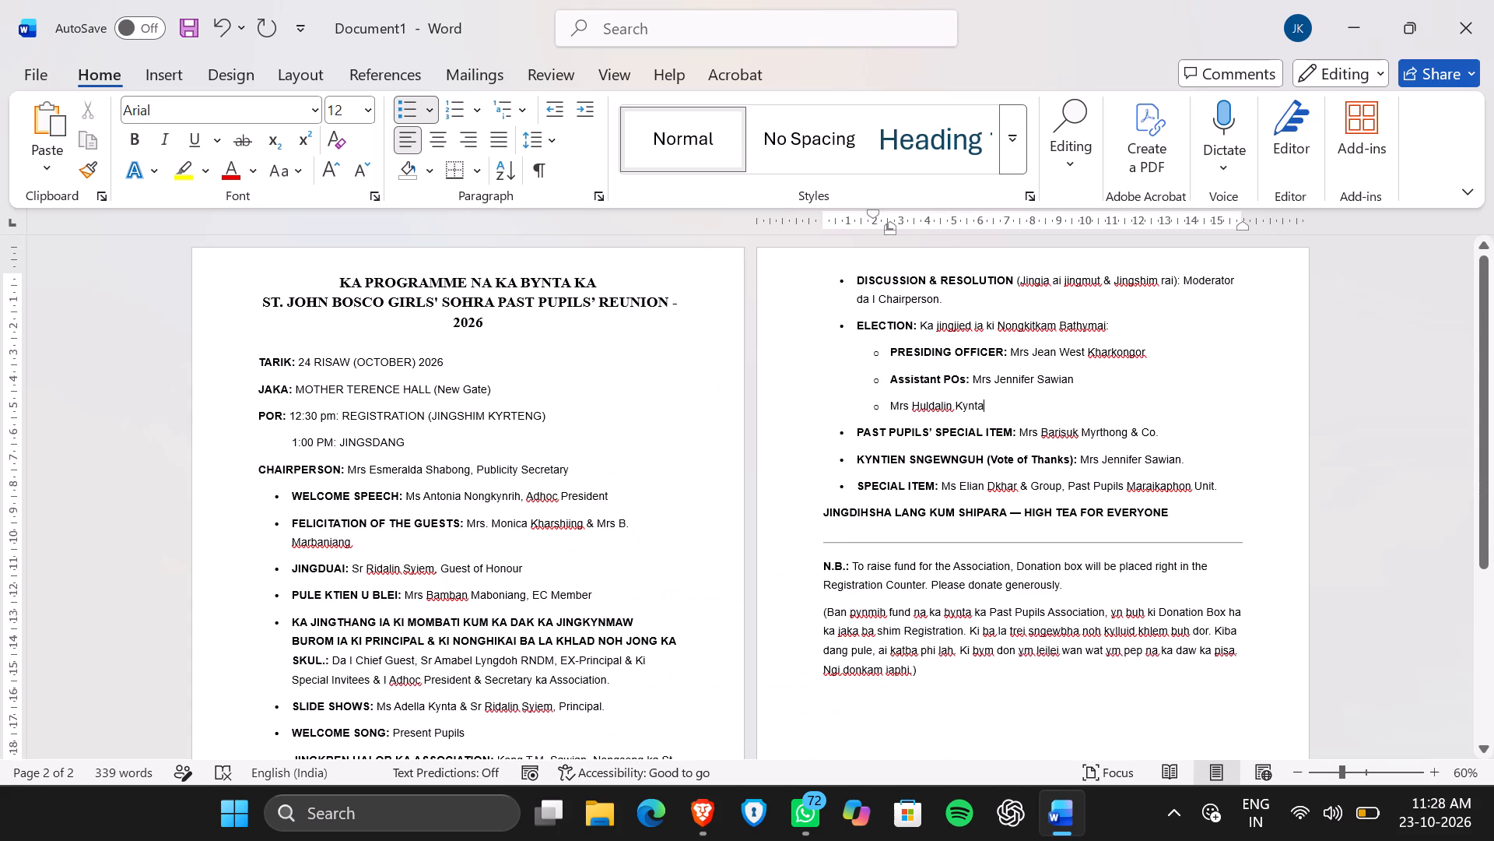
{"action": "scroll", "coordinate": [1024, 520], "scroll_direction": "down", "scroll_amount": 2, "text": "ctrl"}
{"action": "scroll", "coordinate": [1024, 520], "scroll_direction": "down", "scroll_amount": 1}
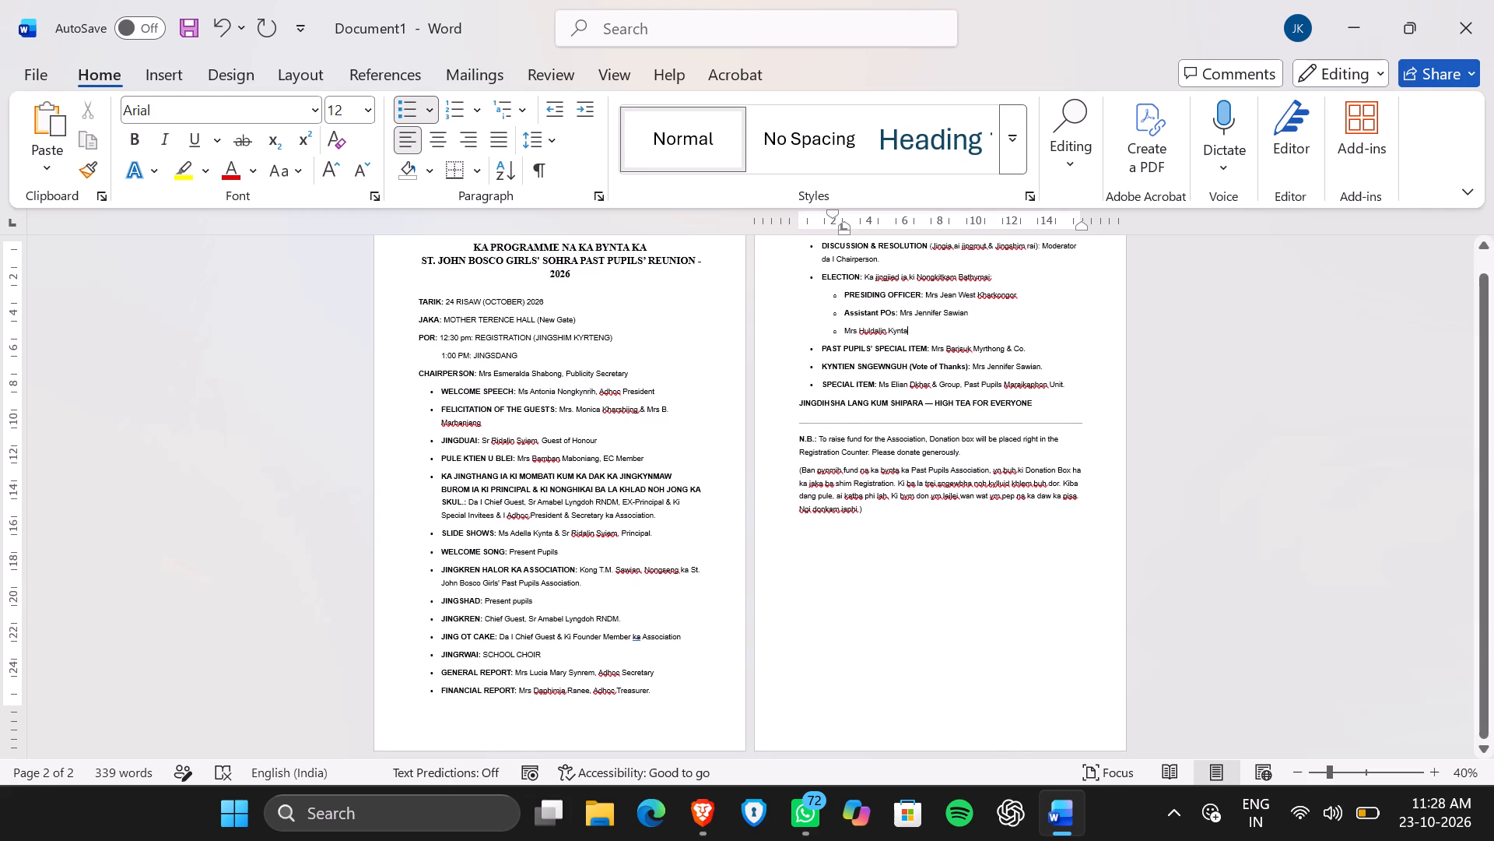
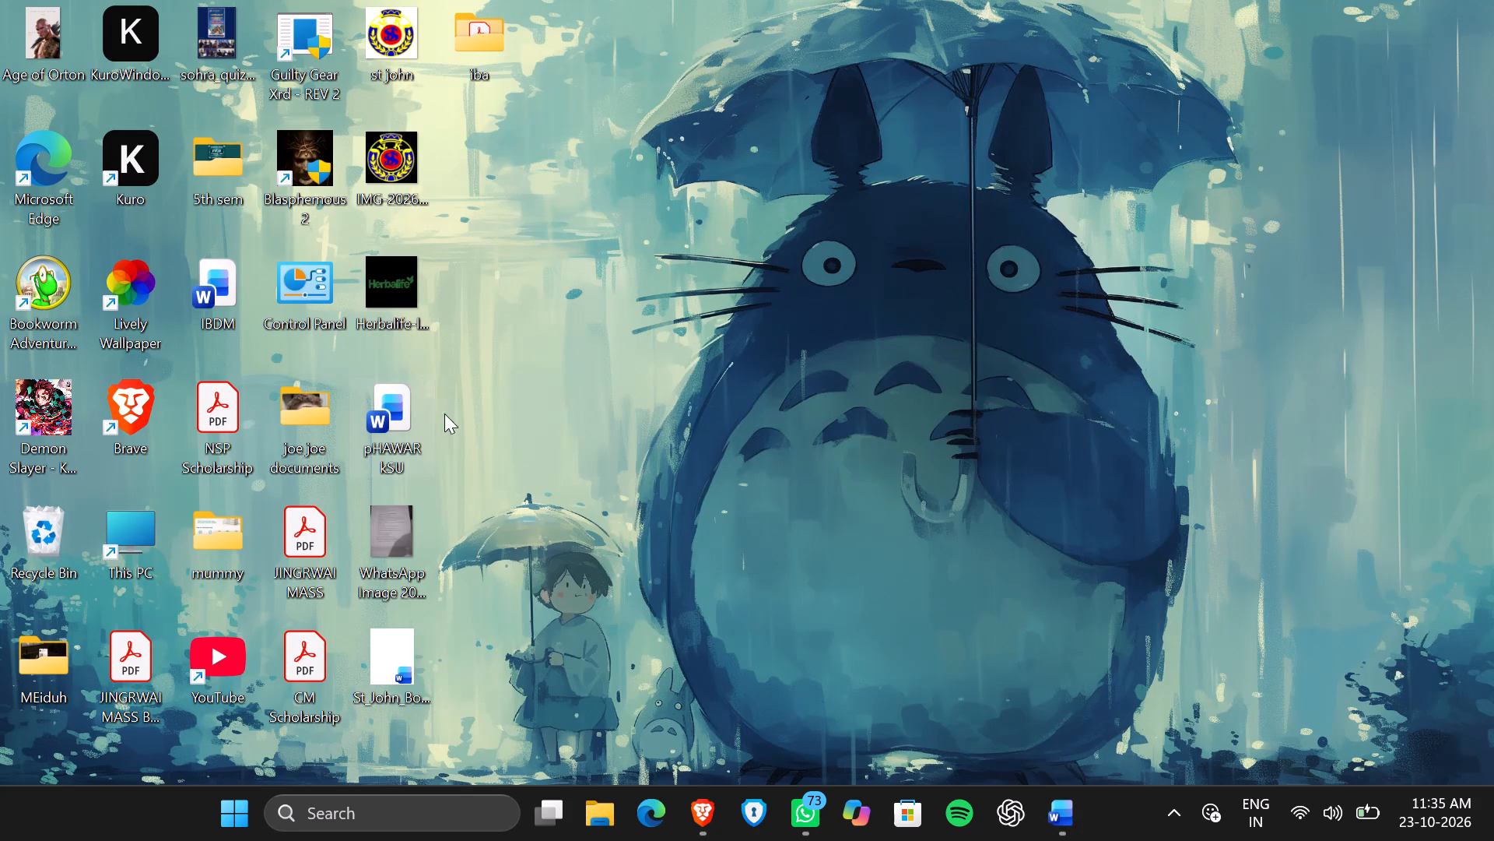
{"action": "left_click", "coordinate": [516, 156]}
{"action": "left_click", "coordinate": [484, 615]}
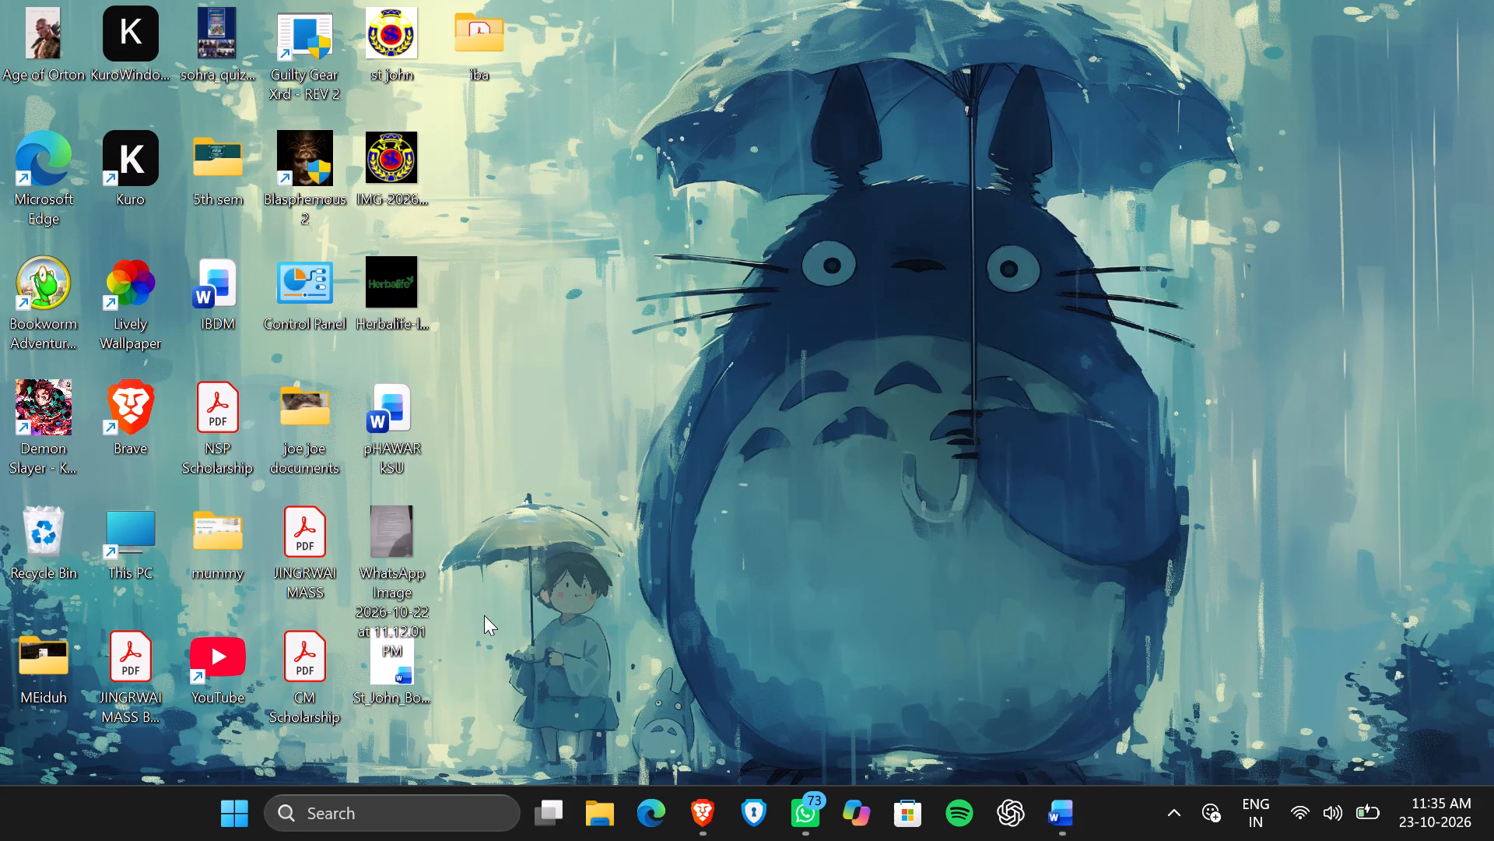
{"action": "left_click", "coordinate": [419, 699]}
{"action": "double_click", "coordinate": [387, 659]}
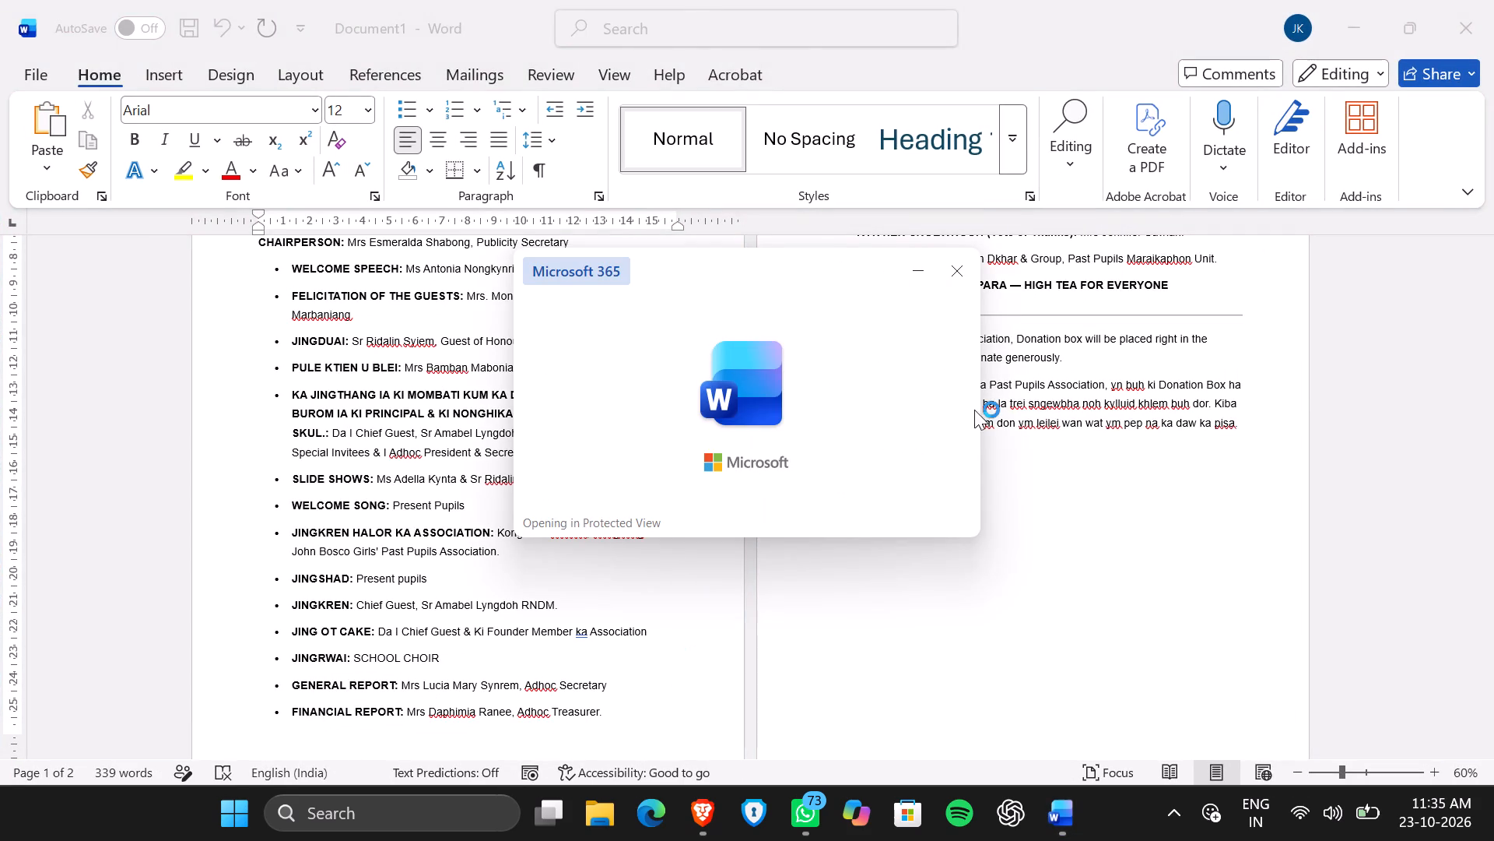
{"action": "scroll", "coordinate": [979, 481], "scroll_direction": "right", "scroll_amount": 1}
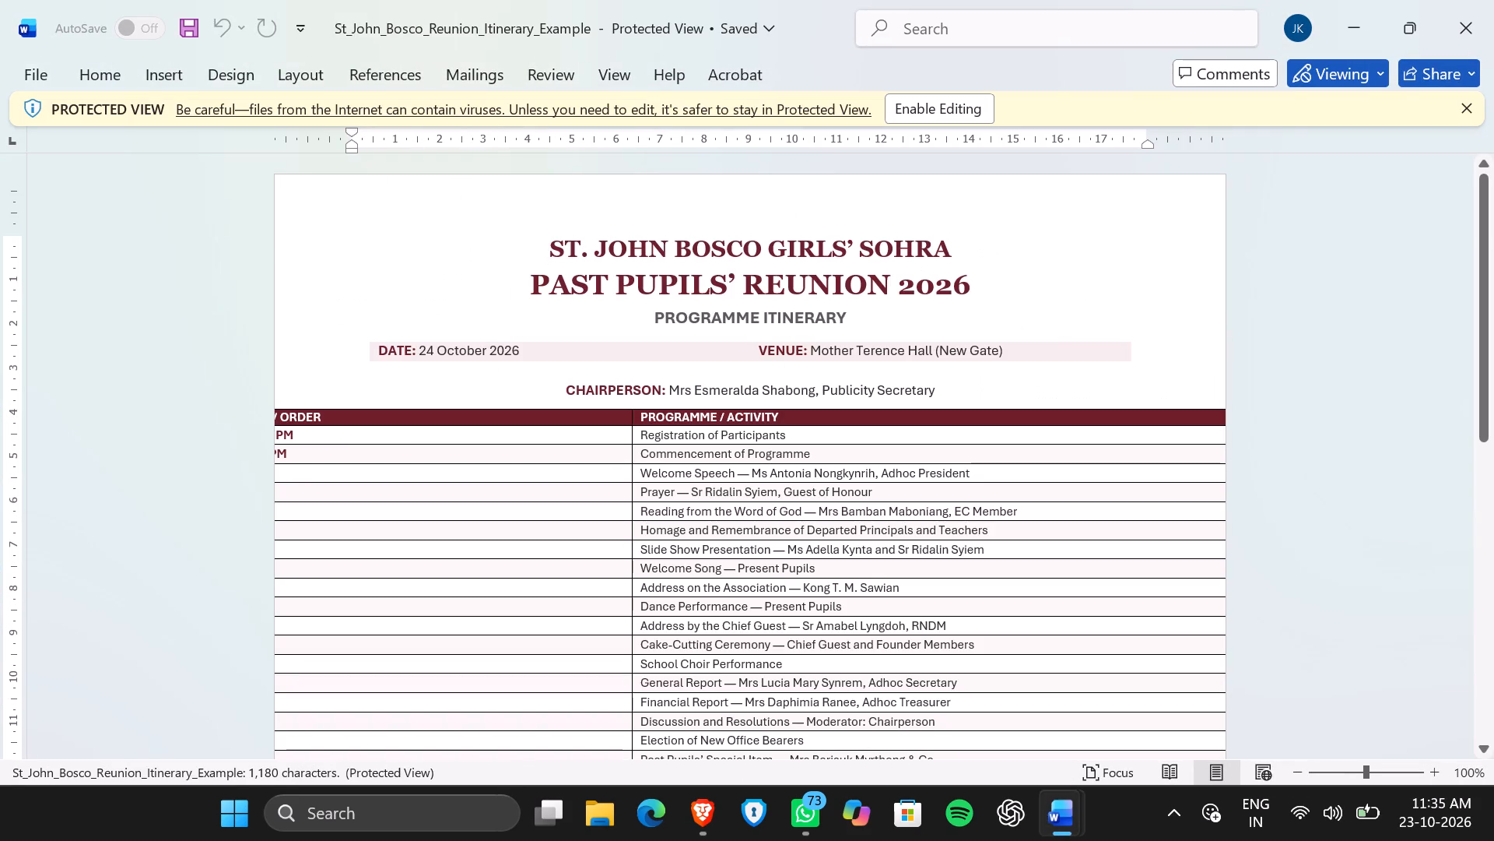
{"action": "left_click", "coordinate": [945, 116]}
Look through the example itinerary document, examining its heading, the date and venue line, and how the programme table fits the page.
{"action": "scroll", "coordinate": [981, 338], "scroll_direction": "down", "scroll_amount": 1}
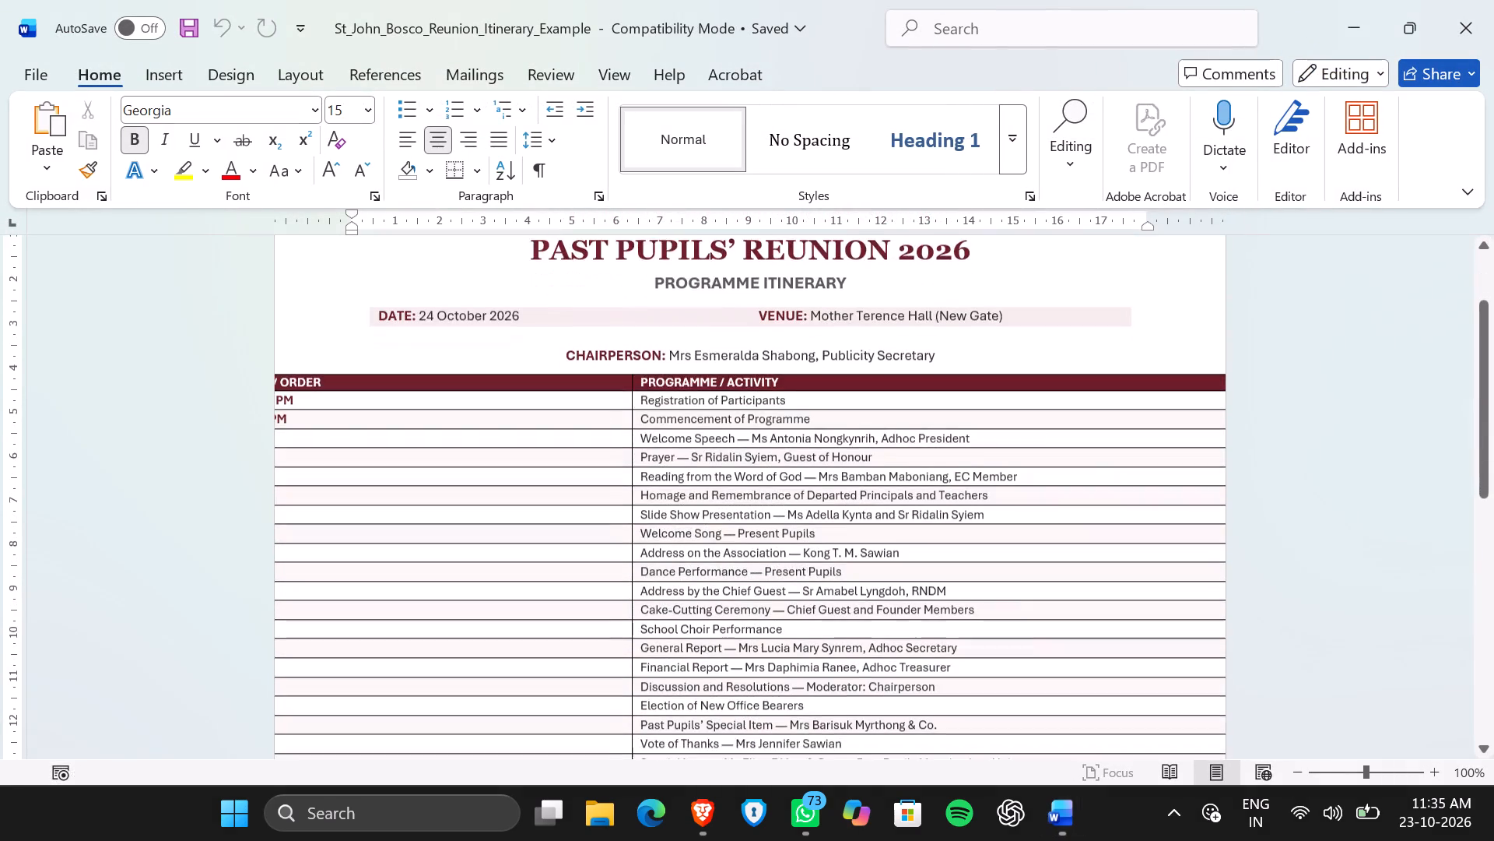
{"action": "scroll", "coordinate": [981, 338], "scroll_direction": "up", "scroll_amount": 1}
{"action": "scroll", "coordinate": [981, 338], "scroll_direction": "right", "scroll_amount": 1}
{"action": "scroll", "coordinate": [582, 576], "scroll_direction": "right", "scroll_amount": 2}
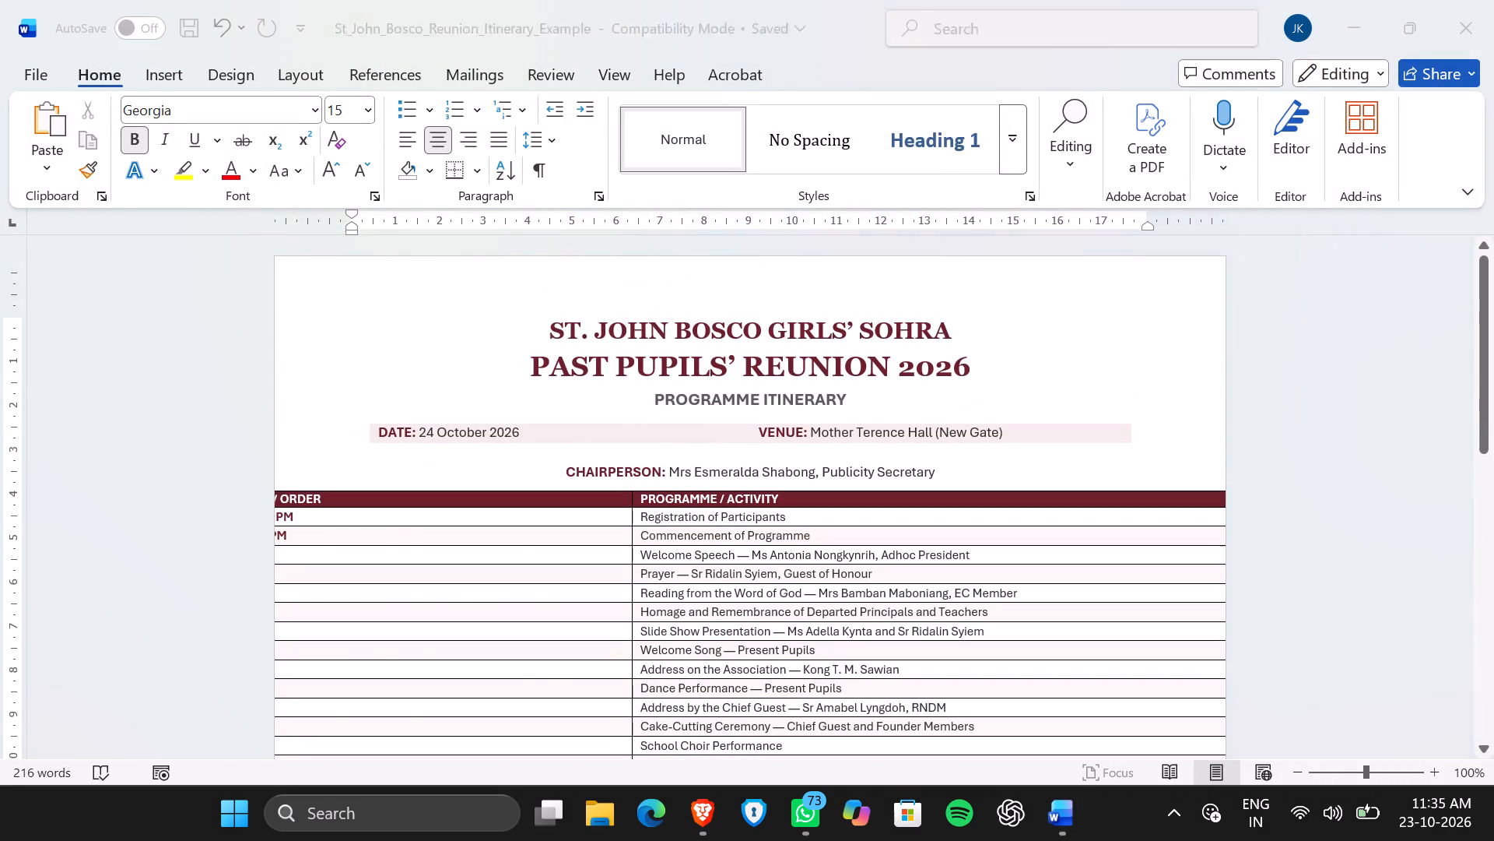
{"action": "scroll", "coordinate": [582, 576], "scroll_direction": "down", "scroll_amount": 1}
{"action": "scroll", "coordinate": [582, 576], "scroll_direction": "up", "scroll_amount": 1}
{"action": "scroll", "coordinate": [582, 576], "scroll_direction": "left", "scroll_amount": 2}
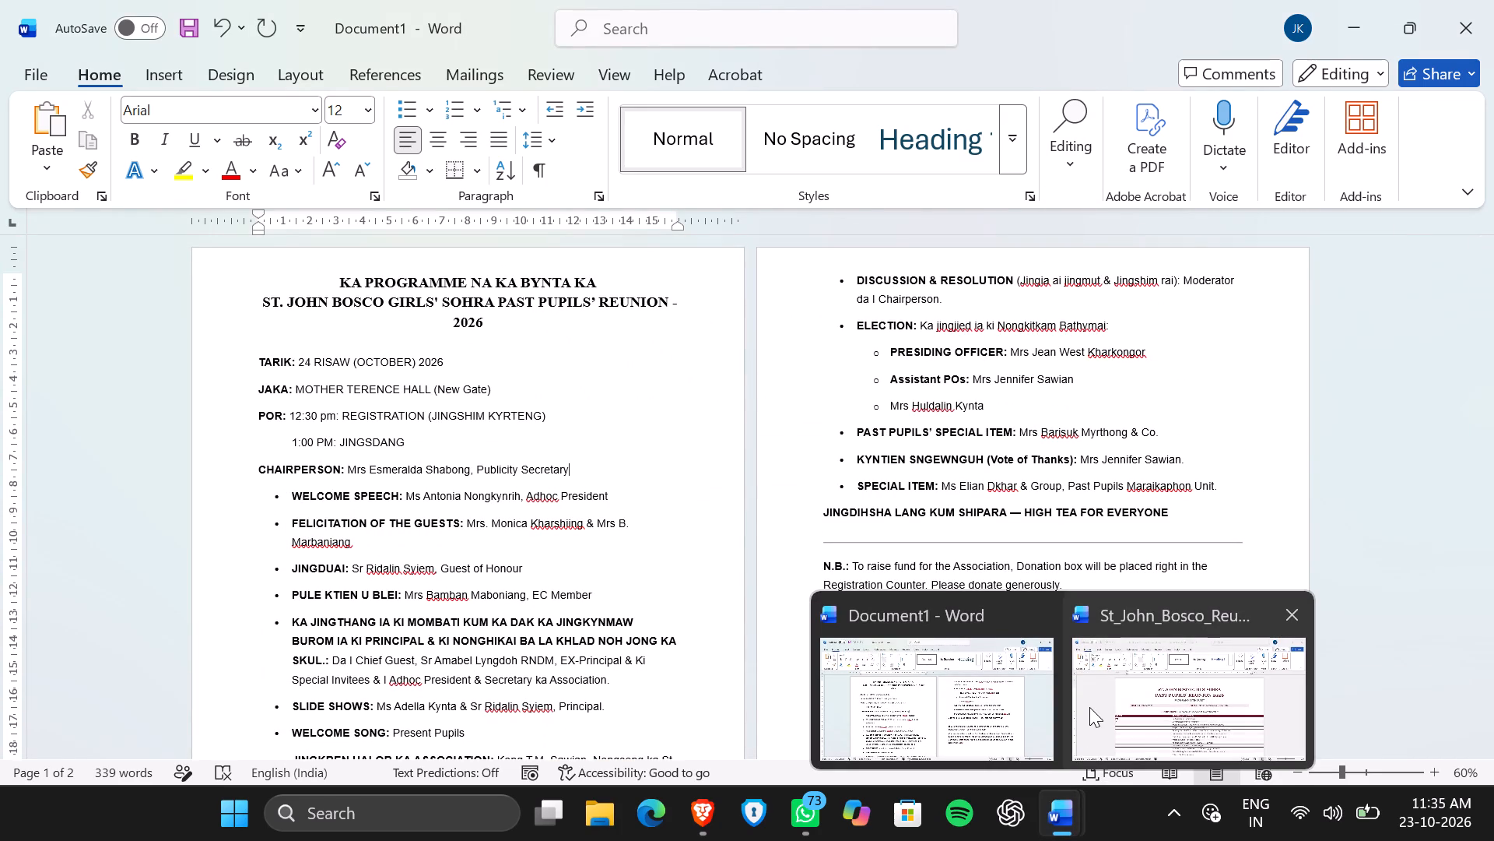
{"action": "left_click", "coordinate": [1089, 707]}
{"action": "scroll", "coordinate": [752, 539], "scroll_direction": "right", "scroll_amount": 1}
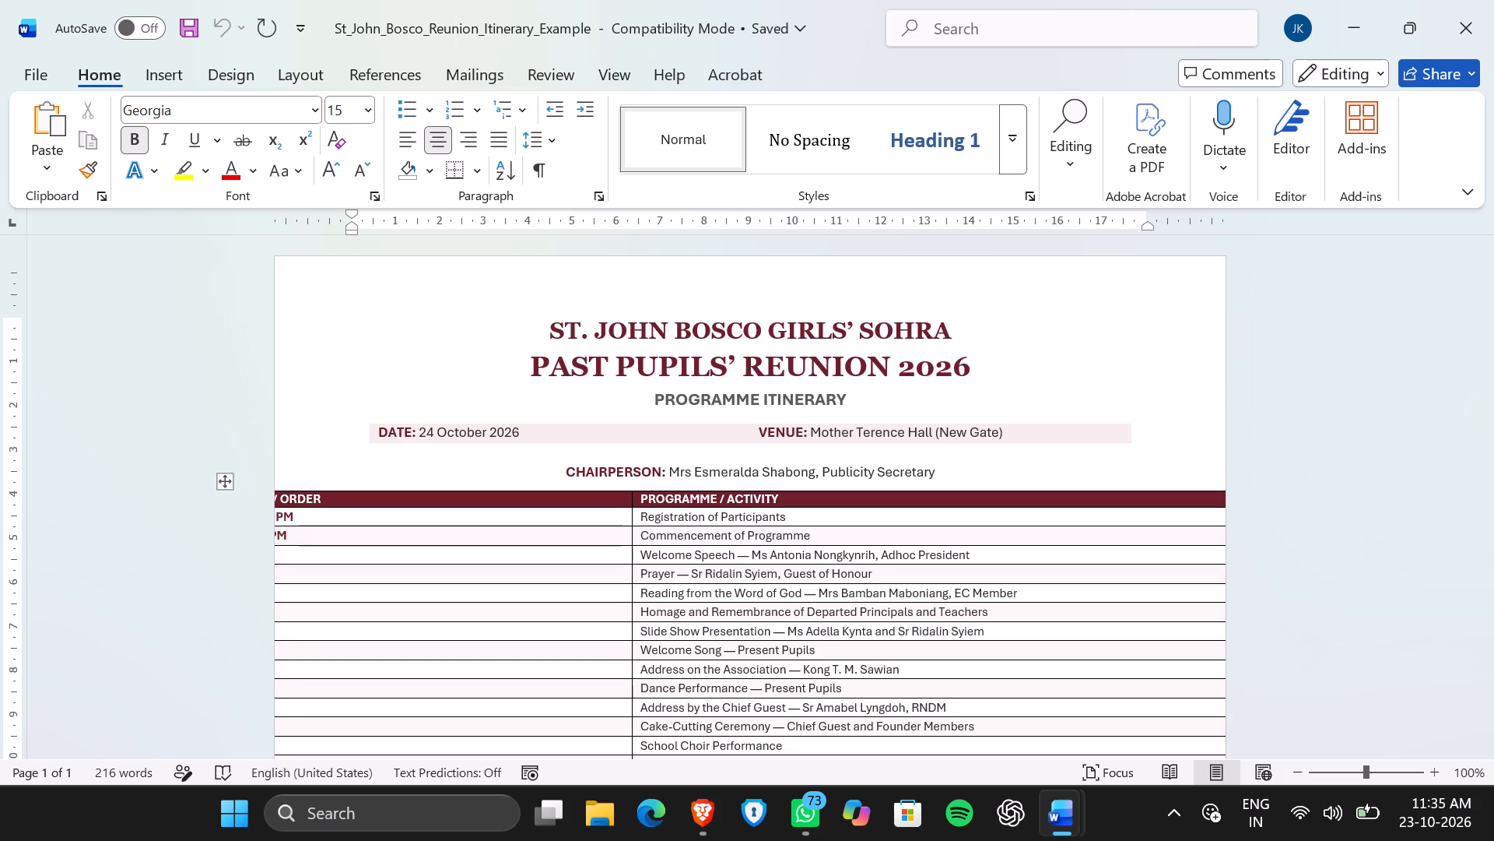
{"action": "scroll", "coordinate": [752, 539], "scroll_direction": "right", "scroll_amount": 1}
{"action": "scroll", "coordinate": [752, 539], "scroll_direction": "down", "scroll_amount": 1, "text": "ctrl"}
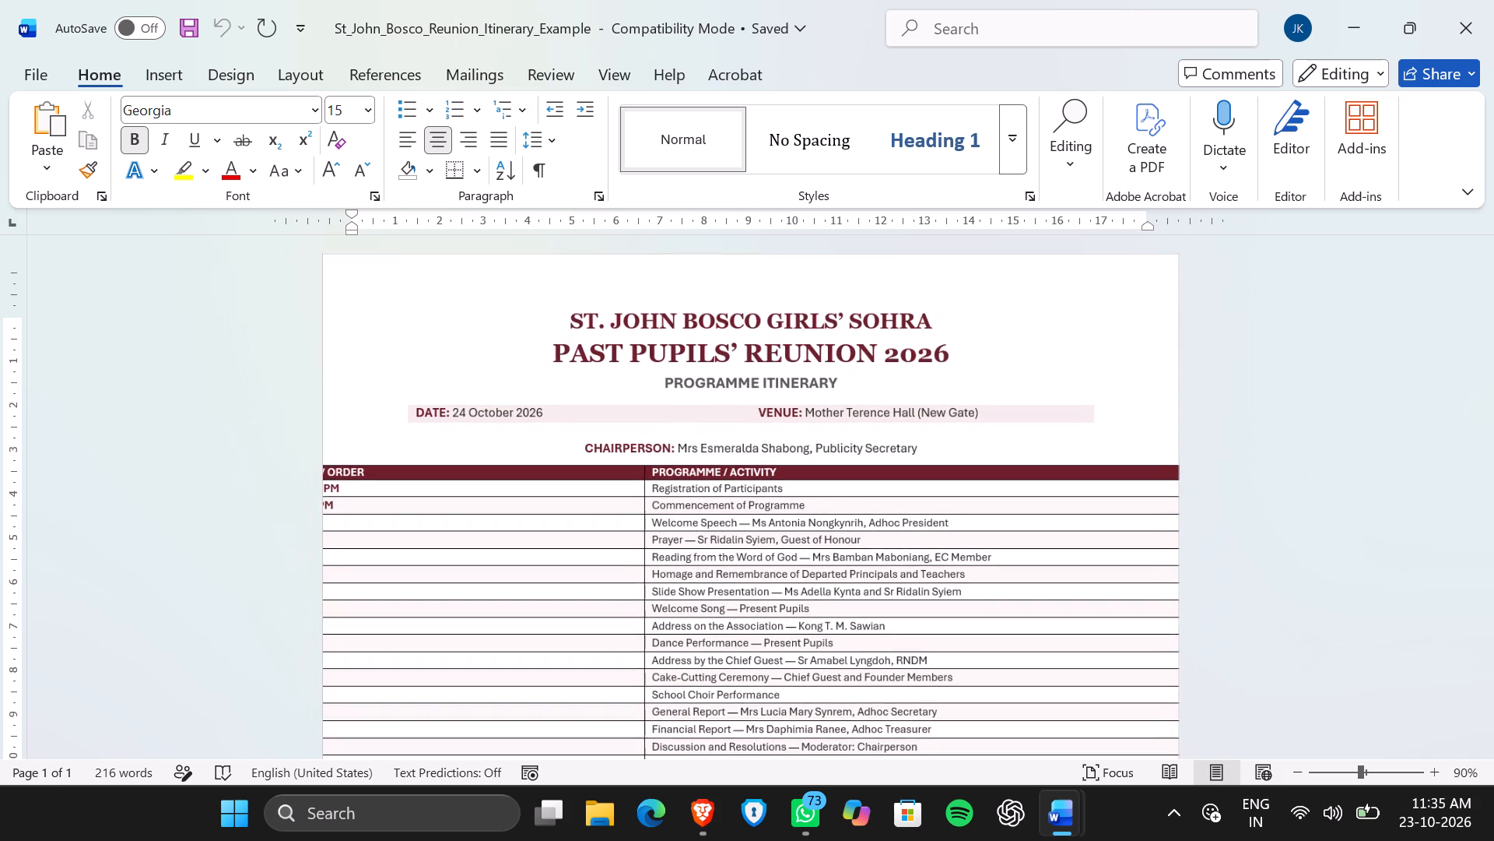
{"action": "scroll", "coordinate": [836, 505], "scroll_direction": "down", "scroll_amount": 1}
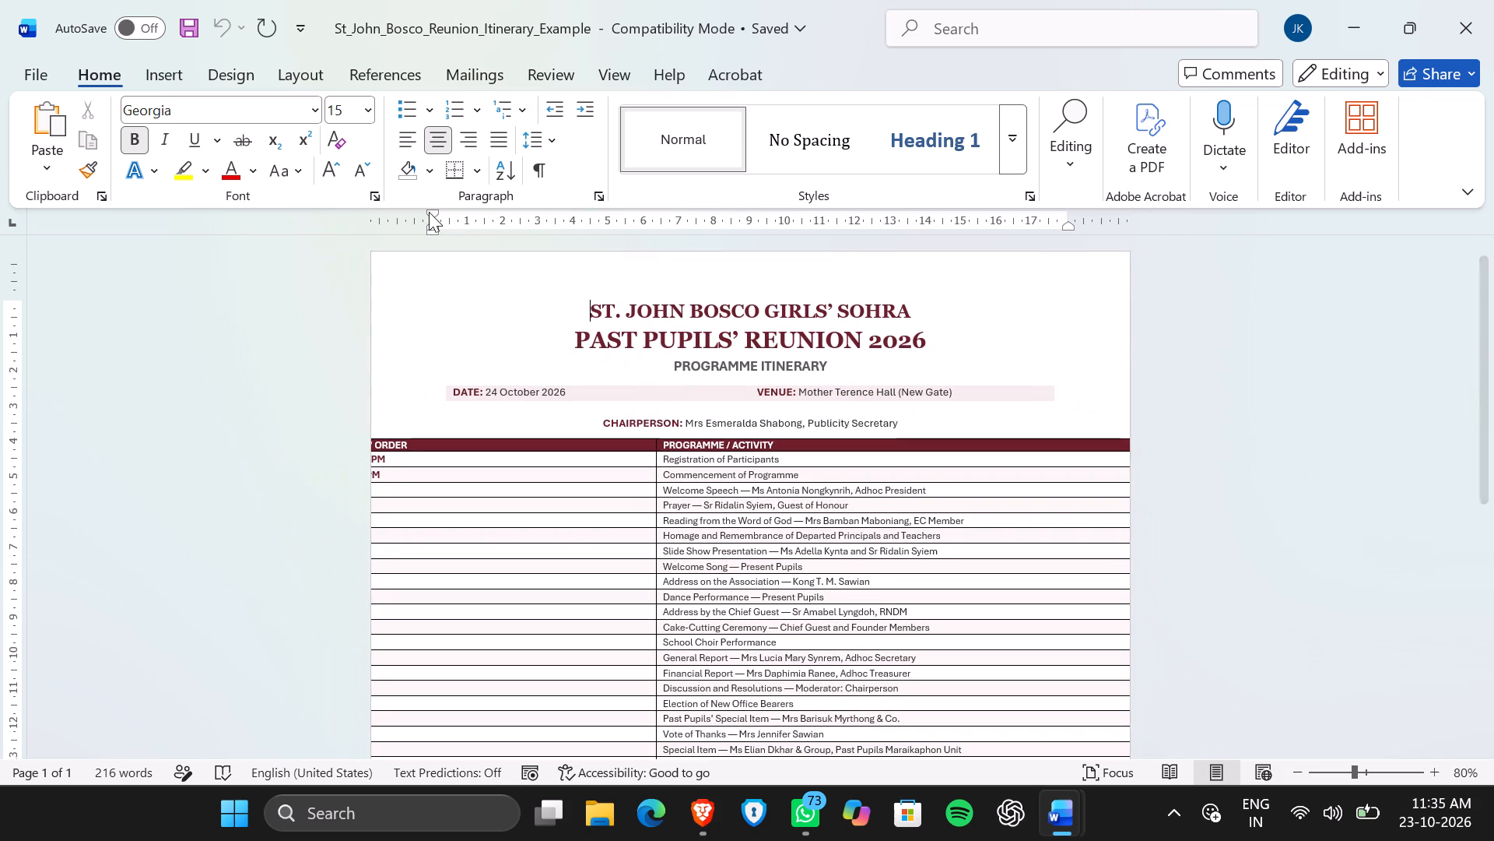
Check the margin presets, then change the itinerary document to a slightly narrower paper size.
{"action": "left_click", "coordinate": [296, 72]}
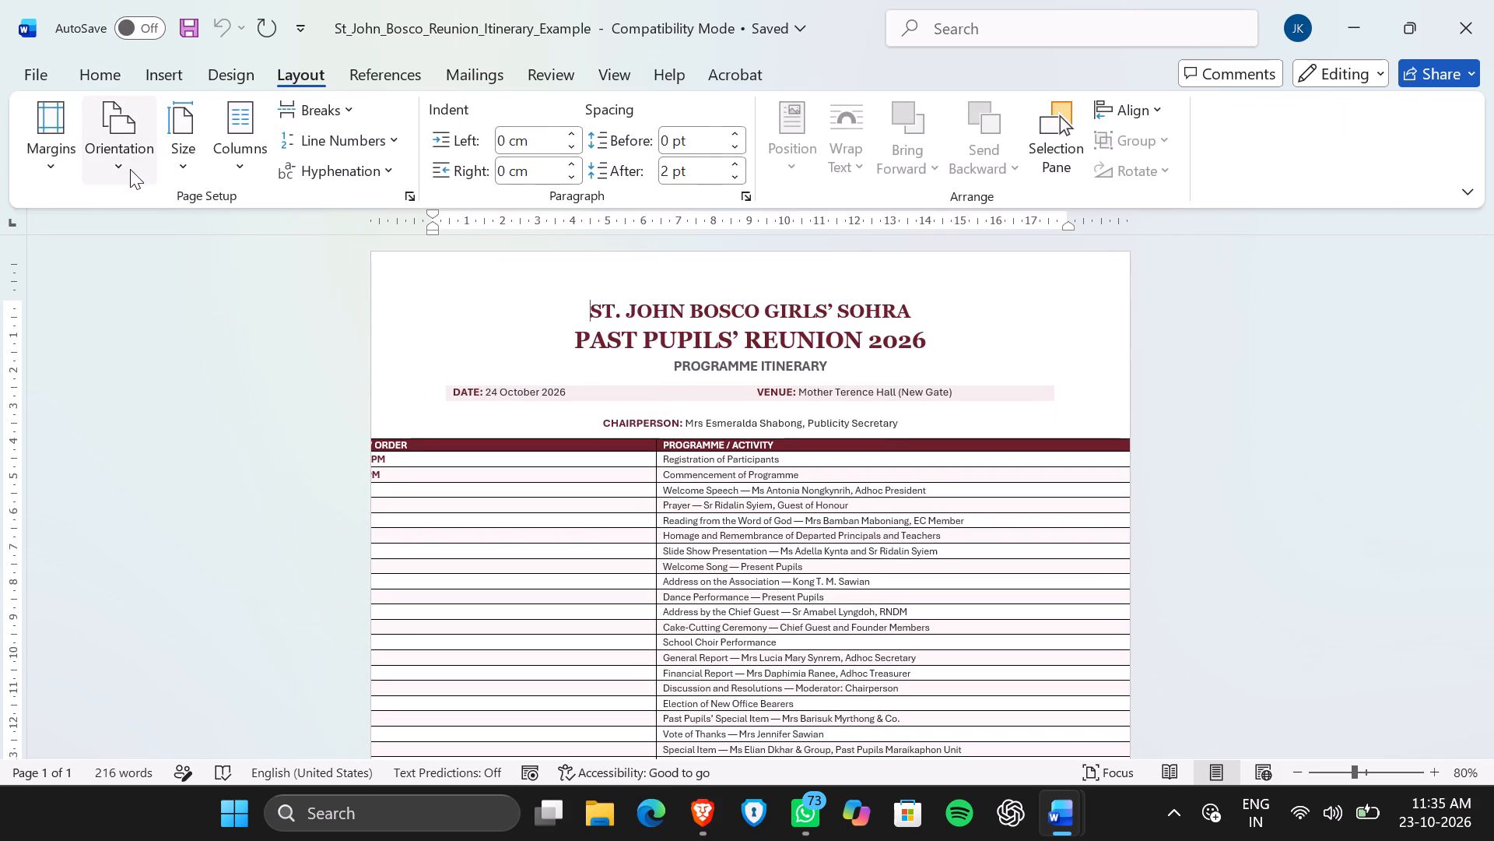
{"action": "left_click", "coordinate": [130, 169]}
{"action": "left_click", "coordinate": [52, 180]}
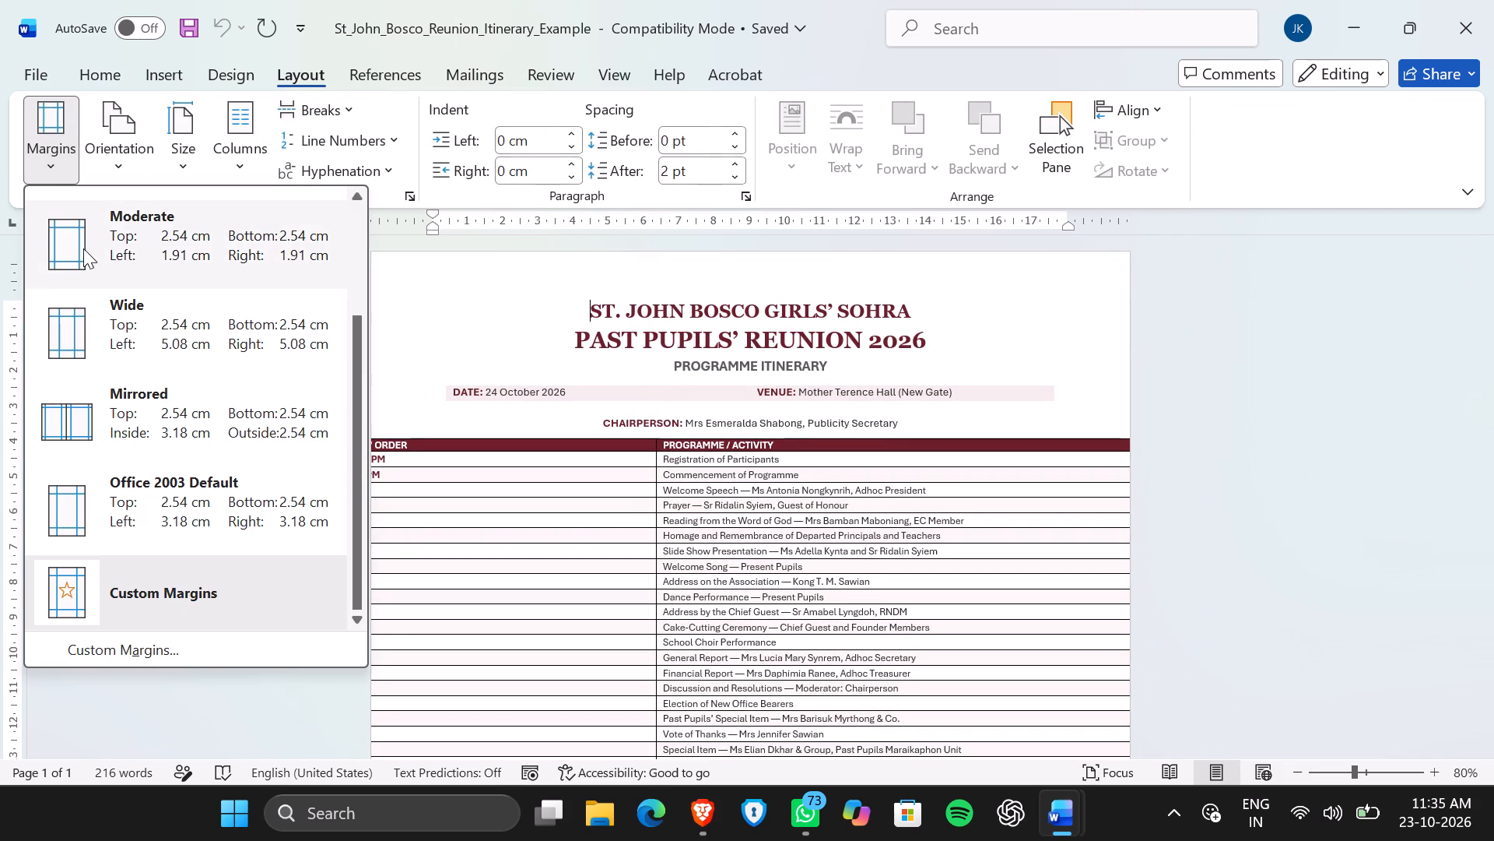
{"action": "scroll", "coordinate": [102, 287], "scroll_direction": "up", "scroll_amount": 2}
{"action": "scroll", "coordinate": [102, 287], "scroll_direction": "down", "scroll_amount": 1}
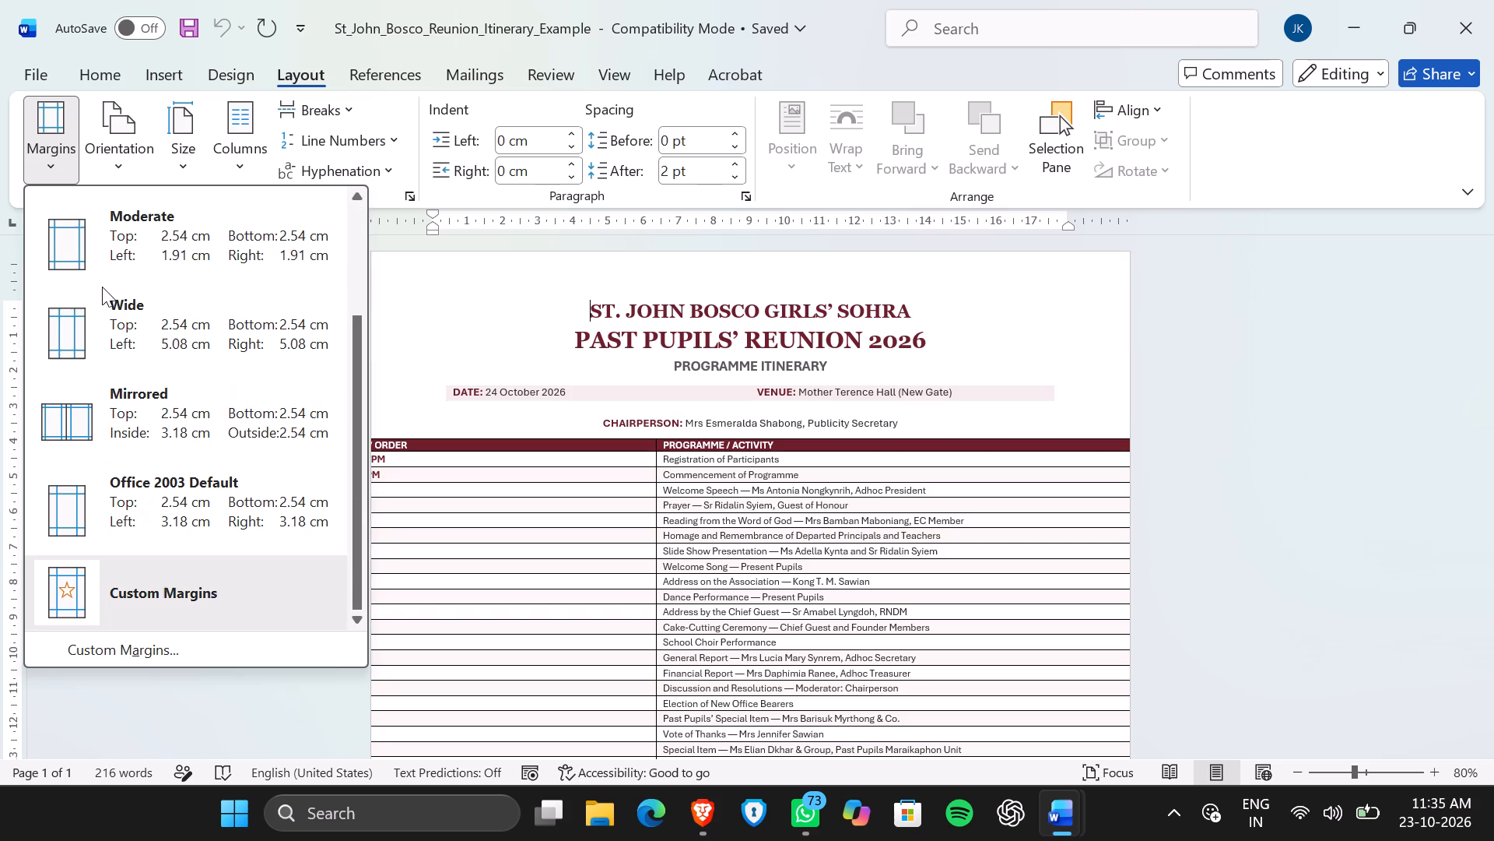
{"action": "scroll", "coordinate": [102, 287], "scroll_direction": "up", "scroll_amount": 3}
{"action": "left_click", "coordinate": [132, 163]}
{"action": "left_click", "coordinate": [174, 163]}
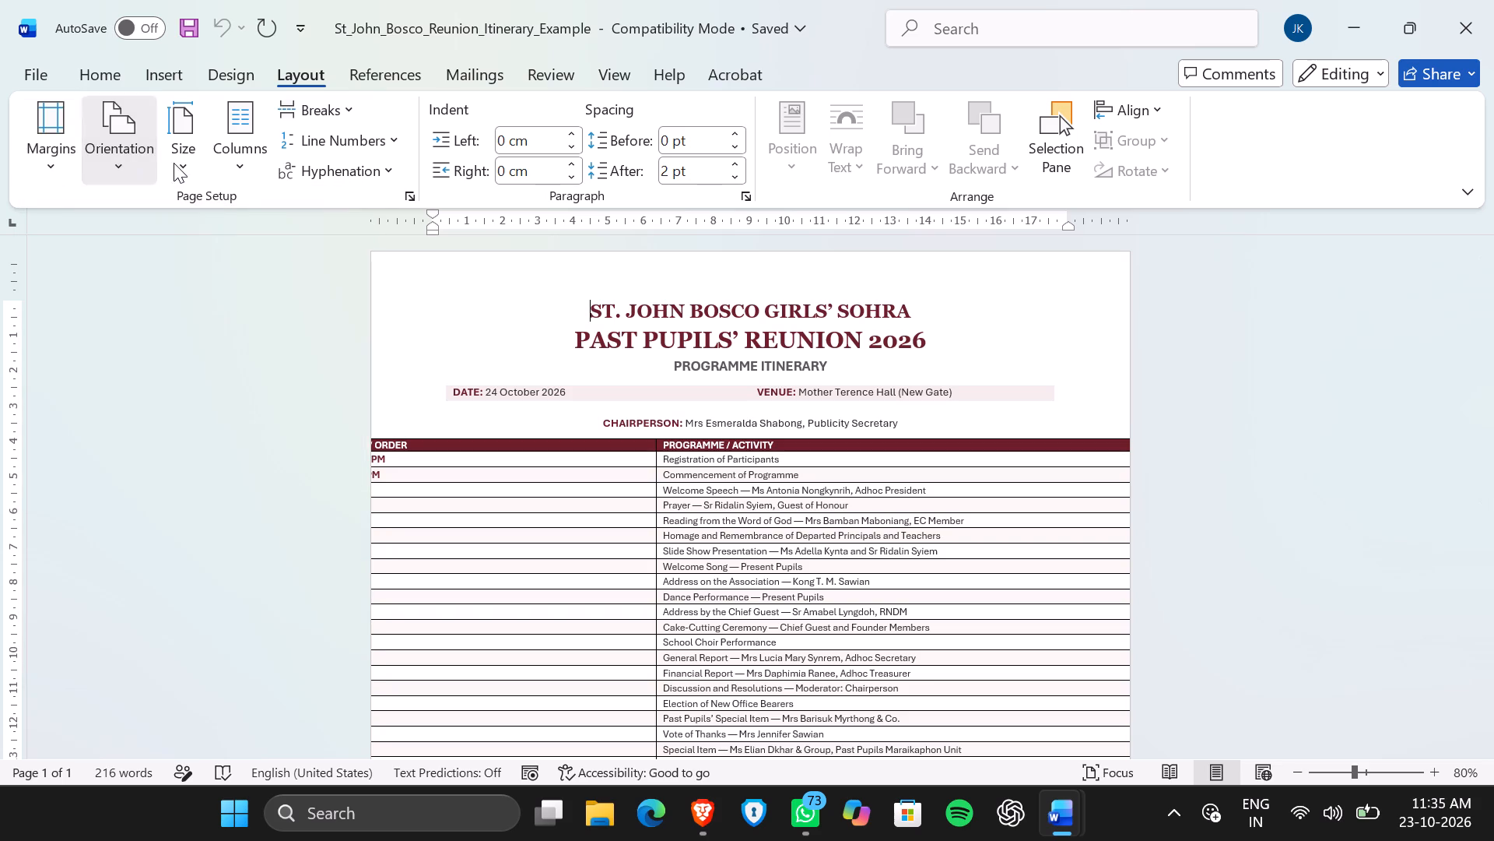
{"action": "left_click", "coordinate": [207, 262]}
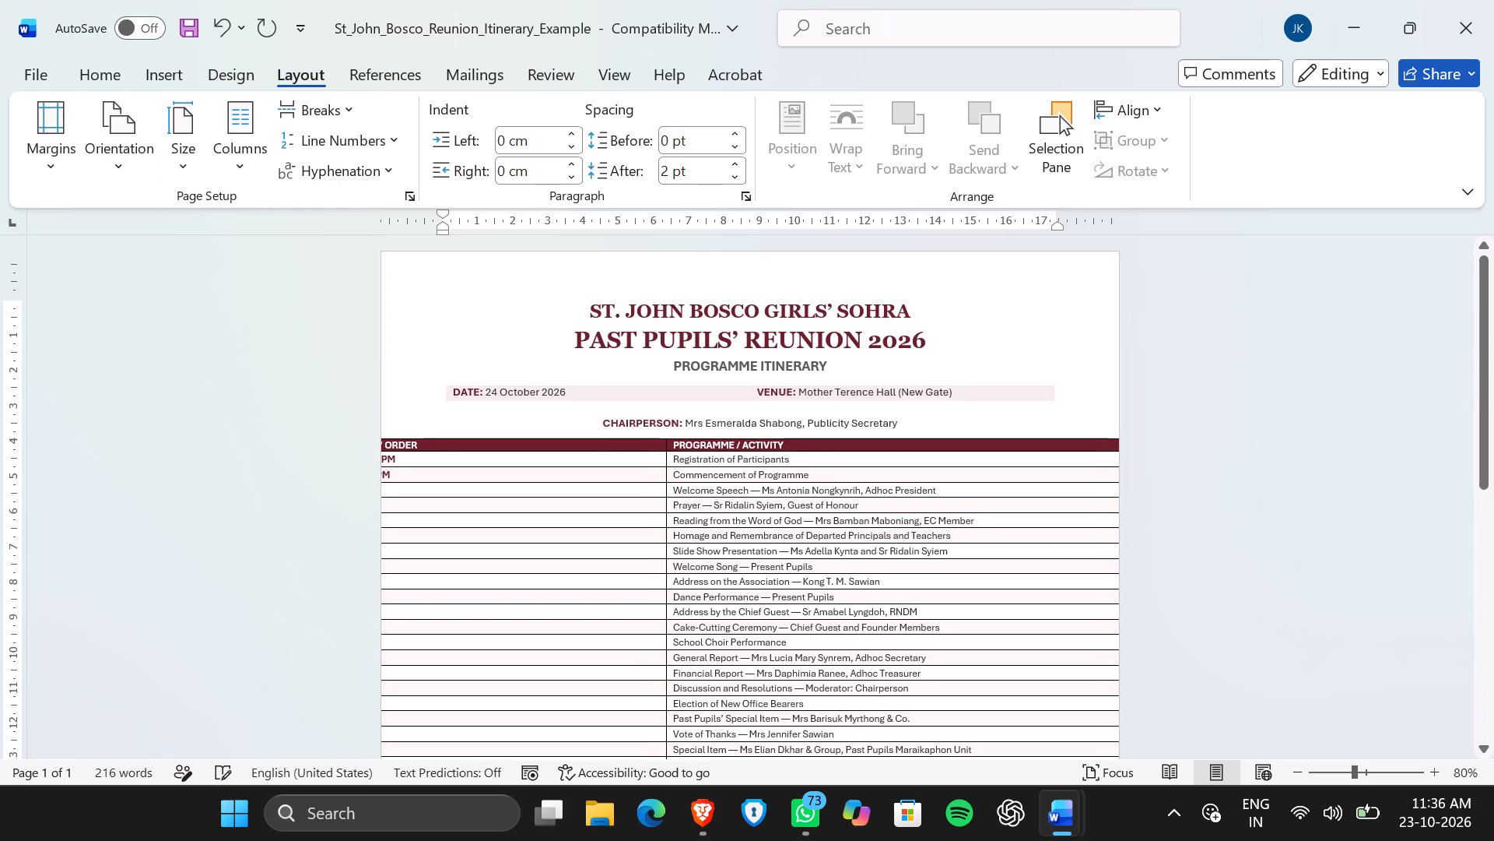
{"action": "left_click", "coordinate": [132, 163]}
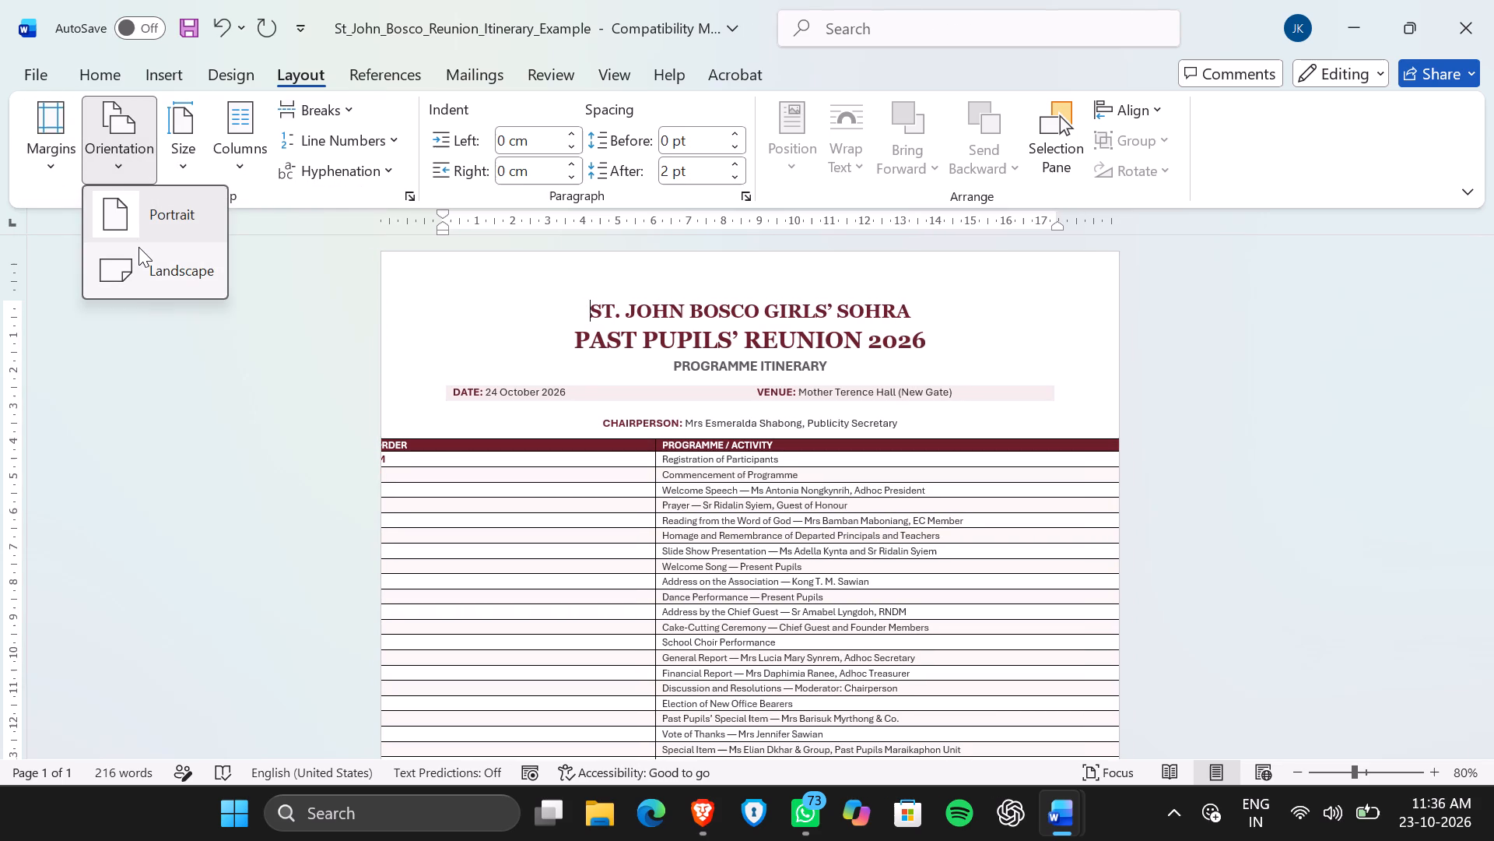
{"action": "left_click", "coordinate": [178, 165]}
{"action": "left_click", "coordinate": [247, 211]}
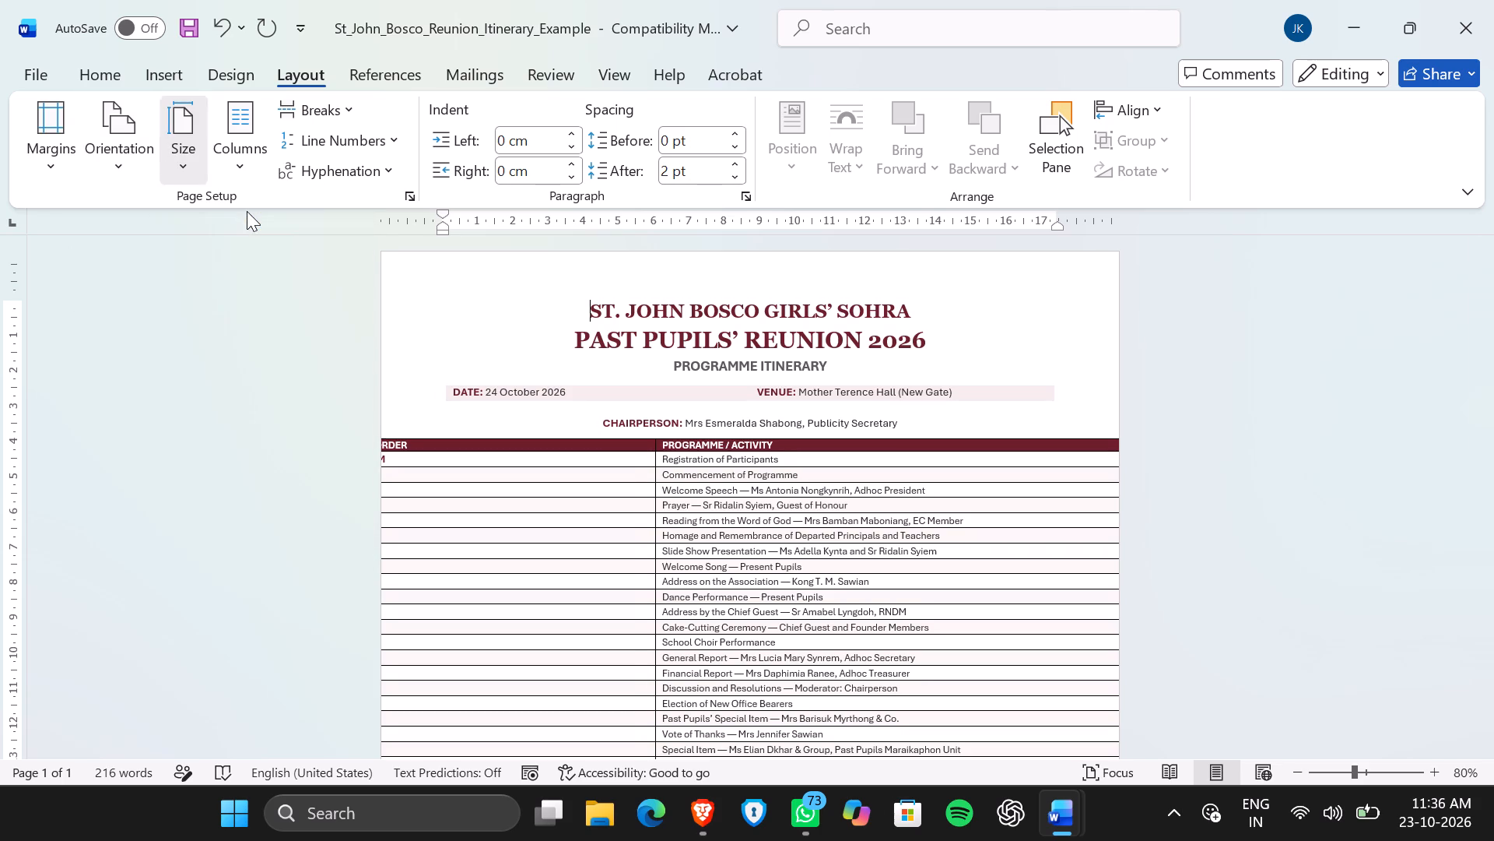
Move the programme table down the page, placing it directly below the DONATION NOTICE heading.
{"action": "scroll", "coordinate": [720, 570], "scroll_direction": "down", "scroll_amount": 3, "text": "ctrl"}
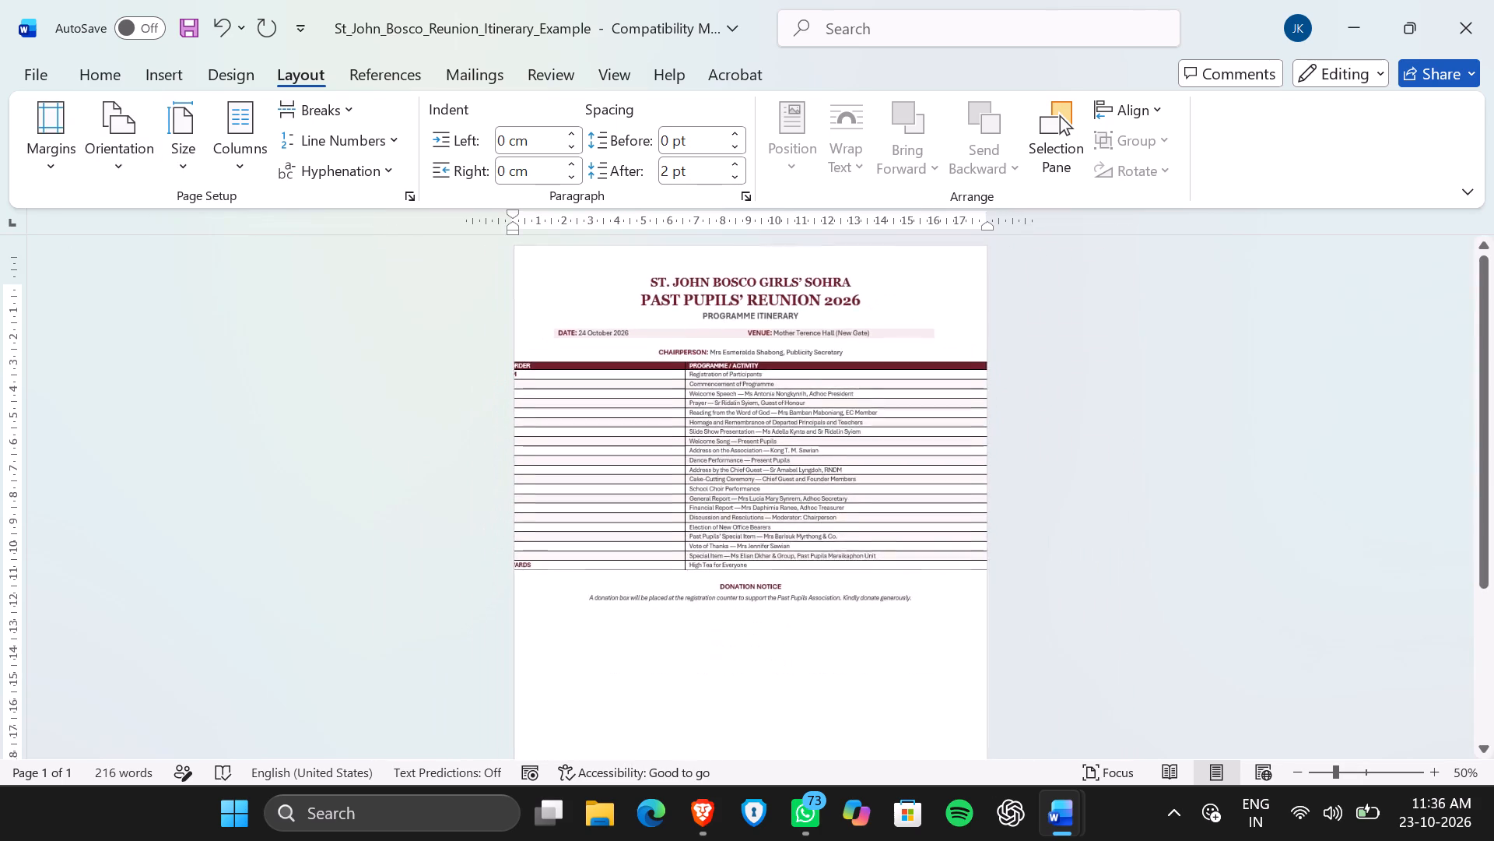
{"action": "scroll", "coordinate": [720, 570], "scroll_direction": "down", "scroll_amount": 2}
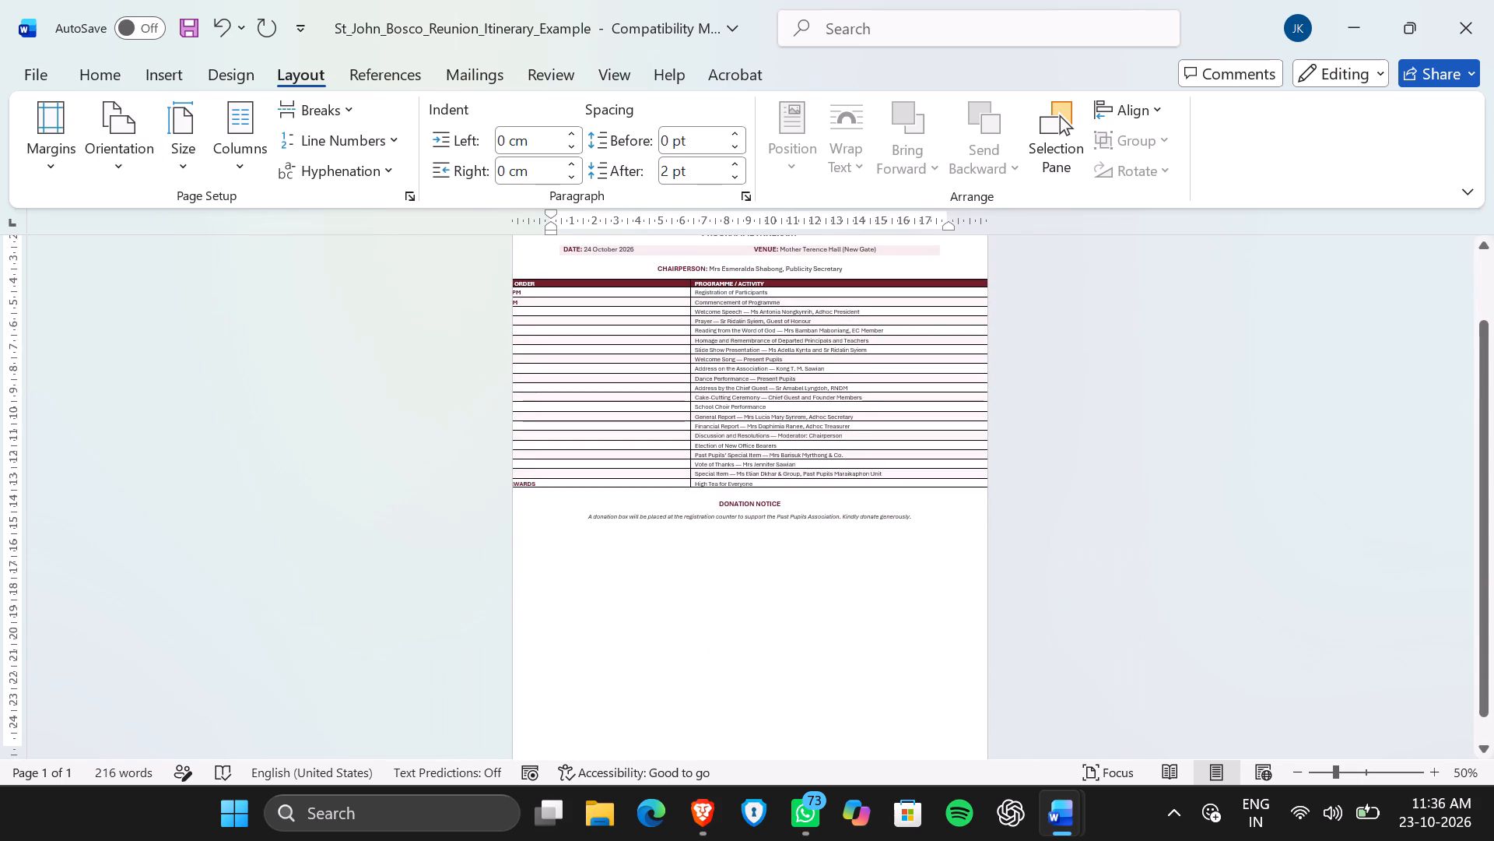
{"action": "scroll", "coordinate": [720, 570], "scroll_direction": "up", "scroll_amount": 3, "text": "ctrl"}
{"action": "scroll", "coordinate": [720, 570], "scroll_direction": "down", "scroll_amount": 3, "text": "ctrl"}
{"action": "left_click_drag", "start_coordinate": [475, 270], "coordinate": [563, 329]}
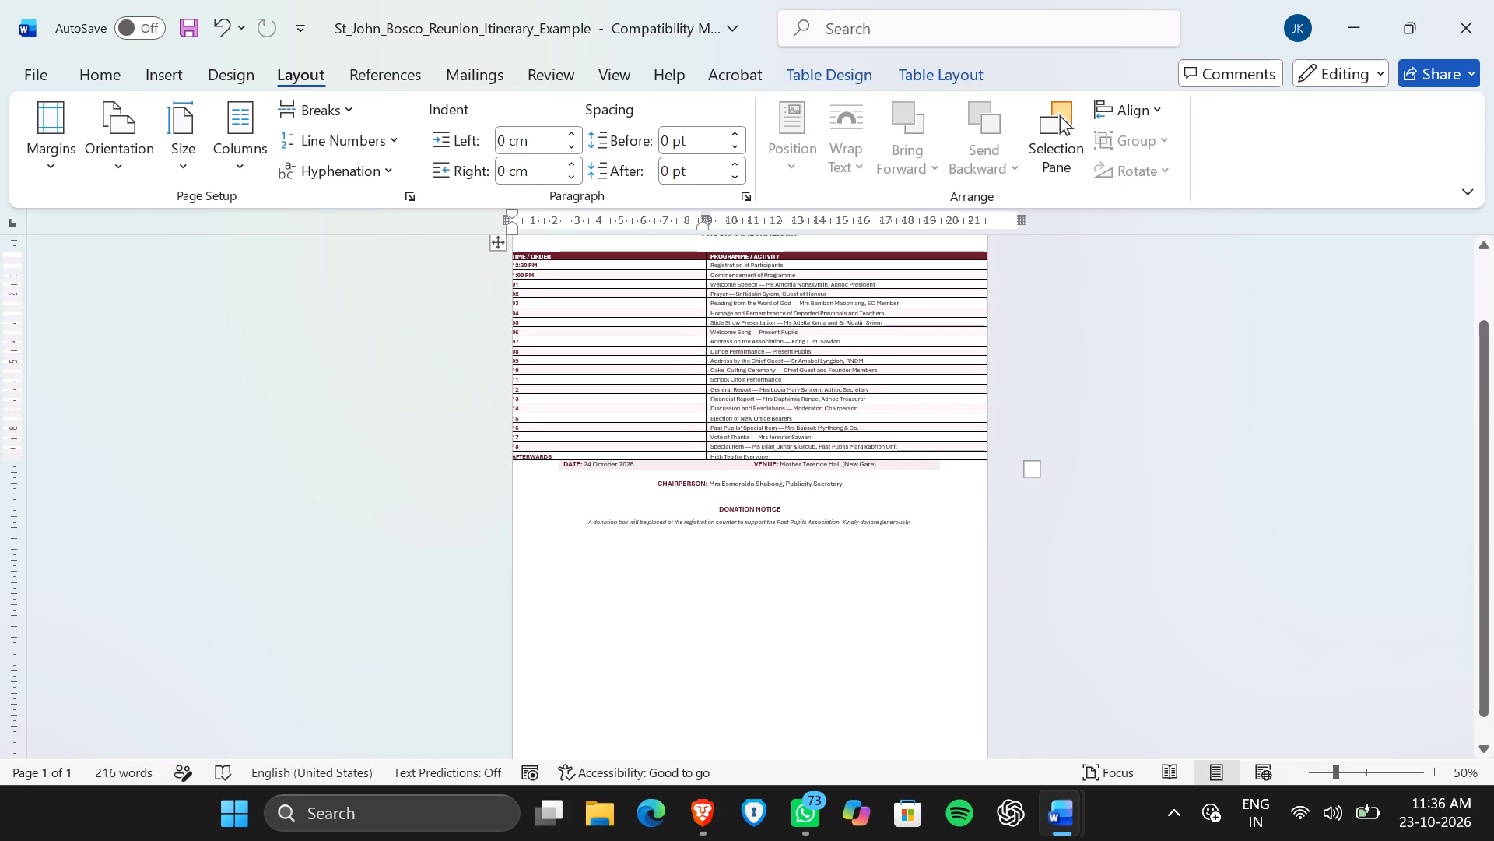
{"action": "scroll", "coordinate": [524, 283], "scroll_direction": "up", "scroll_amount": 1}
{"action": "left_click_drag", "start_coordinate": [496, 278], "coordinate": [586, 336]}
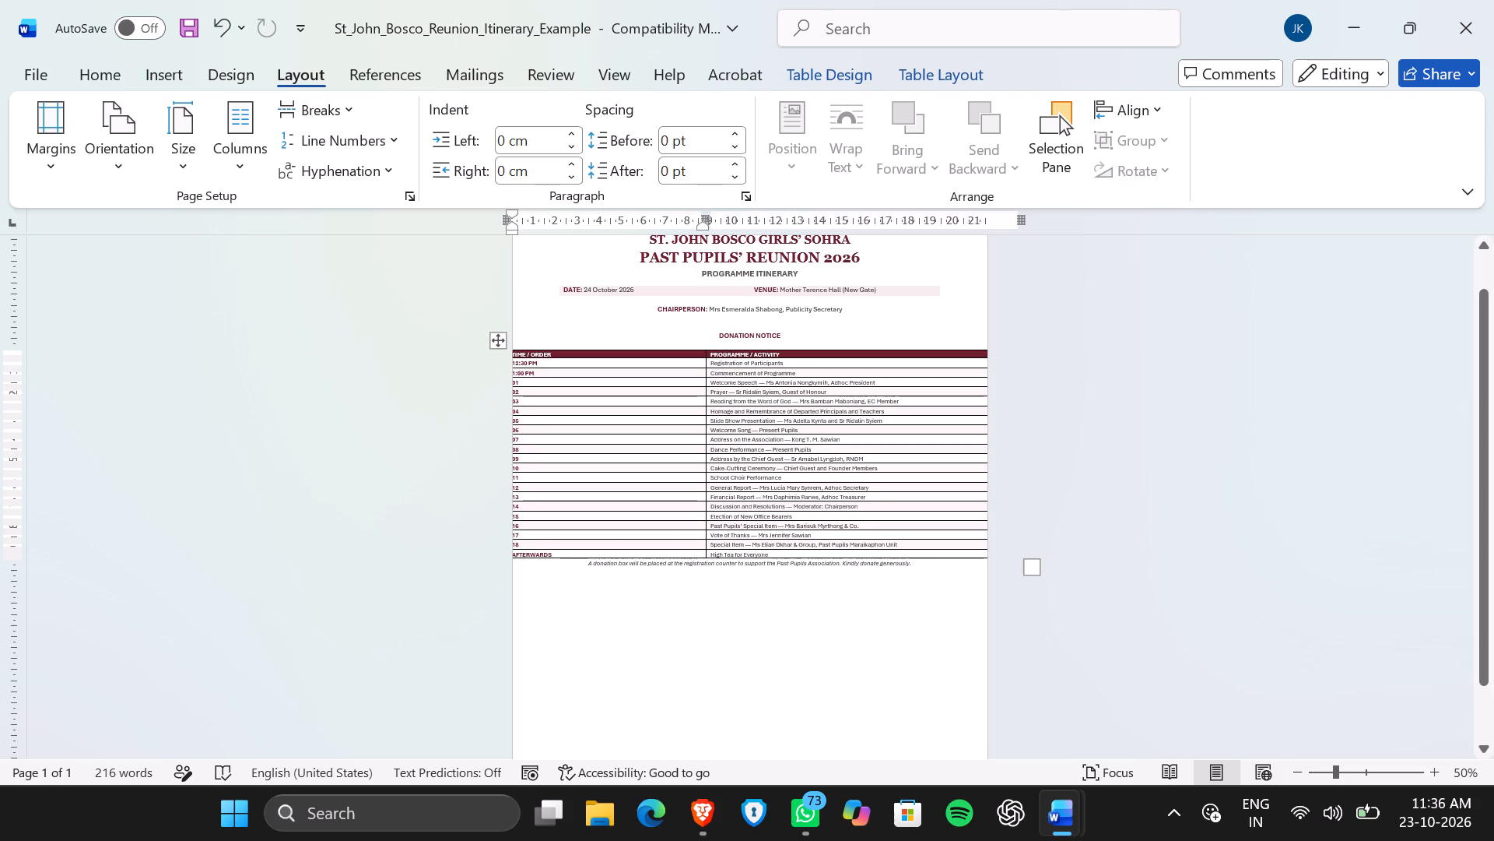
Move the programme table up the page, placing it directly above the DONATION NOTICE heading.
{"action": "left_click", "coordinate": [503, 340]}
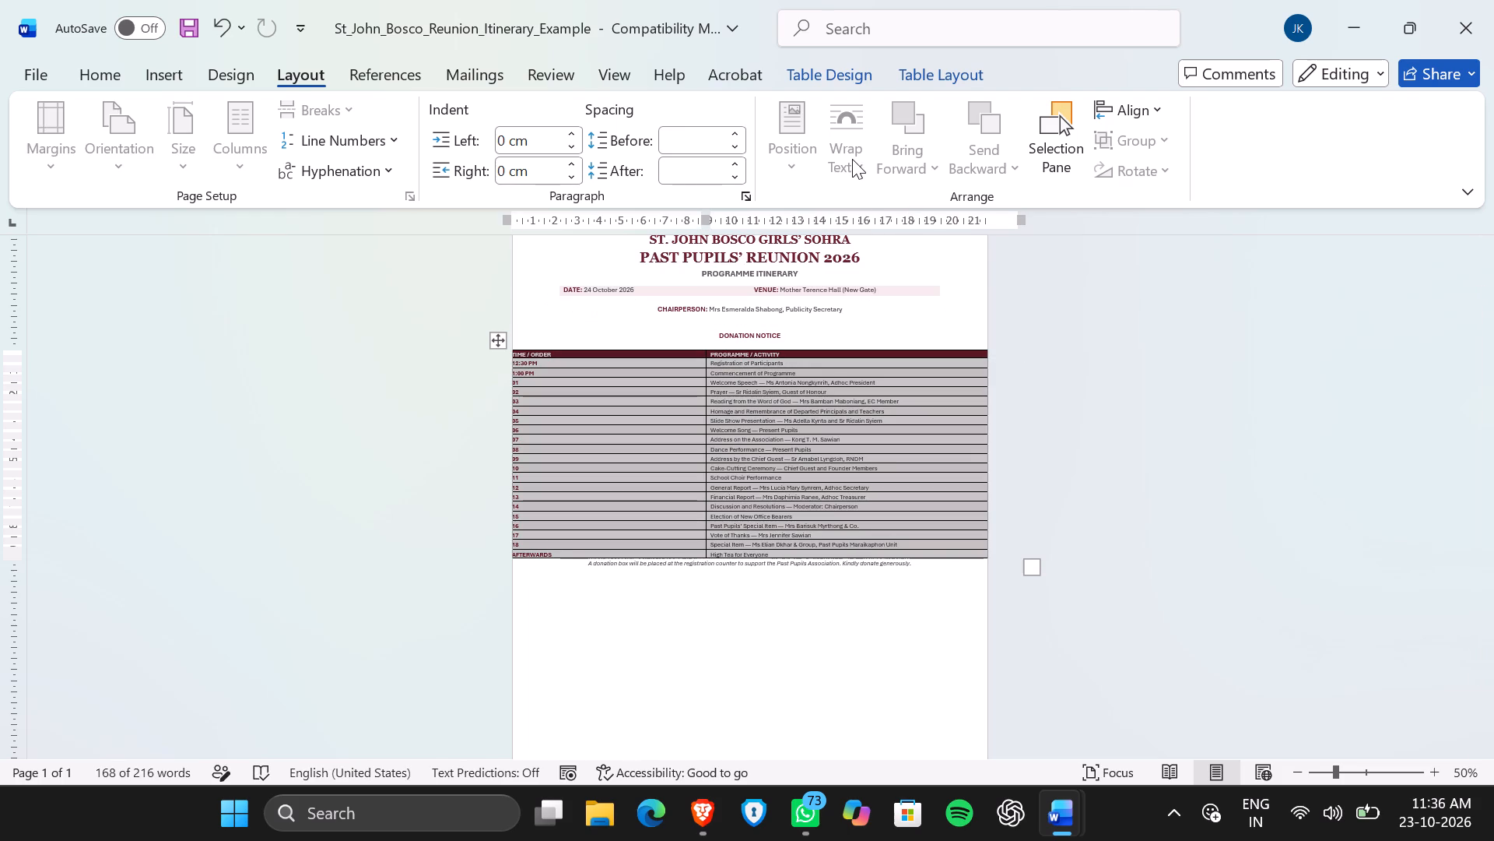
{"action": "left_click", "coordinate": [852, 159]}
{"action": "scroll", "coordinate": [640, 482], "scroll_direction": "down", "scroll_amount": 1}
{"action": "scroll", "coordinate": [640, 482], "scroll_direction": "up", "scroll_amount": 2, "text": "ctrl"}
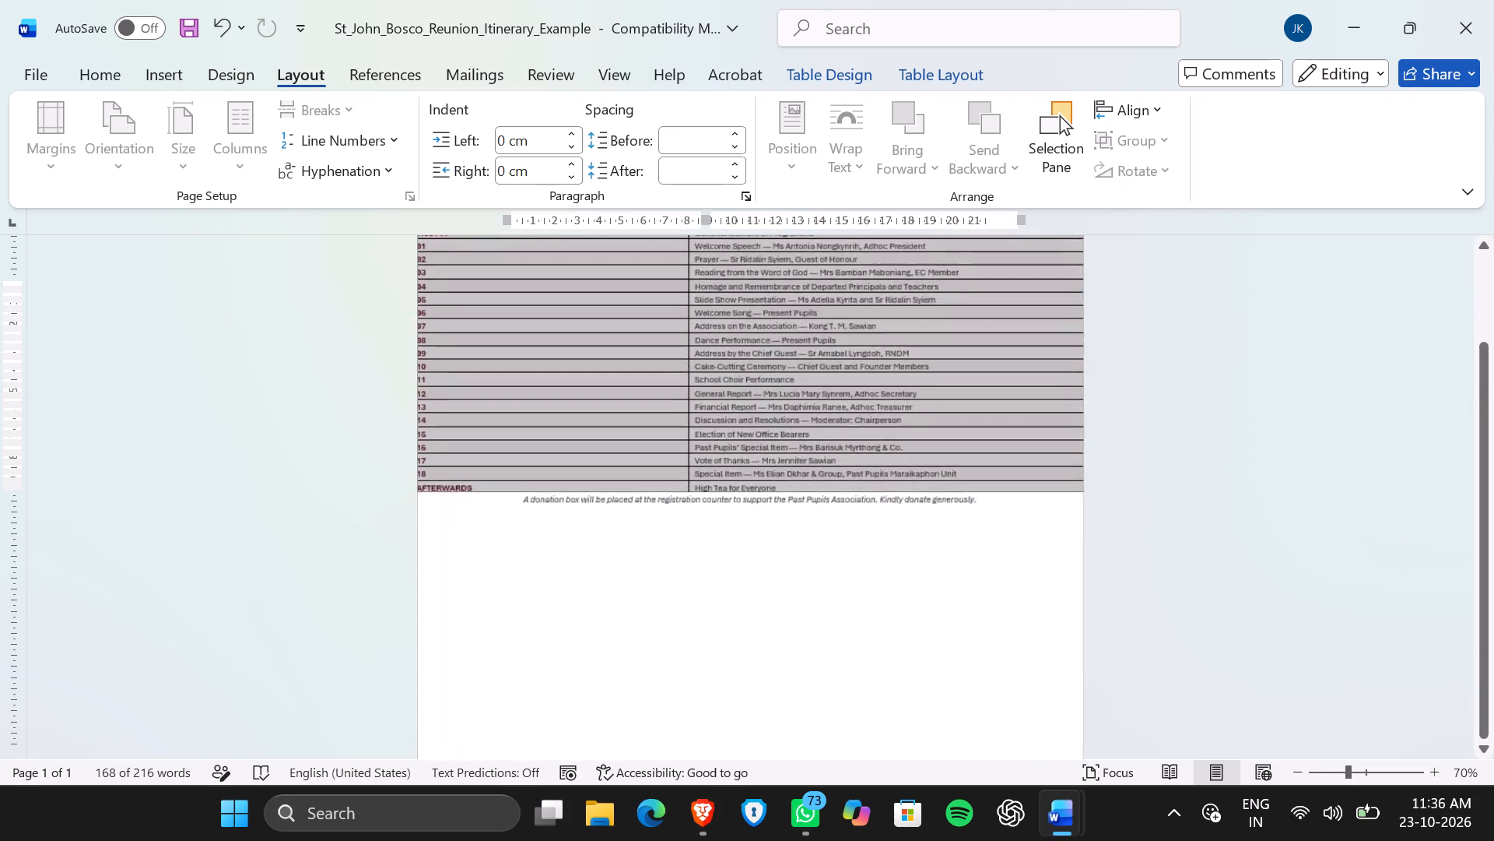
{"action": "scroll", "coordinate": [640, 482], "scroll_direction": "up", "scroll_amount": 1}
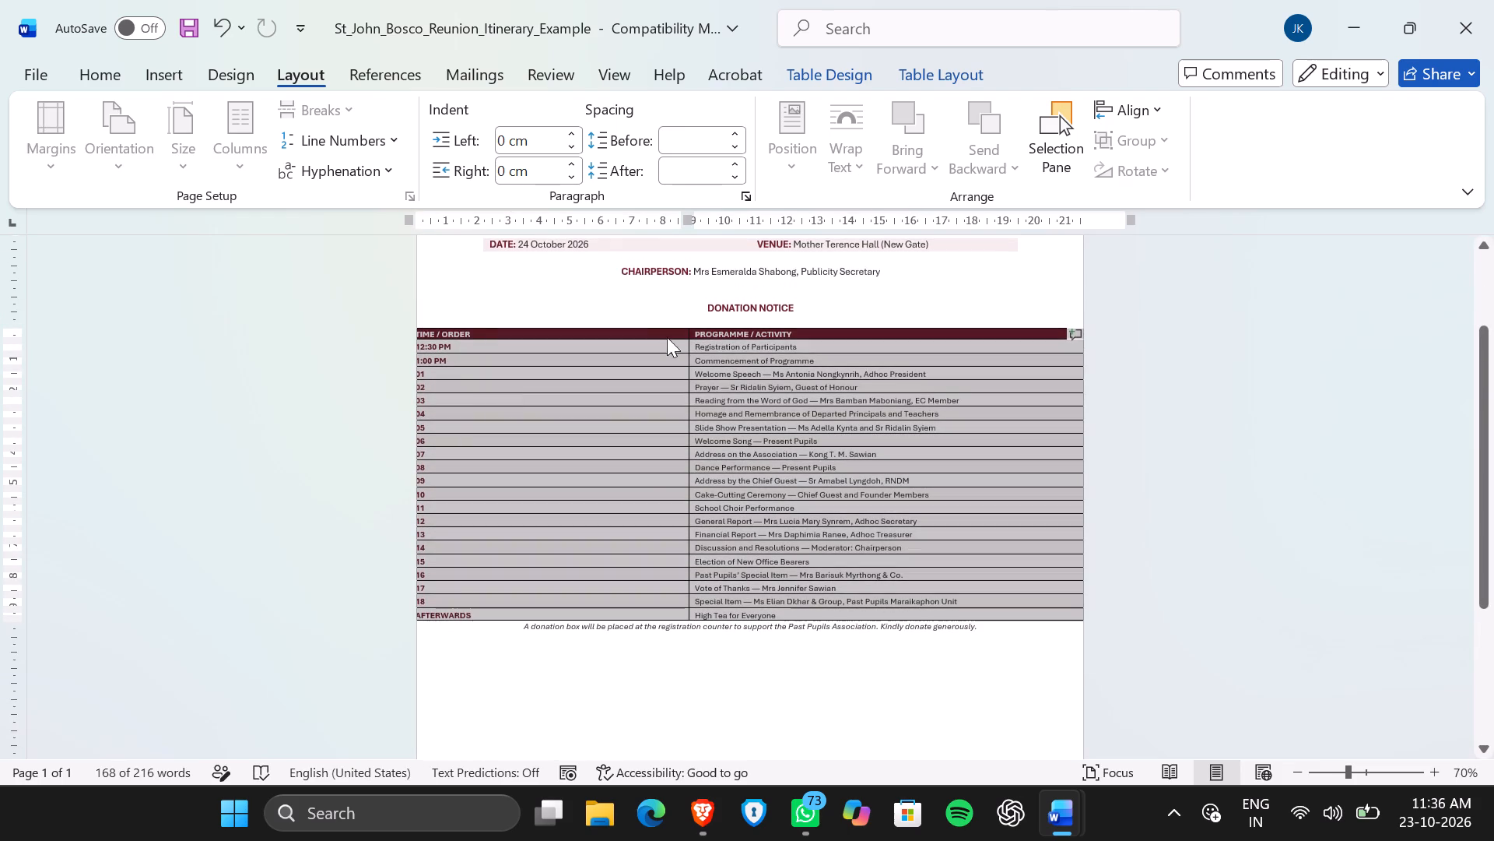
{"action": "left_click", "coordinate": [654, 336]}
{"action": "left_click_drag", "start_coordinate": [404, 314], "coordinate": [408, 314]}
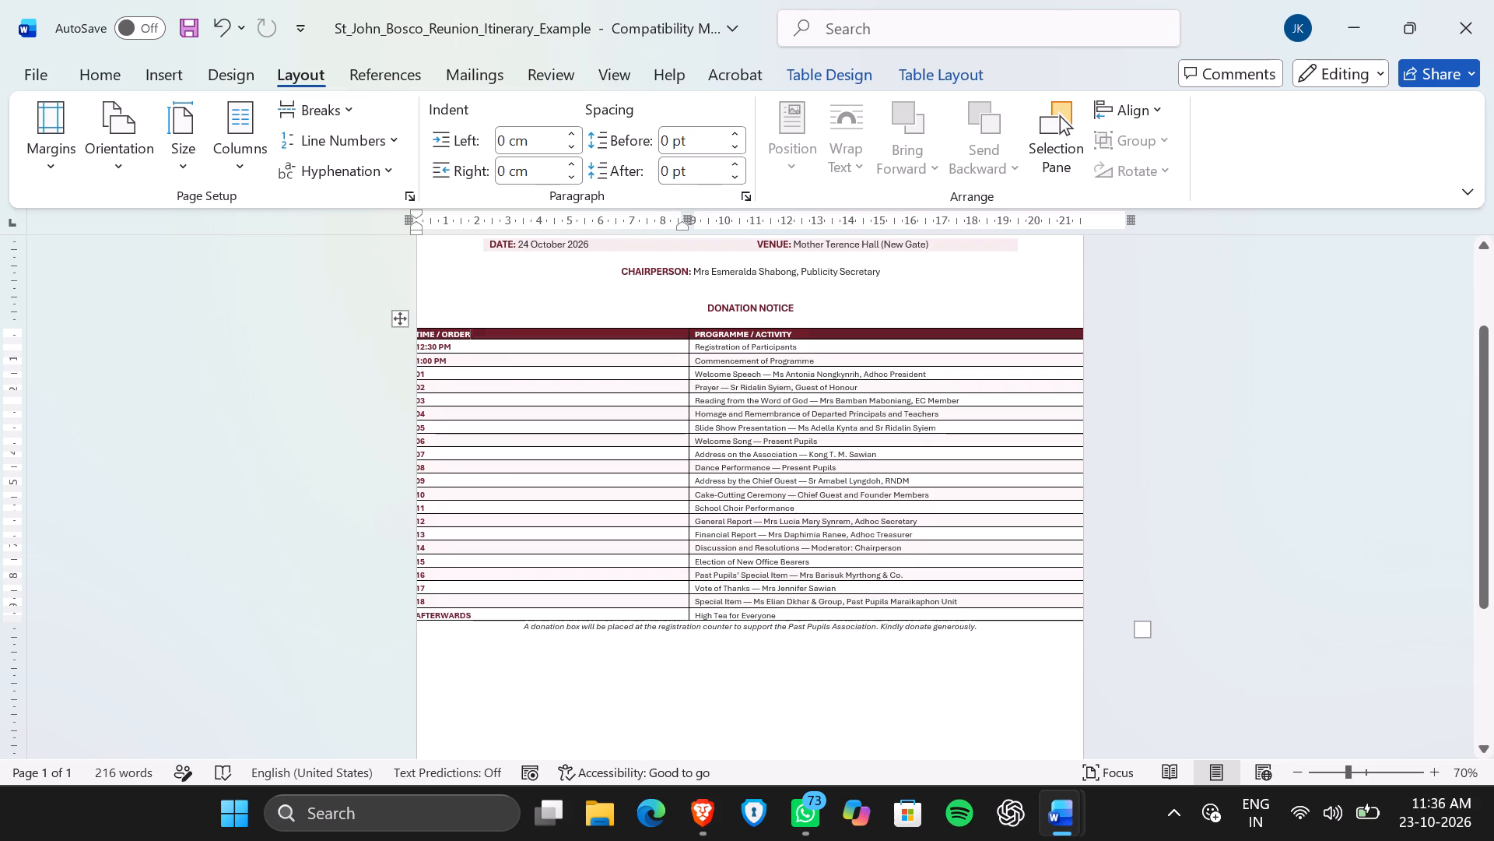
{"action": "left_click_drag", "start_coordinate": [408, 314], "coordinate": [493, 318]}
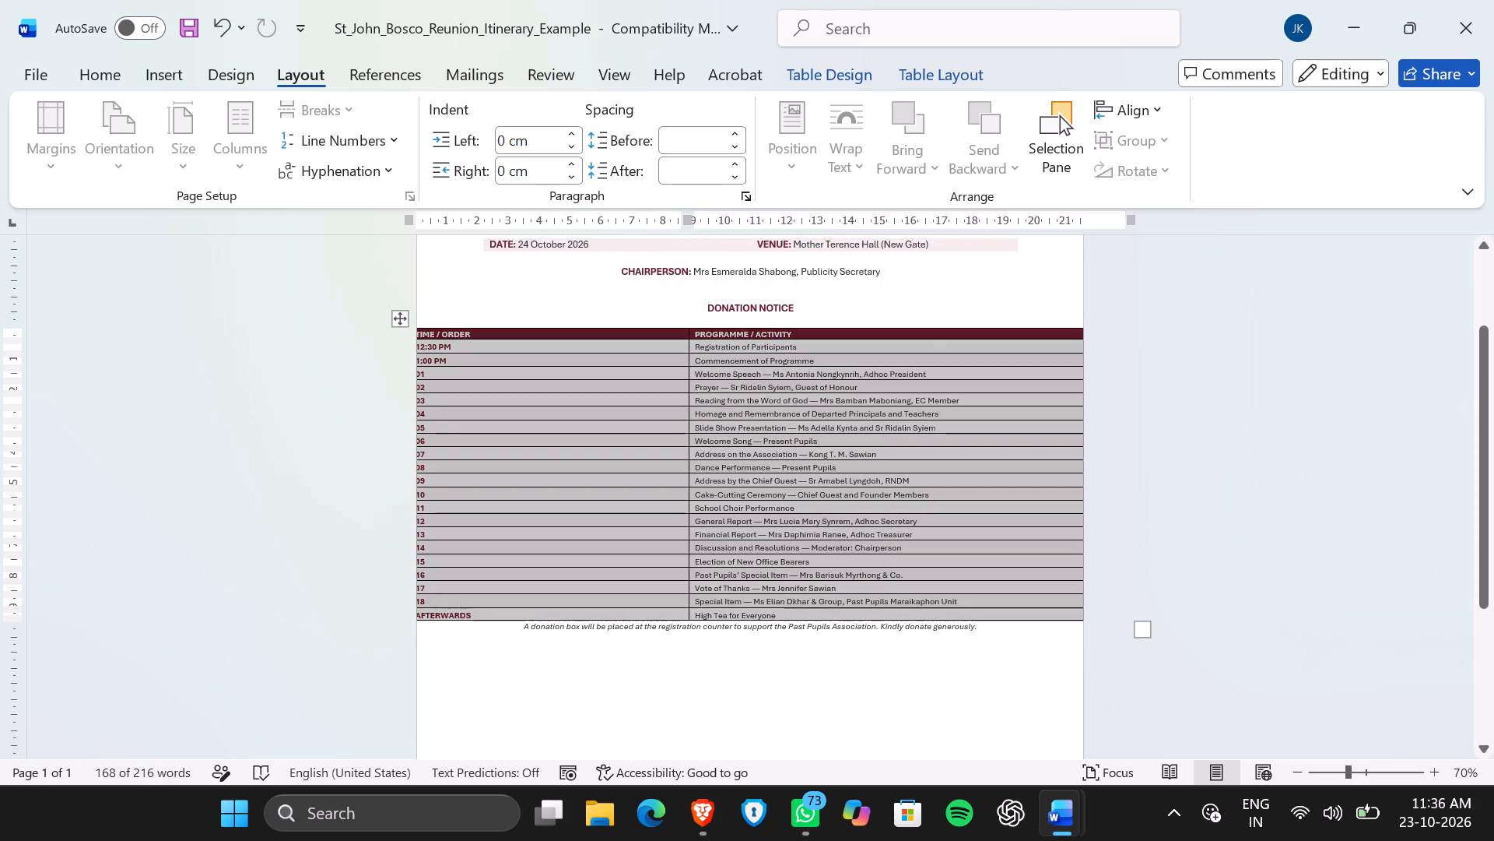
{"action": "left_click_drag", "start_coordinate": [402, 316], "coordinate": [522, 327]}
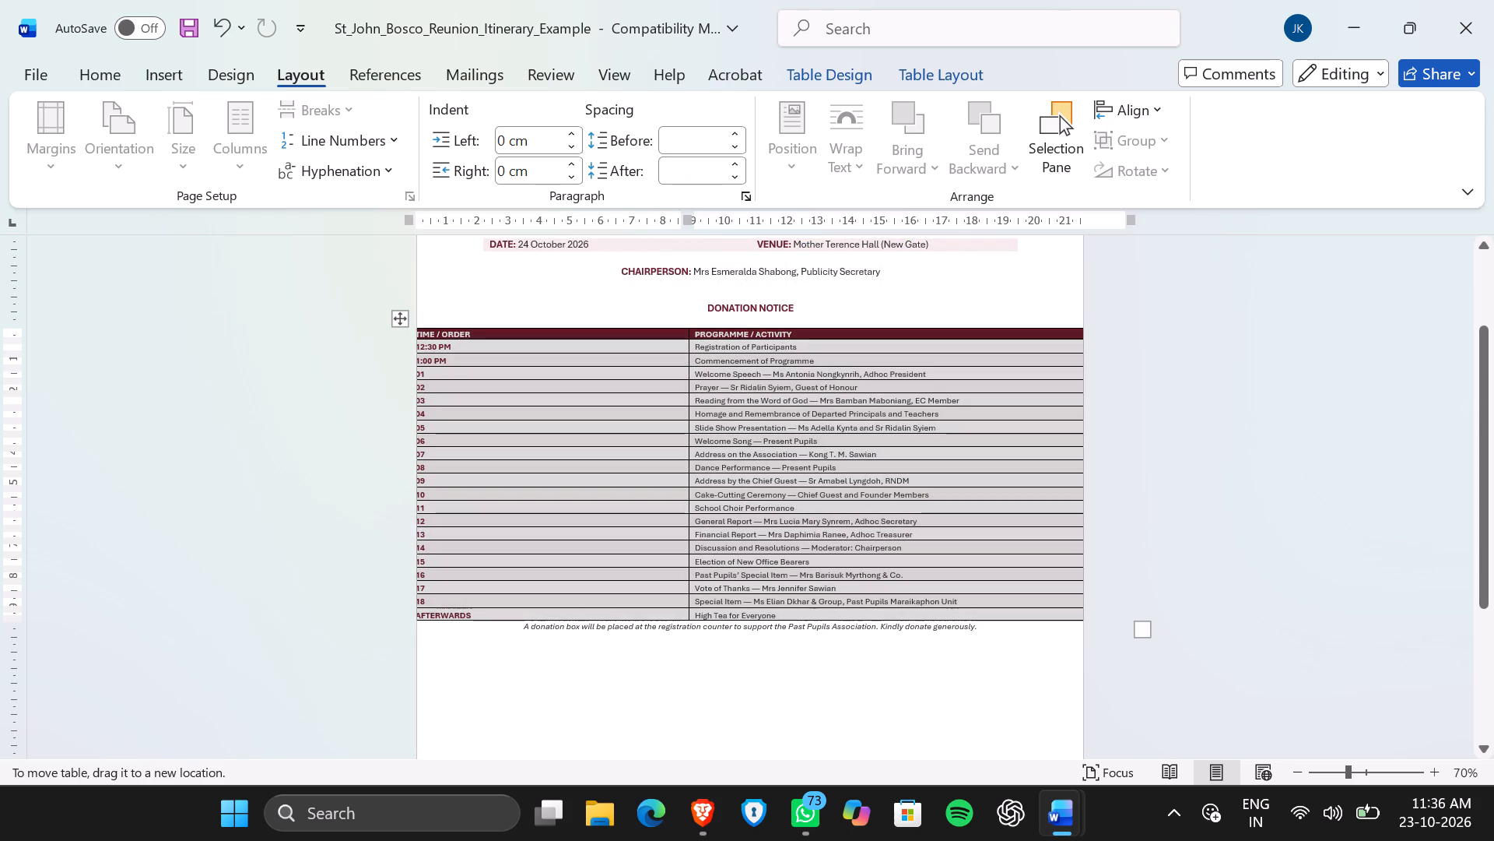
{"action": "left_click_drag", "start_coordinate": [522, 327], "coordinate": [551, 307]}
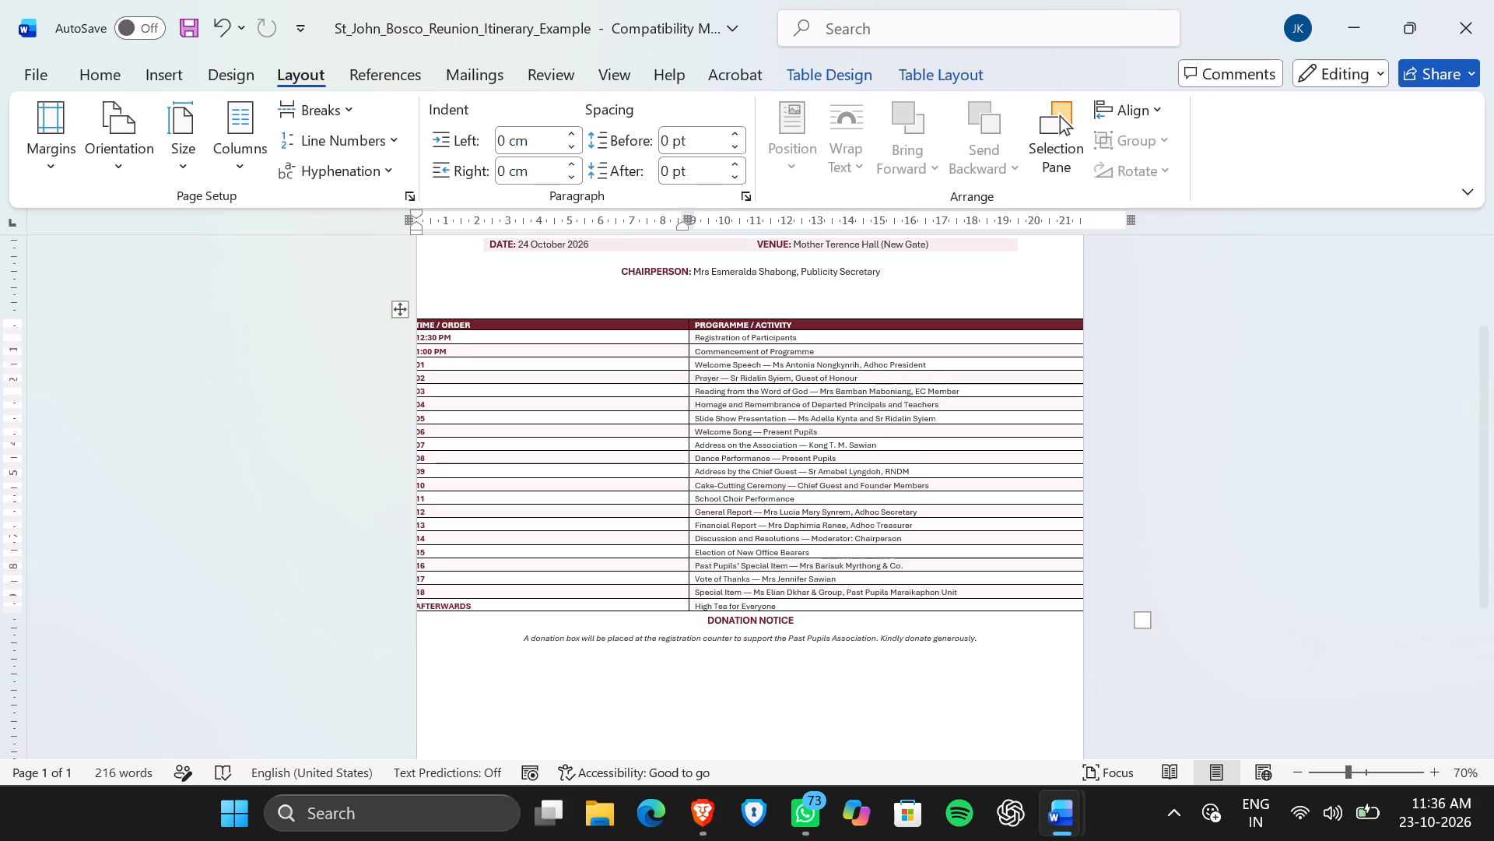
Centre the text horizontally at the top of the cells throughout the programme table.
{"action": "scroll", "coordinate": [691, 381], "scroll_direction": "up", "scroll_amount": 1}
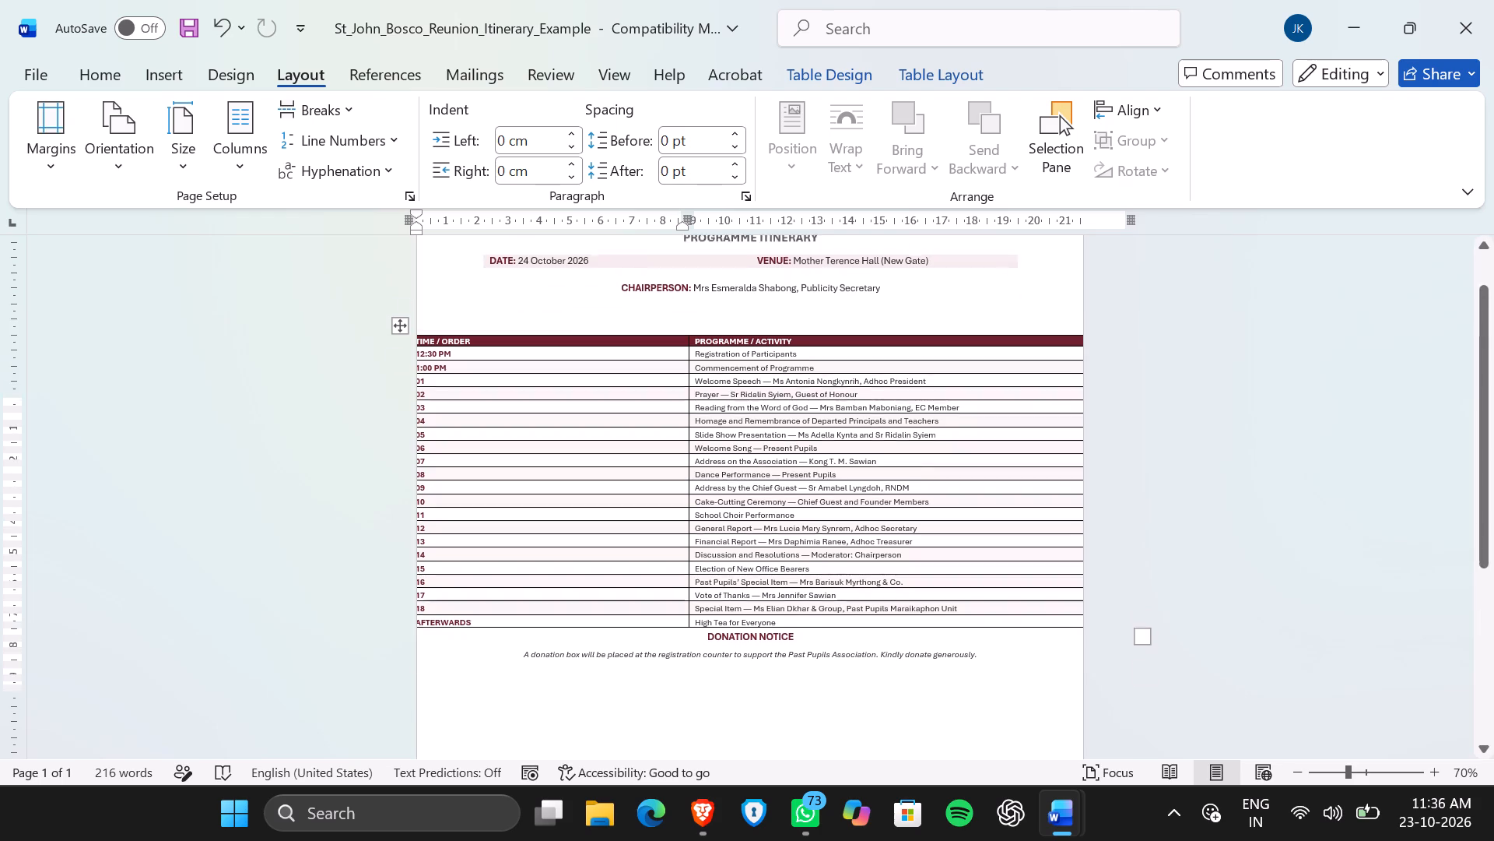
{"action": "scroll", "coordinate": [691, 381], "scroll_direction": "up", "scroll_amount": 1}
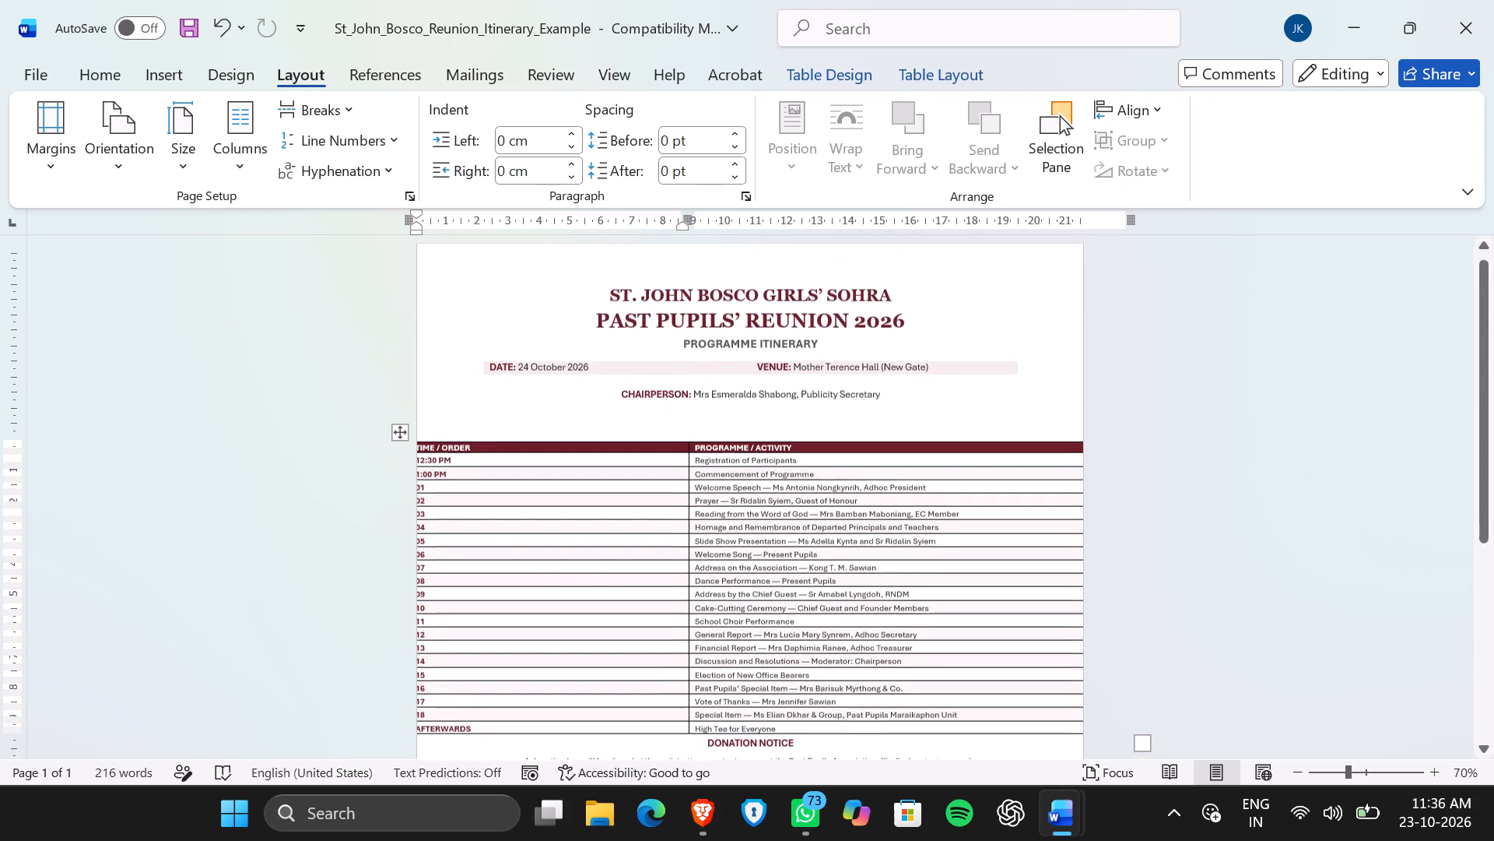
{"action": "scroll", "coordinate": [691, 381], "scroll_direction": "down", "scroll_amount": 1}
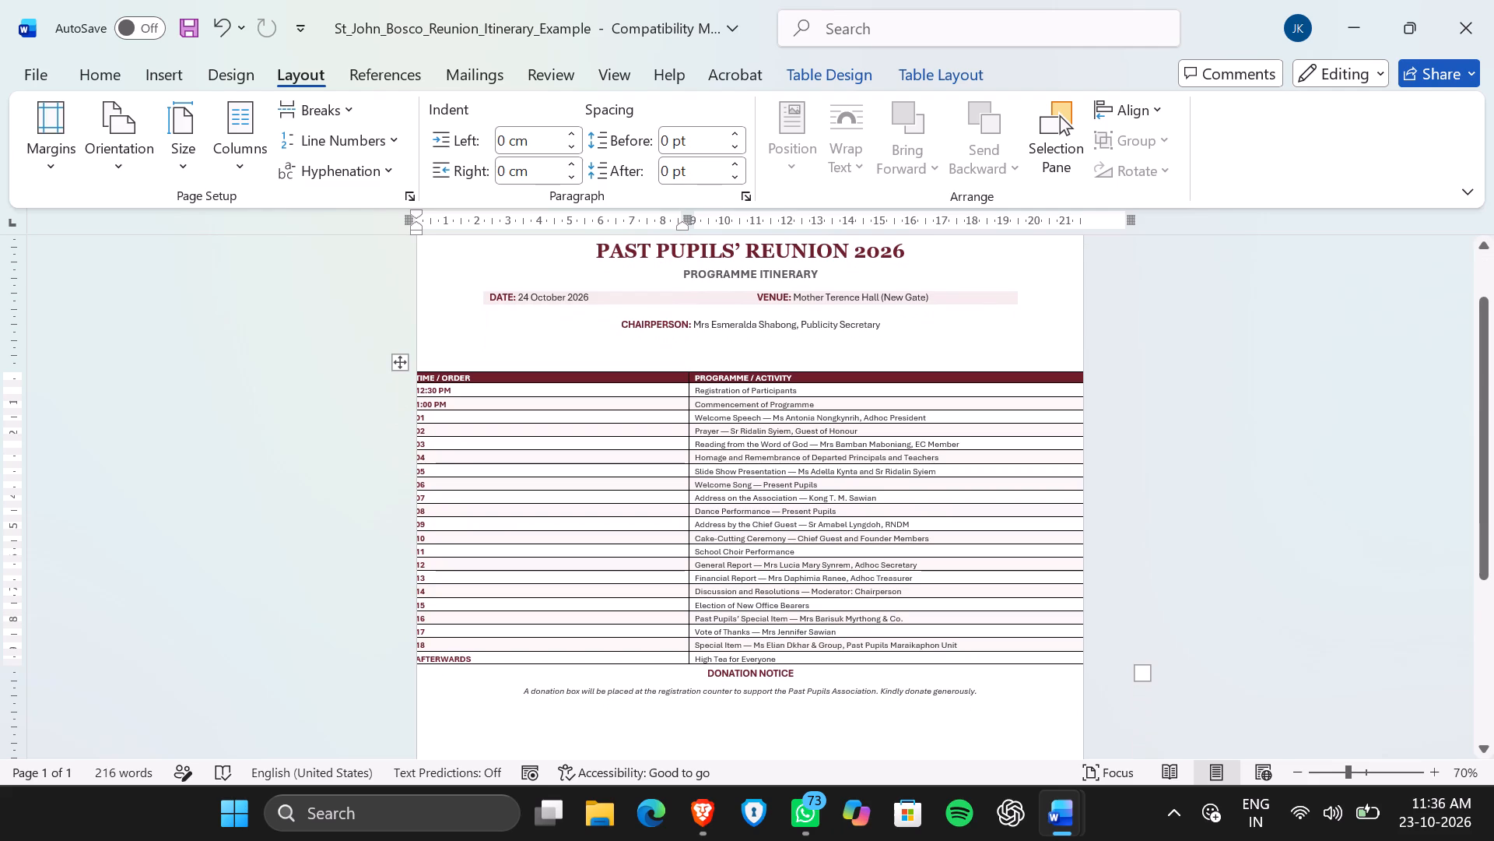
{"action": "left_click", "coordinate": [406, 362]}
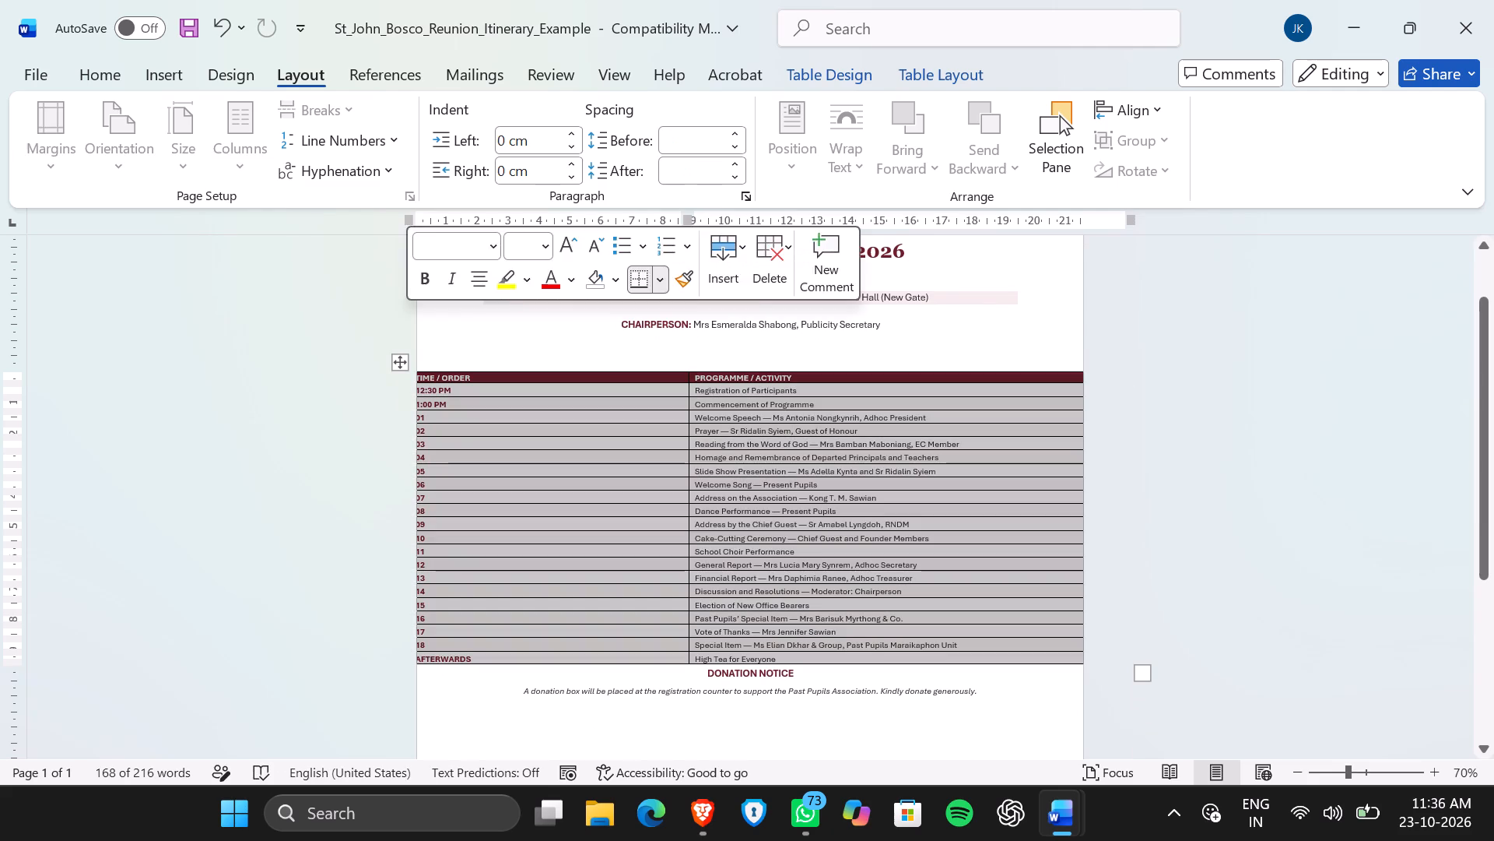
{"action": "left_click", "coordinate": [854, 76]}
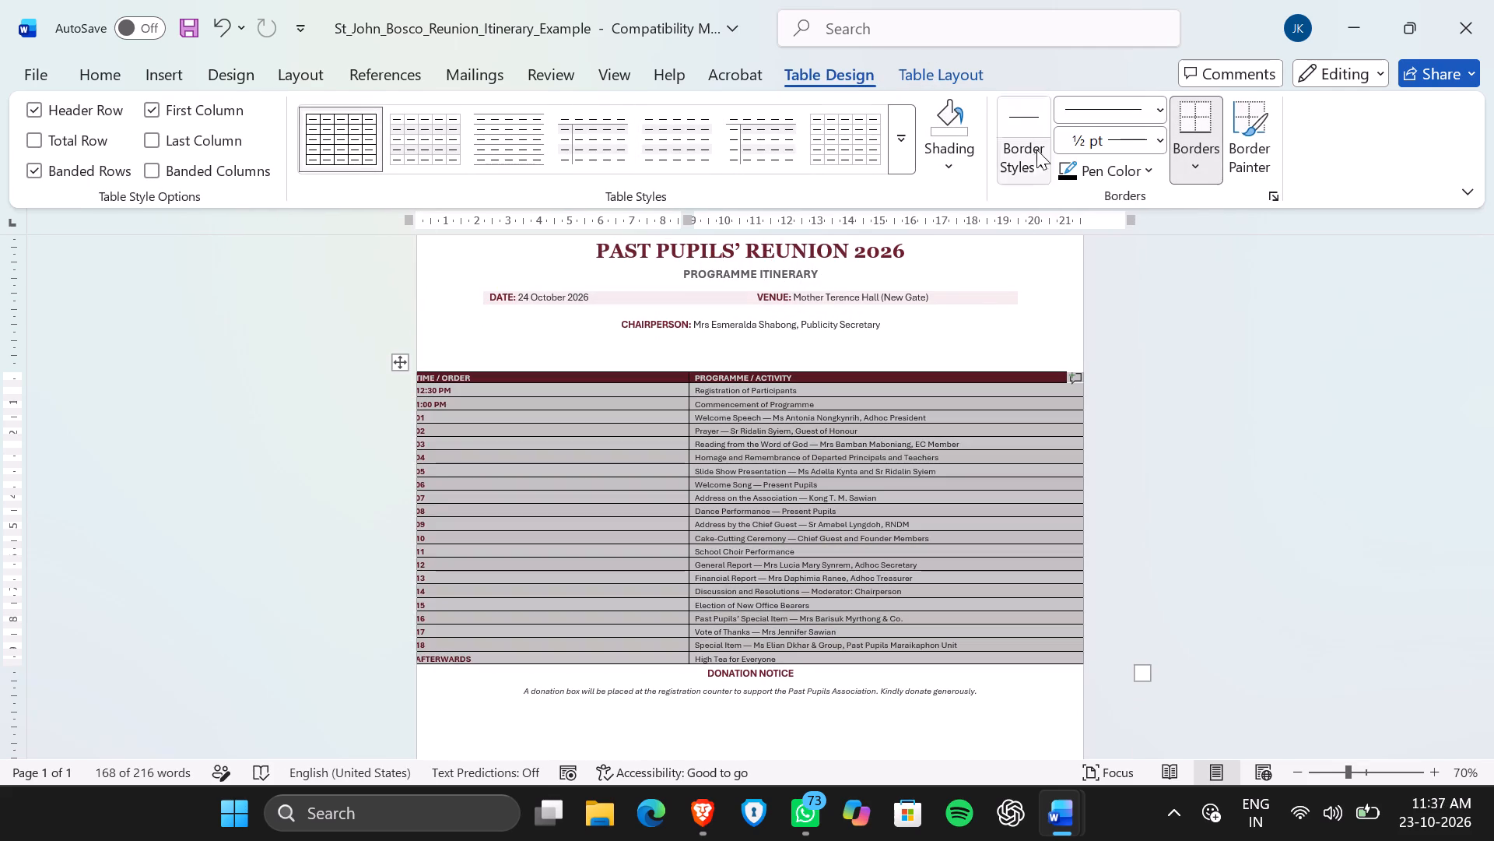
{"action": "double_click", "coordinate": [1212, 164]}
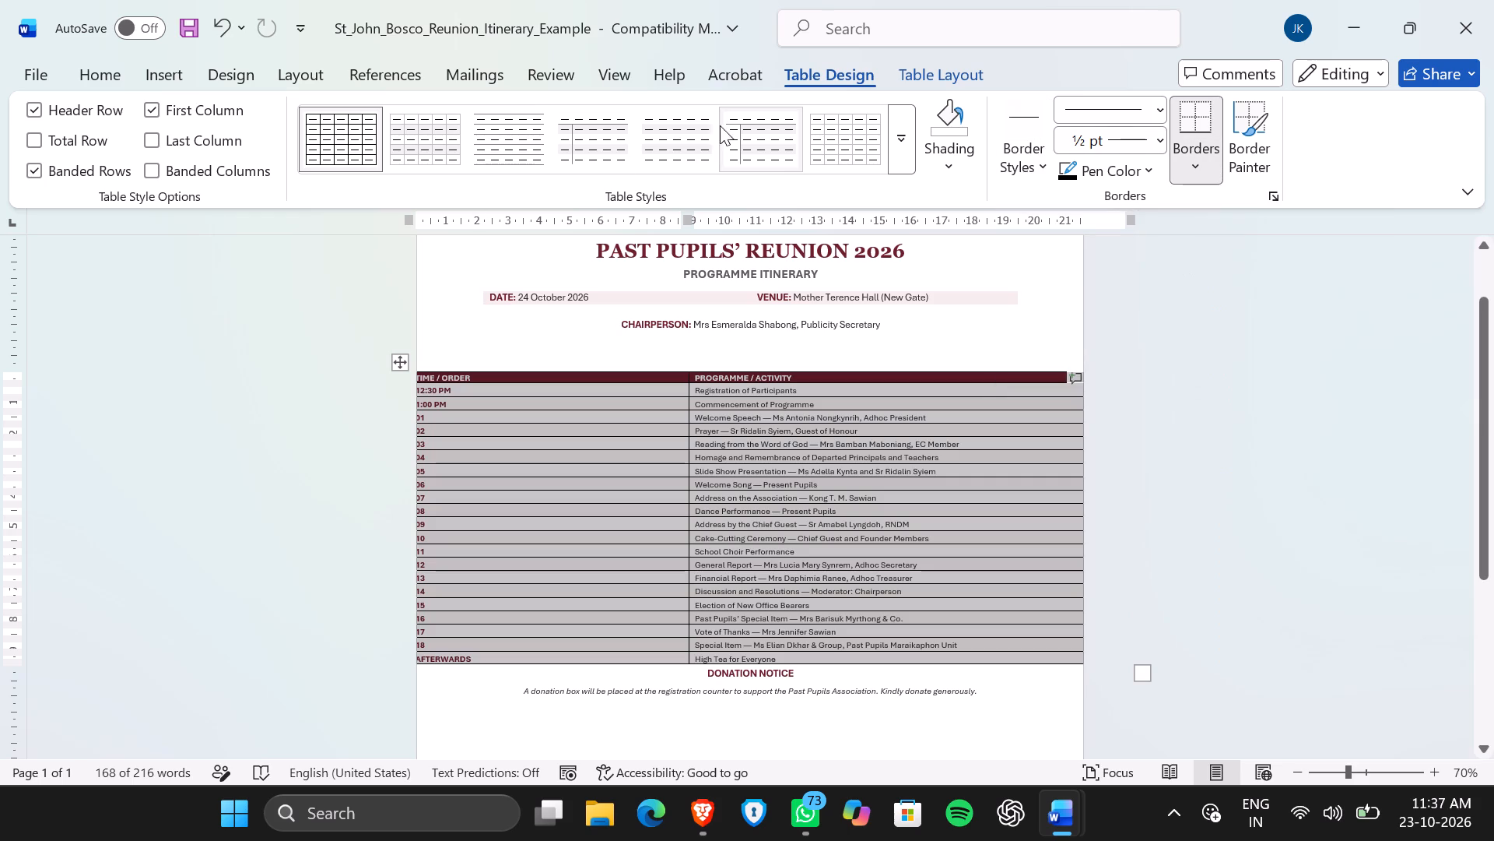
{"action": "left_click", "coordinate": [938, 73]}
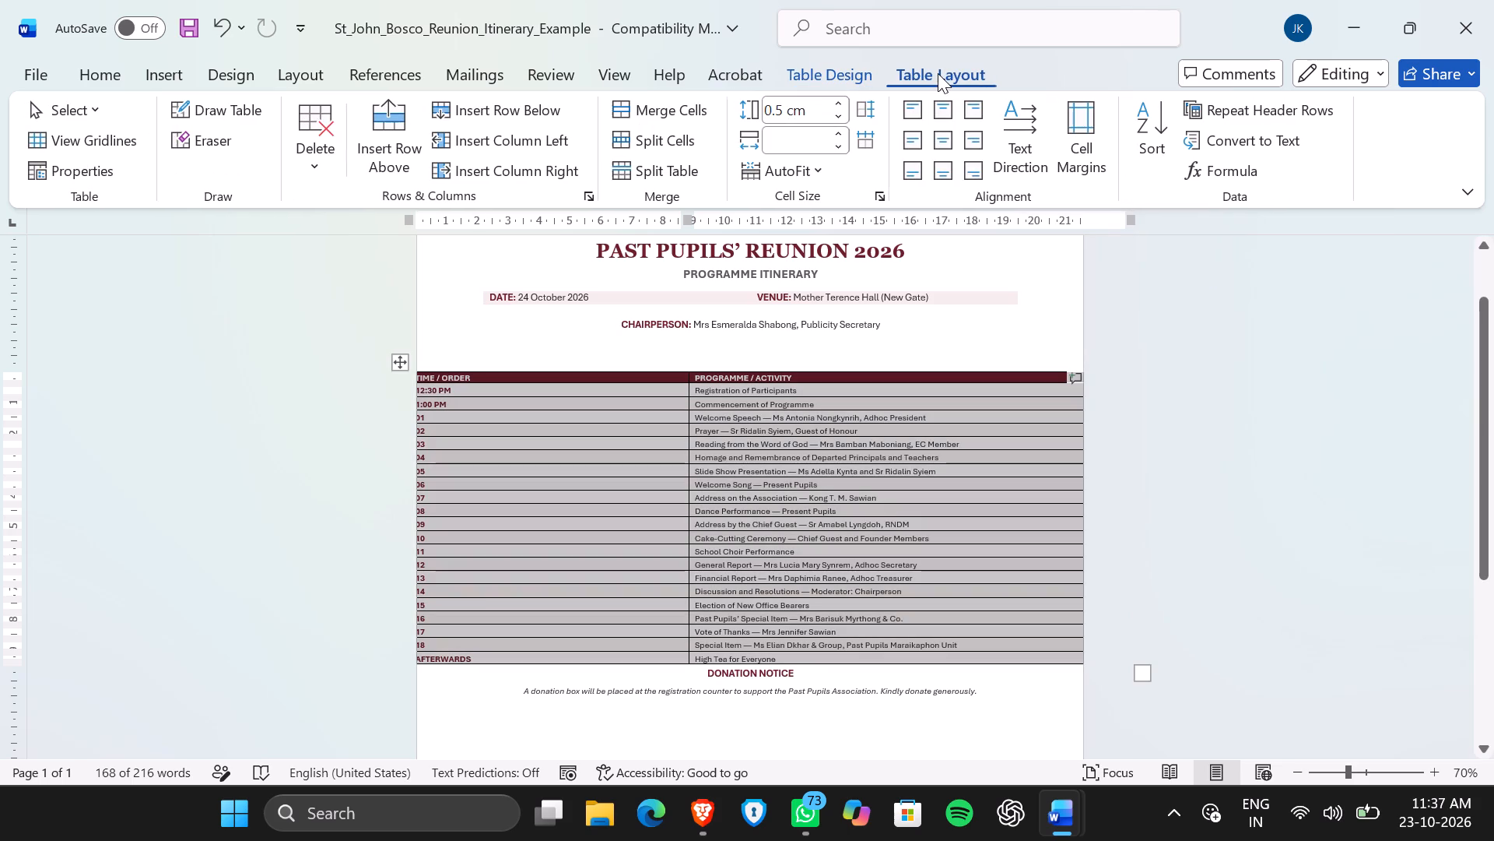
{"action": "left_click", "coordinate": [942, 107]}
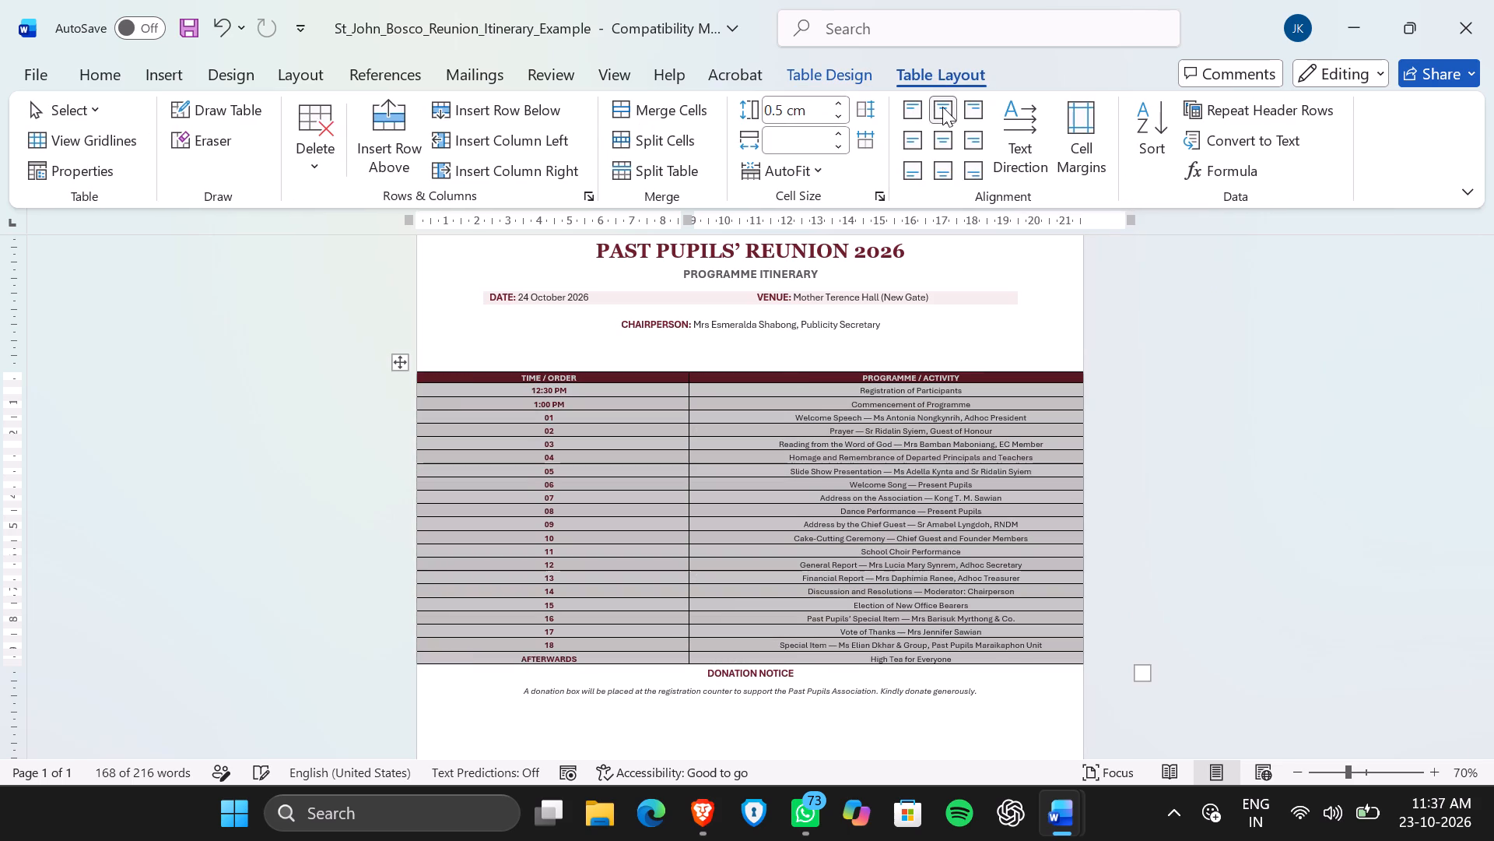
{"action": "left_click", "coordinate": [1220, 561]}
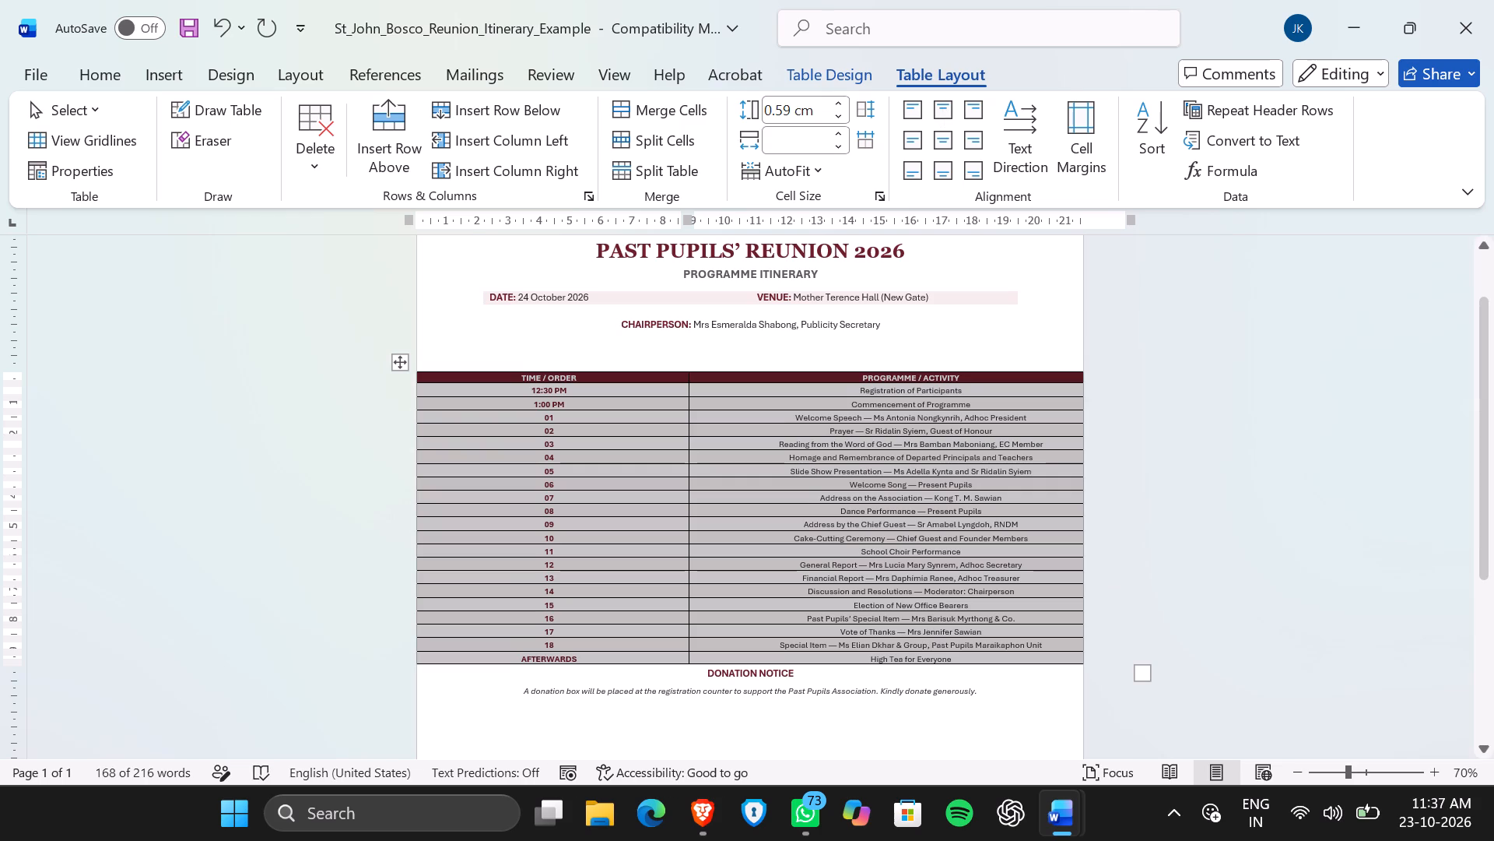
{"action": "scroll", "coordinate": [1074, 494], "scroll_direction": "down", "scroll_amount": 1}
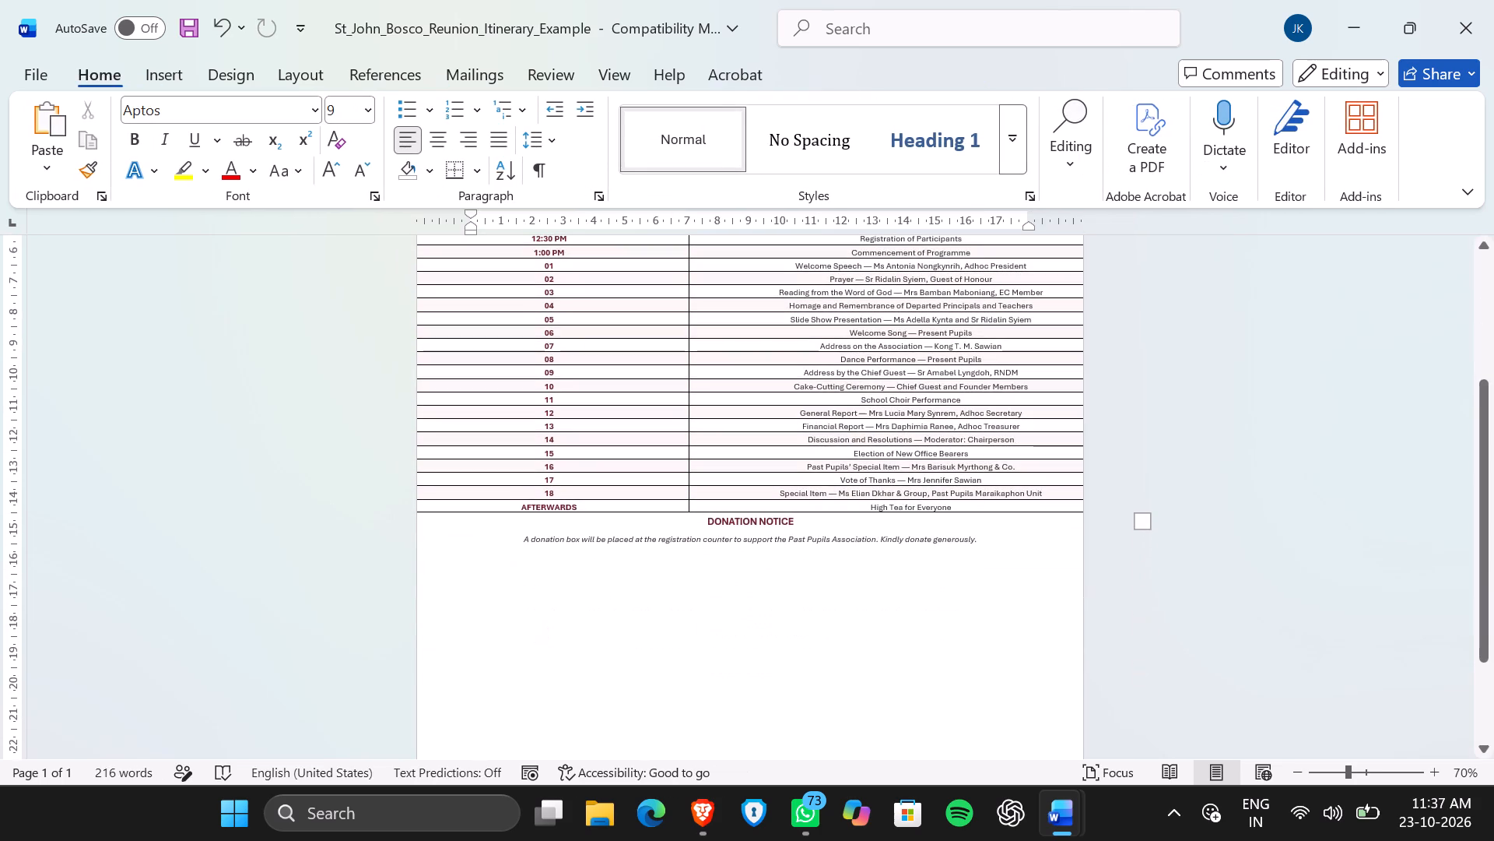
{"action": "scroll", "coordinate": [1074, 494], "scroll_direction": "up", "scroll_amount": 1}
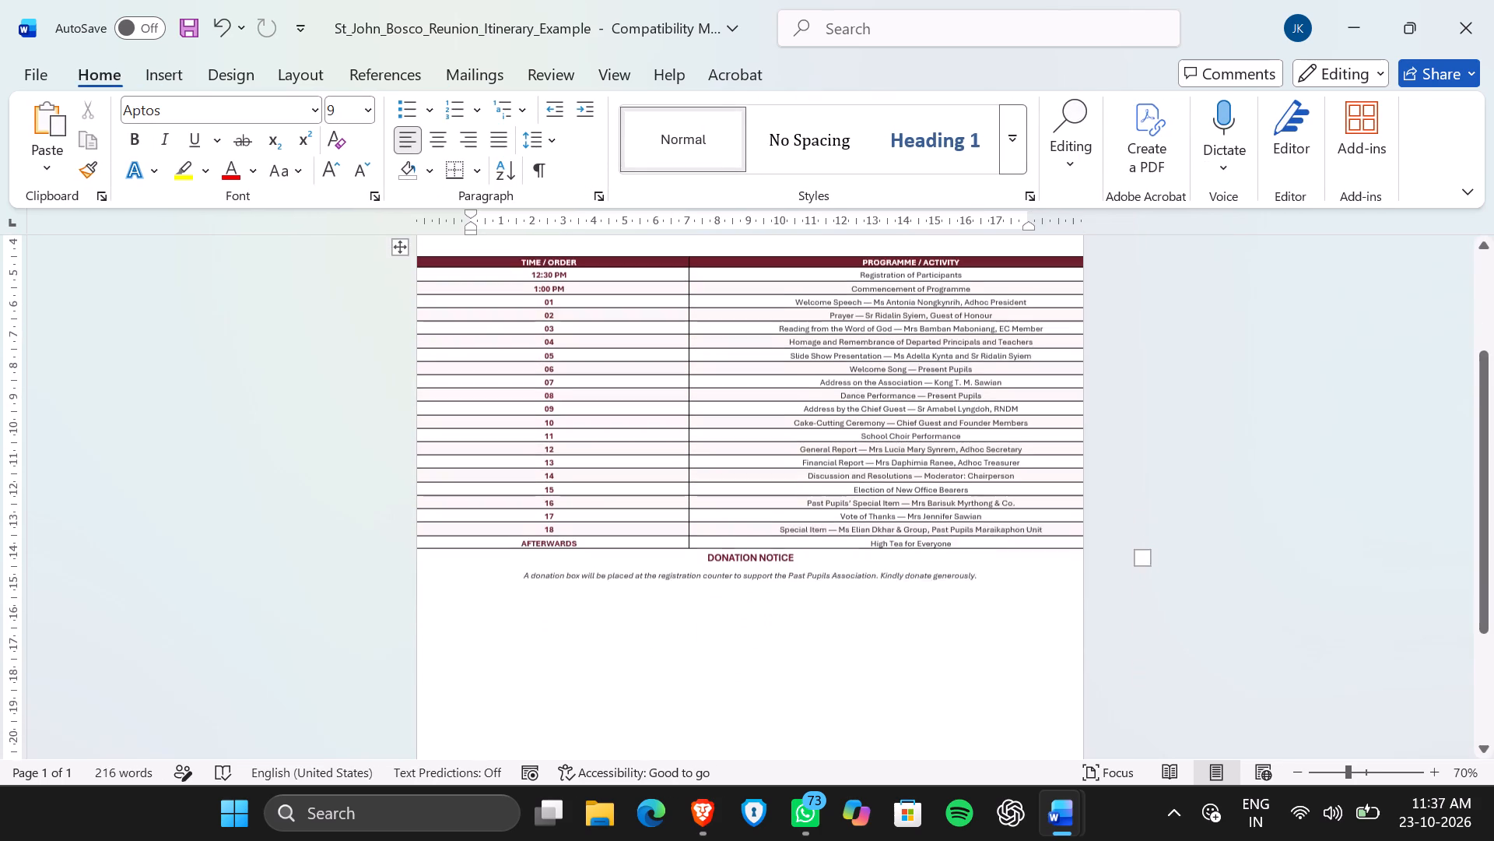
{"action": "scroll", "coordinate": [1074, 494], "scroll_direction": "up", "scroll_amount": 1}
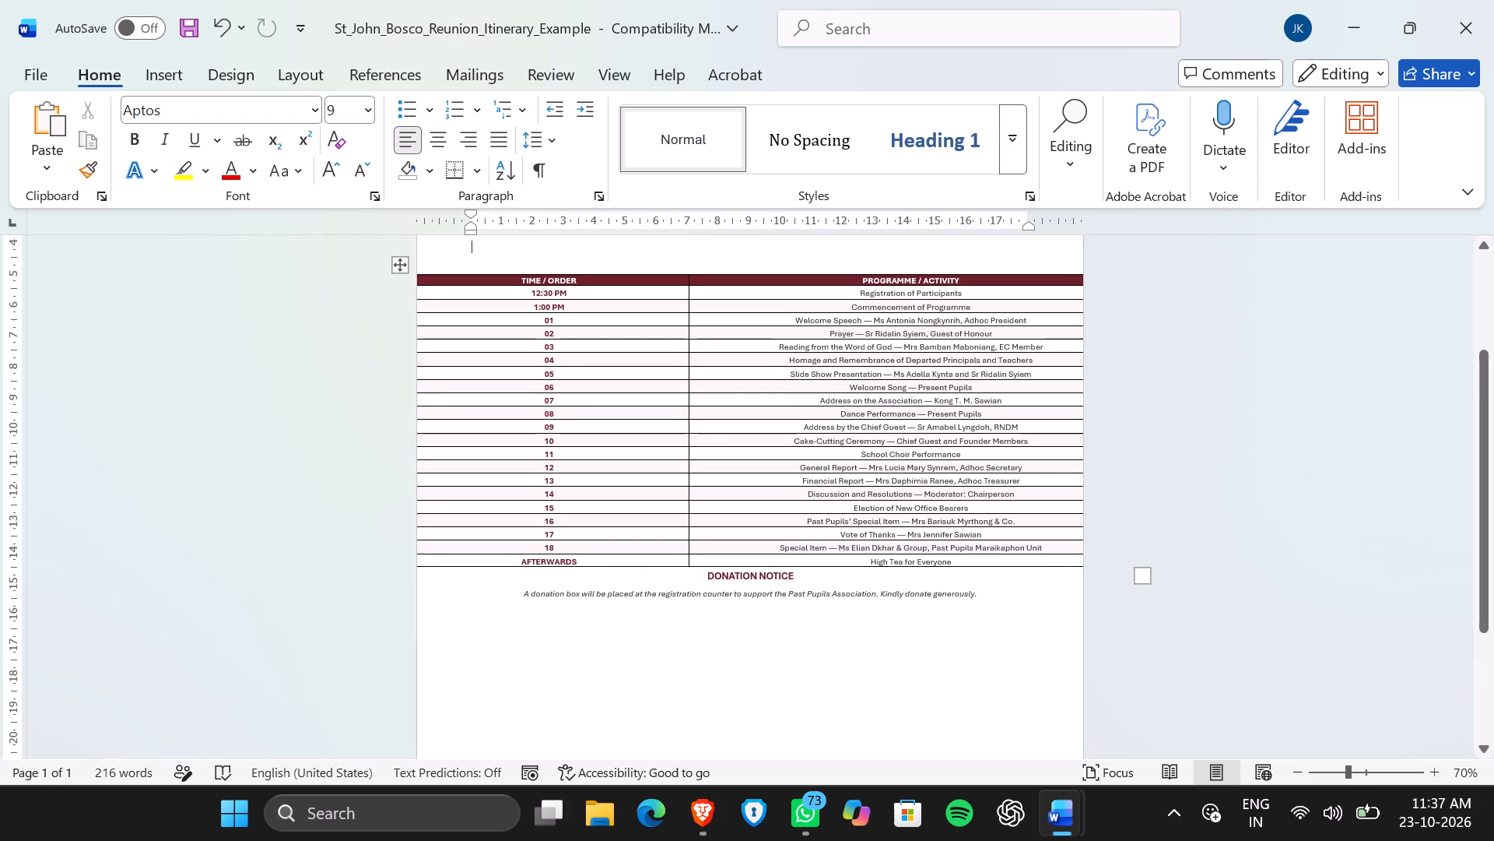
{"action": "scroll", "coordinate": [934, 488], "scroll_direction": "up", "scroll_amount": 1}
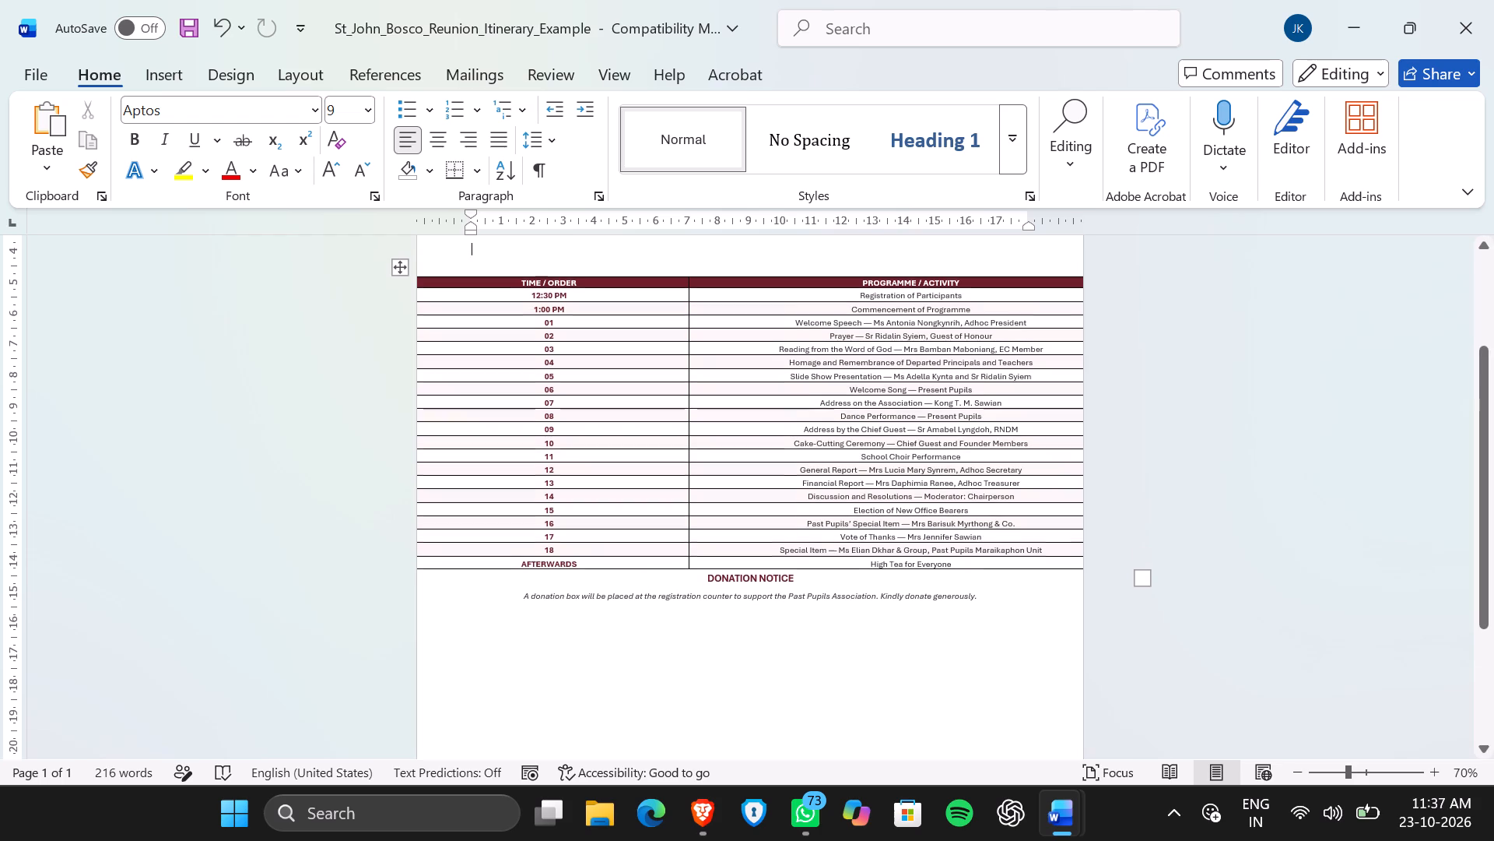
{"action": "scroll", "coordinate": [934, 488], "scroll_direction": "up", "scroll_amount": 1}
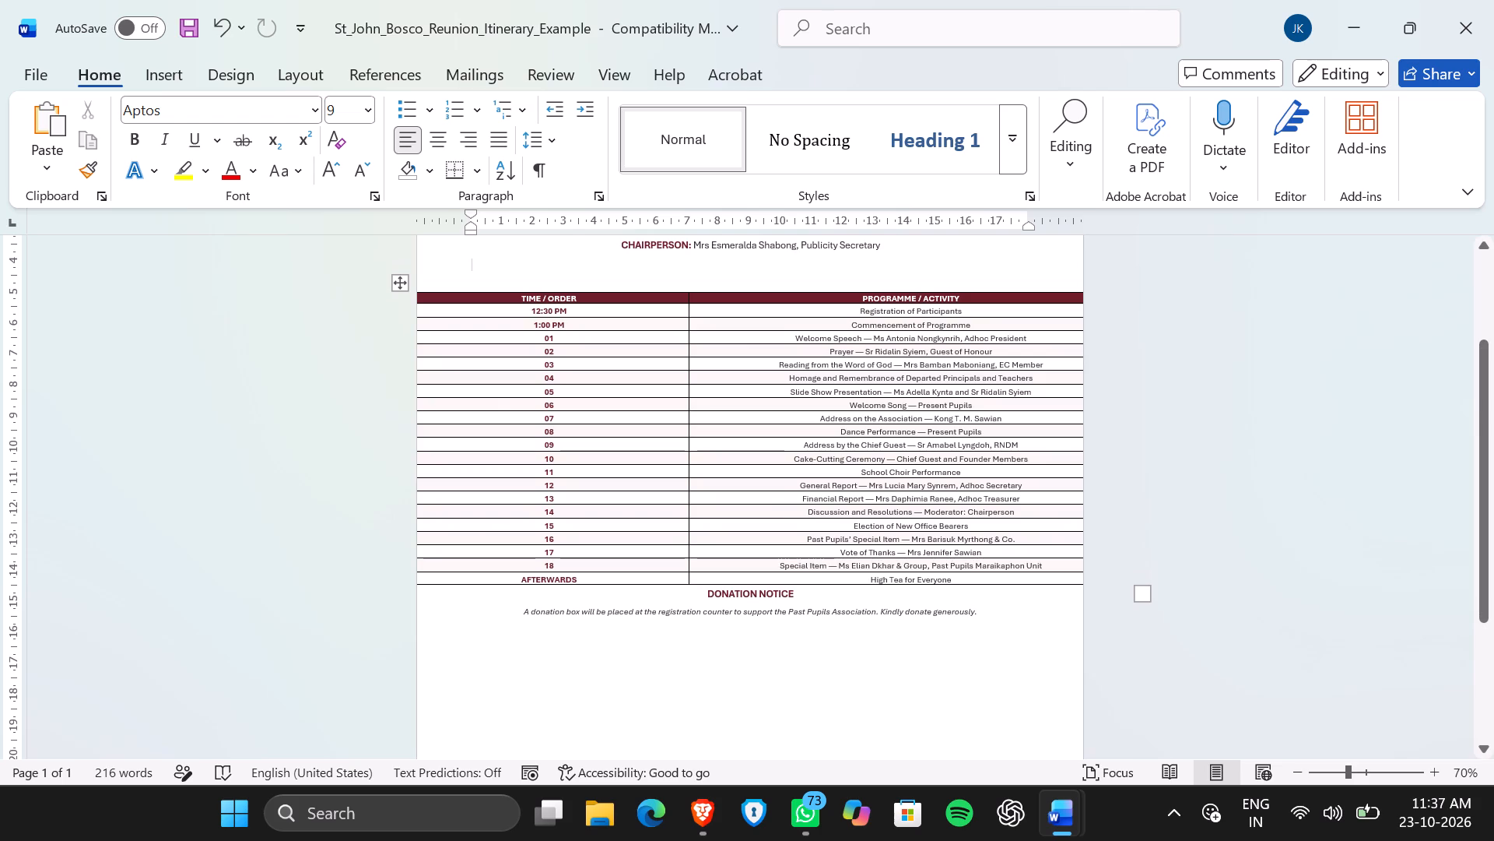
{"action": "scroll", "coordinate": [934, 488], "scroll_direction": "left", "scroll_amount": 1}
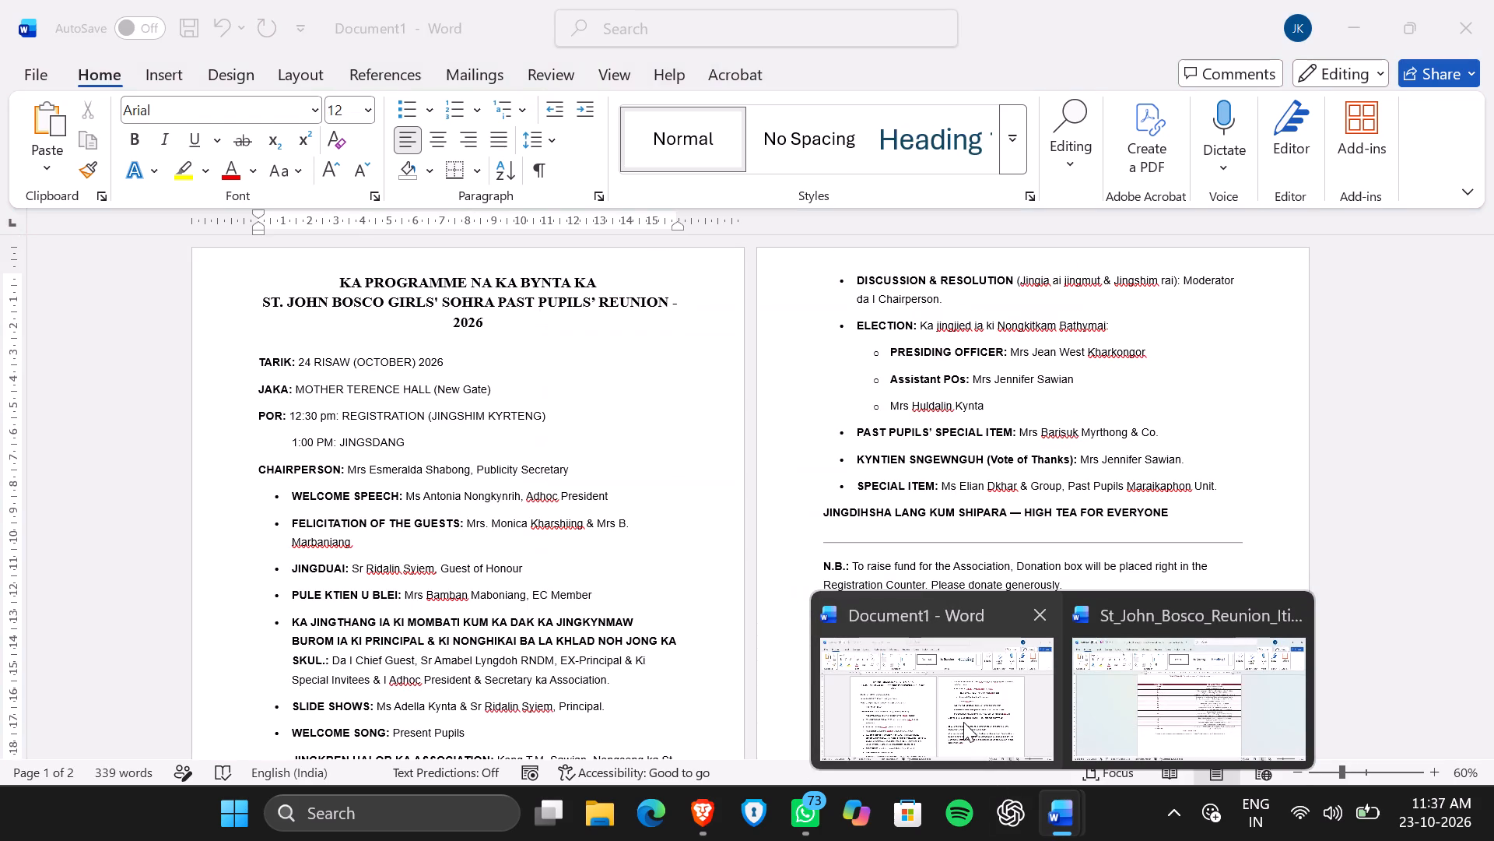
Switch to Document1 and remove the space after the paragraphs from the TARIK line through the 1:00 PM: JINGSDANG line.
{"action": "left_click", "coordinate": [963, 722]}
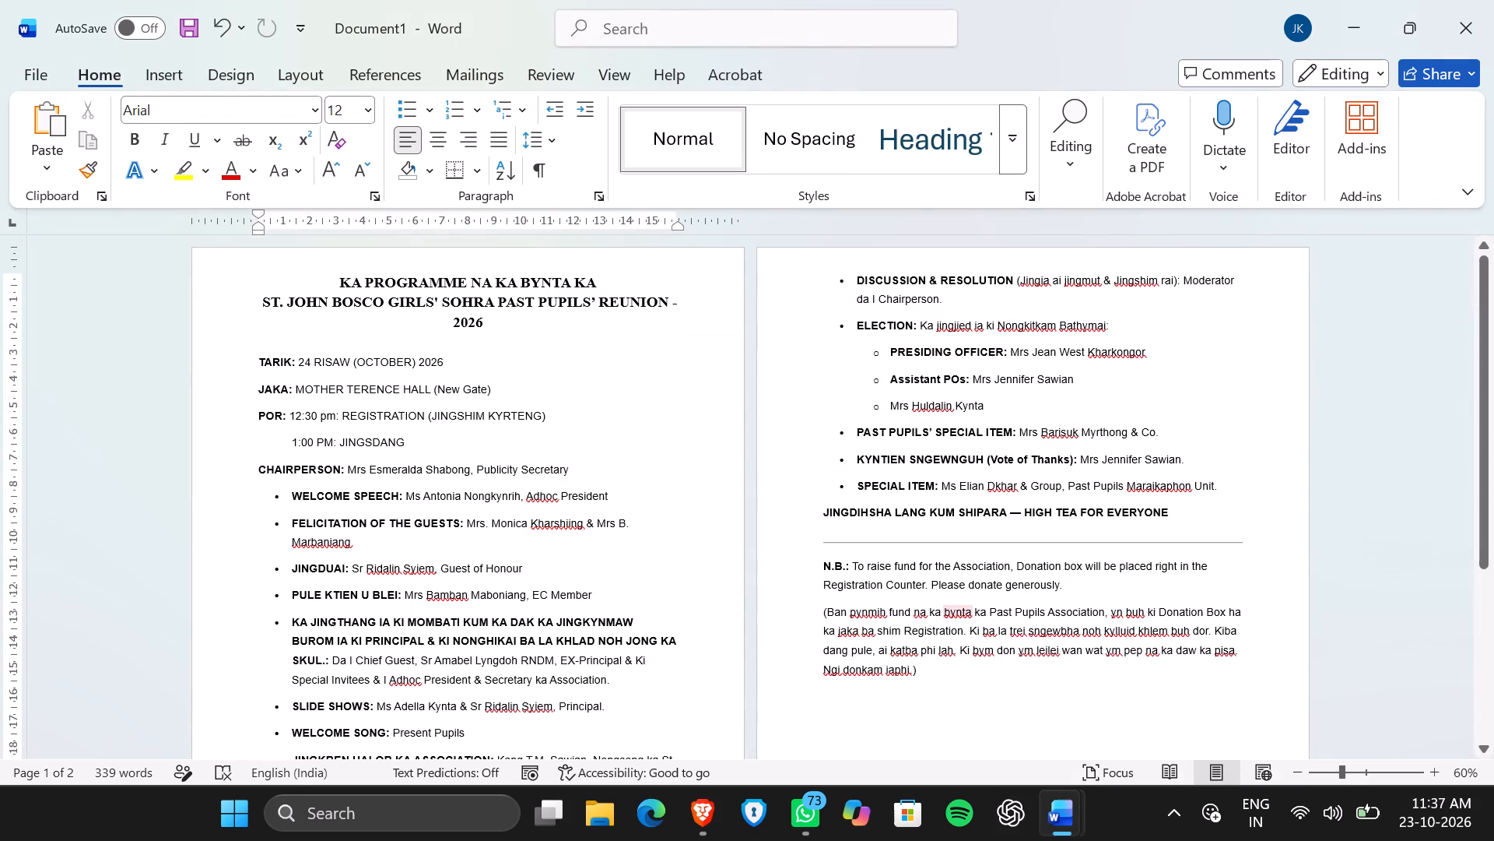
{"action": "scroll", "coordinate": [942, 607], "scroll_direction": "right", "scroll_amount": 1}
{"action": "scroll", "coordinate": [942, 607], "scroll_direction": "down", "scroll_amount": 1}
{"action": "scroll", "coordinate": [942, 607], "scroll_direction": "up", "scroll_amount": 1}
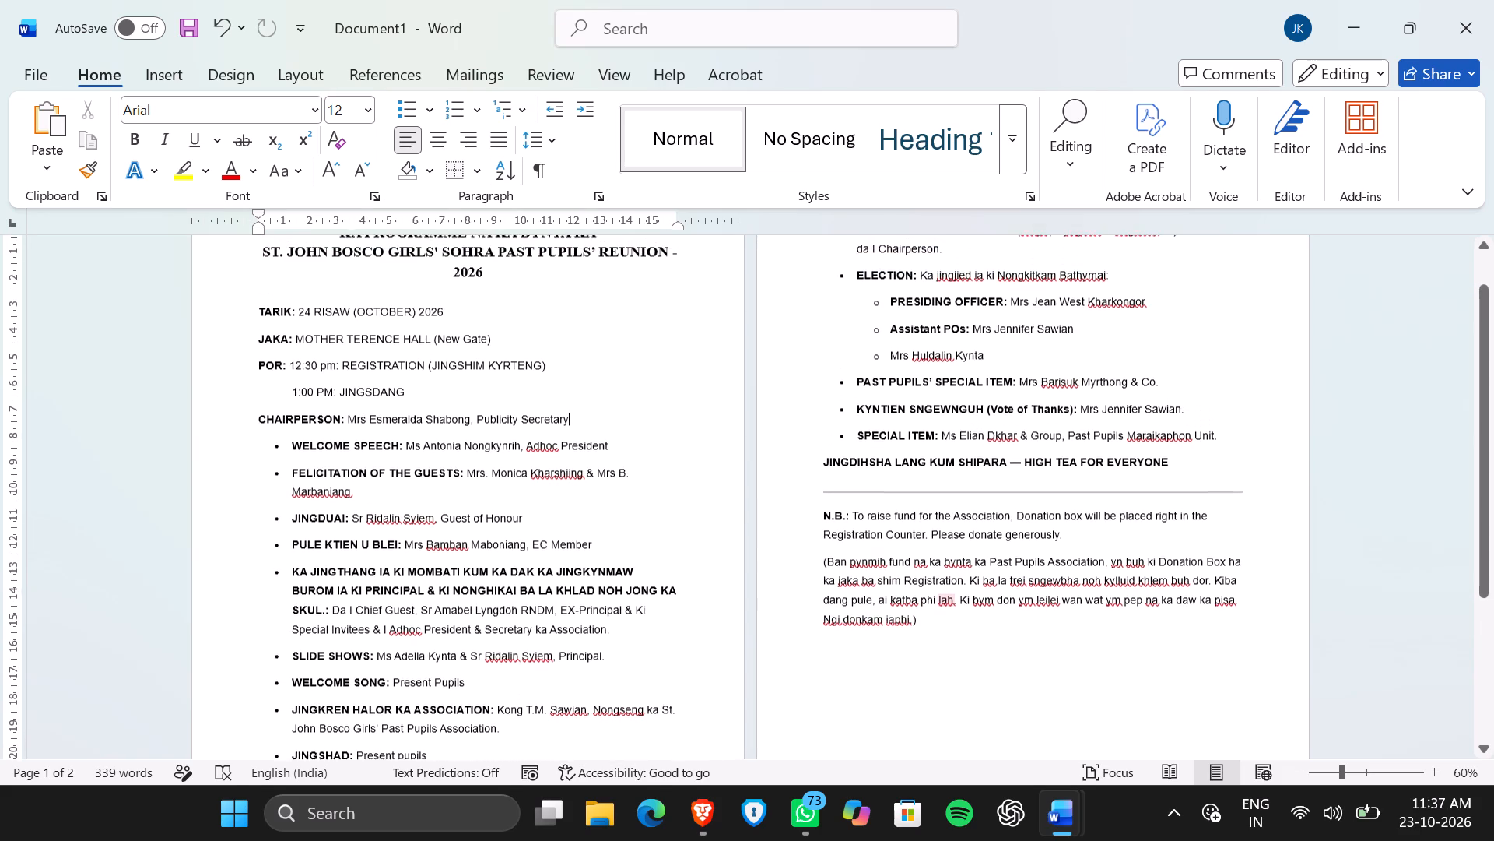
{"action": "left_click_drag", "start_coordinate": [250, 306], "coordinate": [435, 392]}
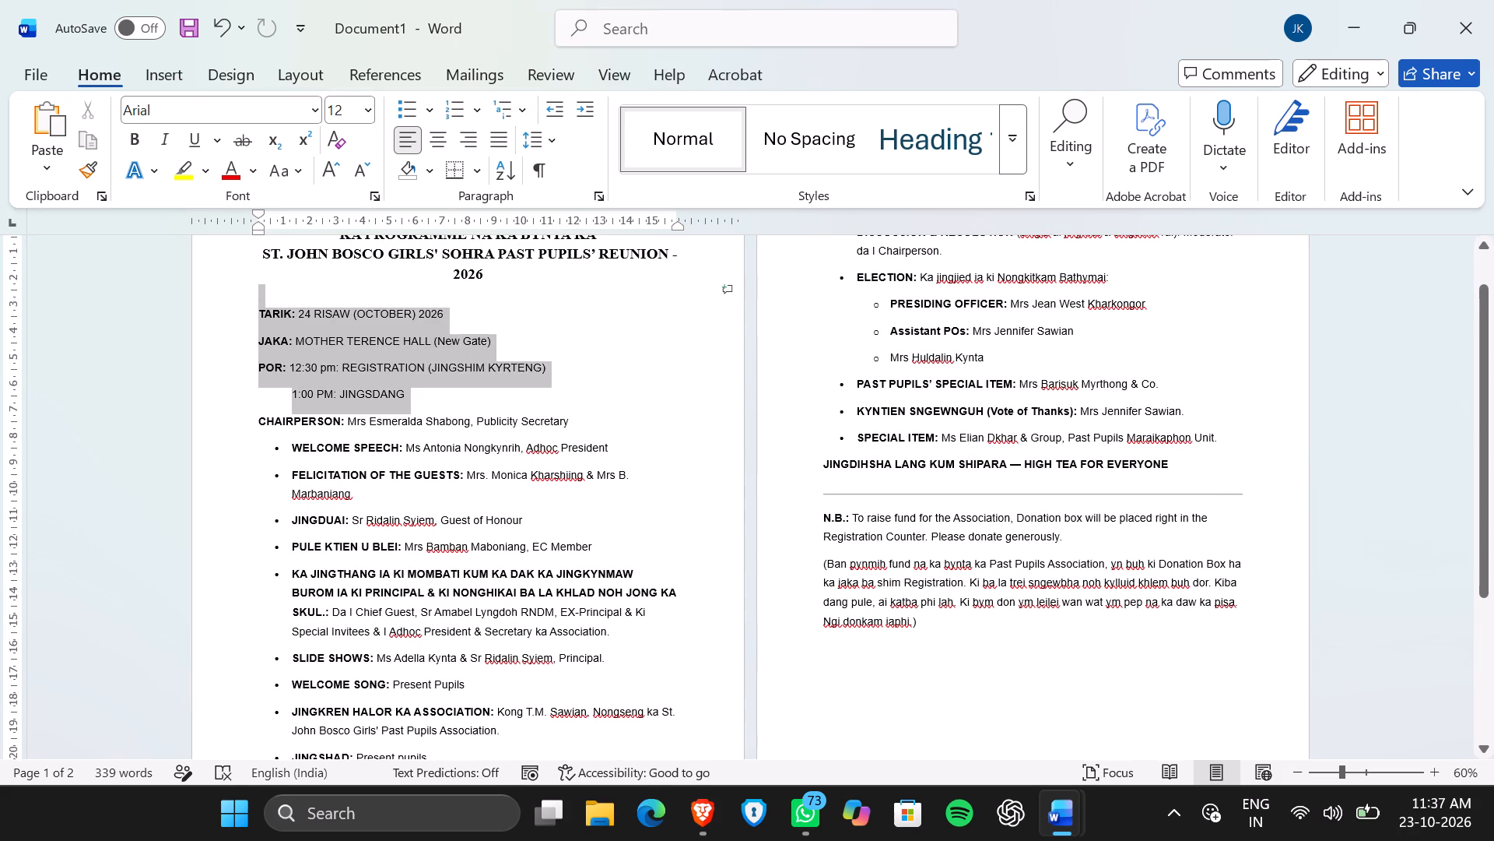
{"action": "left_click_drag", "start_coordinate": [435, 392], "coordinate": [436, 392]}
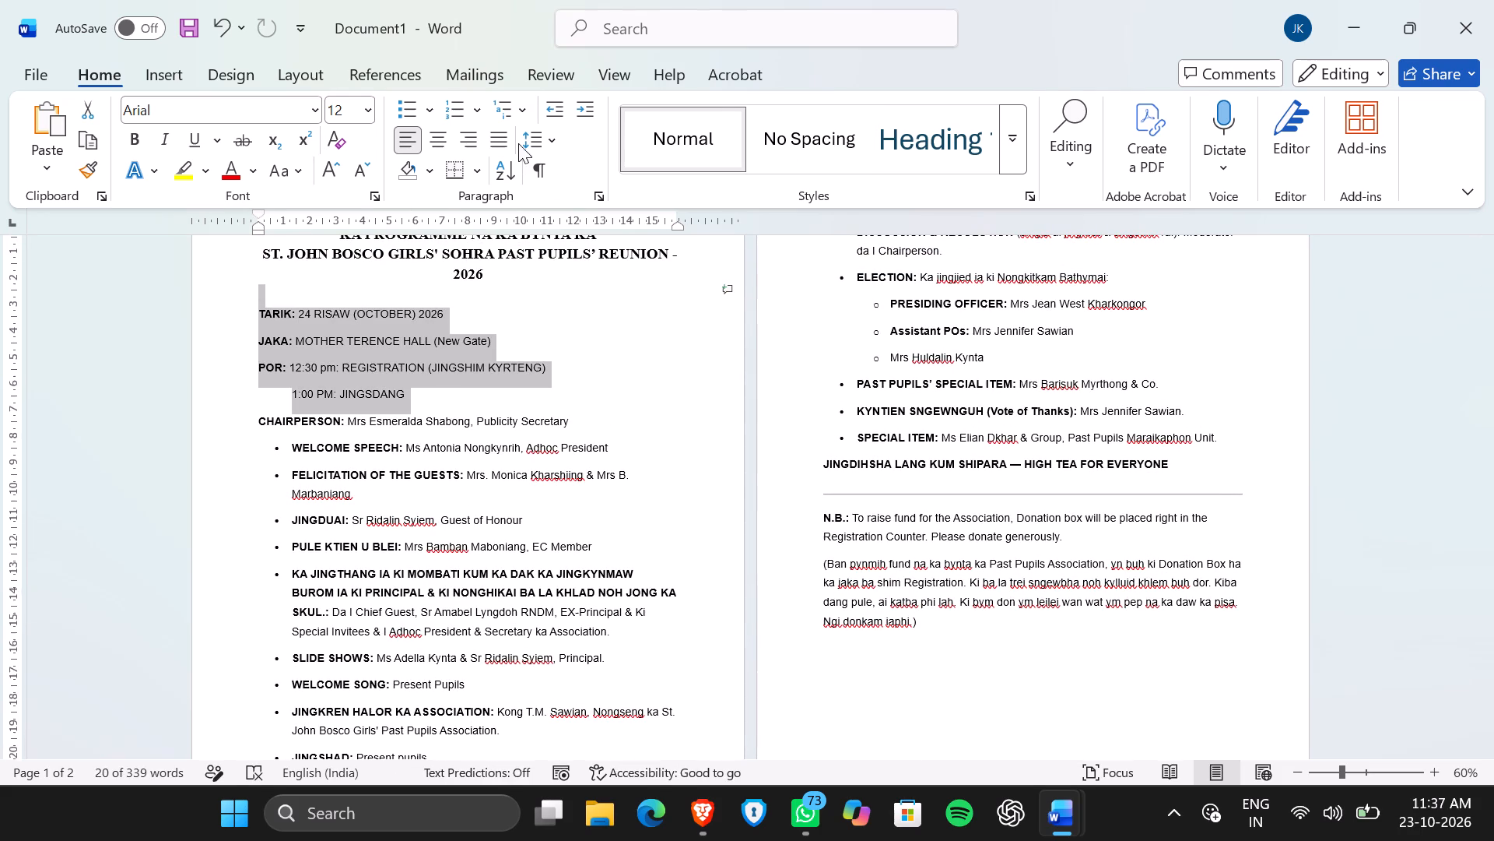
{"action": "left_click", "coordinate": [528, 138]}
{"action": "left_click", "coordinate": [590, 438]}
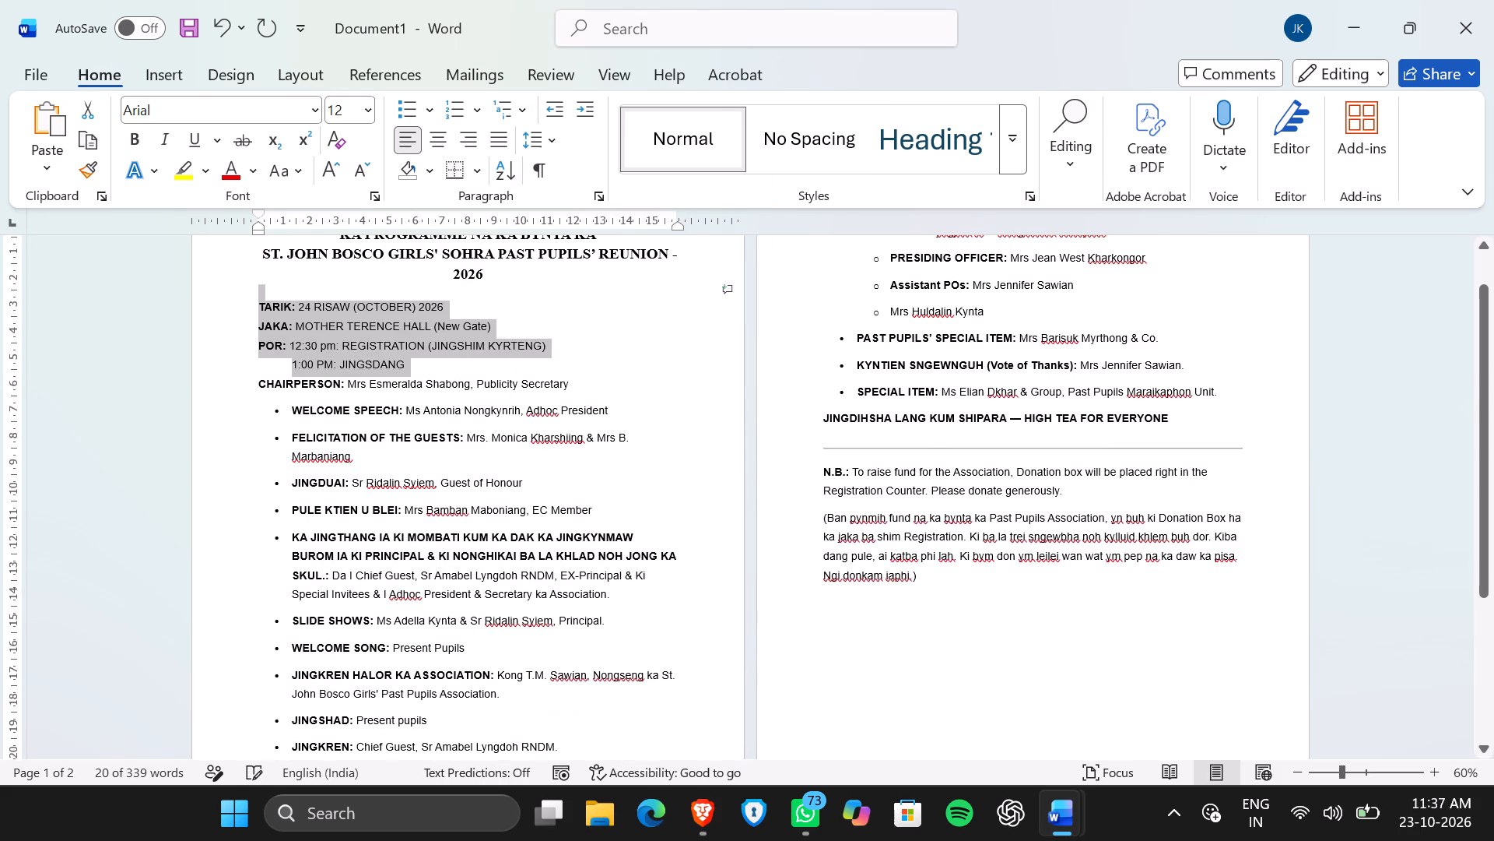
{"action": "left_click", "coordinate": [484, 373]}
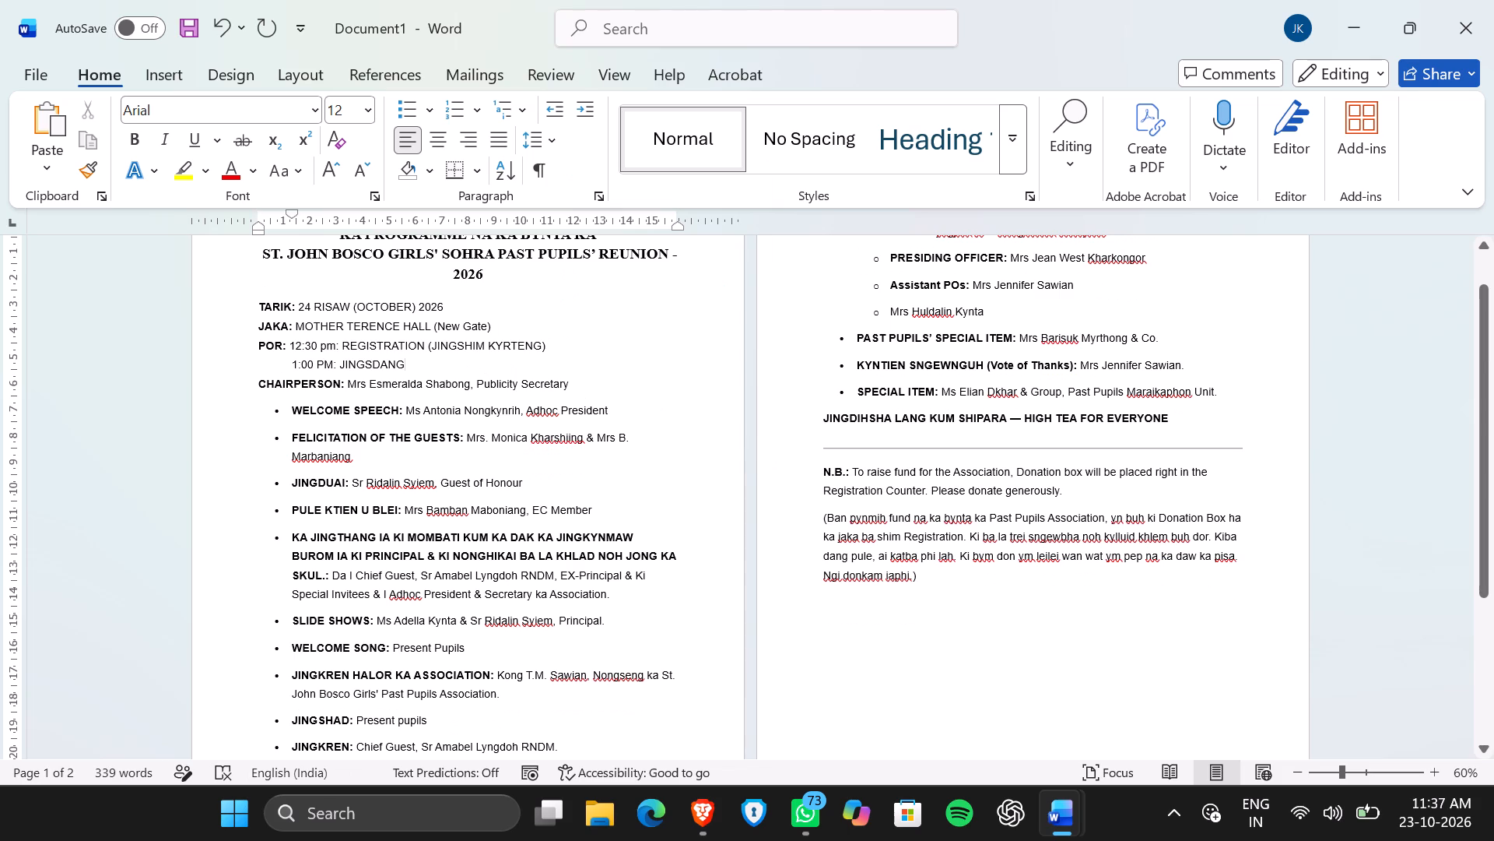
Remove the space after the paragraphs from the ELECTION item through the HIGH TEA FOR EVERYONE line.
{"action": "left_click_drag", "start_coordinate": [289, 412], "coordinate": [450, 639]}
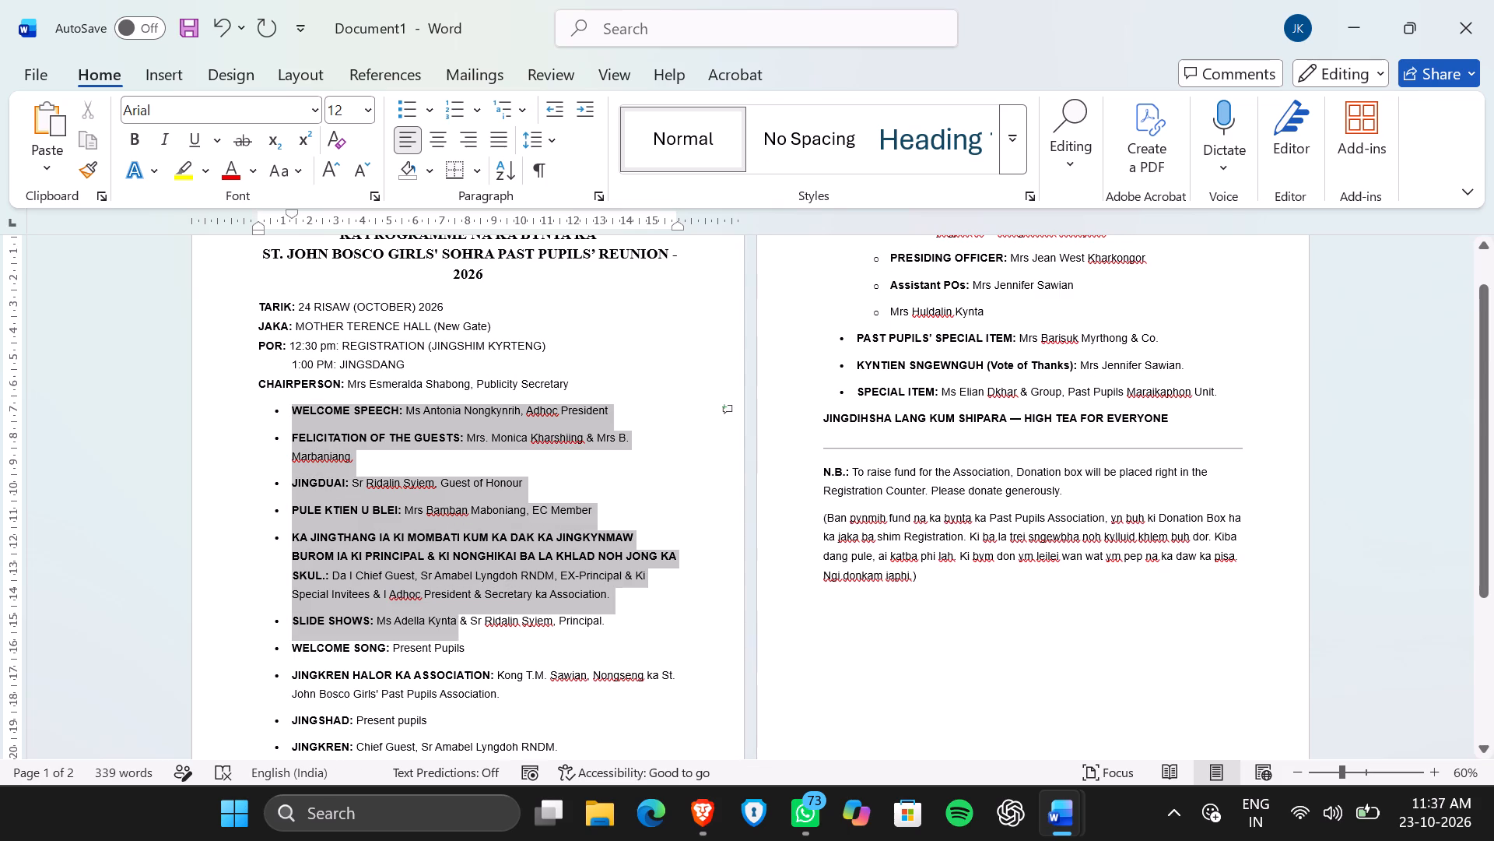
{"action": "left_click_drag", "start_coordinate": [450, 639], "coordinate": [626, 756]}
{"action": "left_click_drag", "start_coordinate": [626, 756], "coordinate": [850, 512]}
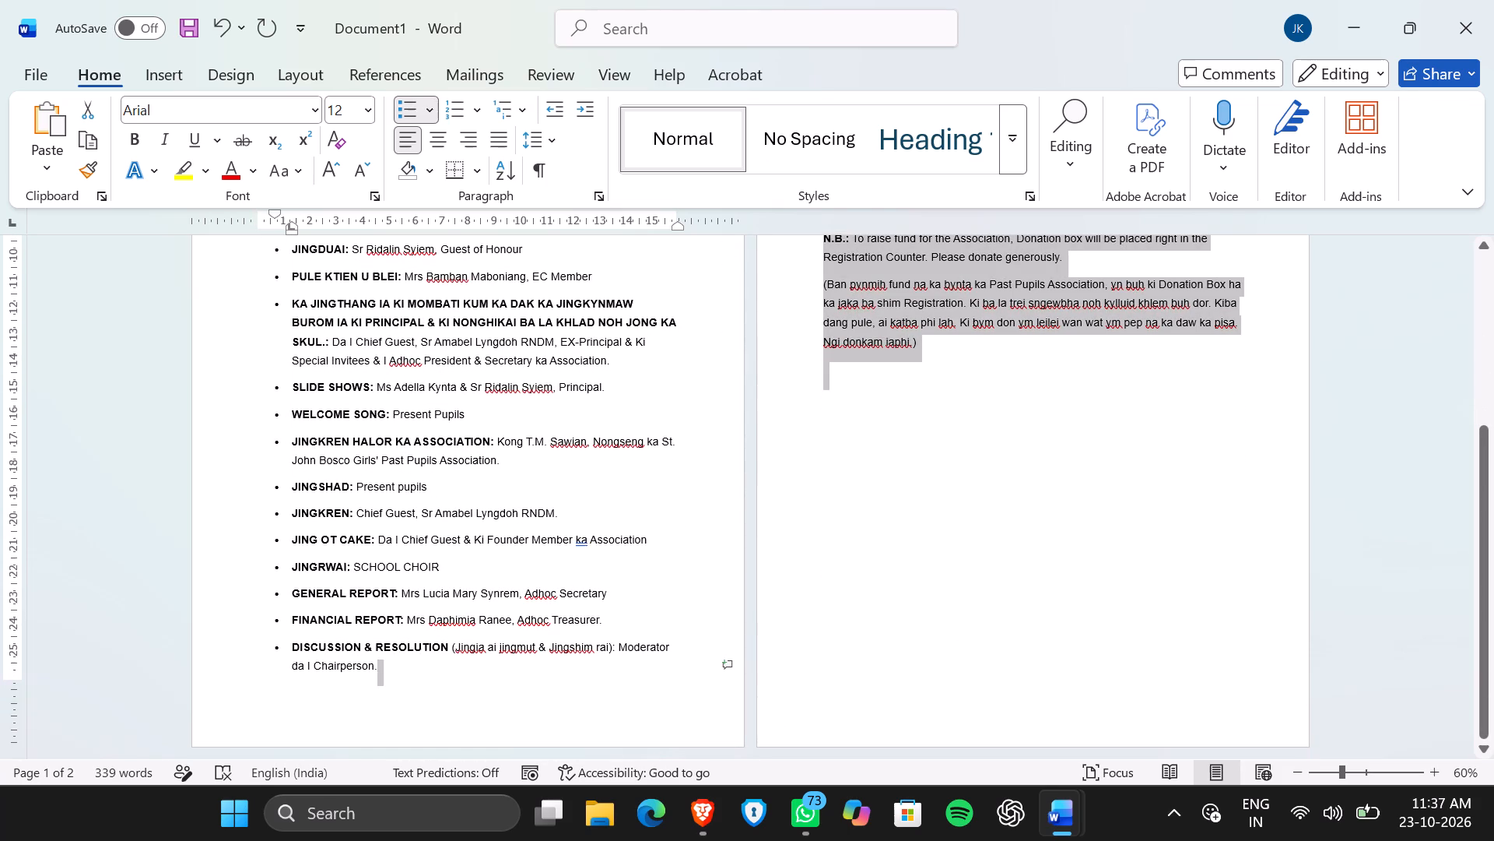
{"action": "left_click_drag", "start_coordinate": [850, 512], "coordinate": [1136, 408]}
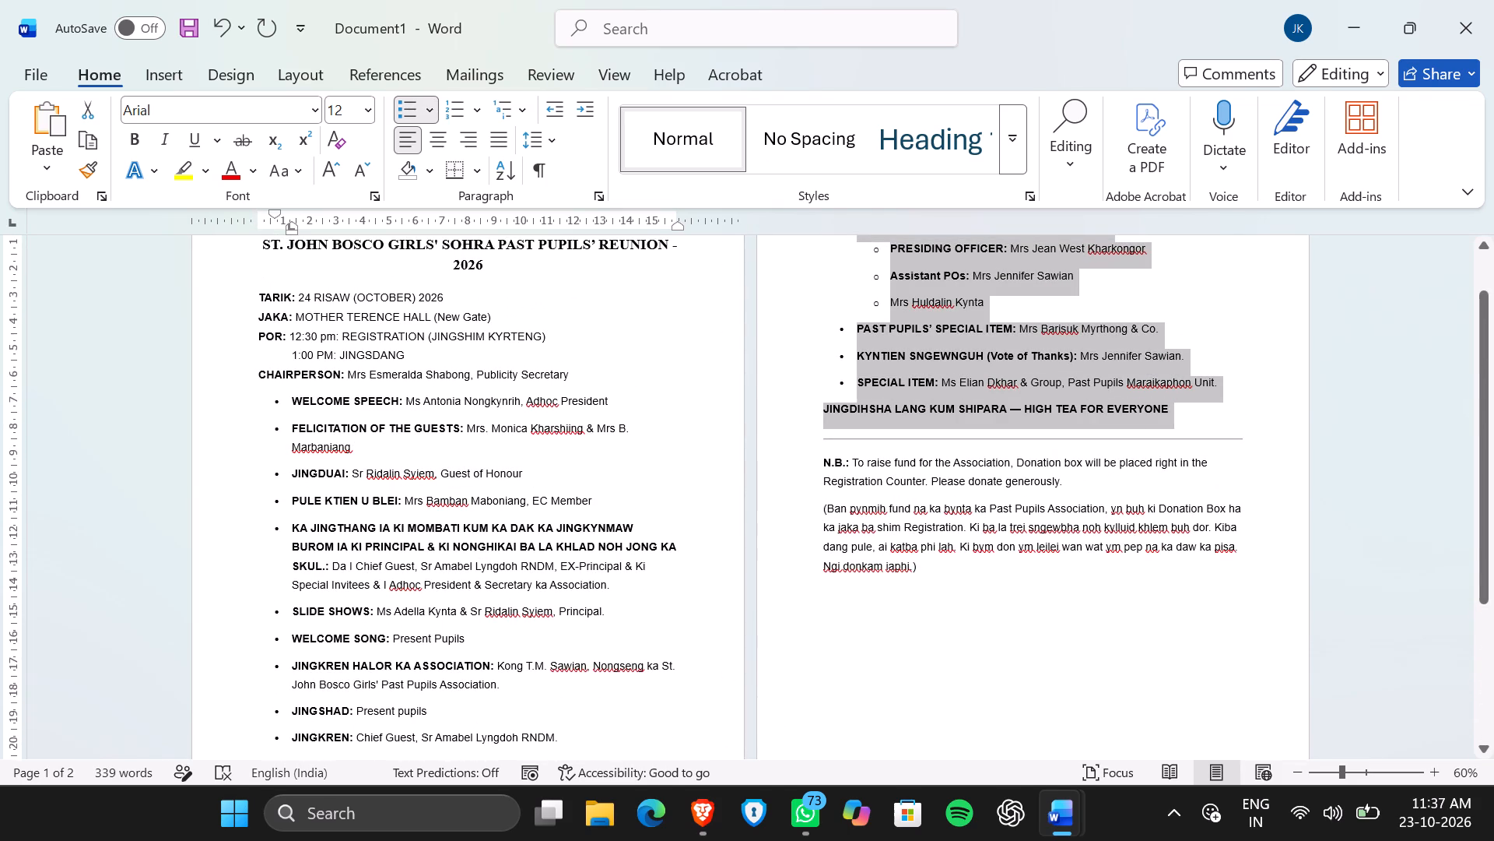
{"action": "left_click_drag", "start_coordinate": [1136, 408], "coordinate": [1172, 419]}
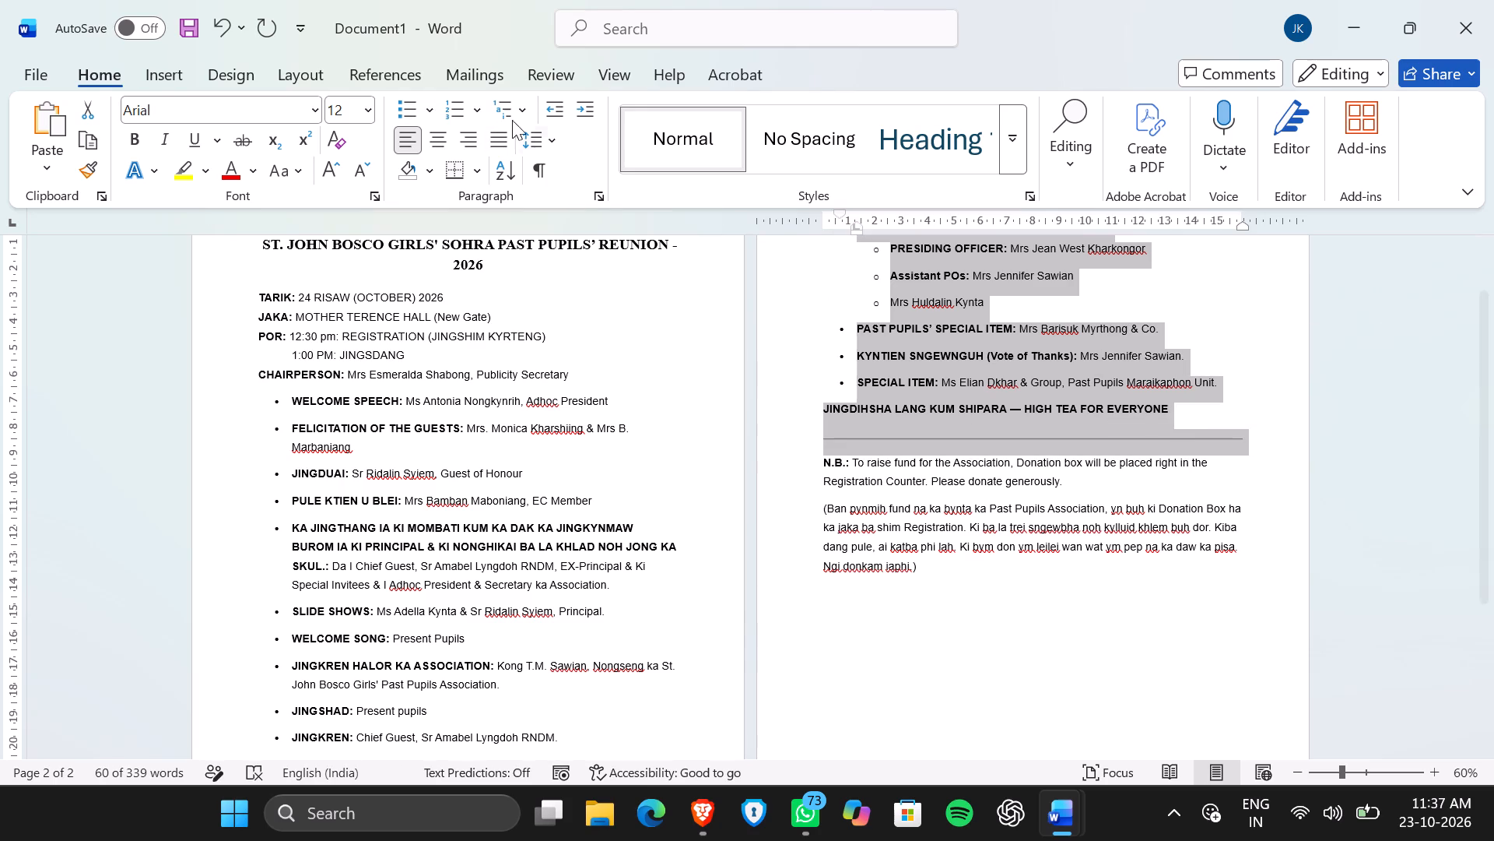
{"action": "left_click", "coordinate": [541, 141]}
{"action": "left_click", "coordinate": [587, 435]}
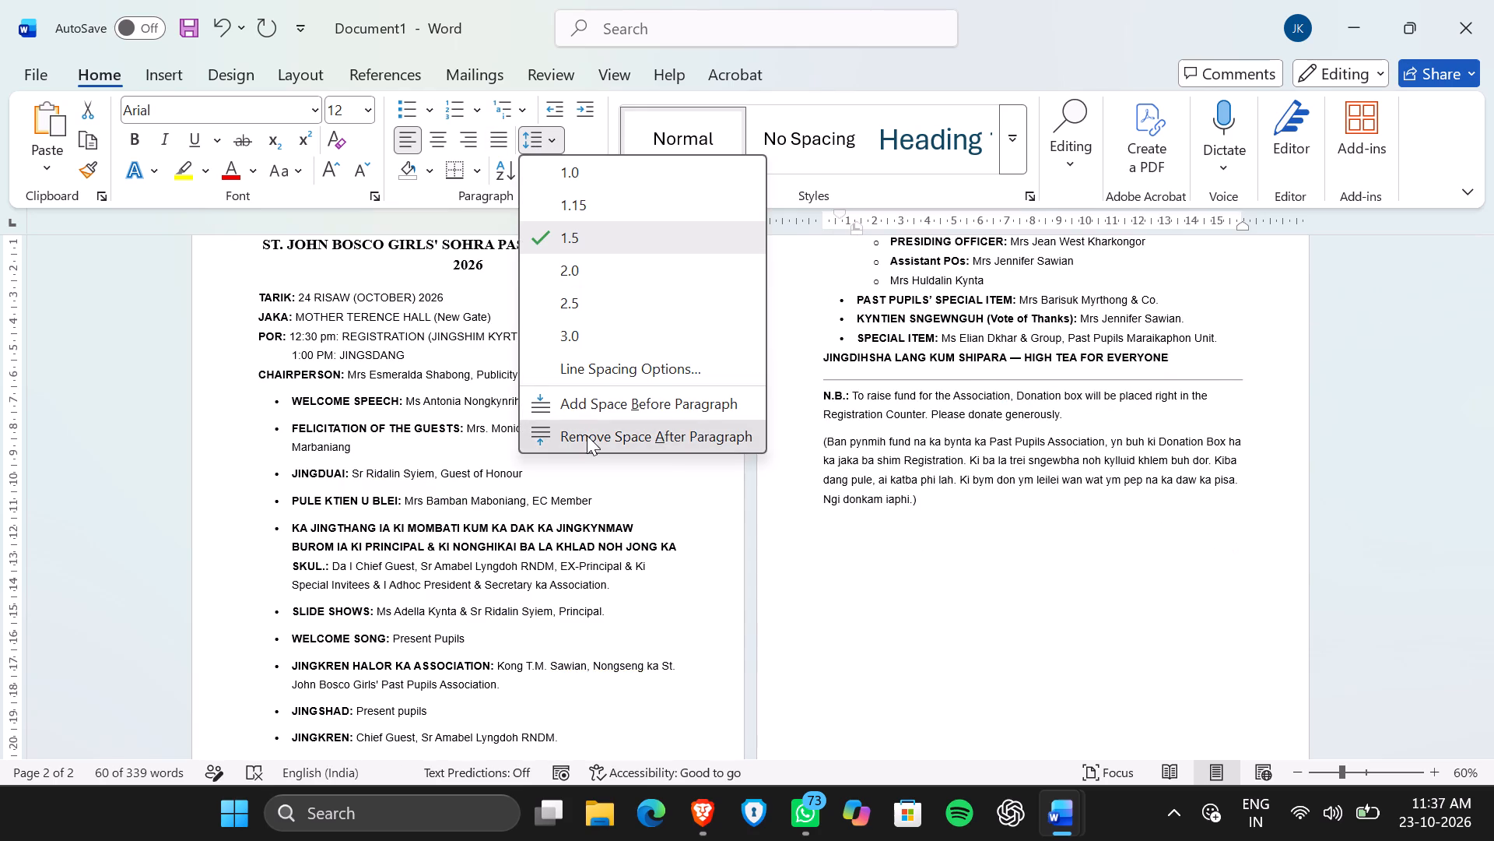
{"action": "left_click", "coordinate": [707, 466]}
{"action": "scroll", "coordinate": [707, 466], "scroll_direction": "up", "scroll_amount": 1}
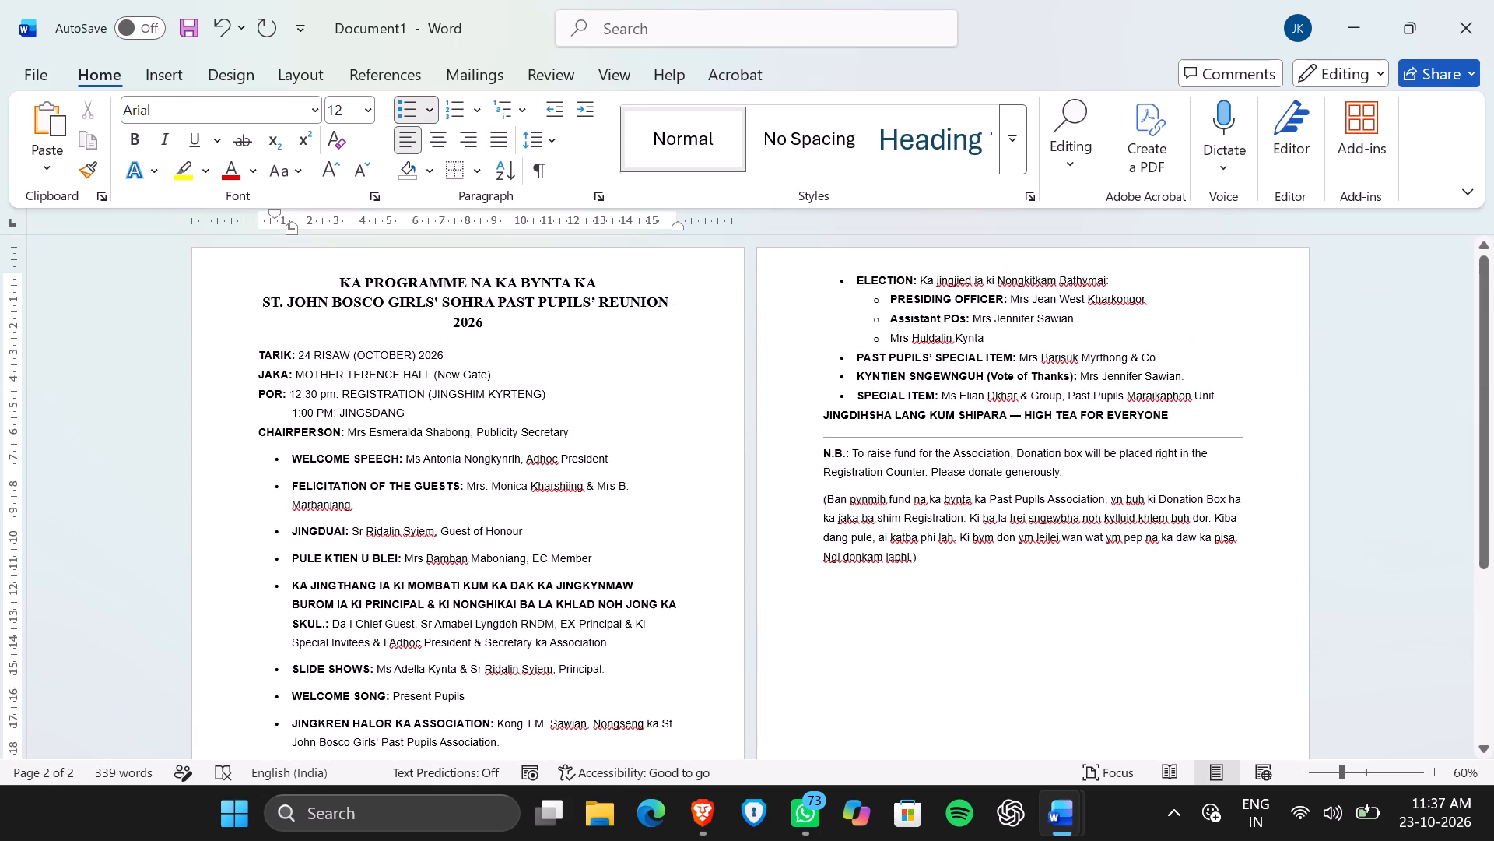
{"action": "scroll", "coordinate": [707, 466], "scroll_direction": "down", "scroll_amount": 1}
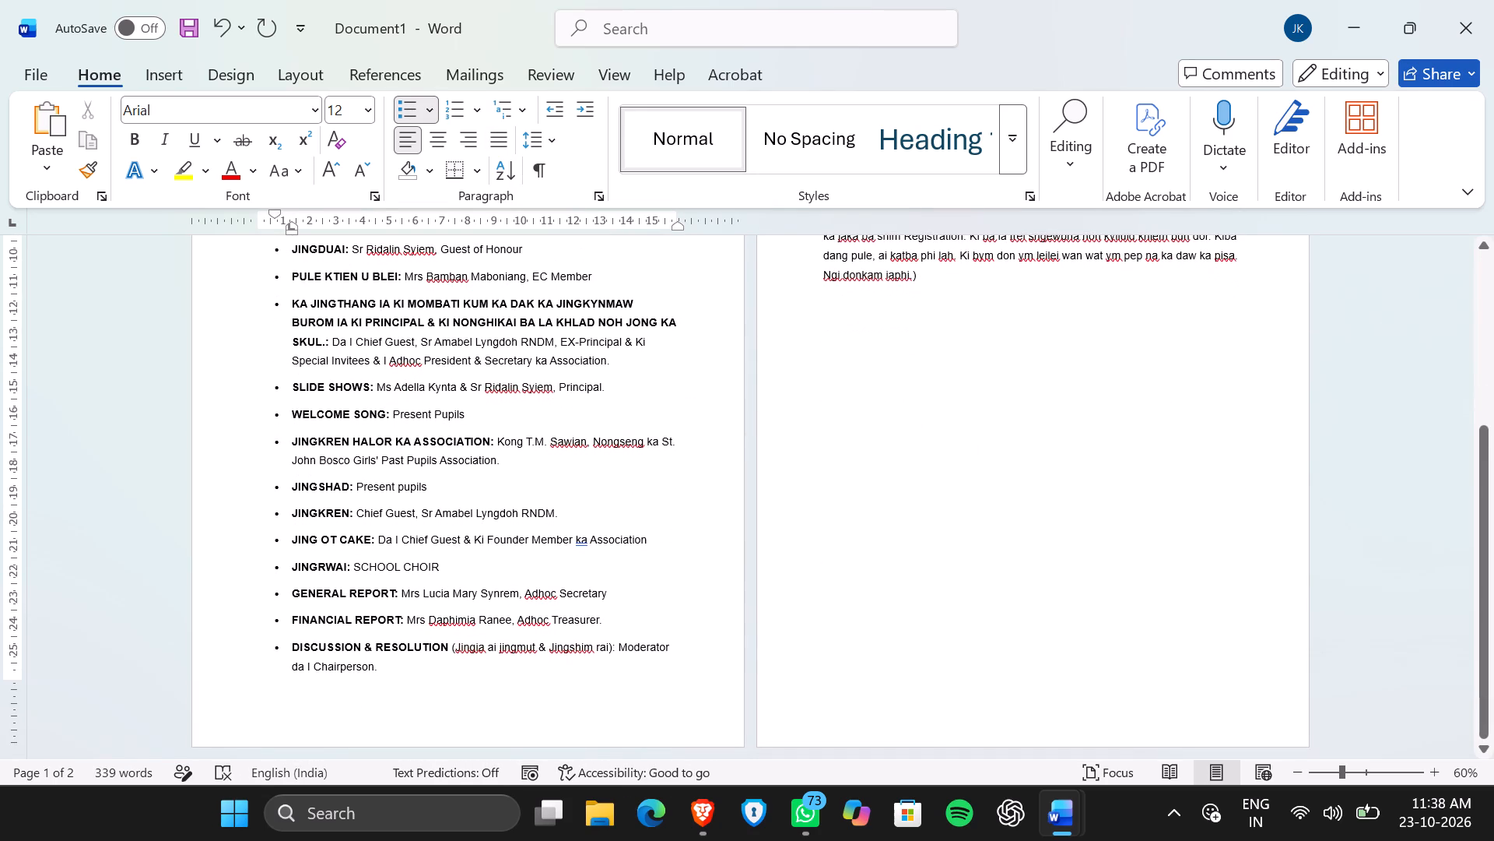
Remove the space after the bulleted paragraphs from the WELCOME SPEECH item through the DISCUSSION & RESOLUTION item.
{"action": "left_click_drag", "start_coordinate": [416, 676], "coordinate": [318, 338]}
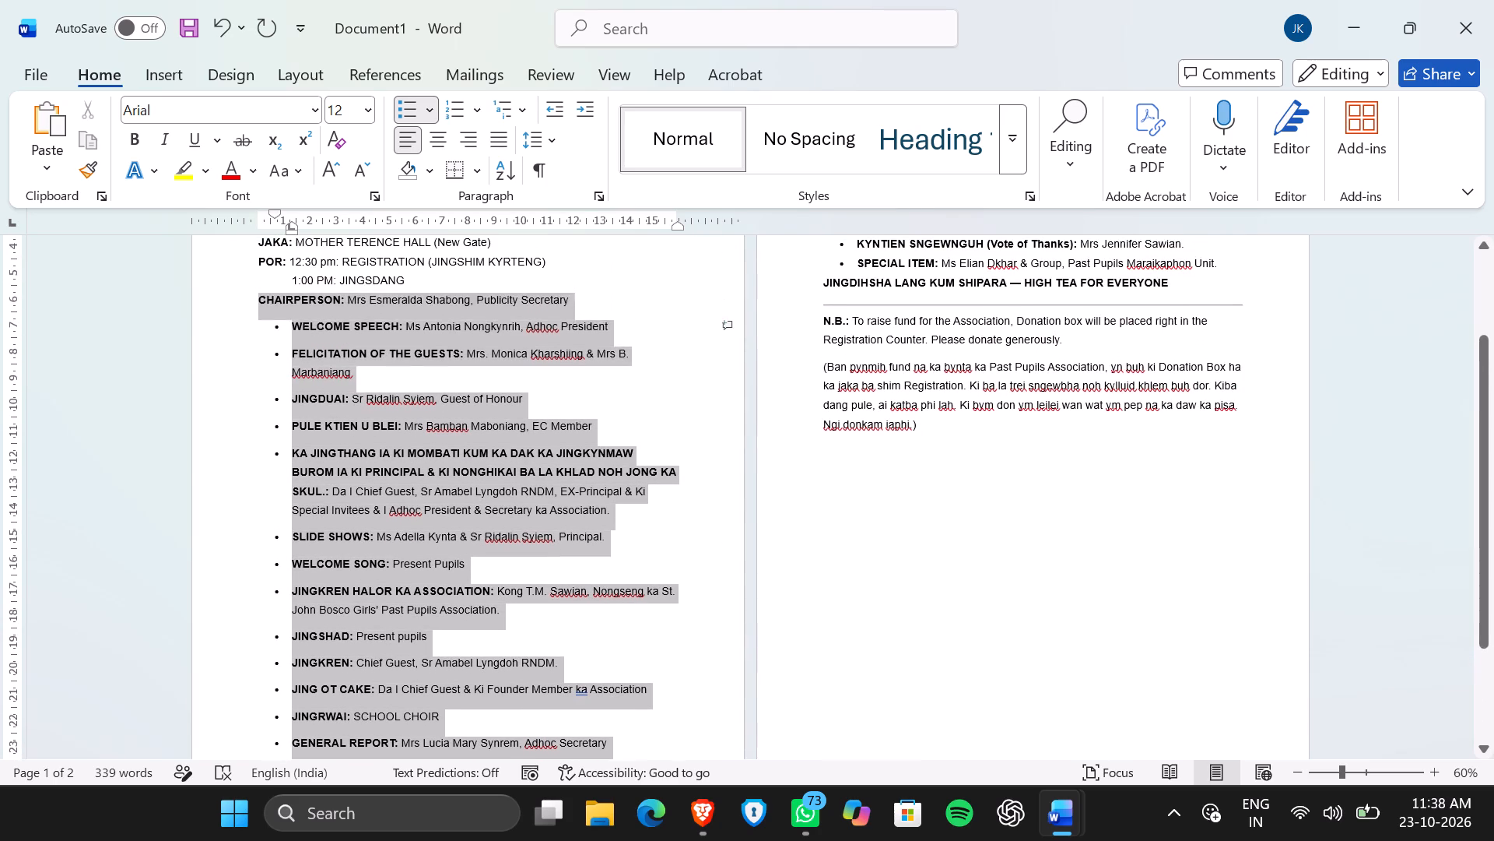
{"action": "left_click_drag", "start_coordinate": [318, 338], "coordinate": [296, 330]}
{"action": "left_click", "coordinate": [546, 145]}
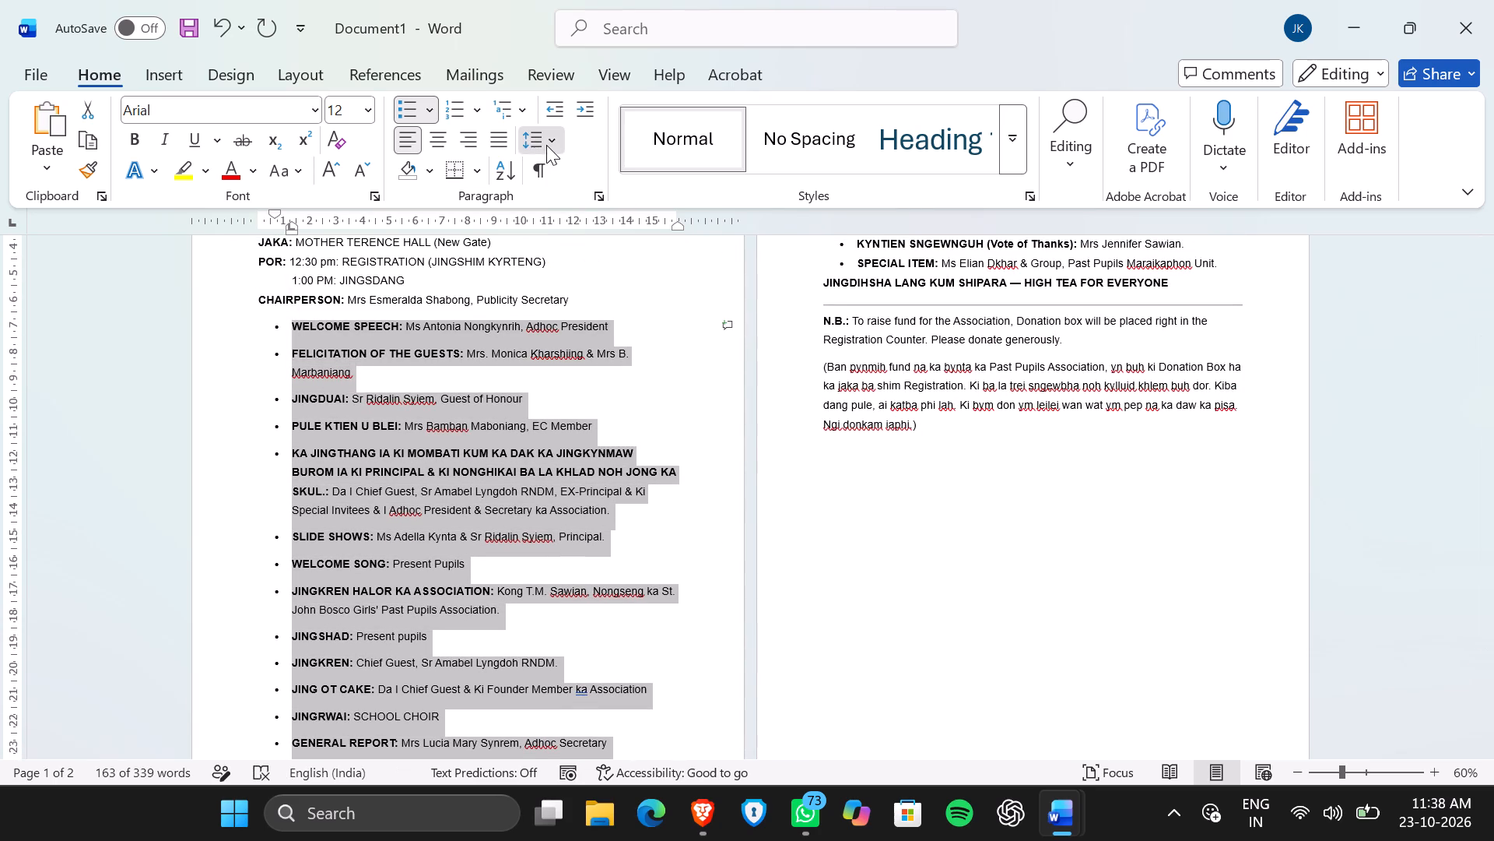
{"action": "left_click", "coordinate": [616, 436]}
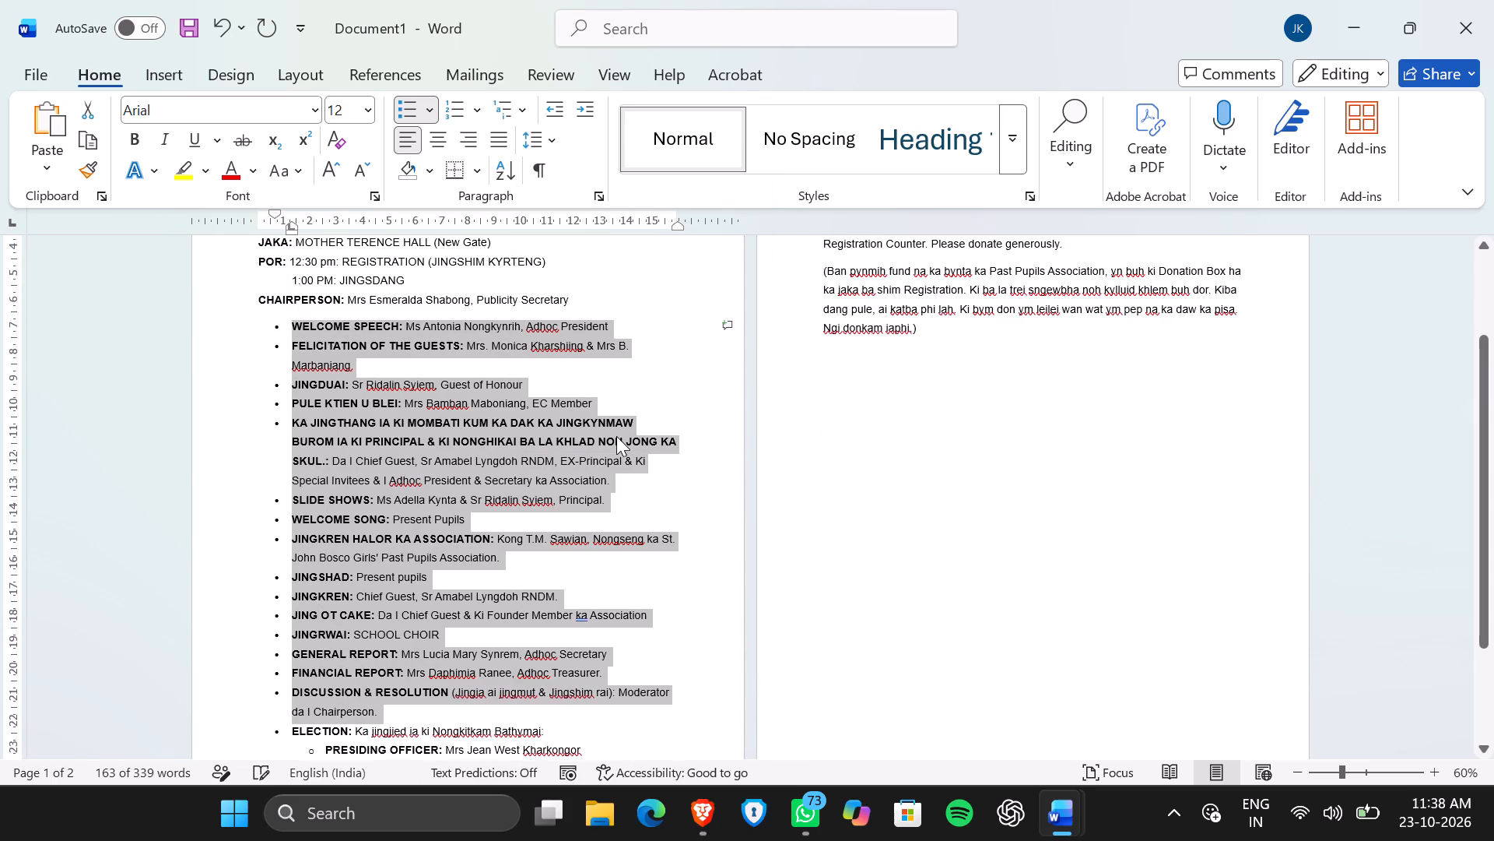
{"action": "left_click", "coordinate": [721, 394]}
Join the JAKA line onto the end of the TARIK line, separated by a single space.
{"action": "scroll", "coordinate": [721, 394], "scroll_direction": "up", "scroll_amount": 1}
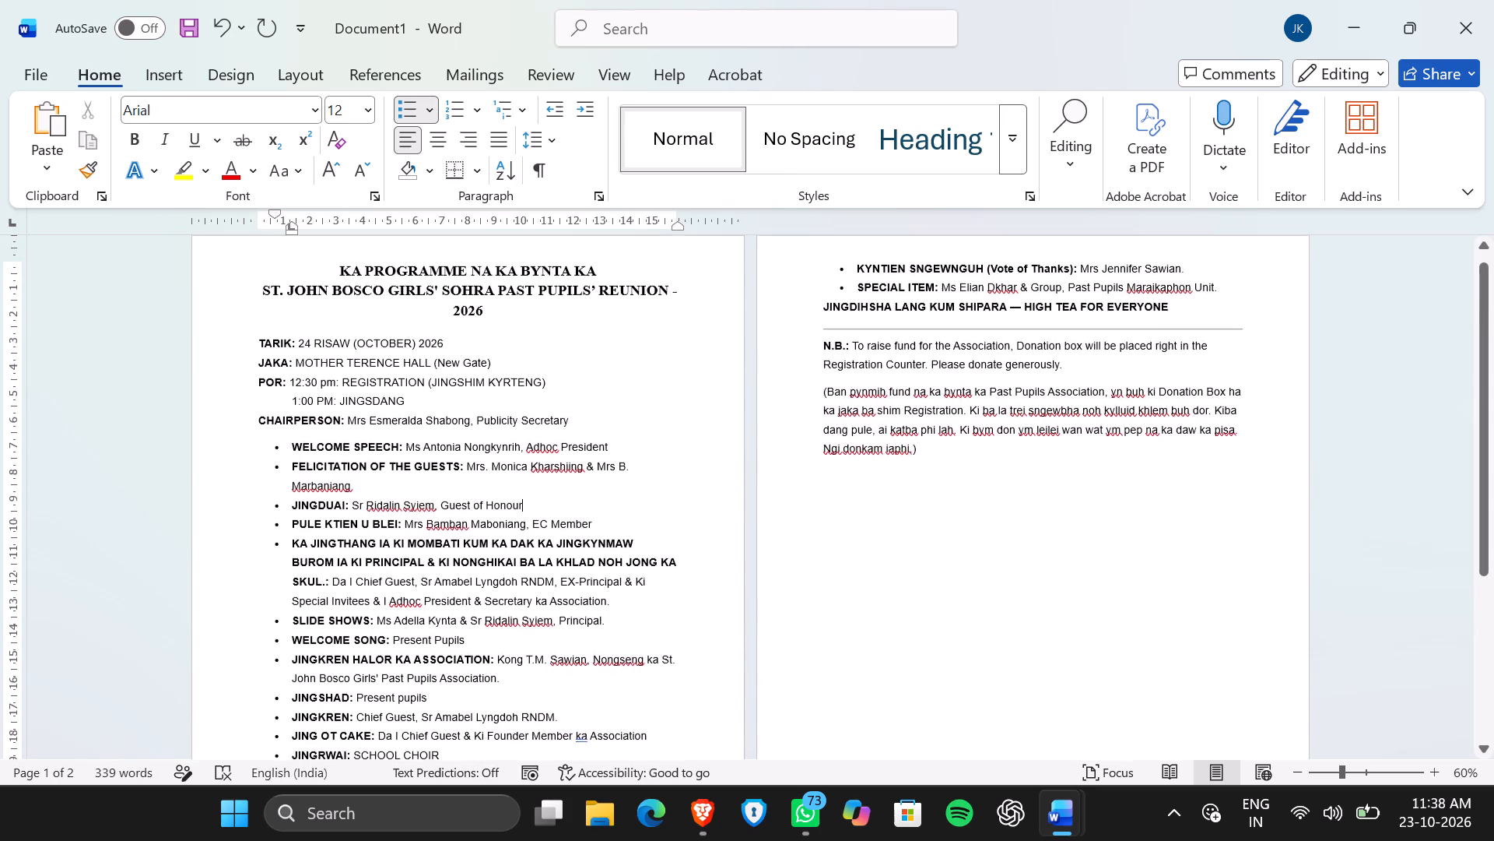
{"action": "scroll", "coordinate": [721, 394], "scroll_direction": "up", "scroll_amount": 1}
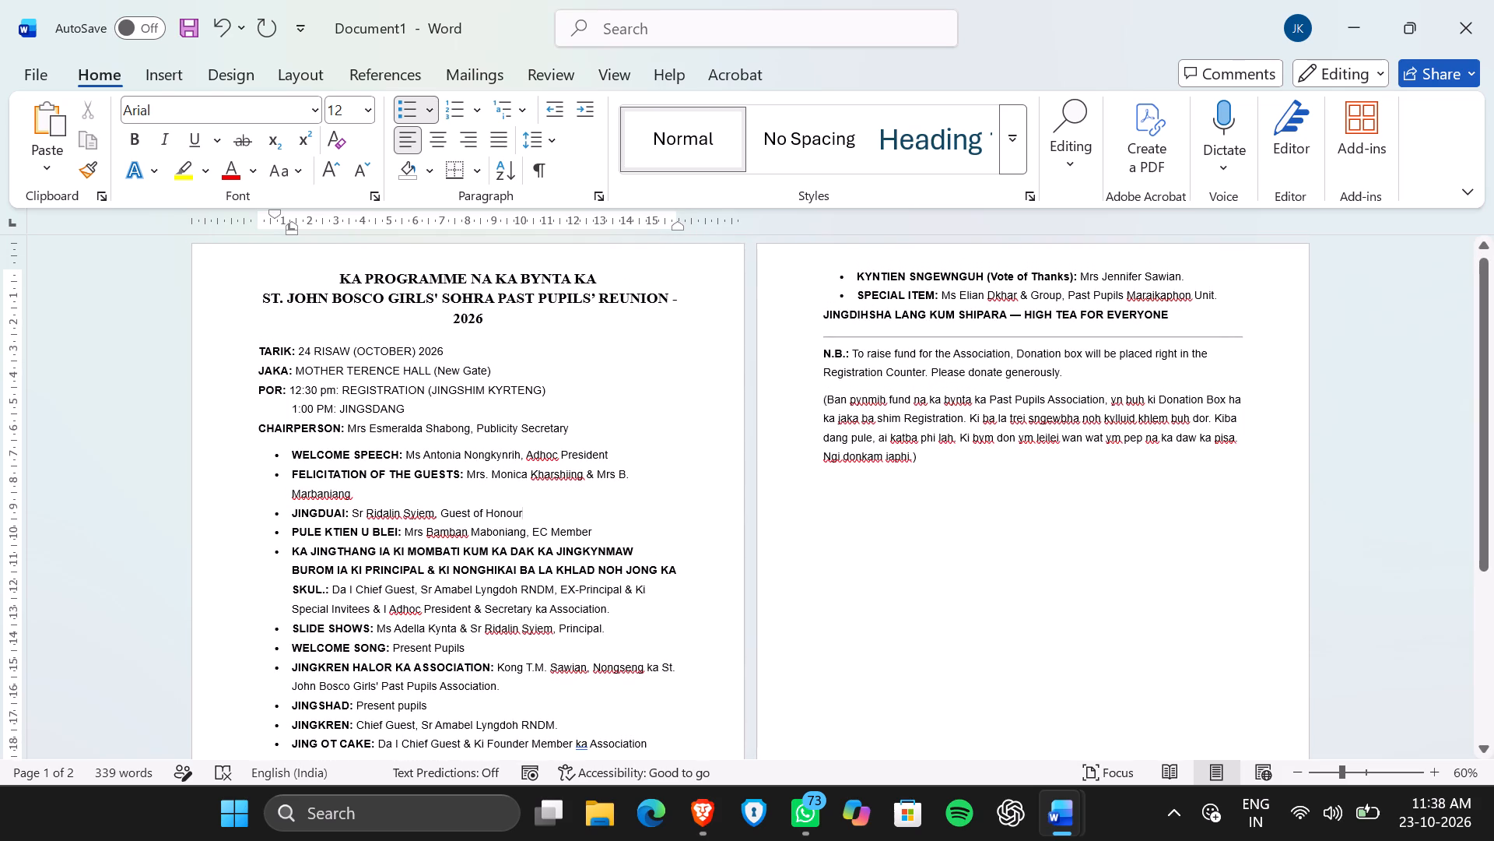
{"action": "left_click", "coordinate": [252, 371]}
{"action": "key", "text": "BackSpace"}
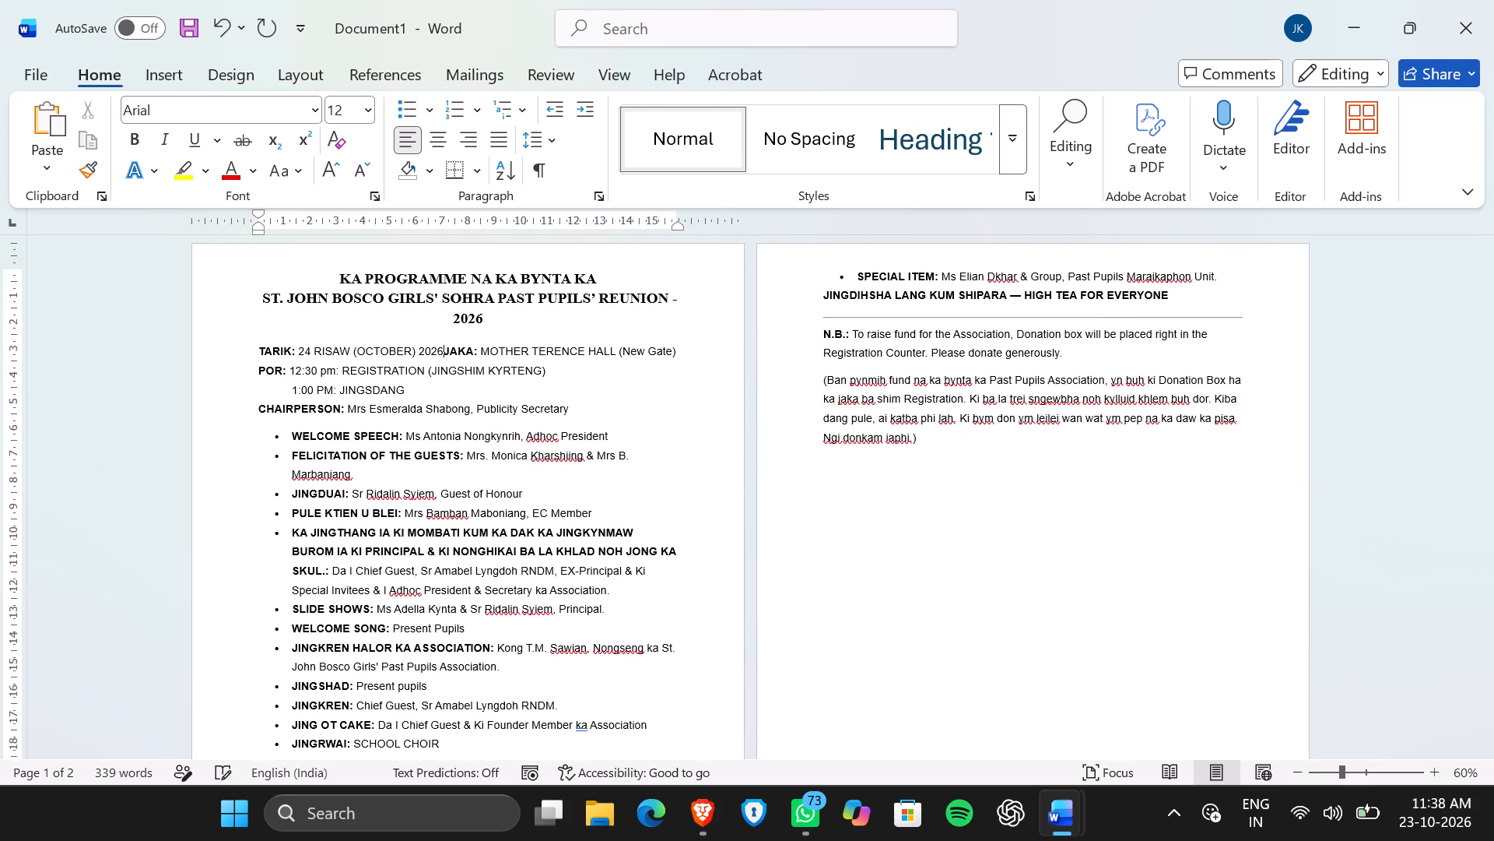
{"action": "key", "text": "space"}
{"action": "key", "text": "BackSpace"}
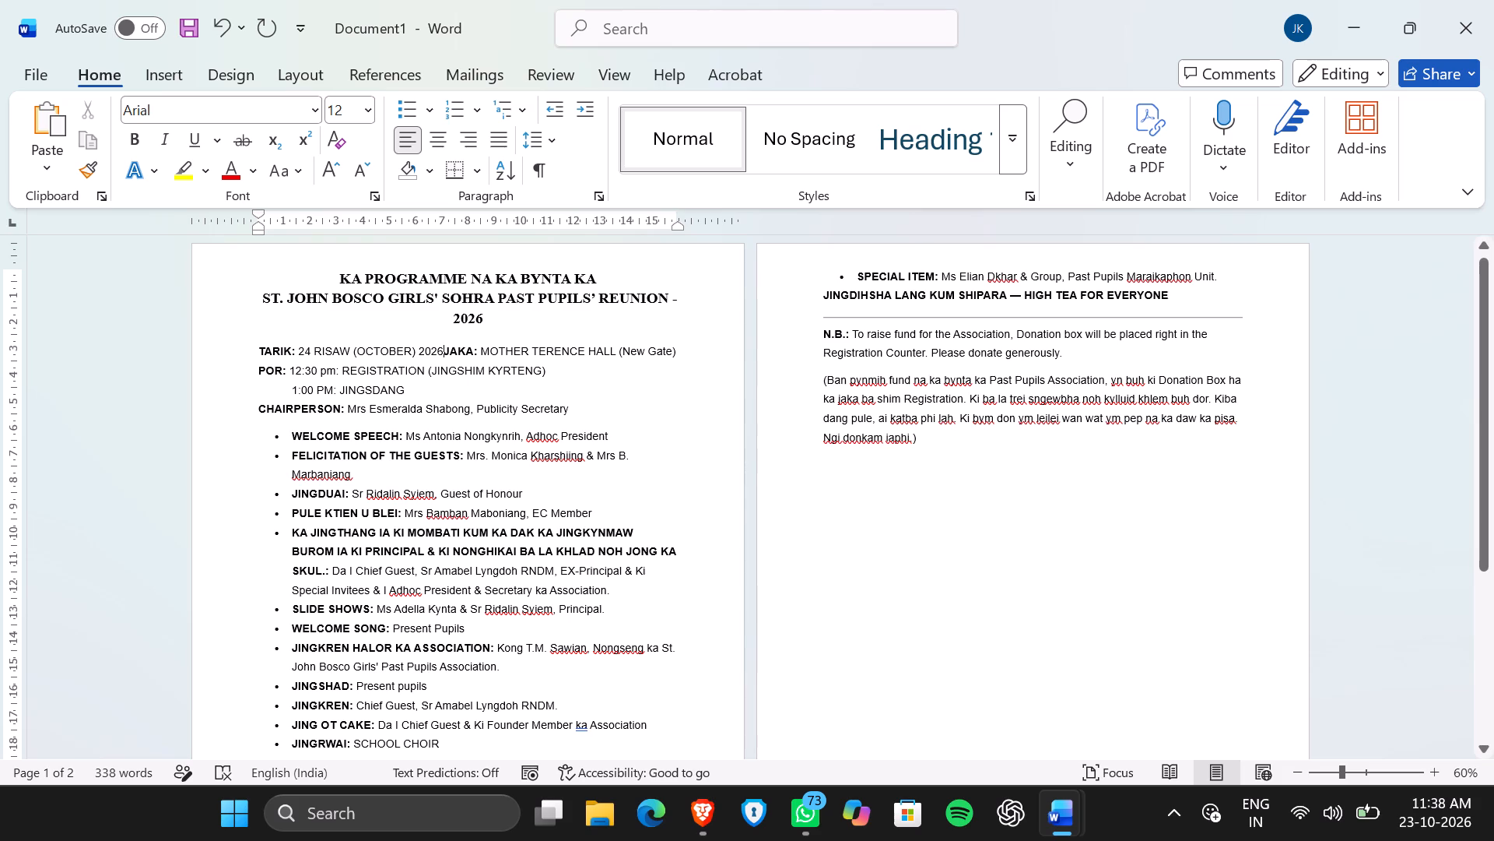
{"action": "key", "text": "space"}
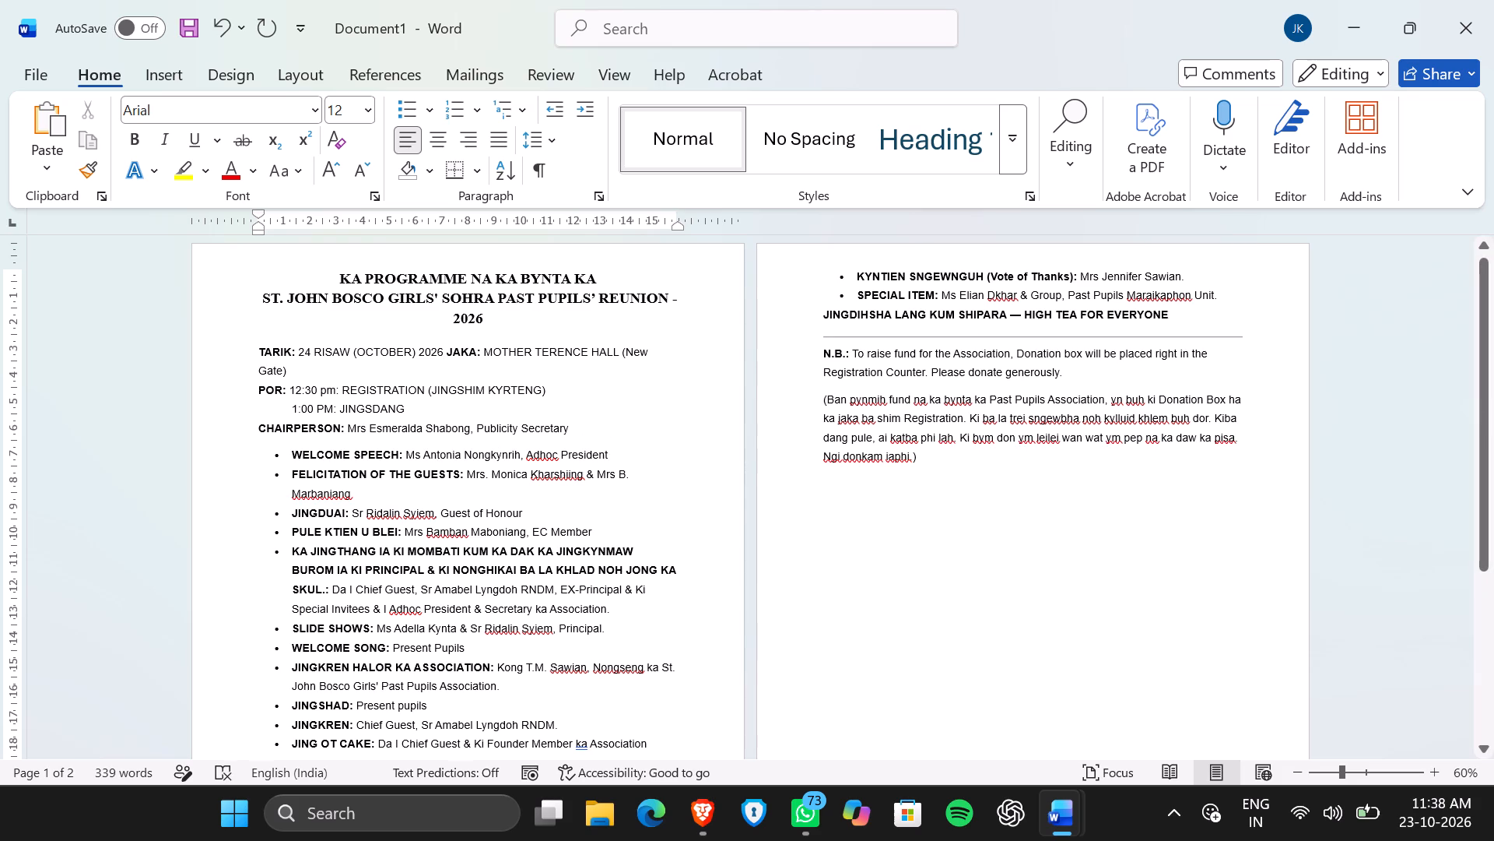
Reduce the font size of the combined TARIK and JAKA line to 11.
{"action": "left_click_drag", "start_coordinate": [258, 350], "coordinate": [288, 370]}
{"action": "left_click", "coordinate": [361, 160]}
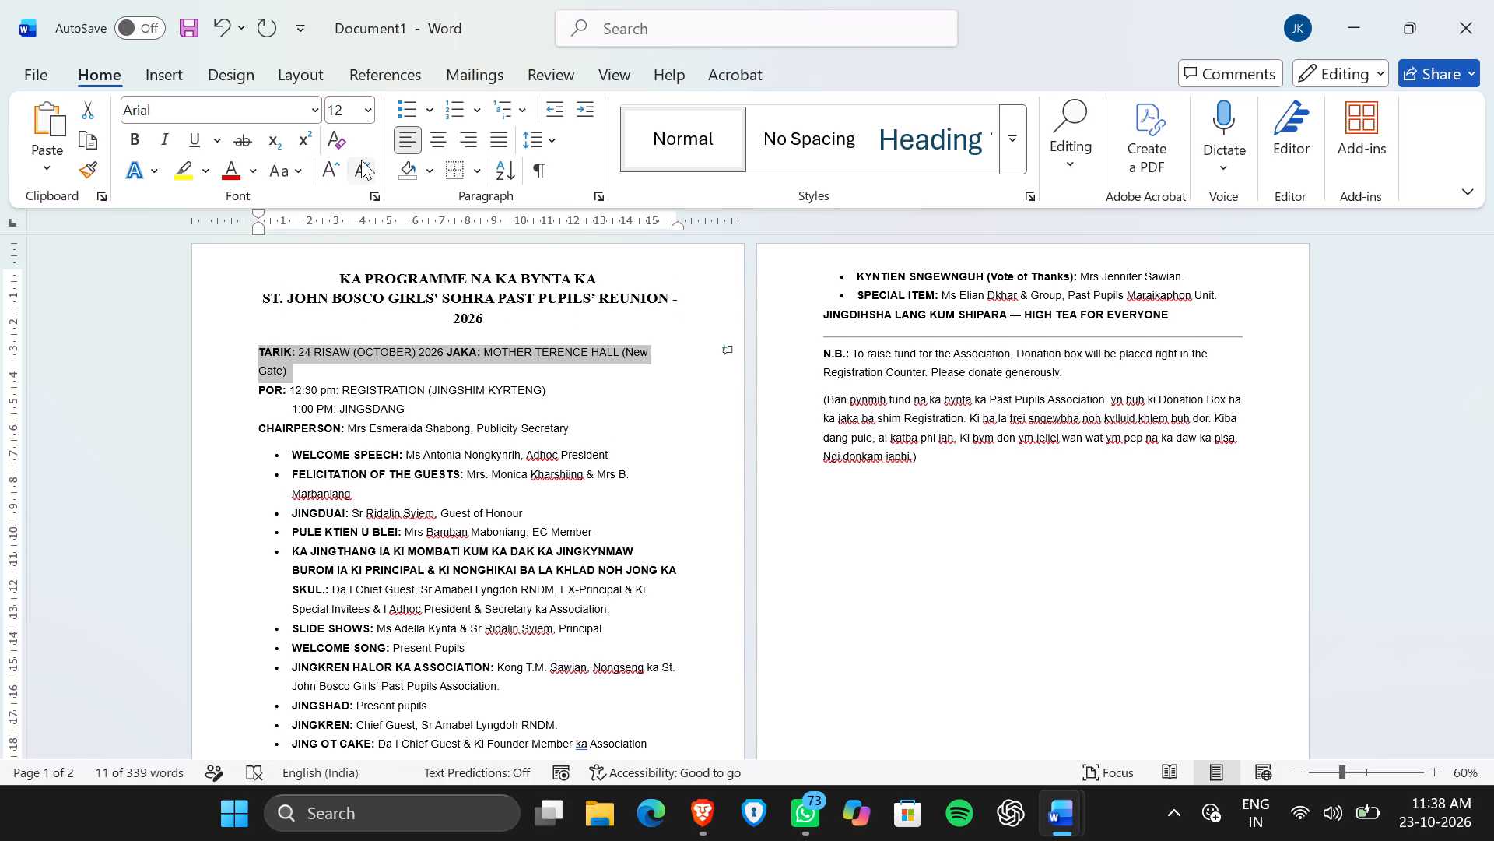
Place the text cursor directly before JAKA and set the paper size to A4.
{"action": "left_click", "coordinate": [435, 350]}
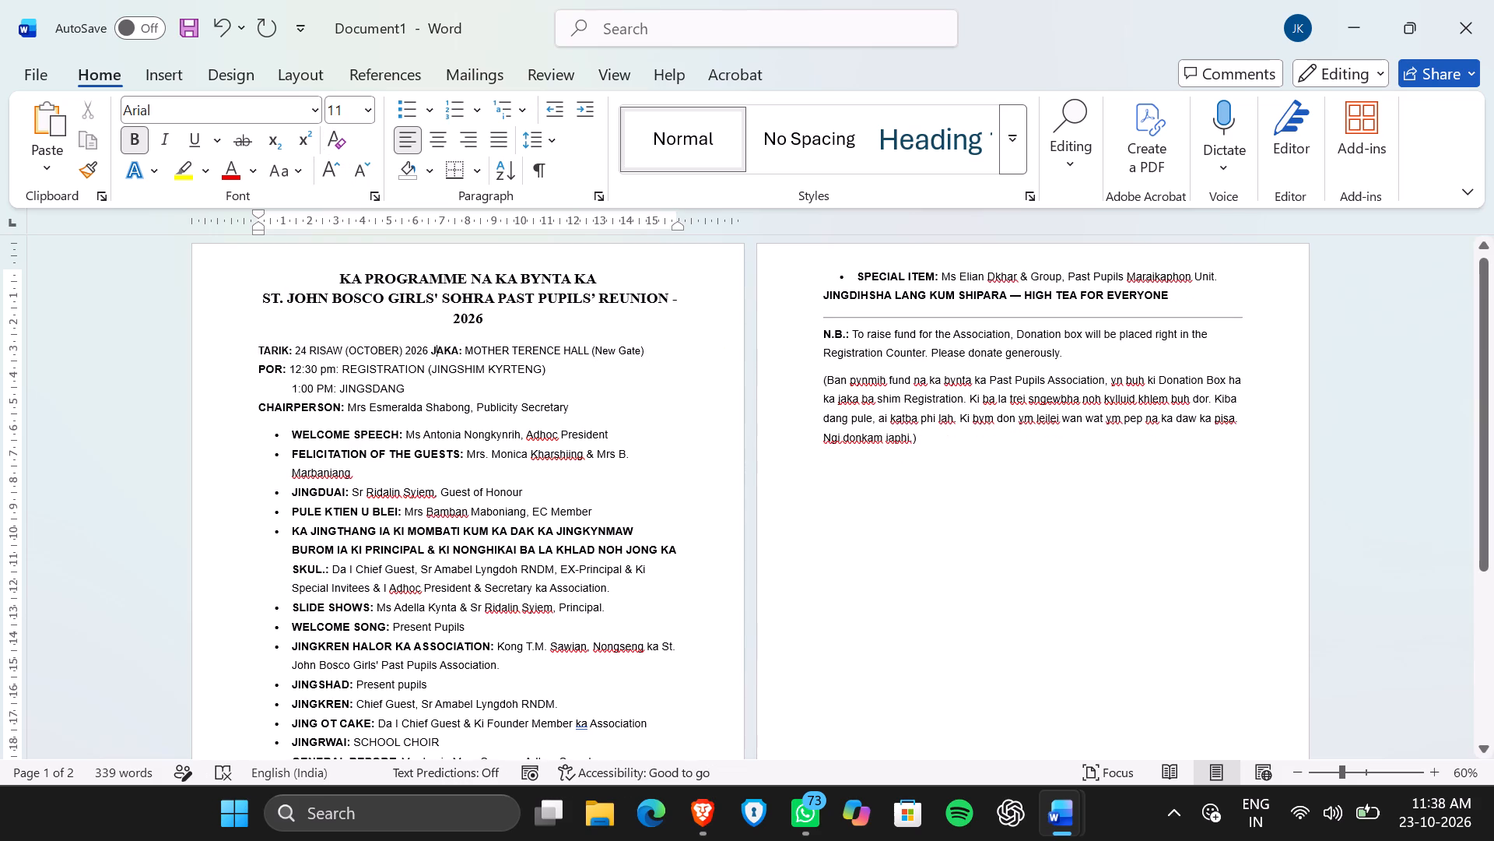
{"action": "left_click", "coordinate": [423, 349]}
{"action": "right_click", "coordinate": [431, 350]}
{"action": "left_click", "coordinate": [431, 350]}
{"action": "left_click", "coordinate": [293, 58]}
{"action": "left_click", "coordinate": [188, 158]}
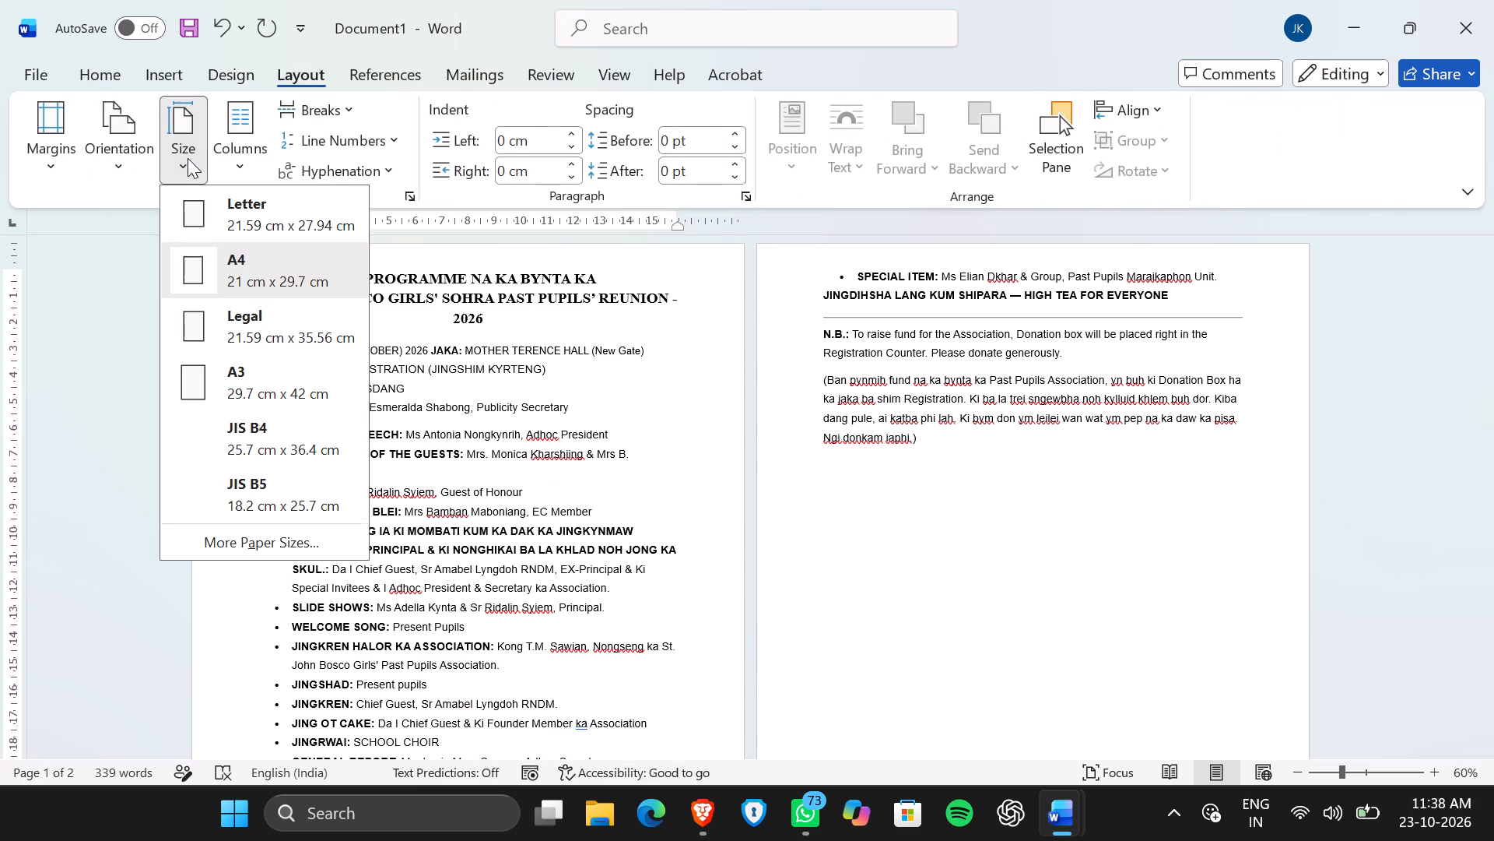
{"action": "left_click", "coordinate": [217, 280]}
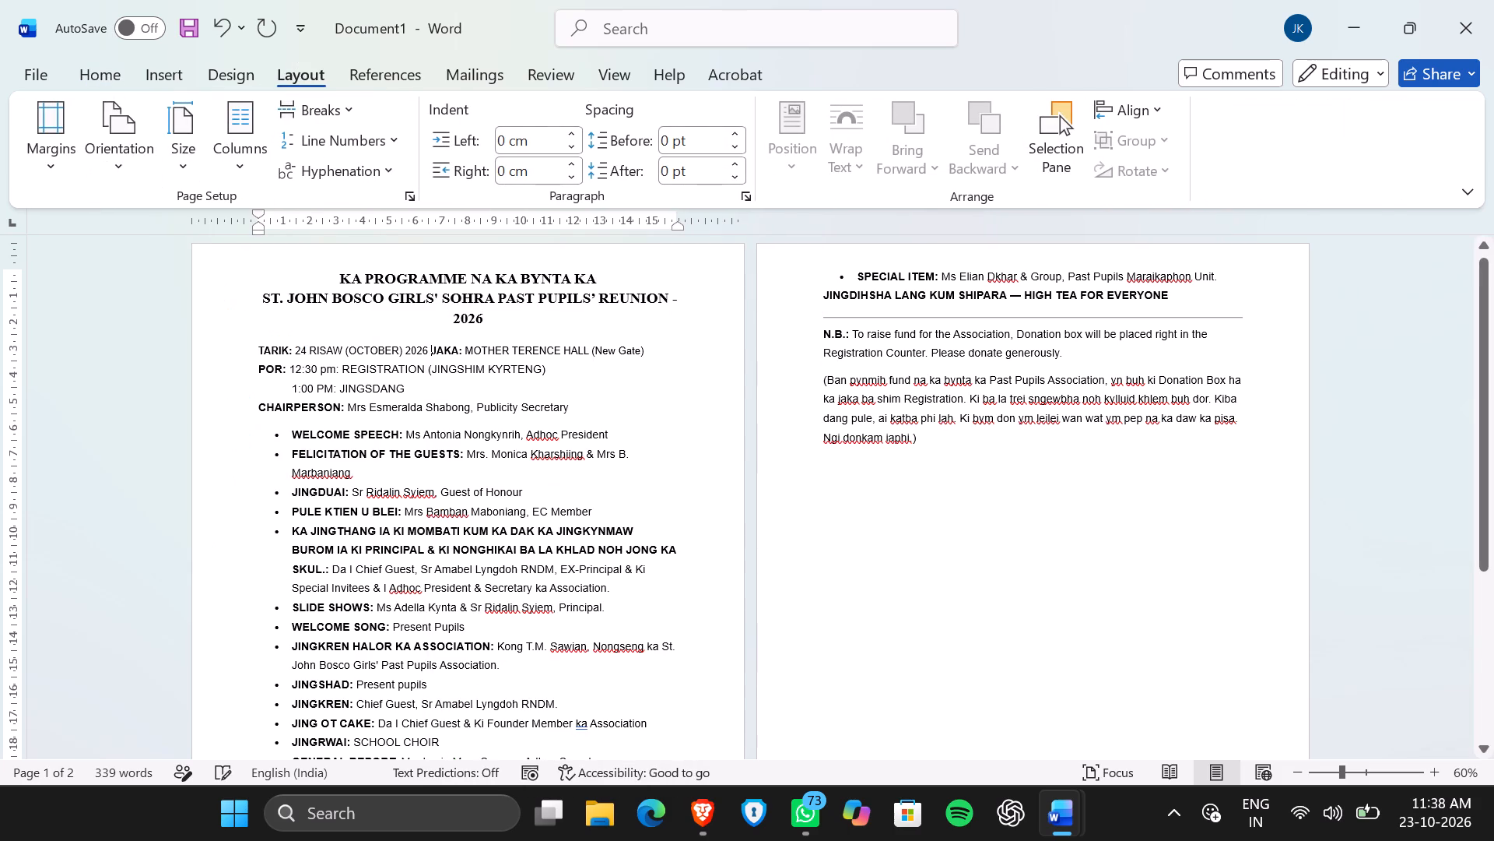
Widen the gap between the date and JAKA with eleven extra spaces, keeping the venue on the same line.
{"action": "key", "text": "space"}
{"action": "key", "text": "space"}
{"action": "key", "text": "space"}
{"action": "key", "text": "space"}
{"action": "key", "text": "space"}
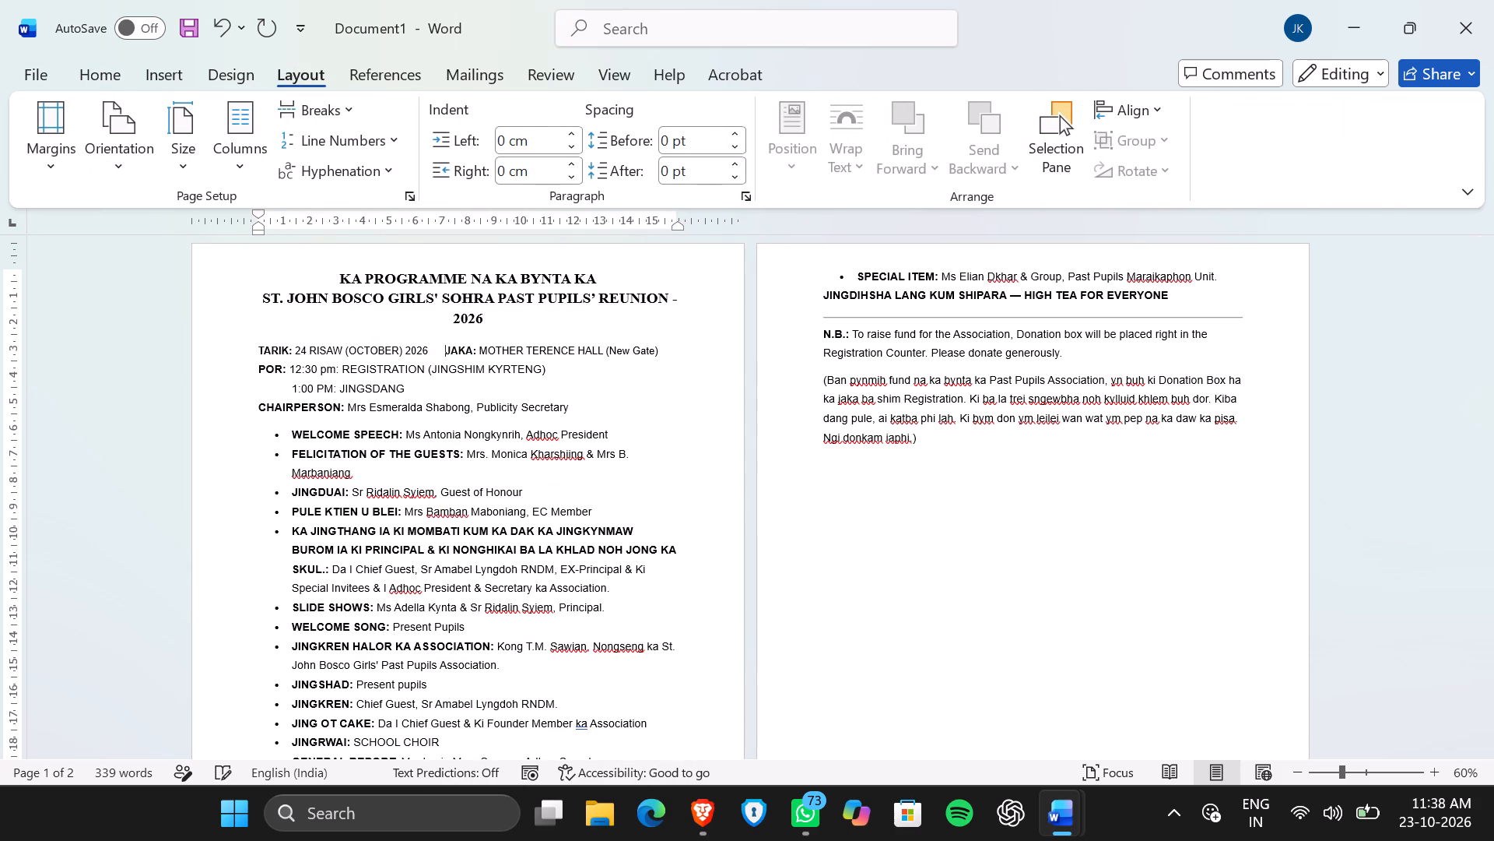
{"action": "key", "text": "space"}
{"action": "key", "text": "space"}
{"action": "key", "text": "space"}
{"action": "key", "text": "space"}
{"action": "key", "text": "space"}
{"action": "key", "text": "space"}
{"action": "key", "text": "space"}
{"action": "key", "text": "space"}
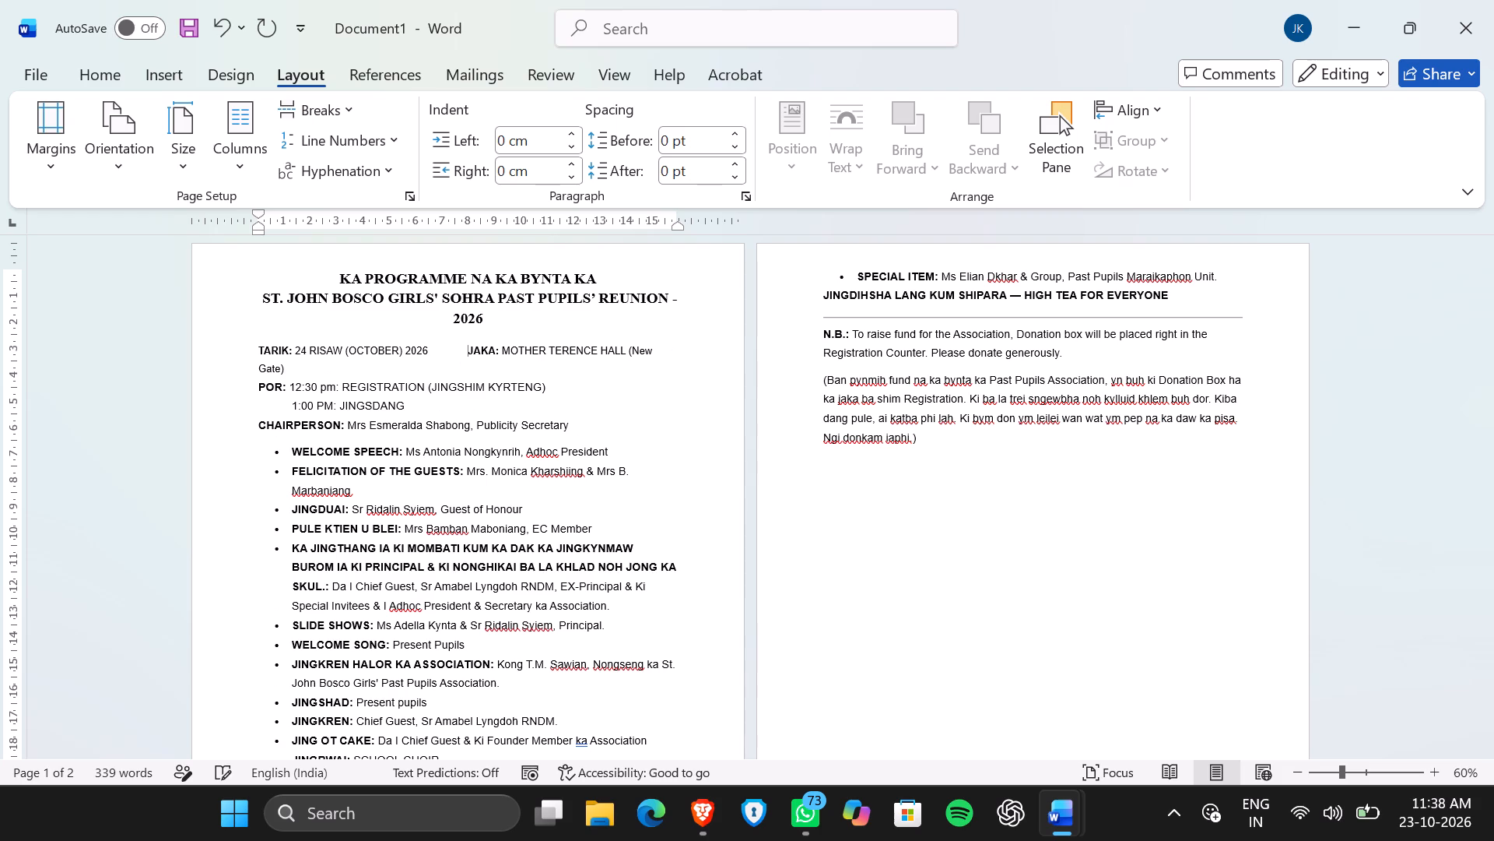
{"action": "key", "text": "BackSpace"}
{"action": "key", "text": "BackSpace"}
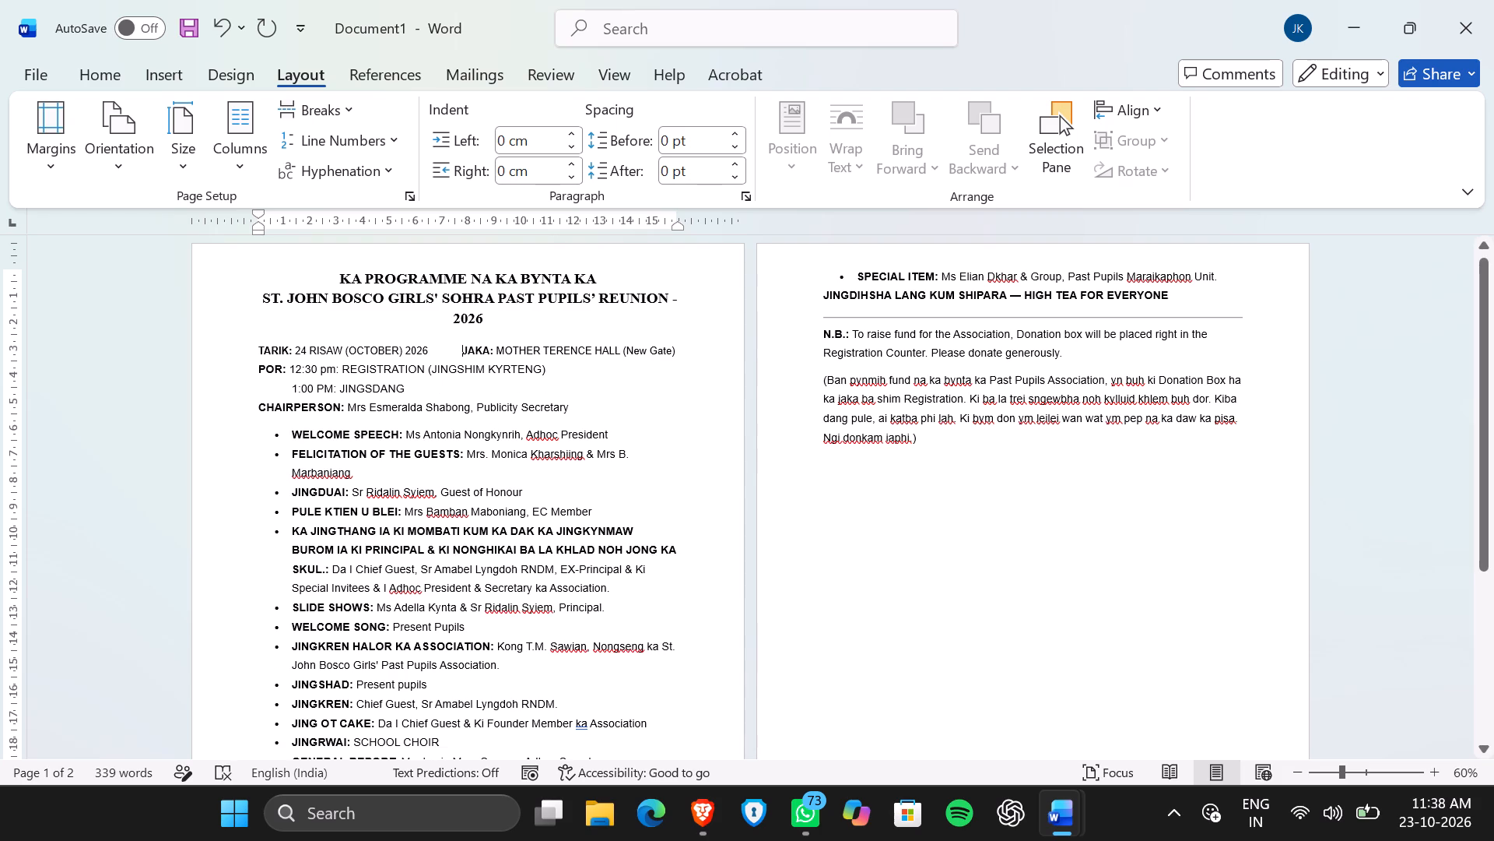
Italicise the date text "24 RISAW (OCTOBER) 2026" after the TARIK label.
{"action": "left_click", "coordinate": [251, 371]}
{"action": "left_click_drag", "start_coordinate": [291, 348], "coordinate": [298, 348]}
{"action": "left_click_drag", "start_coordinate": [298, 348], "coordinate": [412, 344]}
{"action": "left_click", "coordinate": [428, 348]}
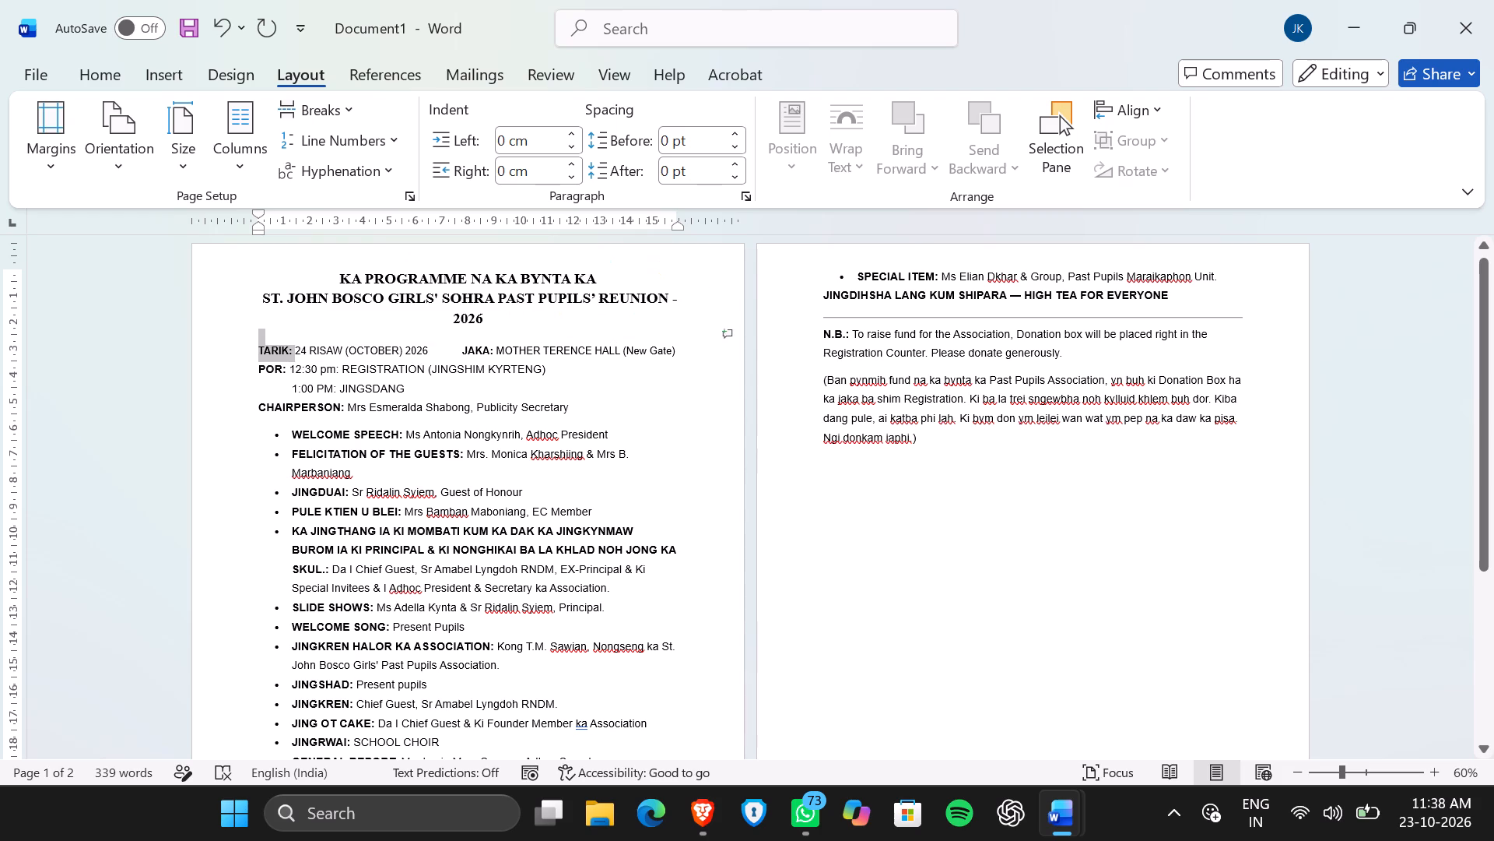
{"action": "left_click_drag", "start_coordinate": [428, 348], "coordinate": [293, 350]}
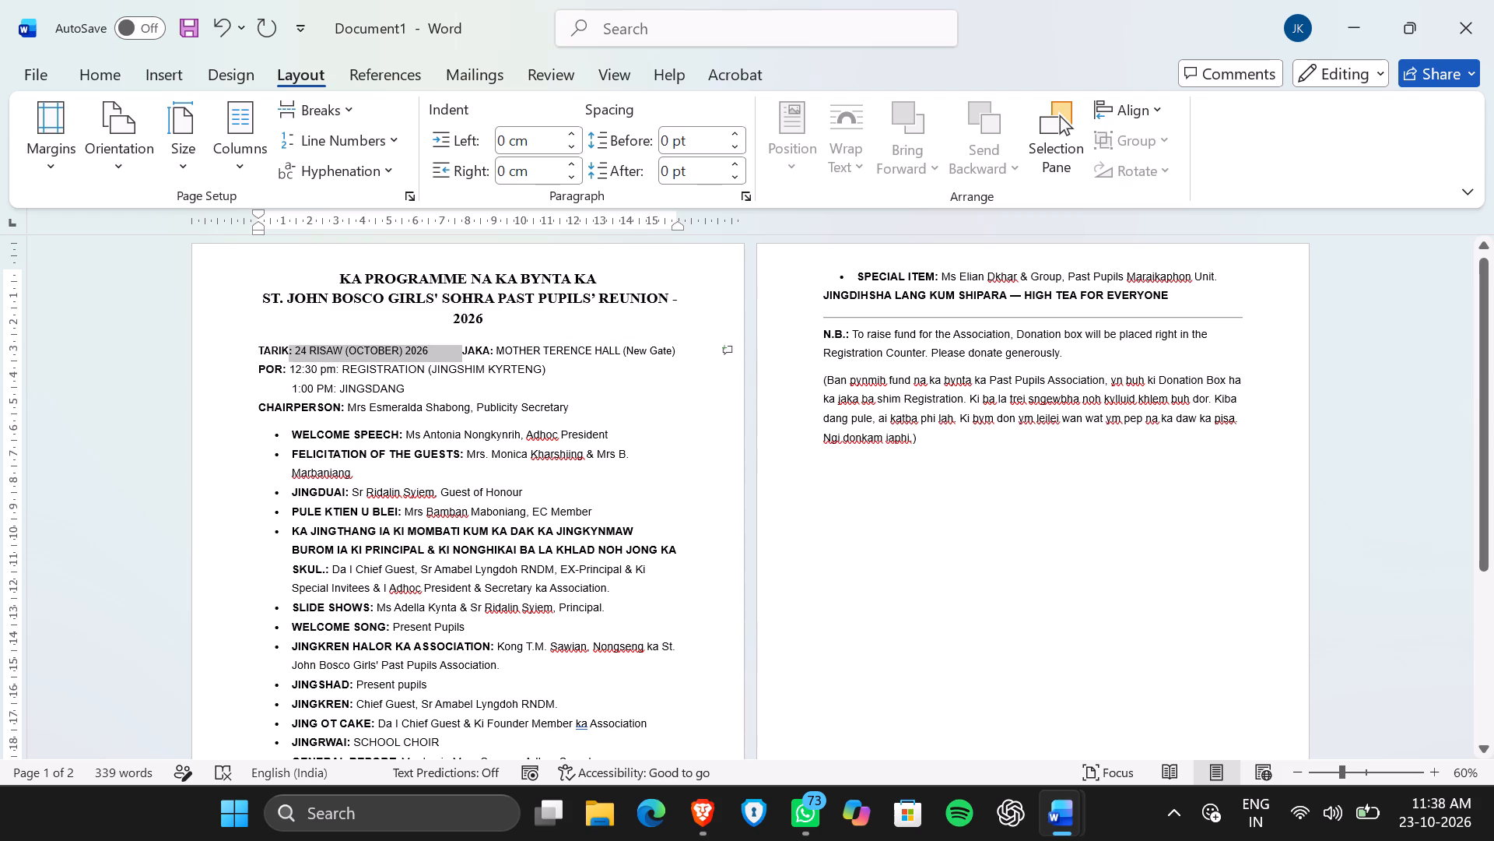
{"action": "left_click_drag", "start_coordinate": [293, 350], "coordinate": [300, 350]}
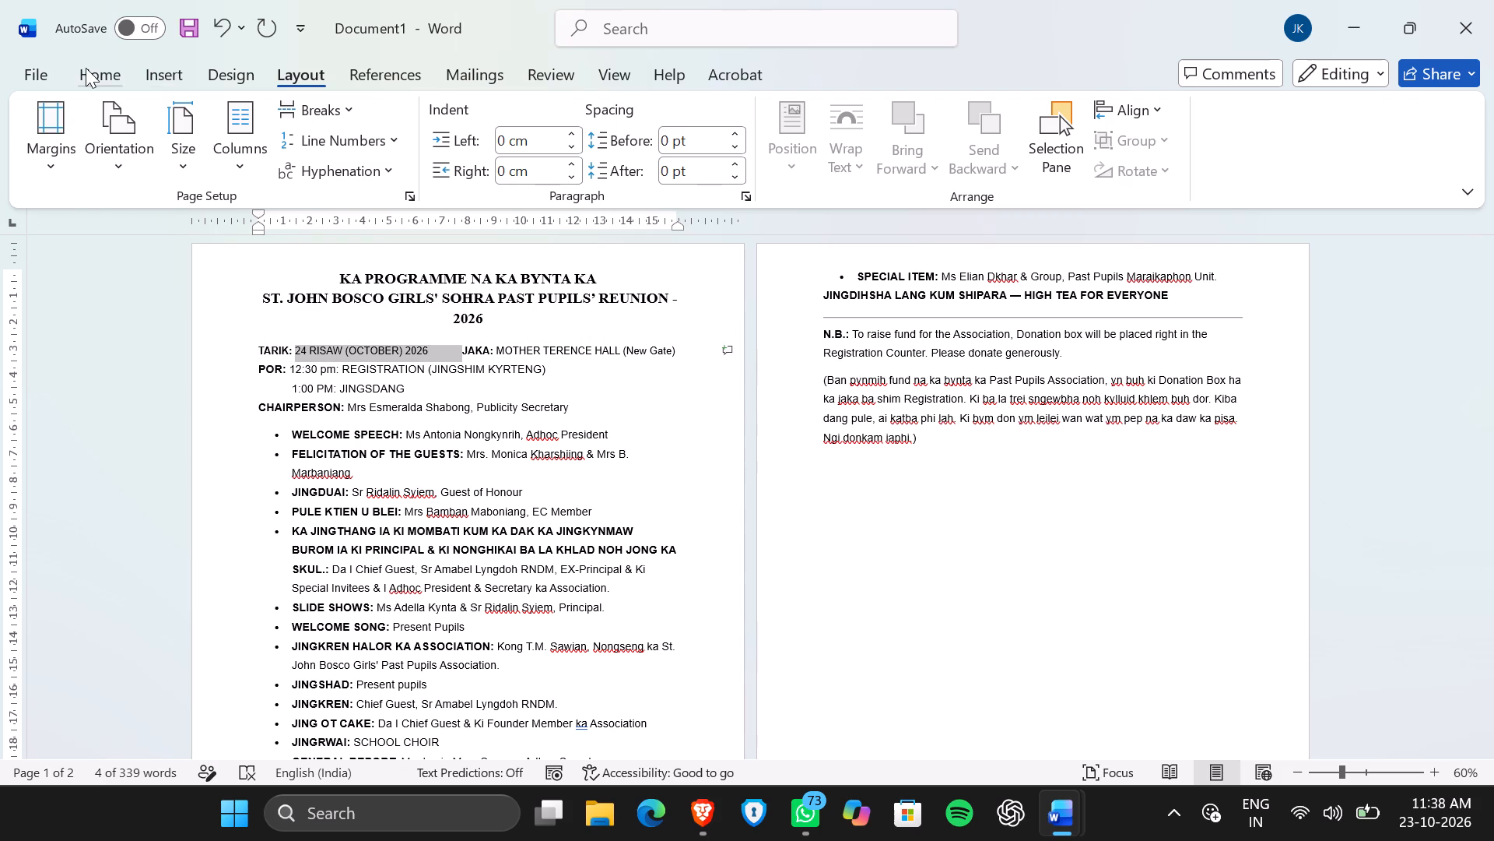
{"action": "left_click", "coordinate": [86, 68]}
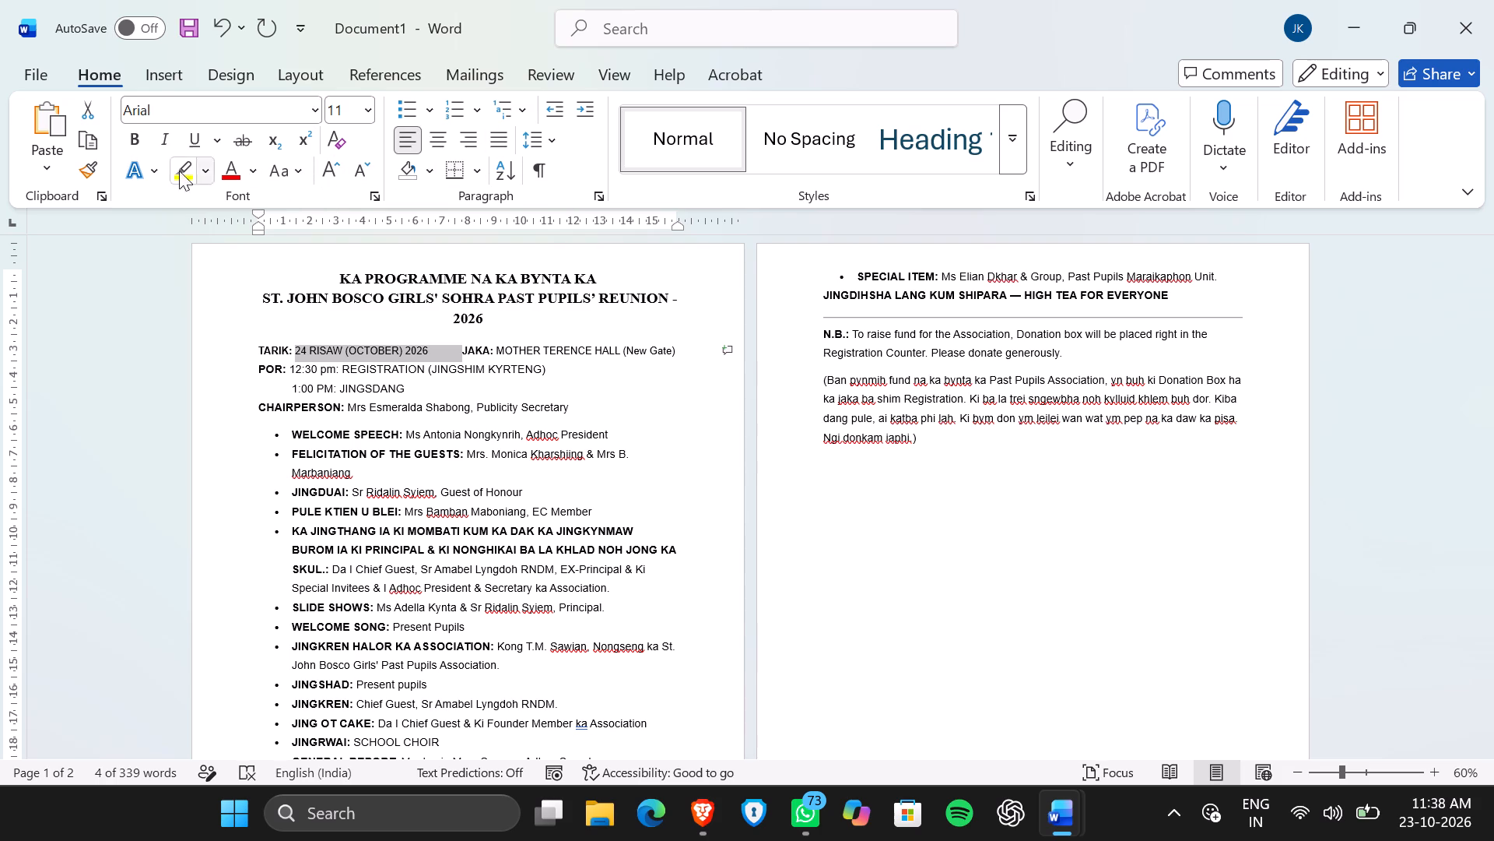
{"action": "left_click", "coordinate": [160, 143]}
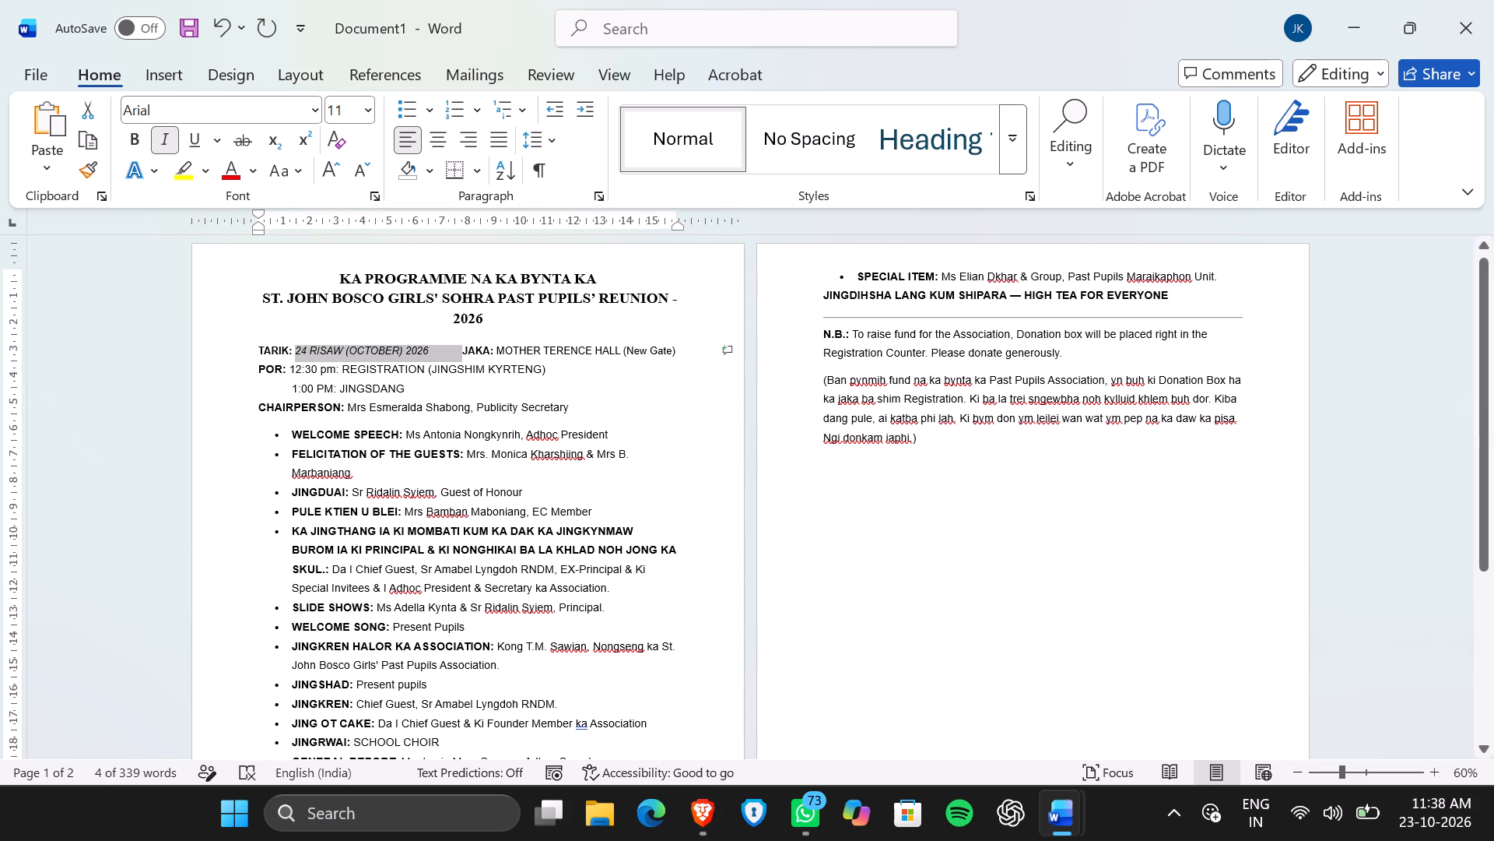
Italicise the venue text "MOTHER TERENCE HALL (New Gate)" after the JAKA label.
{"action": "left_click_drag", "start_coordinate": [498, 350], "coordinate": [669, 344]}
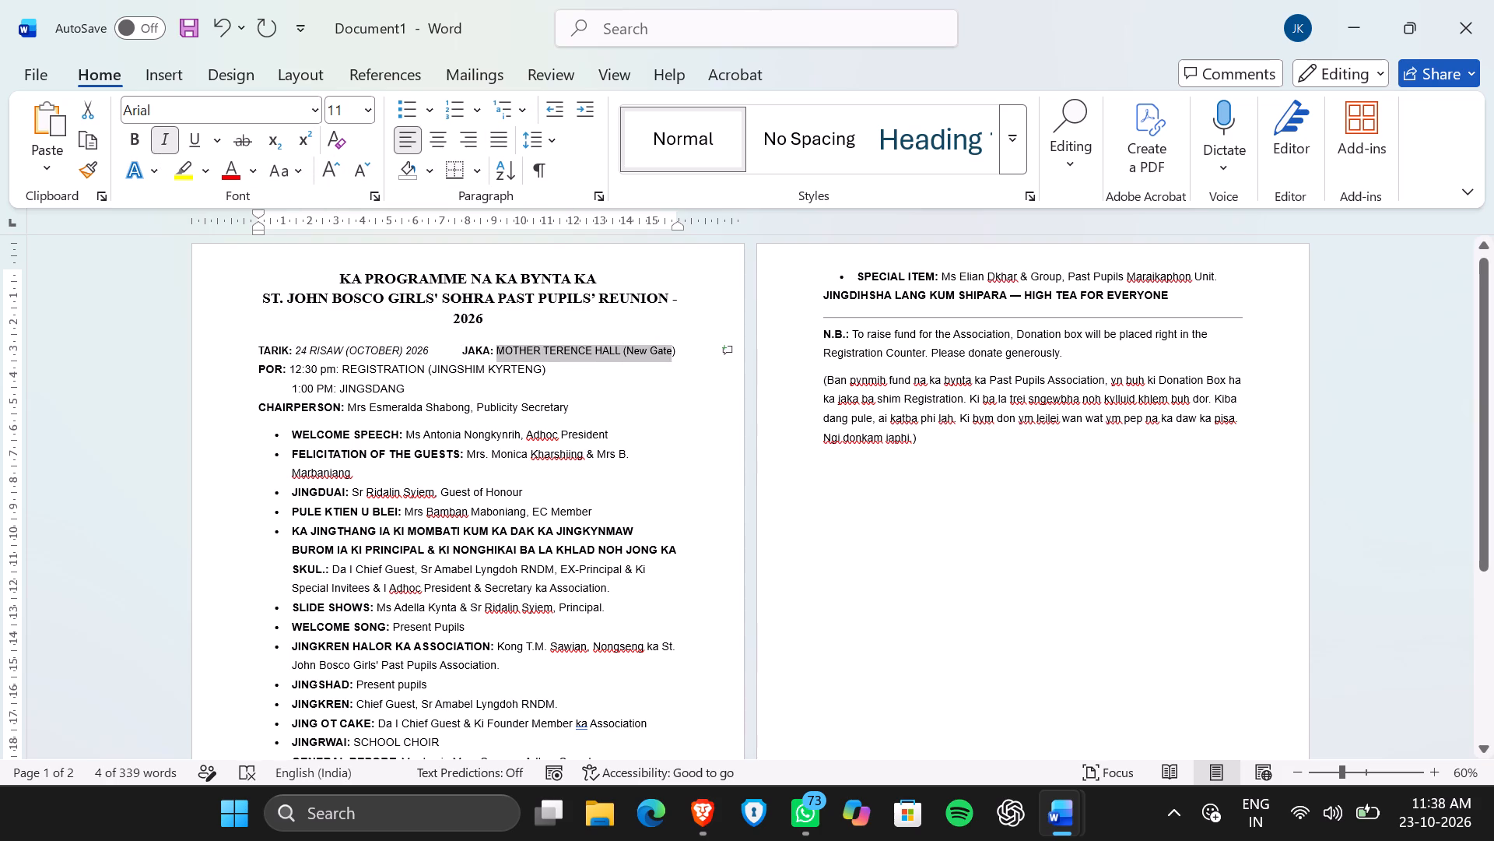
{"action": "left_click_drag", "start_coordinate": [669, 344], "coordinate": [675, 347]}
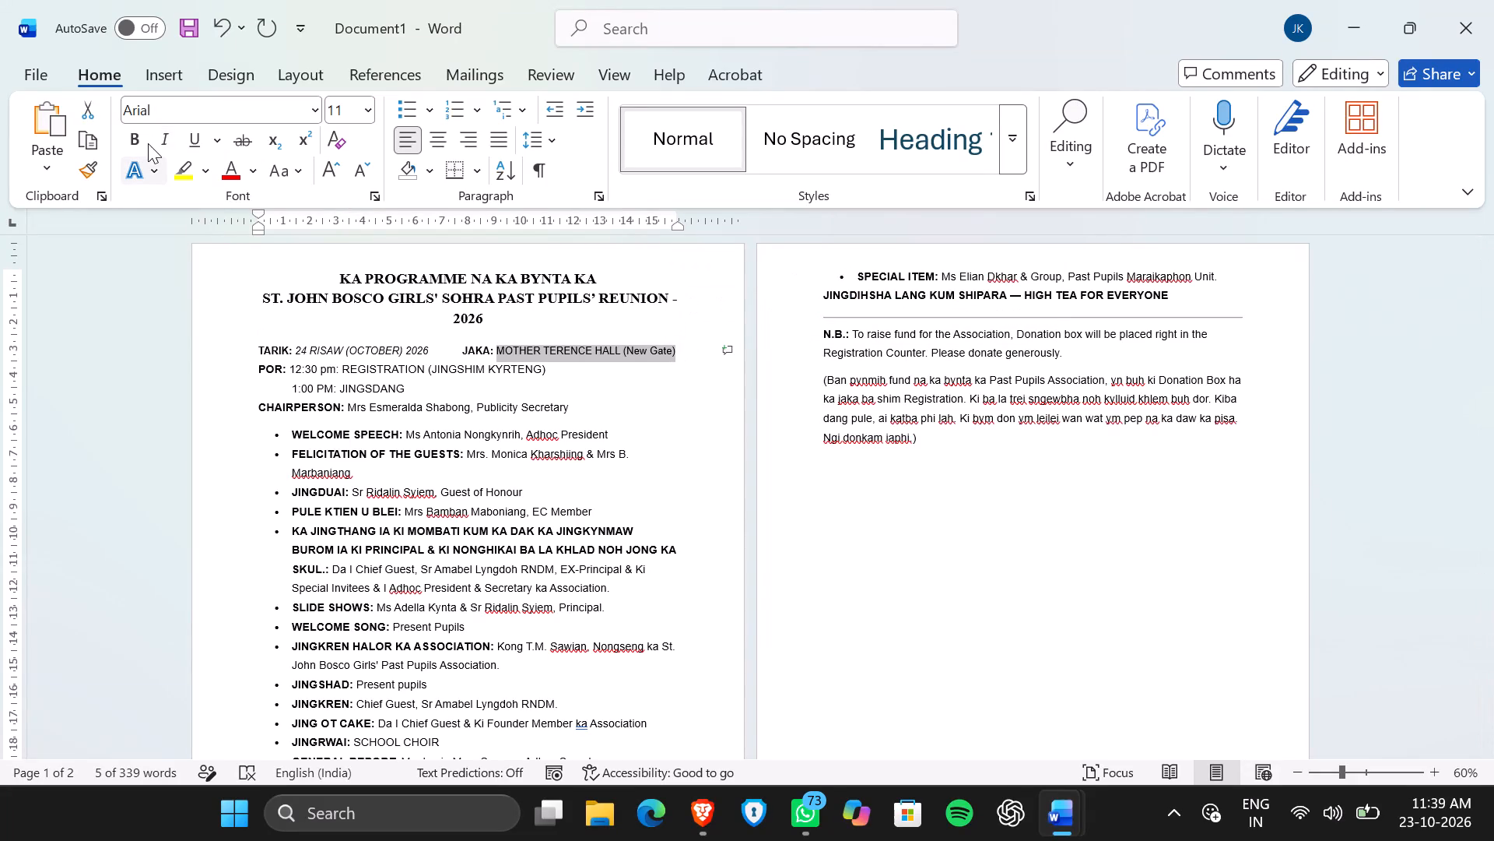
{"action": "left_click_drag", "start_coordinate": [150, 143], "coordinate": [167, 143]}
{"action": "left_click", "coordinate": [167, 143]}
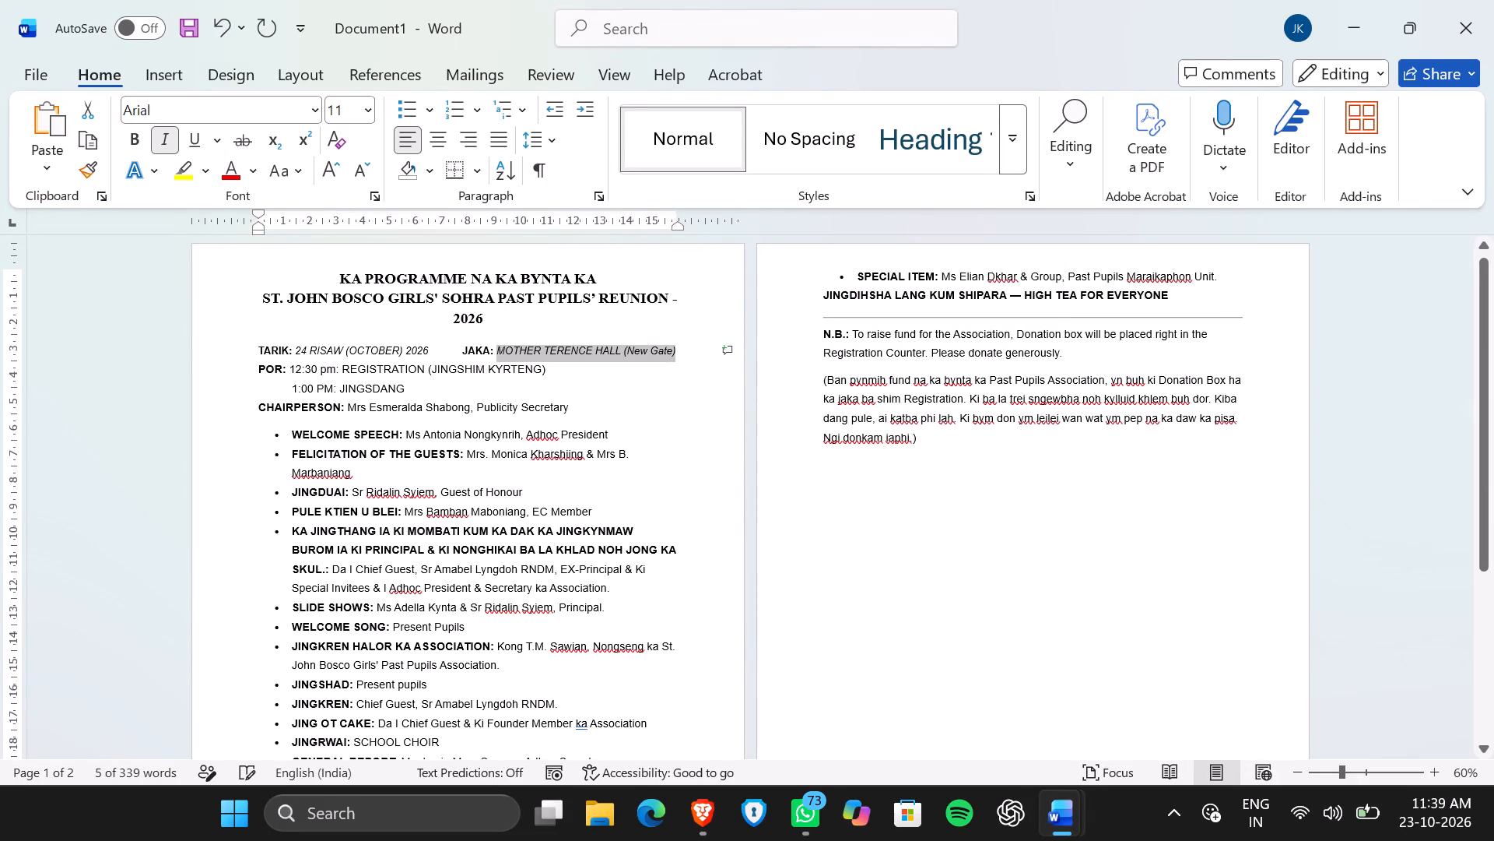
{"action": "left_click", "coordinate": [420, 448]}
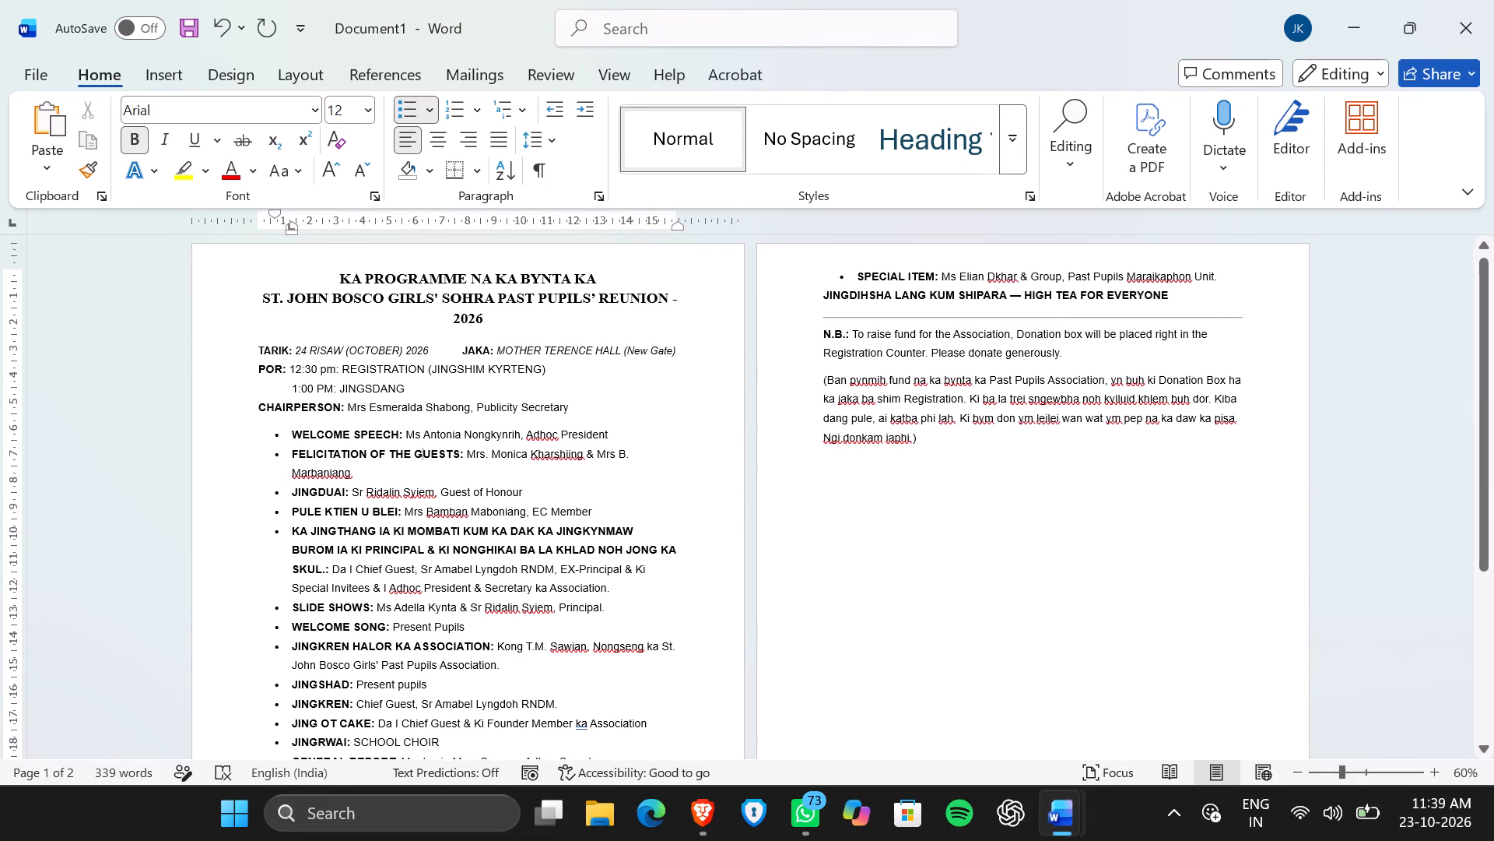
Review the programme items down to the end of the first page and back up to the title.
{"action": "scroll", "coordinate": [471, 413], "scroll_direction": "down", "scroll_amount": 4}
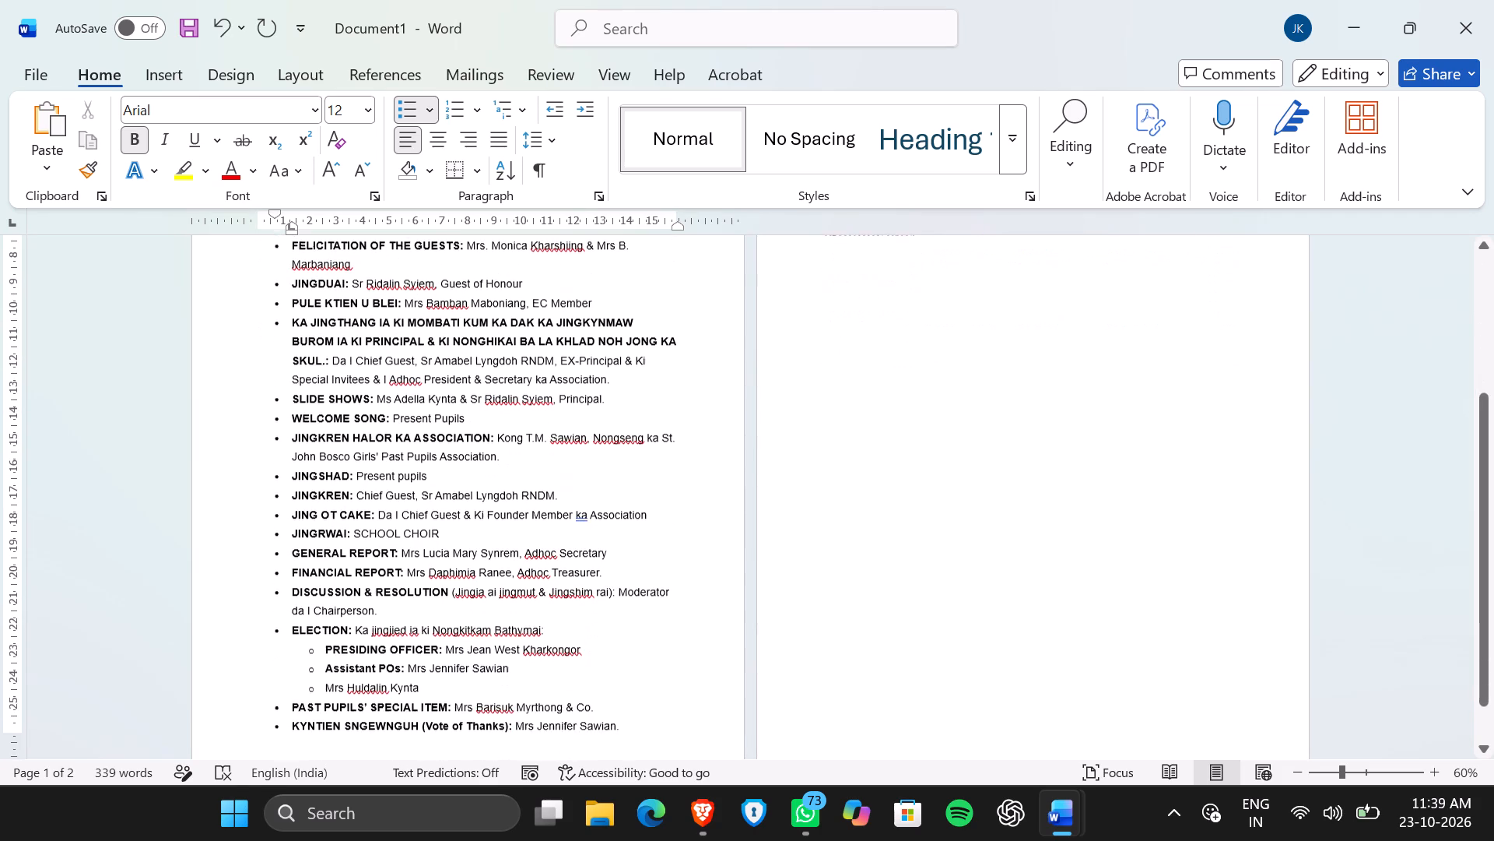
{"action": "scroll", "coordinate": [471, 413], "scroll_direction": "down", "scroll_amount": 1}
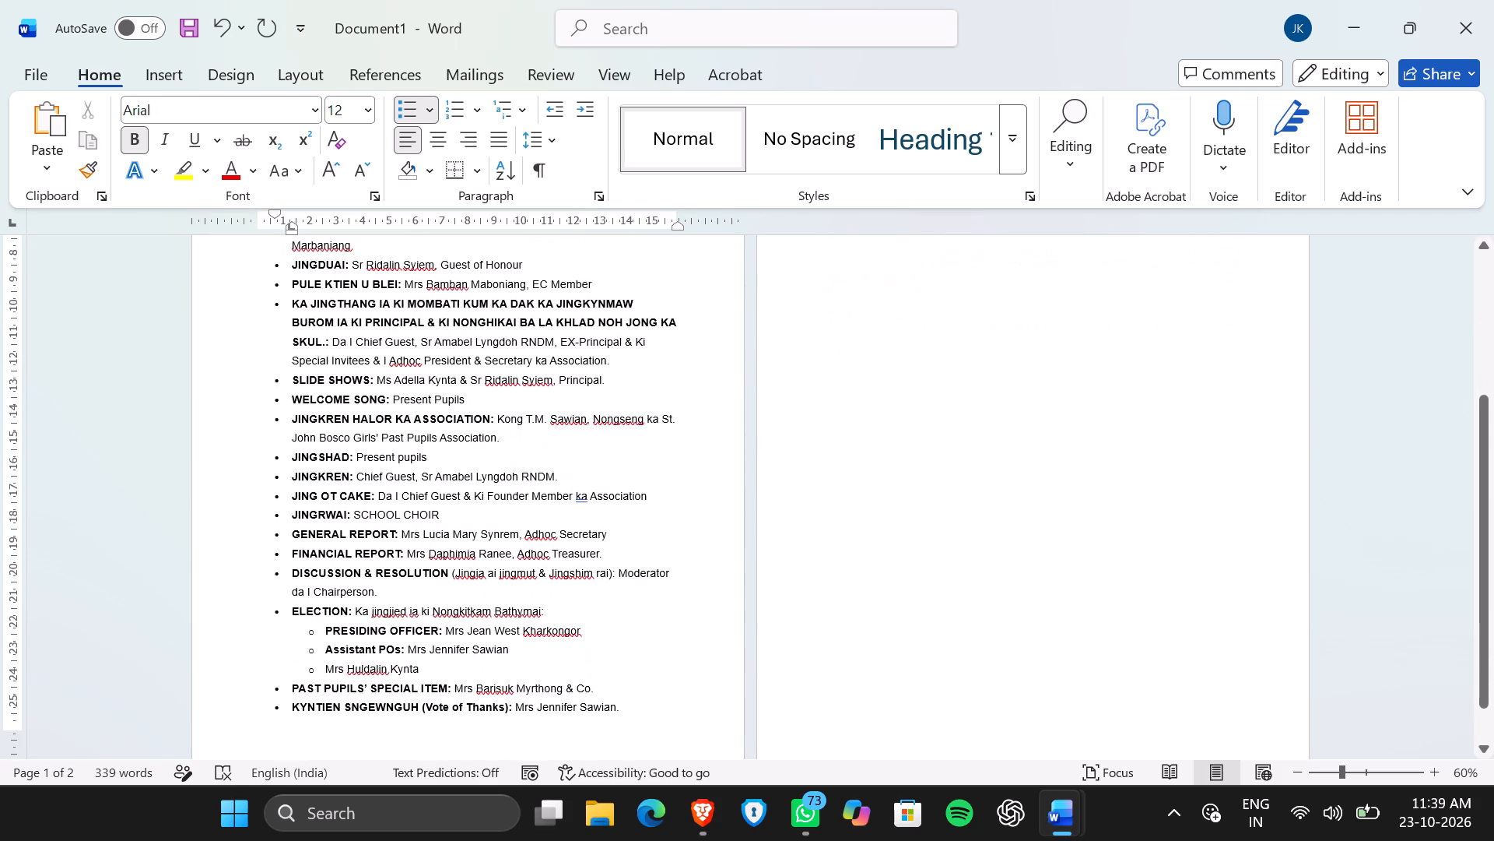
{"action": "left_click", "coordinate": [328, 498]}
{"action": "key", "text": "Right"}
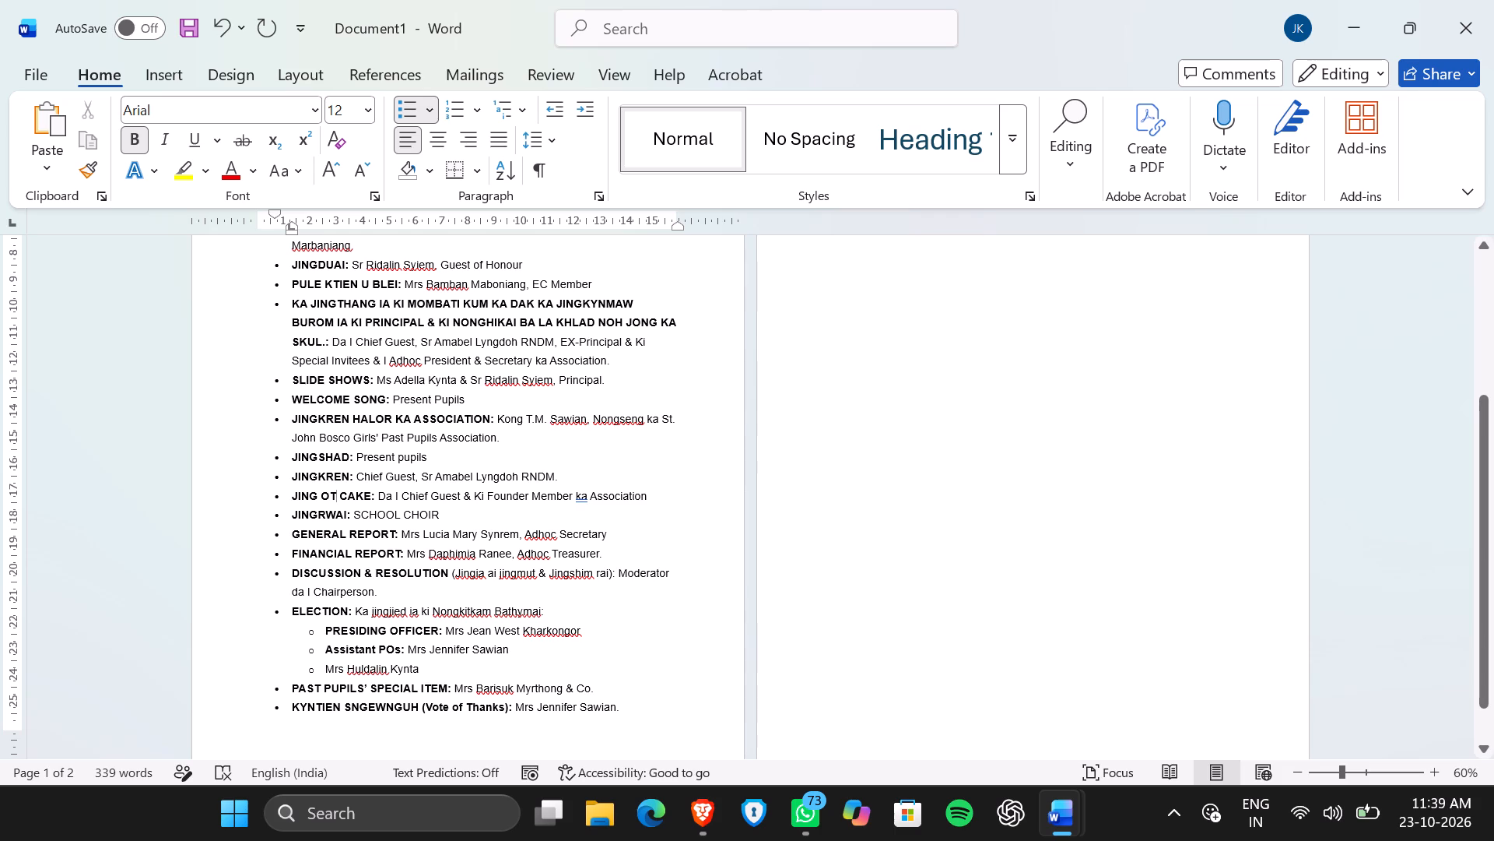
{"action": "scroll", "coordinate": [472, 589], "scroll_direction": "down", "scroll_amount": 1}
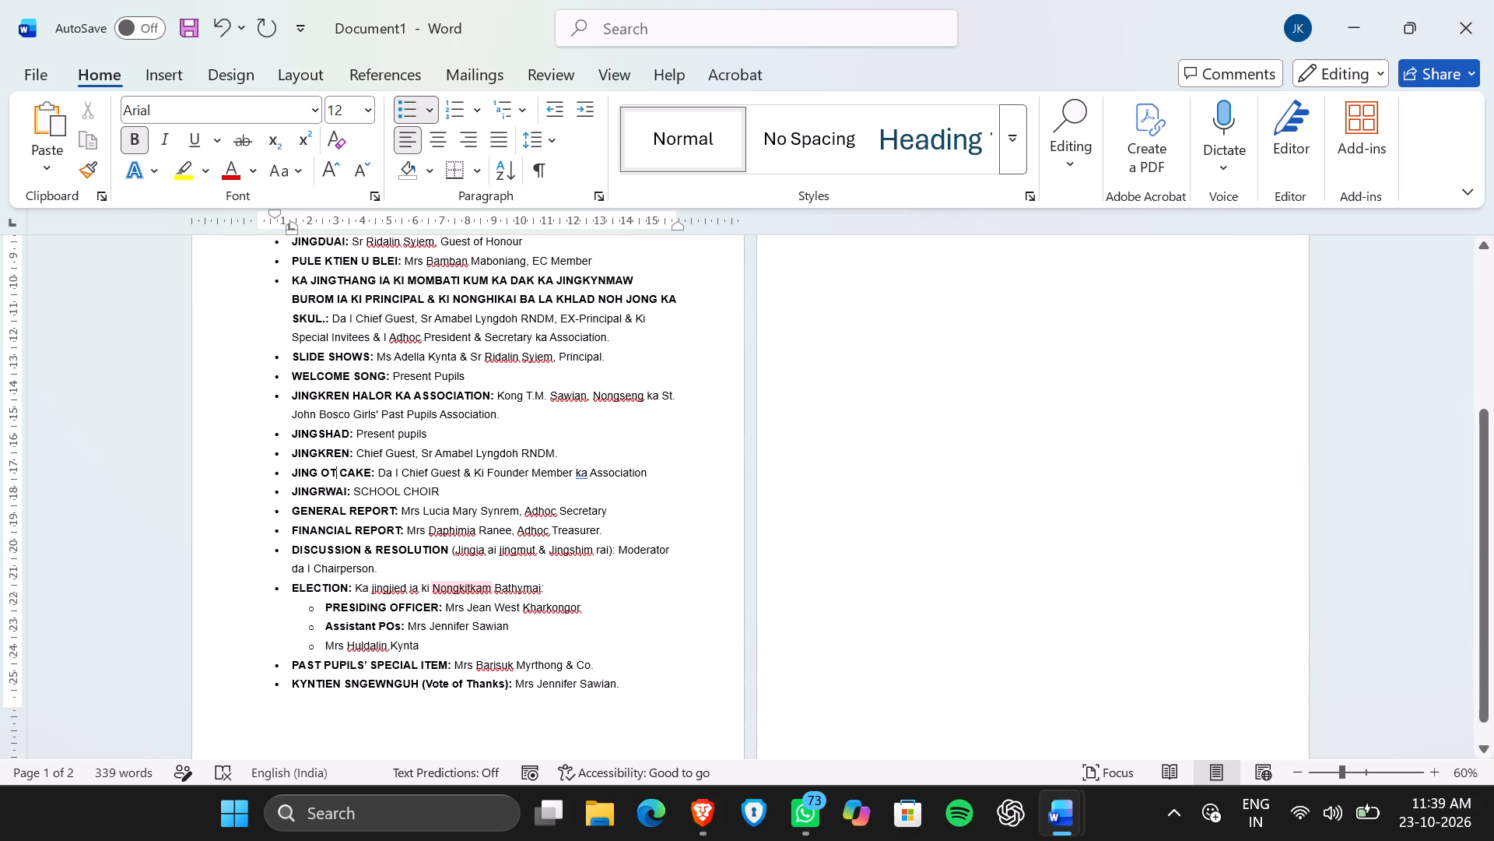
{"action": "scroll", "coordinate": [472, 589], "scroll_direction": "down", "scroll_amount": 1}
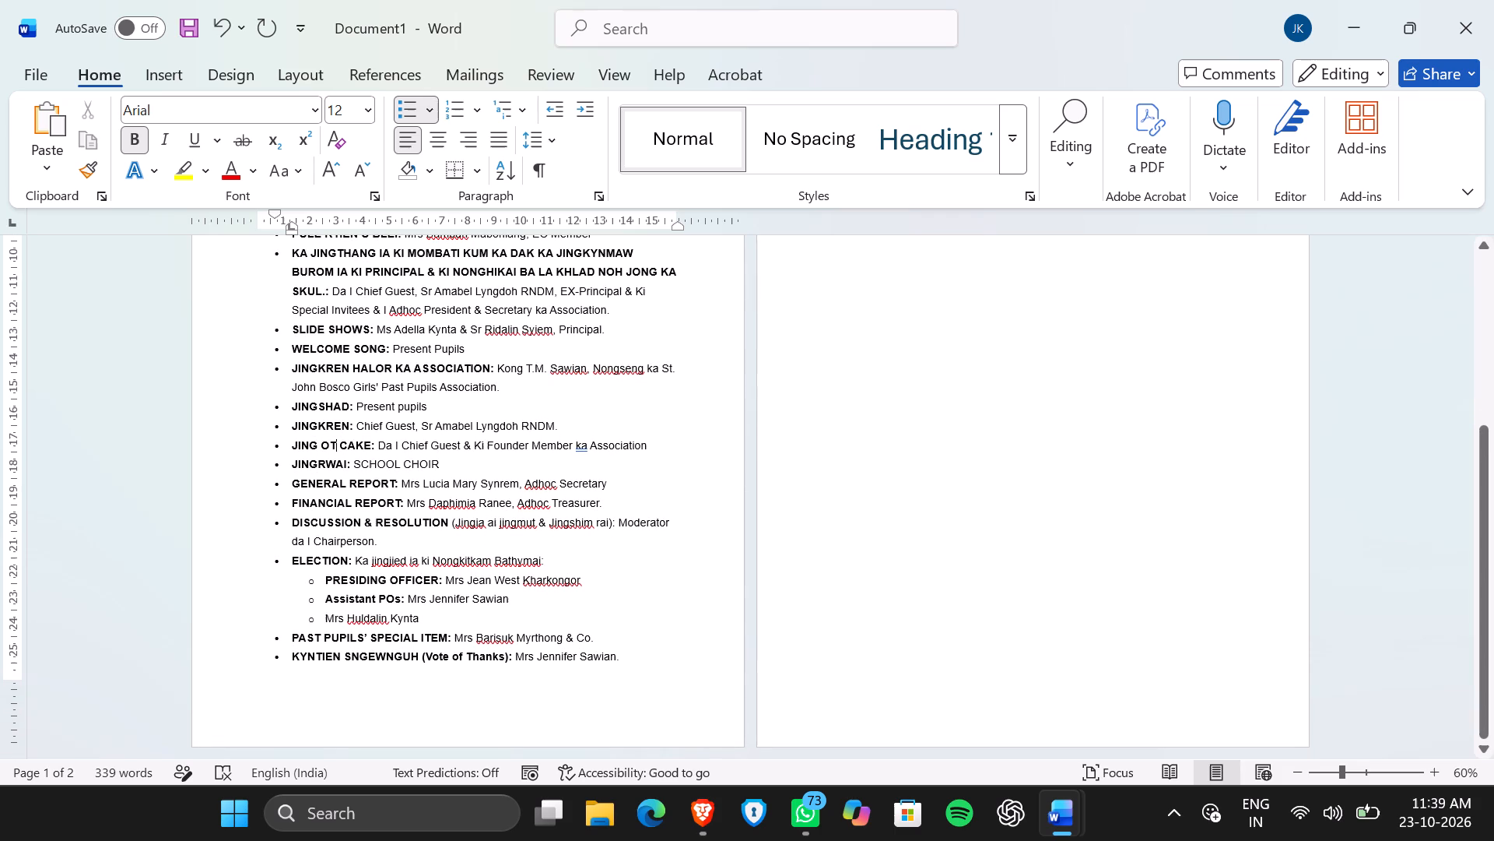
{"action": "left_click", "coordinate": [644, 636]}
{"action": "scroll", "coordinate": [644, 636], "scroll_direction": "down", "scroll_amount": 2}
{"action": "scroll", "coordinate": [644, 636], "scroll_direction": "up", "scroll_amount": 1}
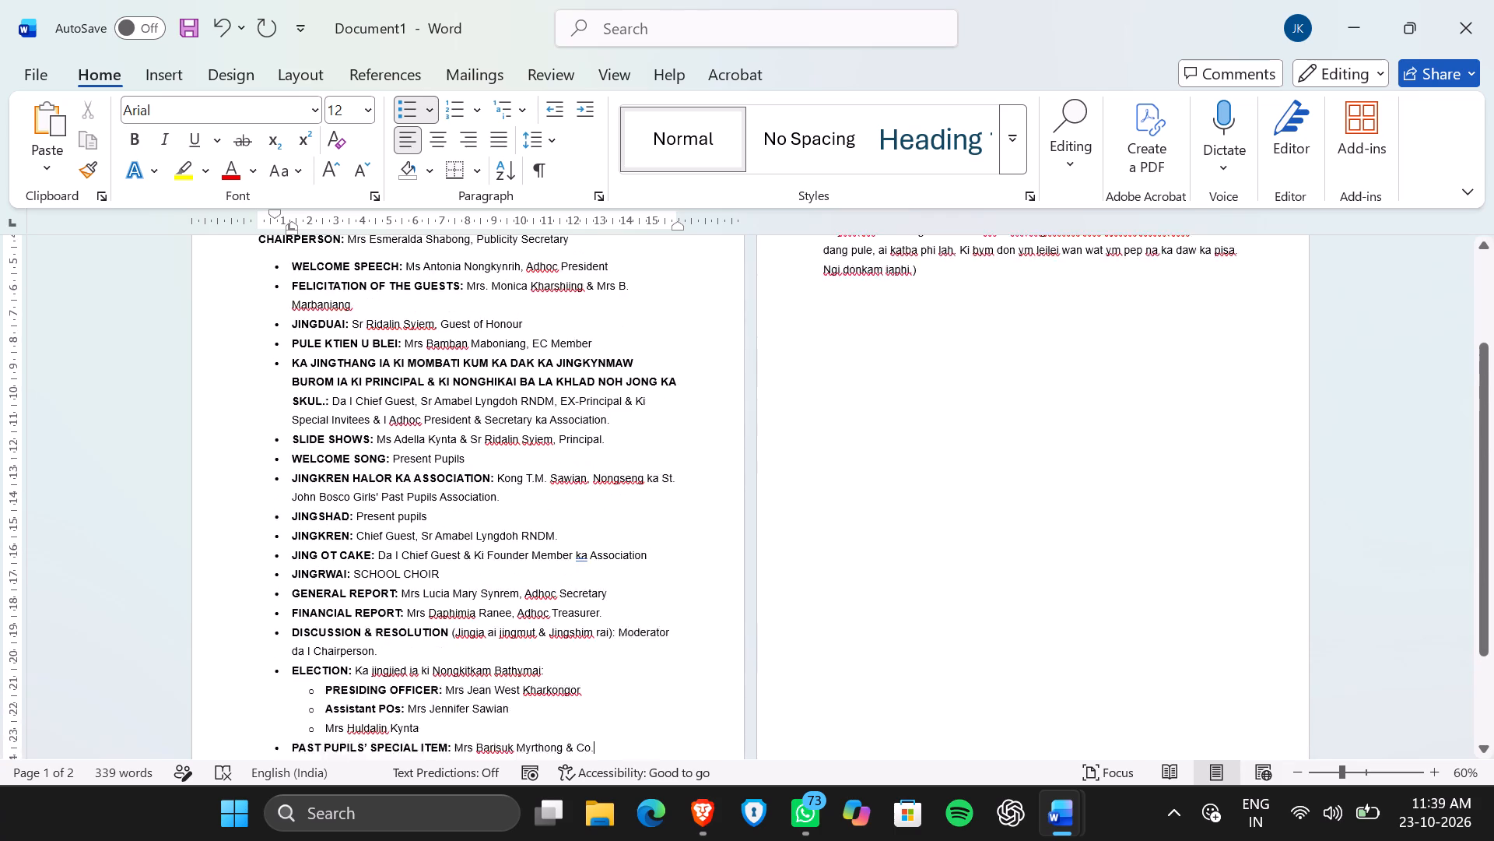
{"action": "scroll", "coordinate": [644, 636], "scroll_direction": "up", "scroll_amount": 2}
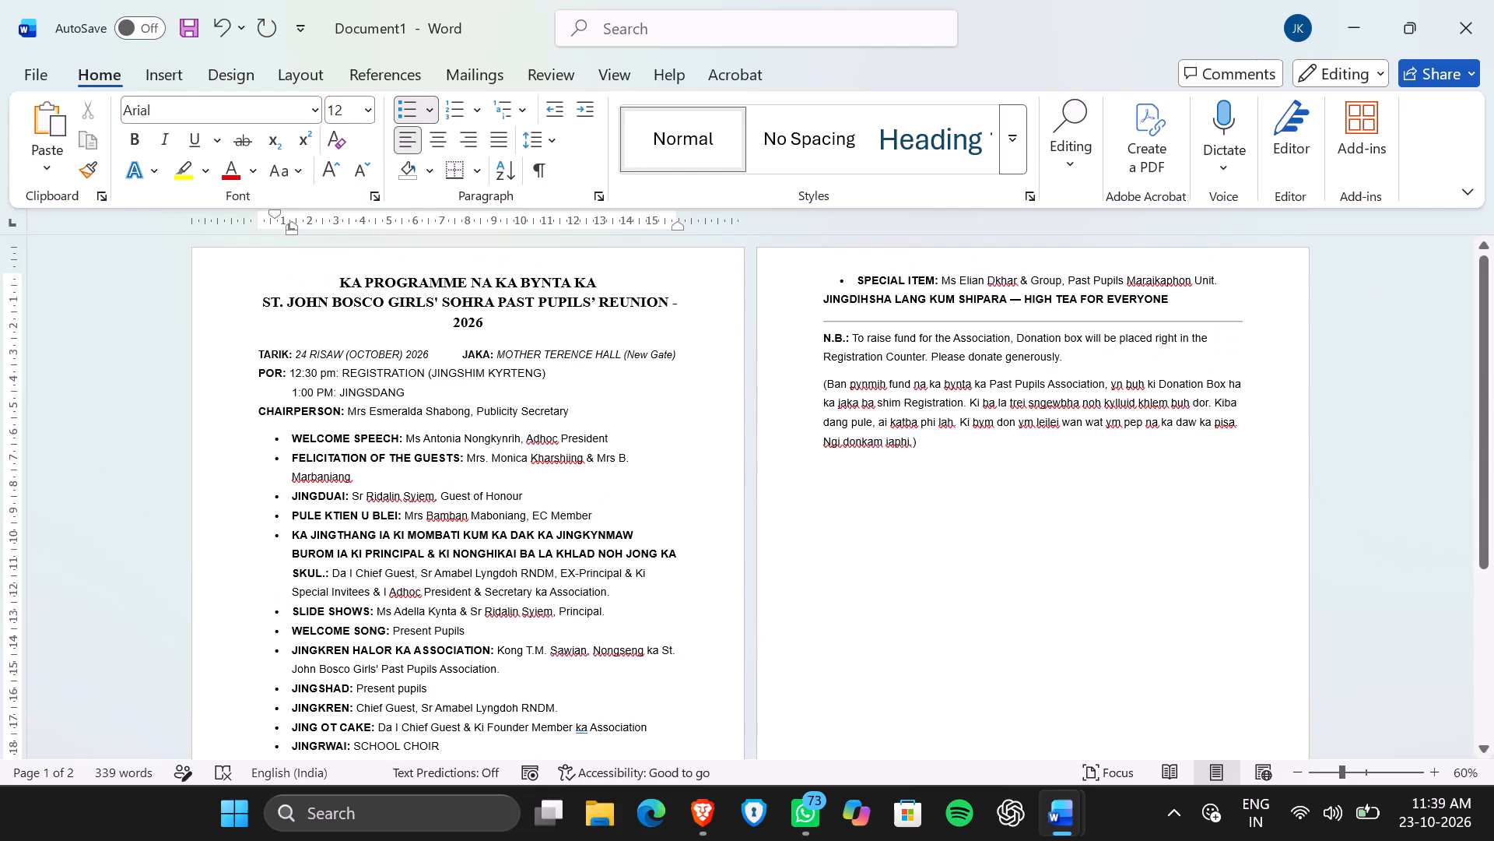
Save Document1 to the Desktop as a Word document named "PAst Pupil".
{"action": "left_click", "coordinate": [47, 86]}
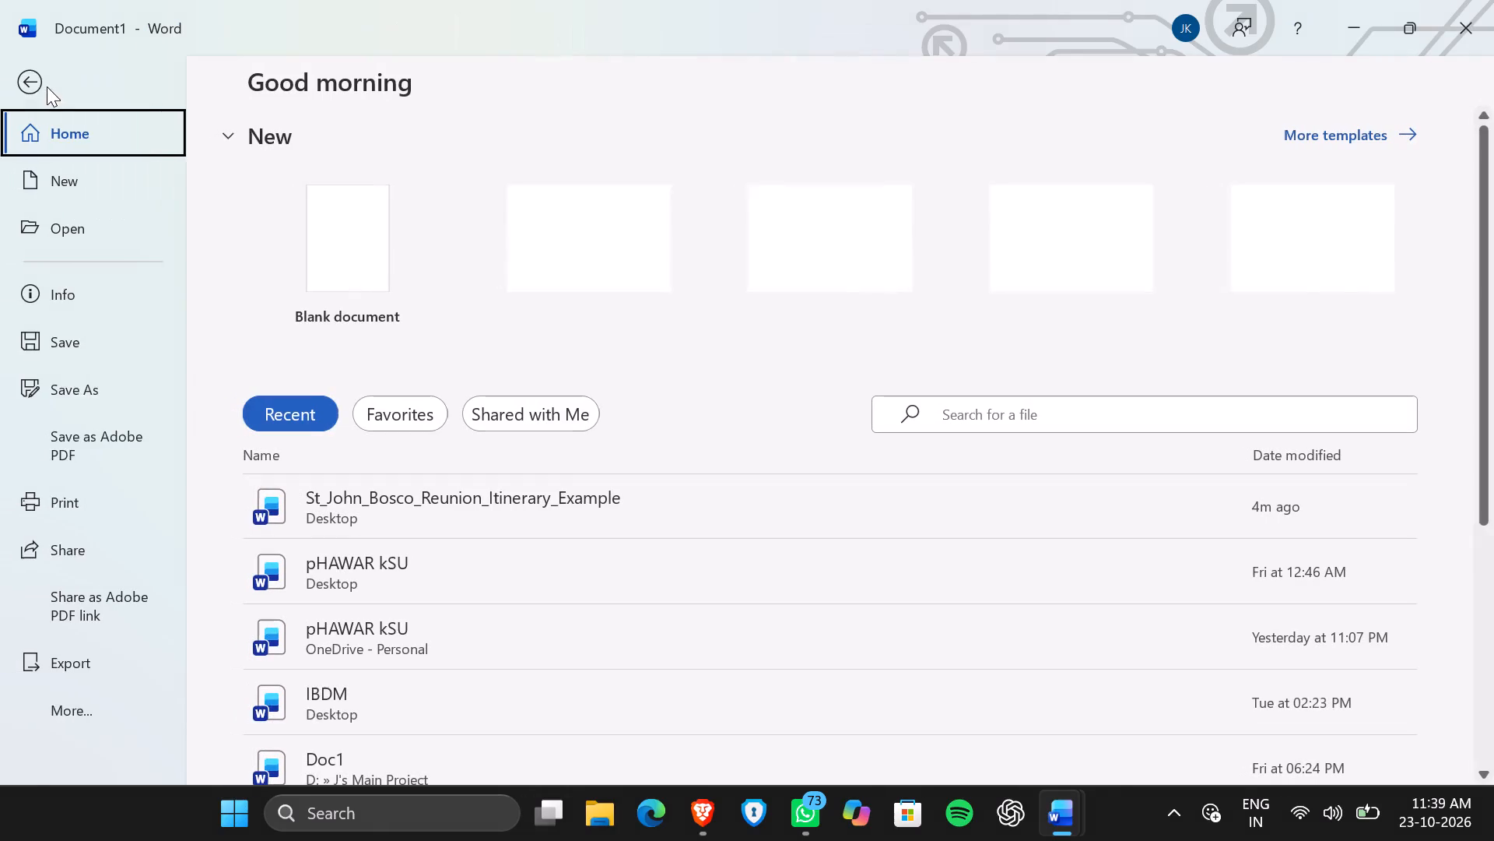
{"action": "left_click", "coordinate": [64, 376]}
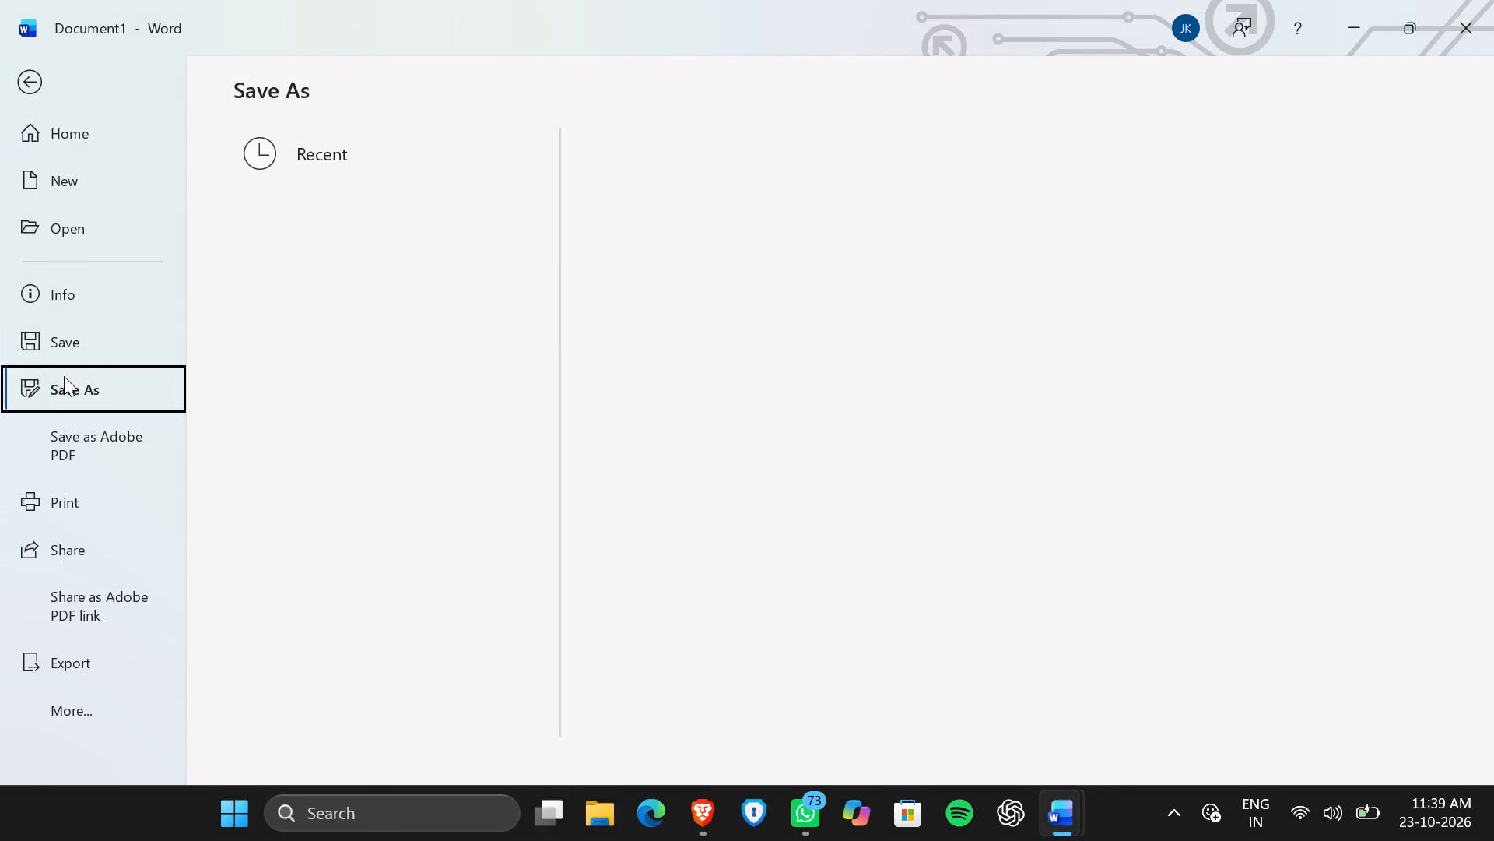
{"action": "left_click", "coordinate": [112, 343]}
{"action": "left_click", "coordinate": [738, 169]}
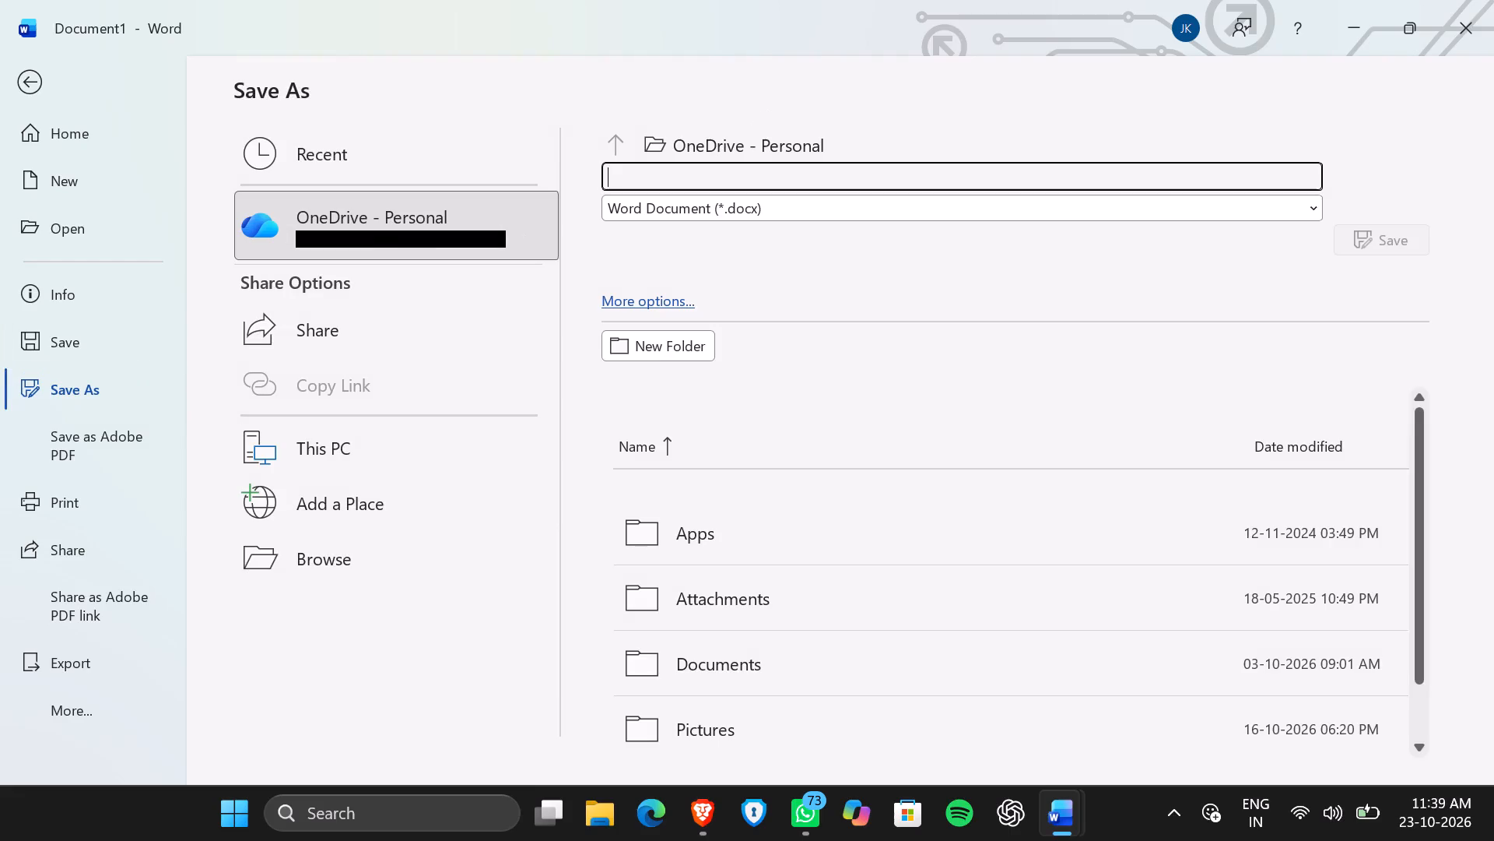
{"action": "type", "text": "PAst Pupil"}
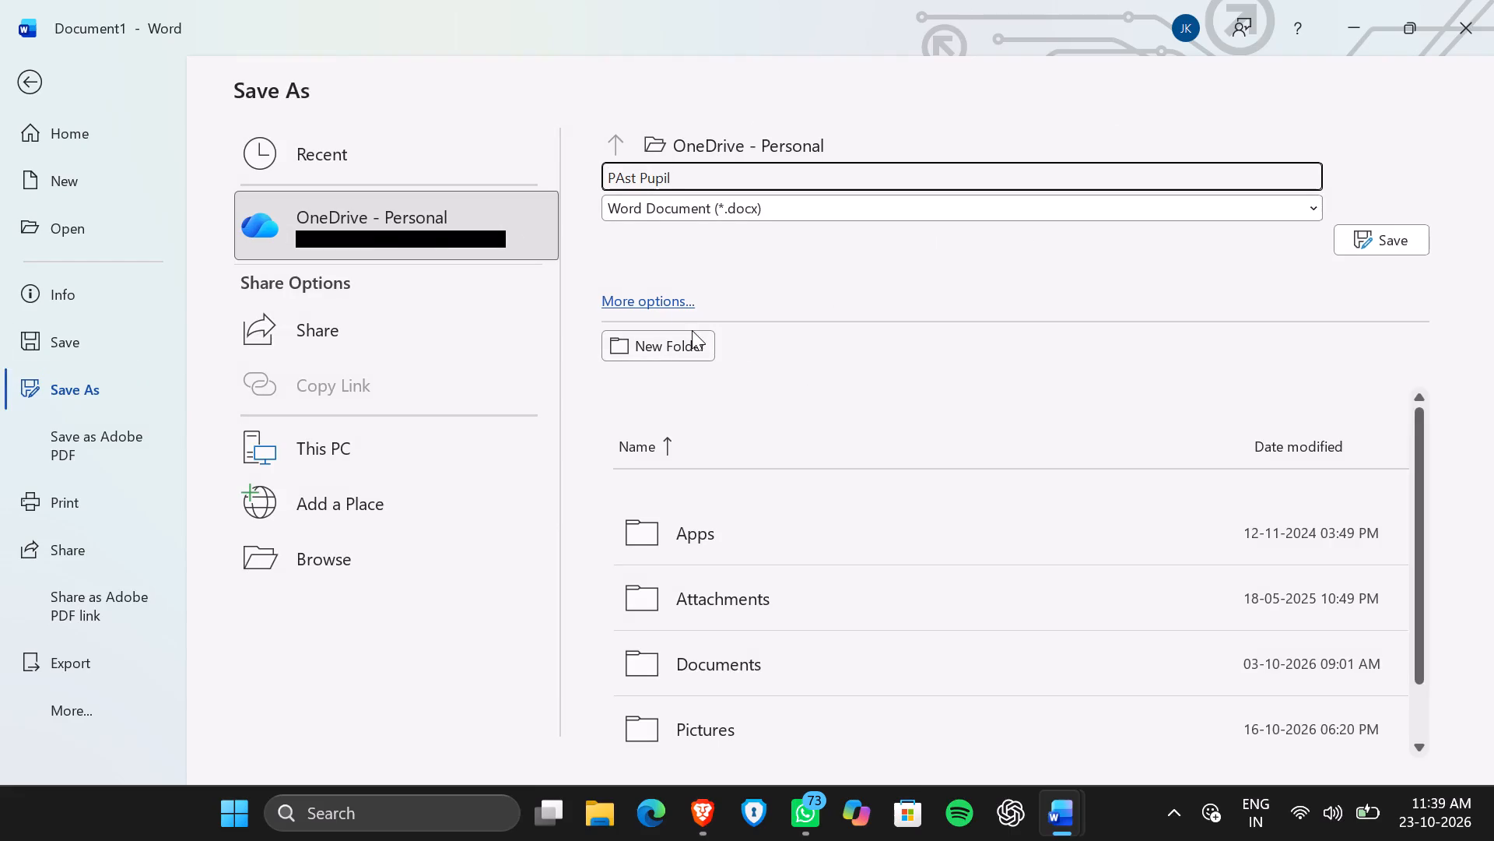
{"action": "left_click", "coordinate": [678, 313]}
{"action": "left_click", "coordinate": [675, 311]}
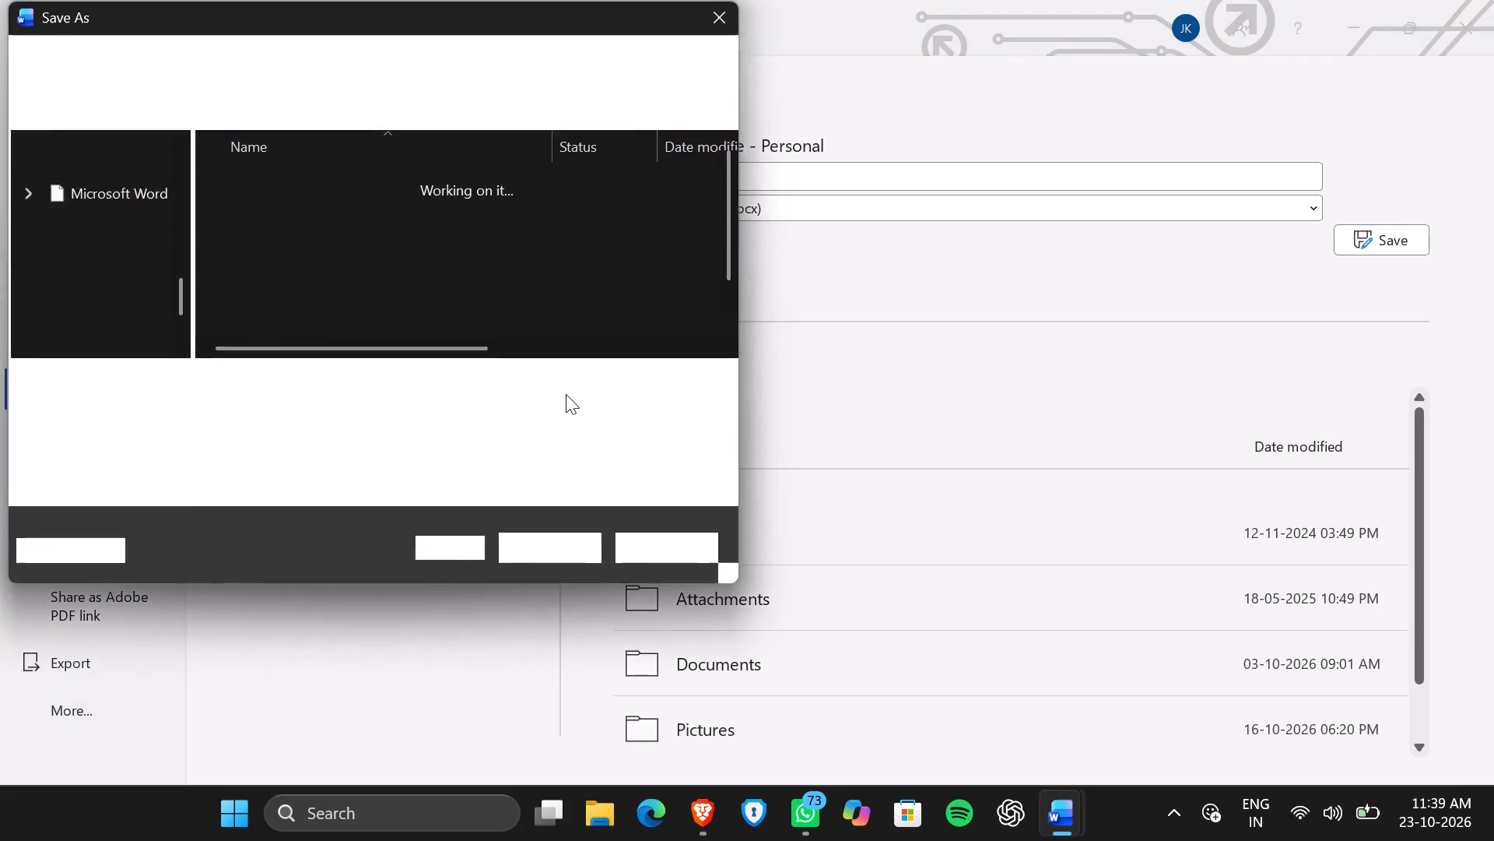
{"action": "scroll", "coordinate": [58, 297], "scroll_direction": "down", "scroll_amount": 1}
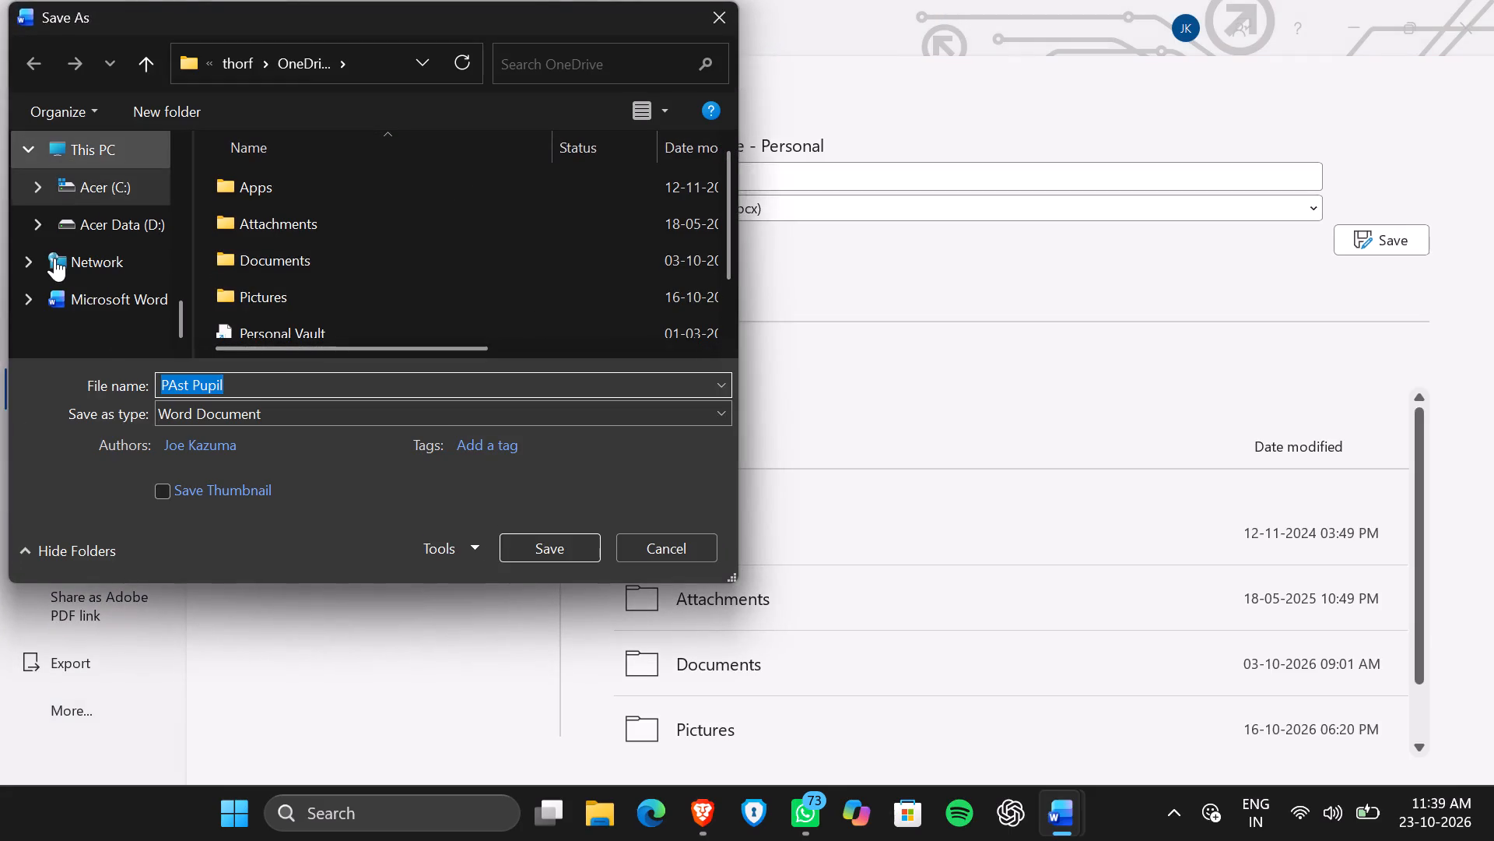
{"action": "scroll", "coordinate": [54, 258], "scroll_direction": "up", "scroll_amount": 2}
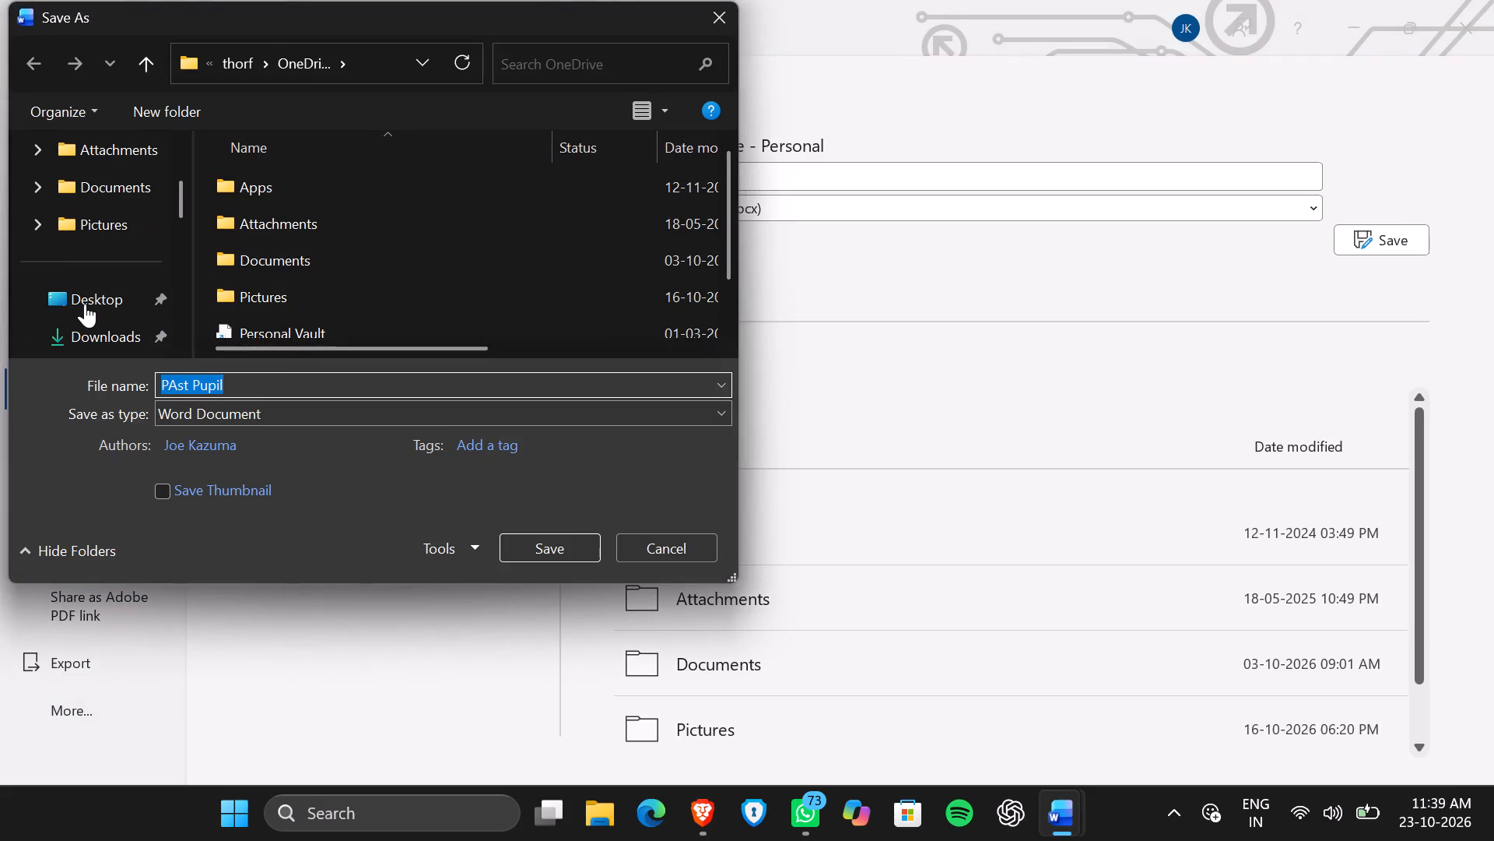
{"action": "left_click", "coordinate": [85, 304]}
{"action": "left_click", "coordinate": [566, 541]}
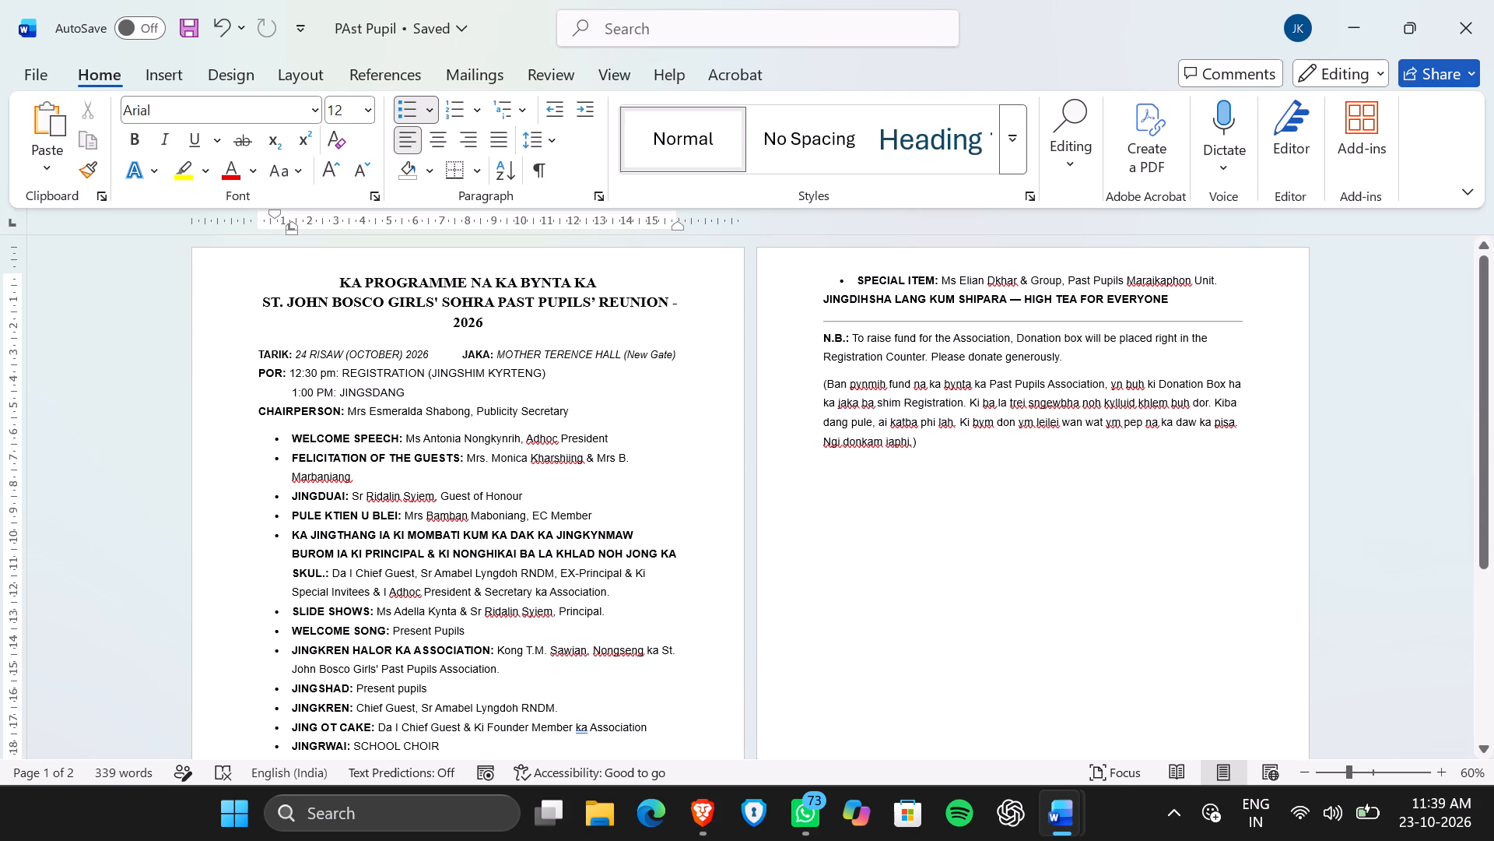
{"action": "left_click", "coordinate": [1359, 0]}
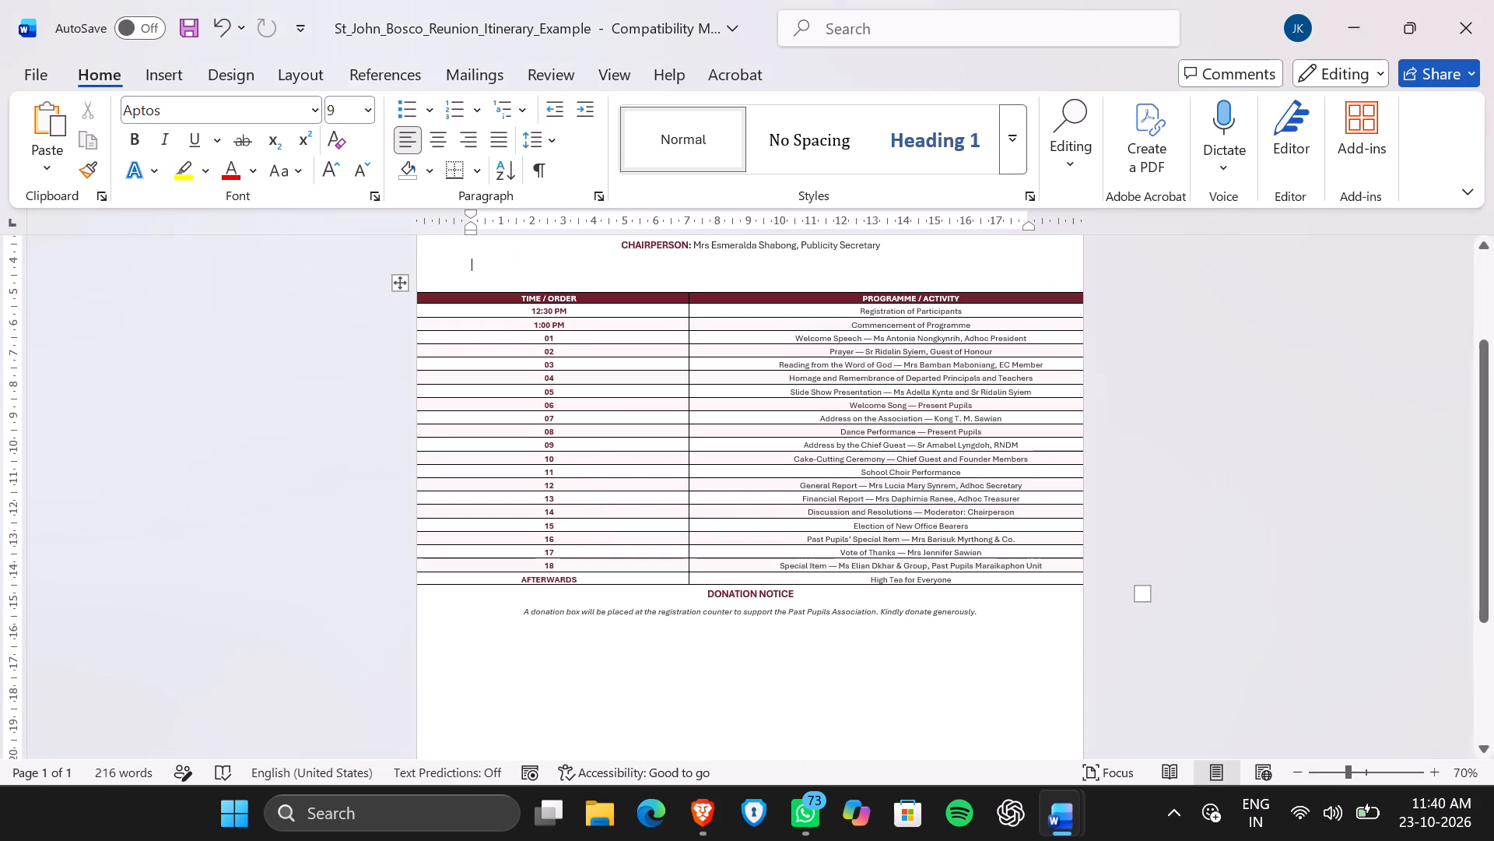
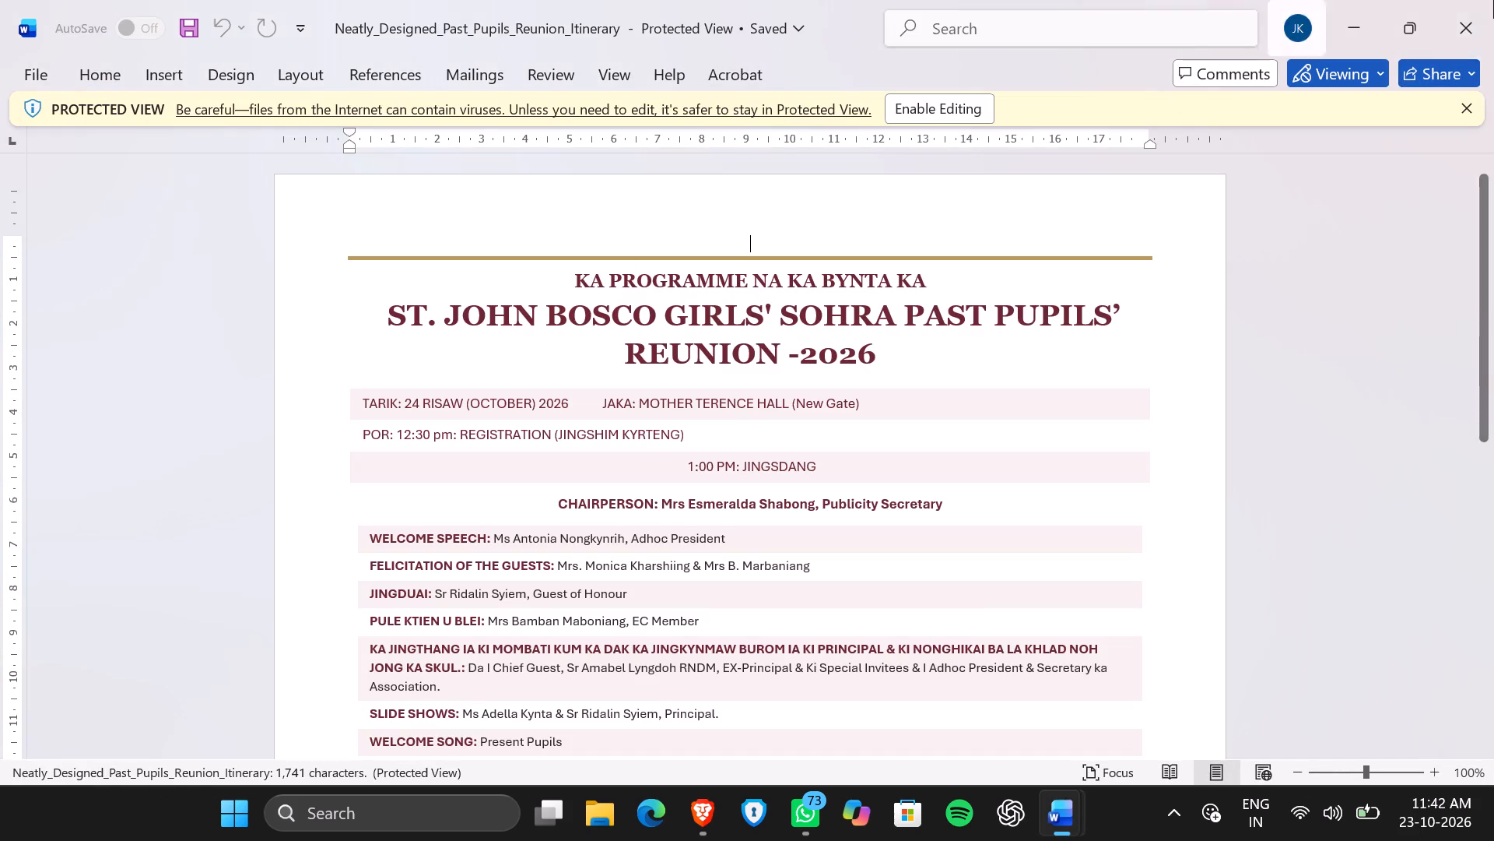
{"action": "left_click", "coordinate": [1493, 0]}
{"action": "left_click", "coordinate": [1493, 0]}
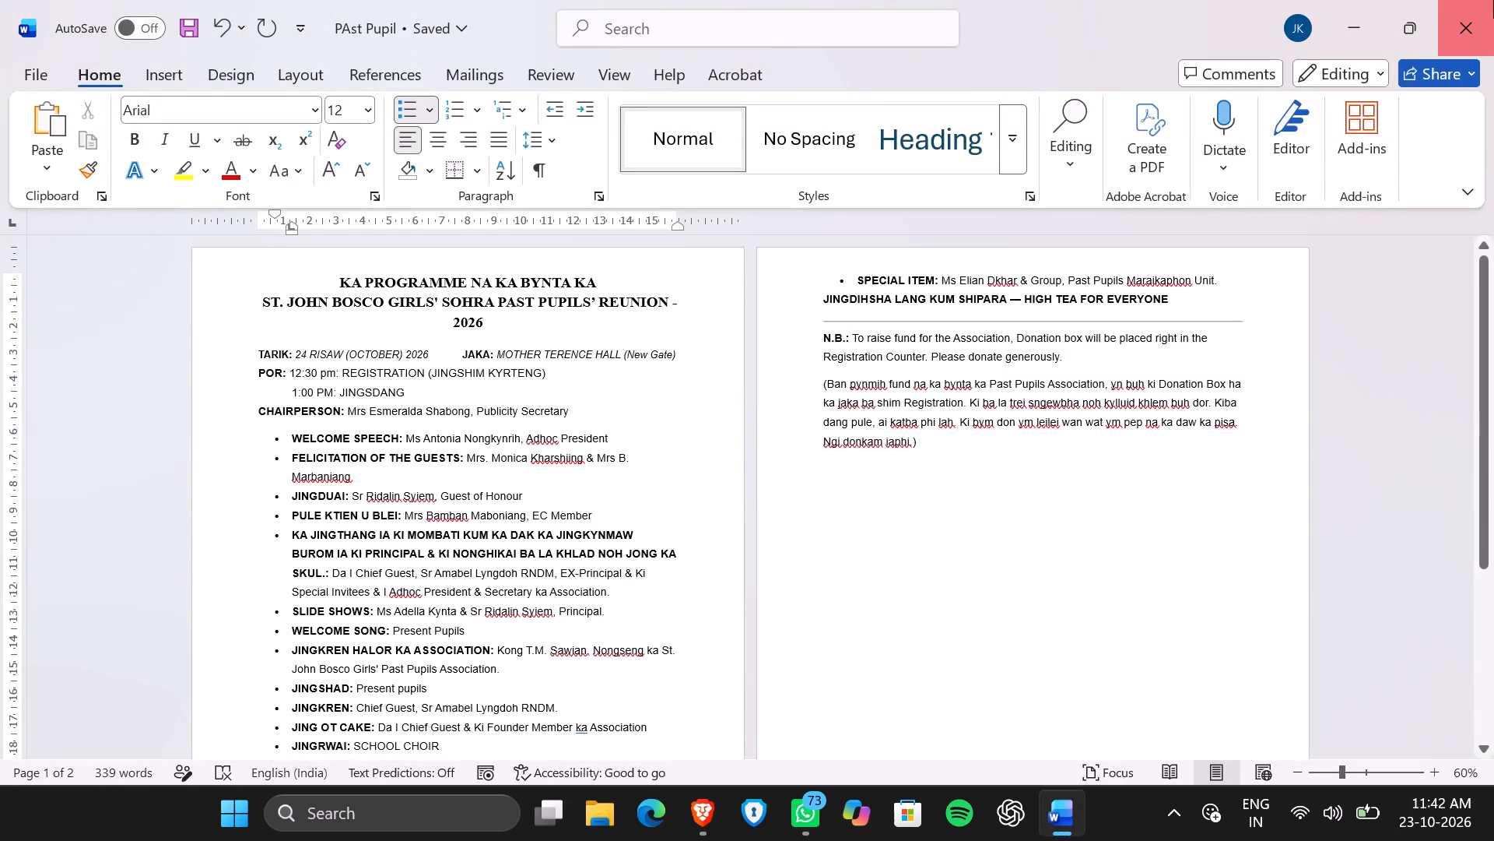
Reopen Neatly_Designed_Past_Pupils_Reunion_Itinerary from the desktop and enable editing on it.
{"action": "double_click", "coordinate": [393, 656]}
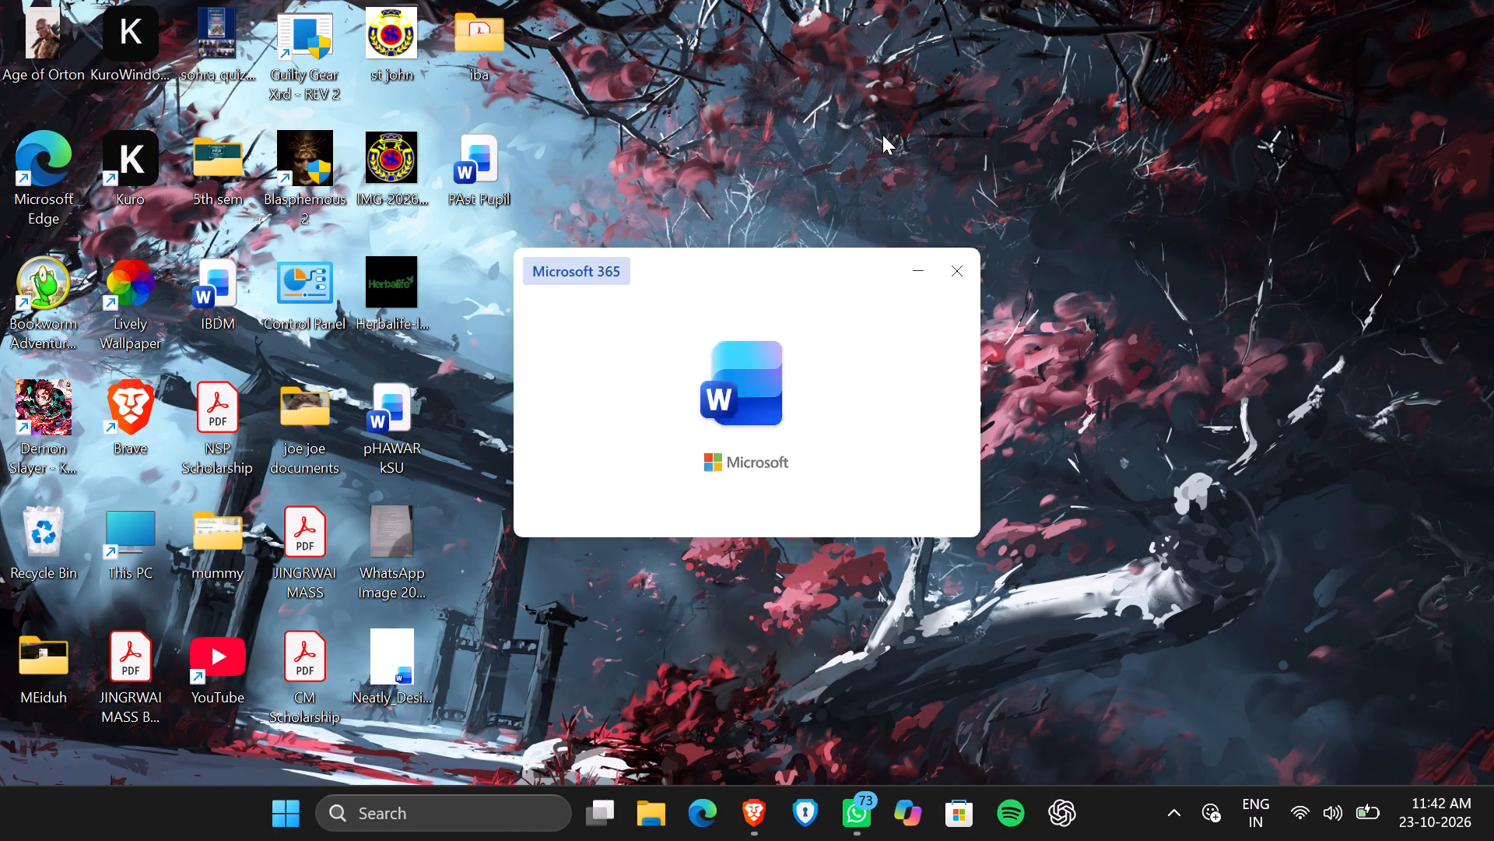
{"action": "left_click", "coordinate": [916, 109]}
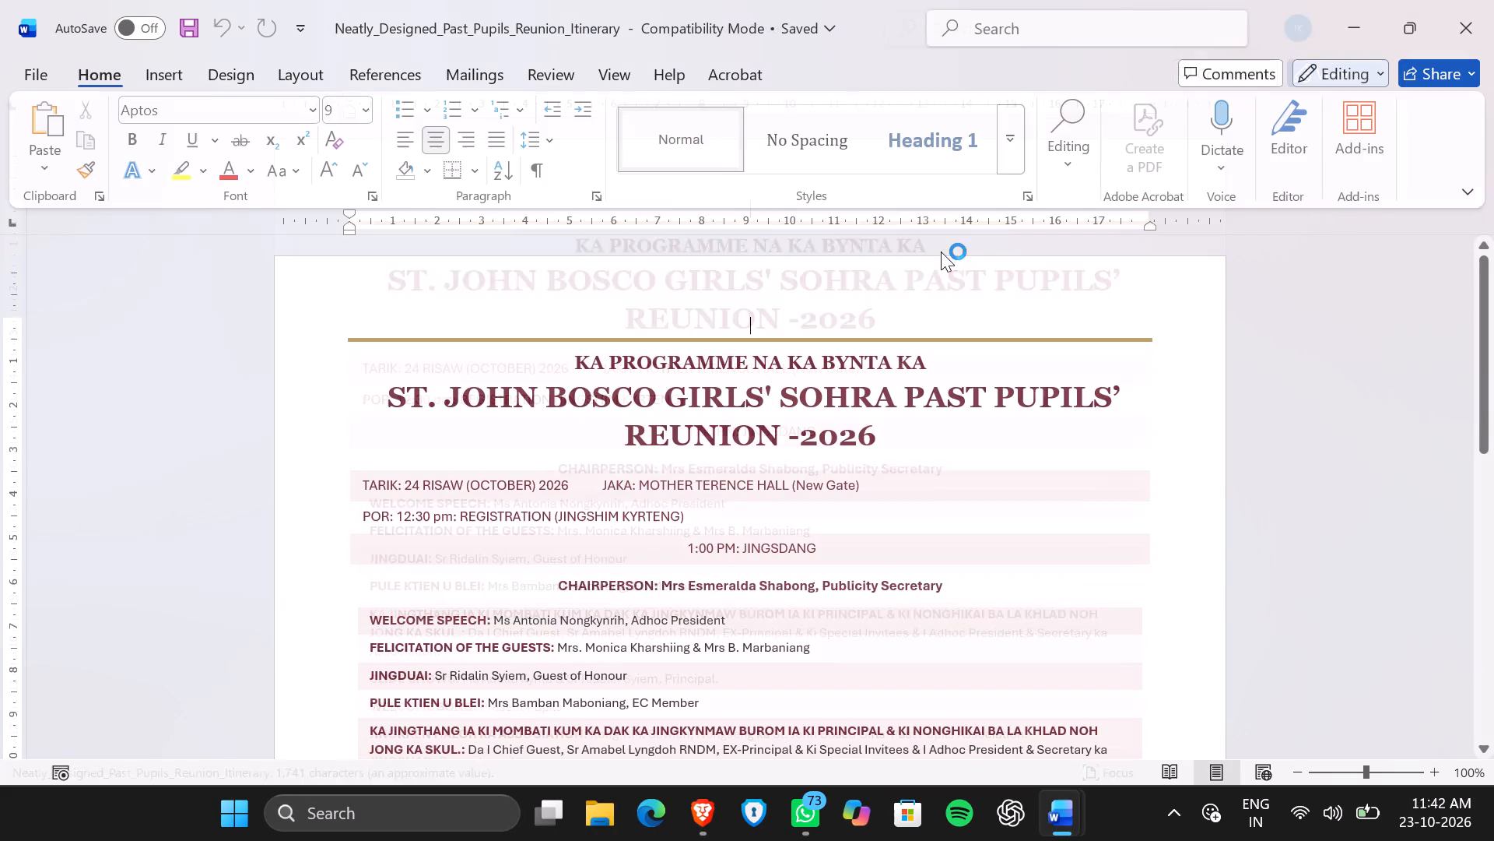
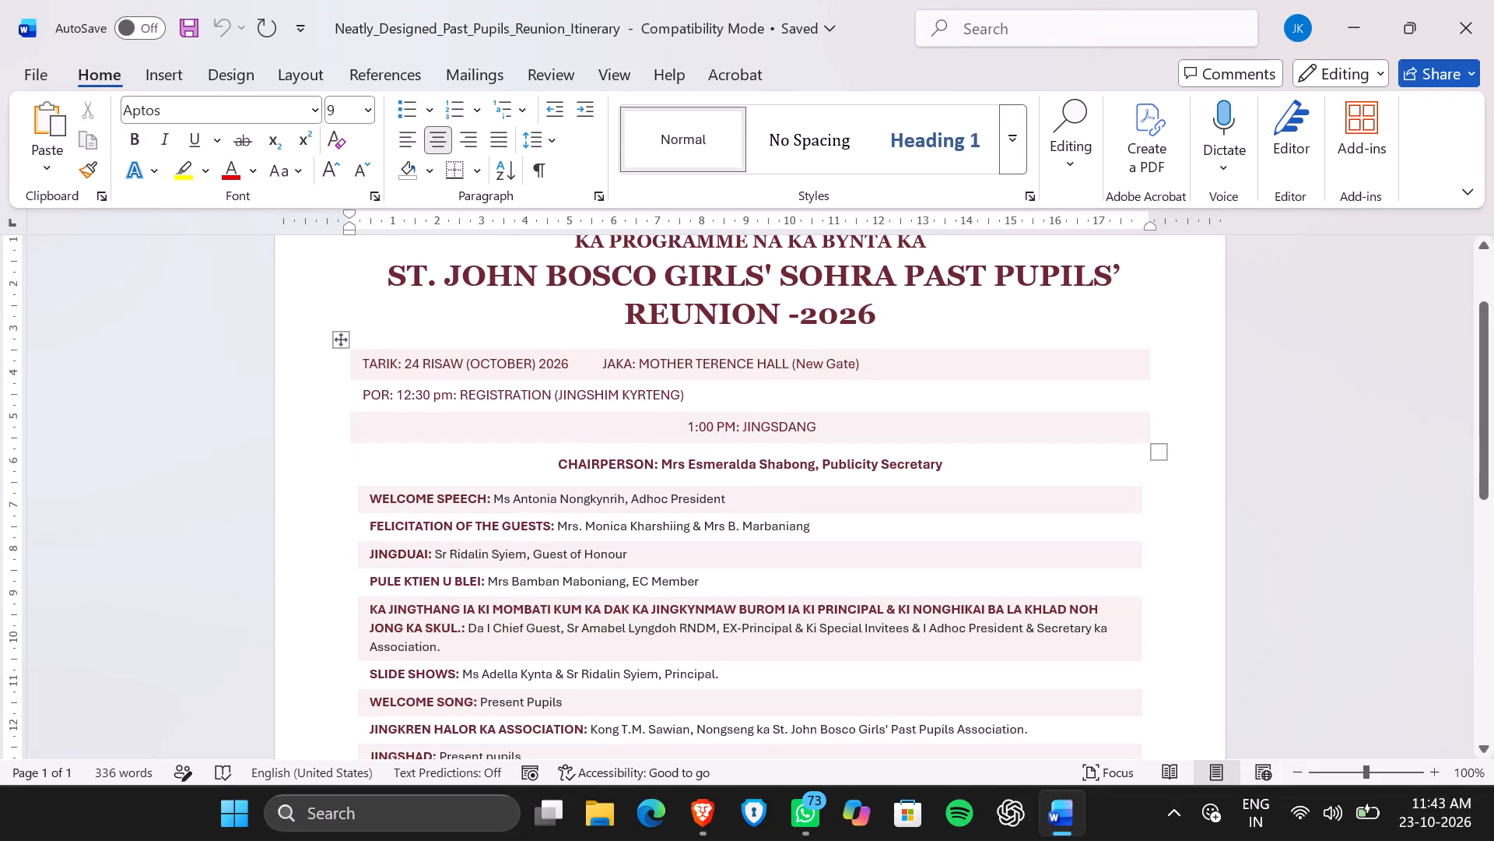
Bold the date and venue row (TARIK / JAKA) in the shaded details table under the programme title.
{"action": "left_click", "coordinate": [672, 429]}
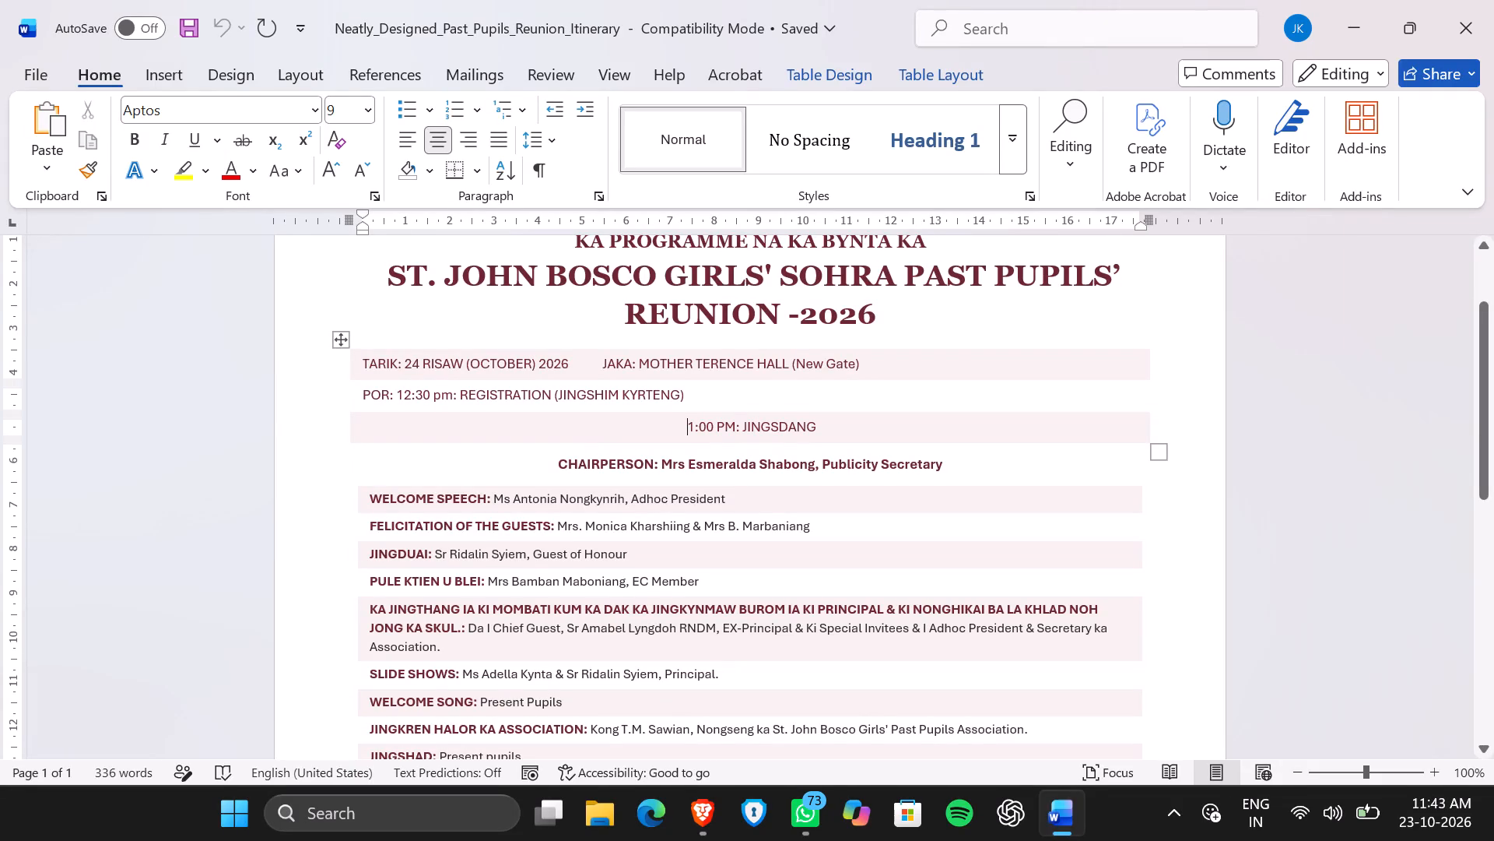
{"action": "scroll", "coordinate": [694, 426], "scroll_direction": "down", "scroll_amount": 1}
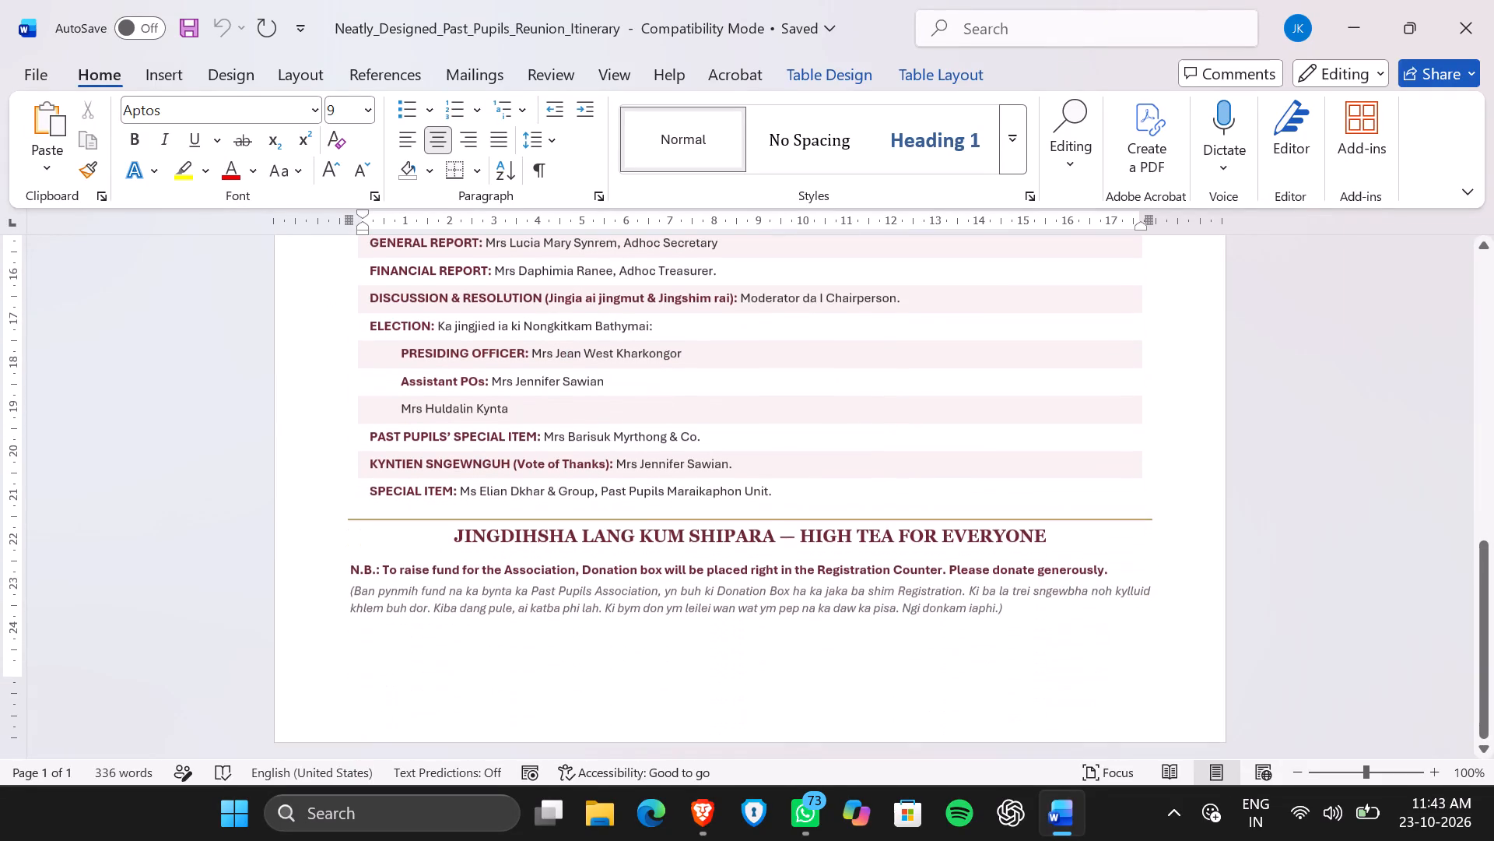
{"action": "scroll", "coordinate": [694, 426], "scroll_direction": "down", "scroll_amount": 1}
{"action": "scroll", "coordinate": [694, 426], "scroll_direction": "up", "scroll_amount": 1}
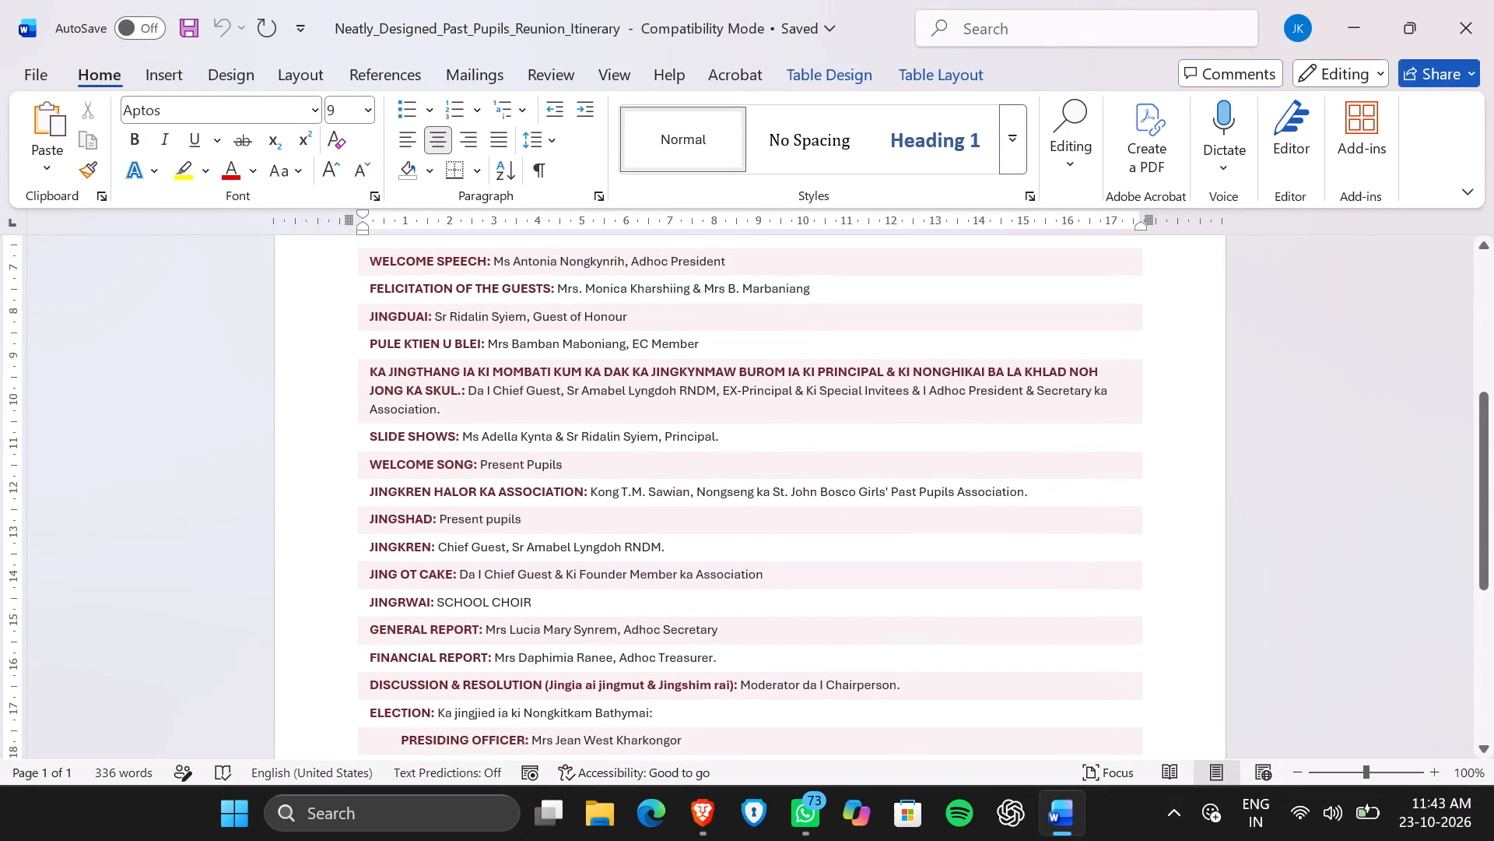
{"action": "scroll", "coordinate": [694, 426], "scroll_direction": "up", "scroll_amount": 1}
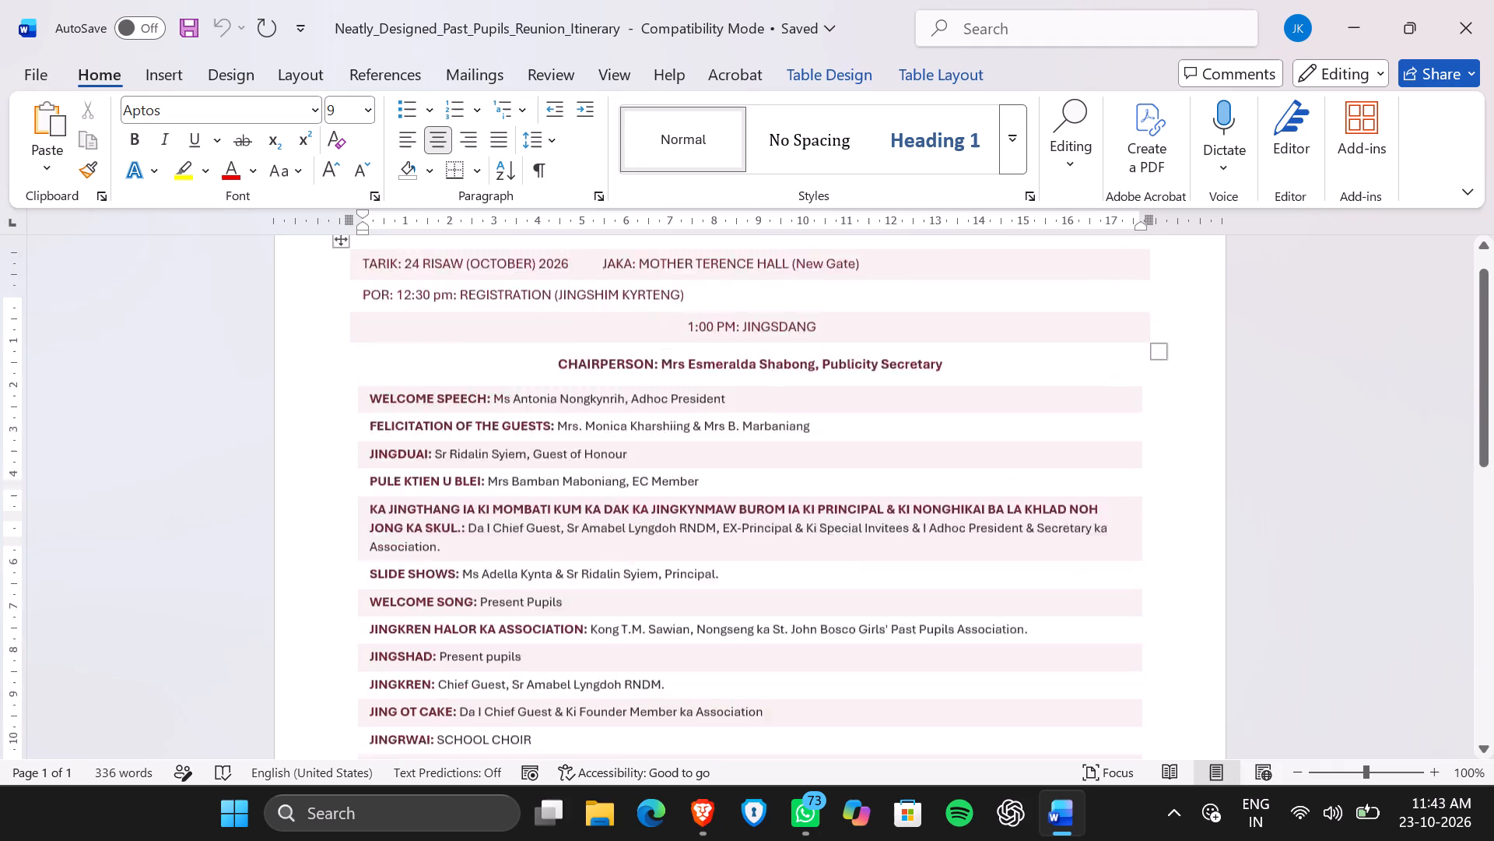
{"action": "scroll", "coordinate": [694, 426], "scroll_direction": "up", "scroll_amount": 1}
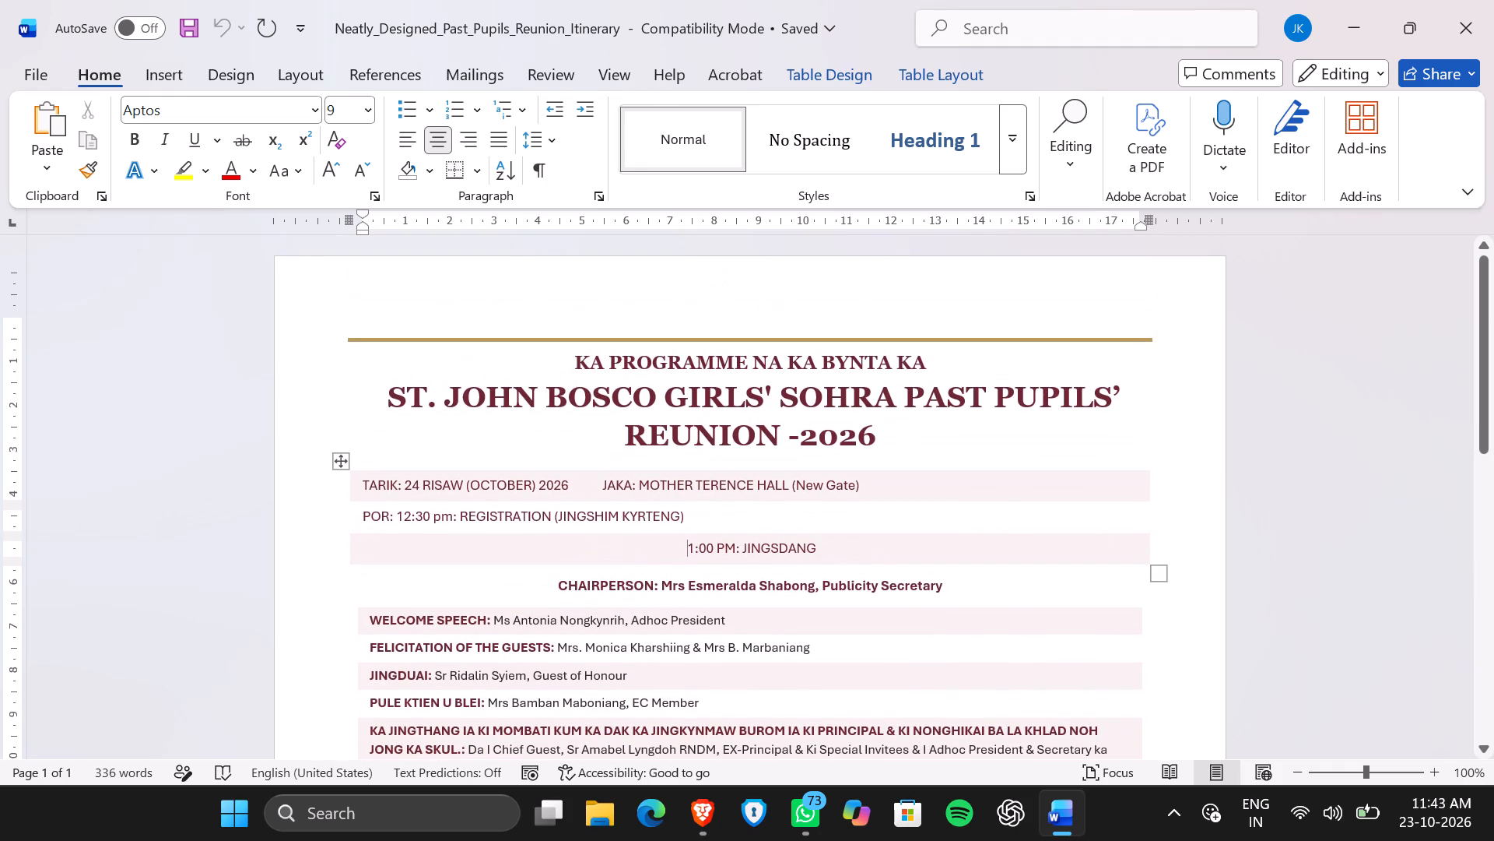
{"action": "left_click_drag", "start_coordinate": [401, 486], "coordinate": [505, 484]}
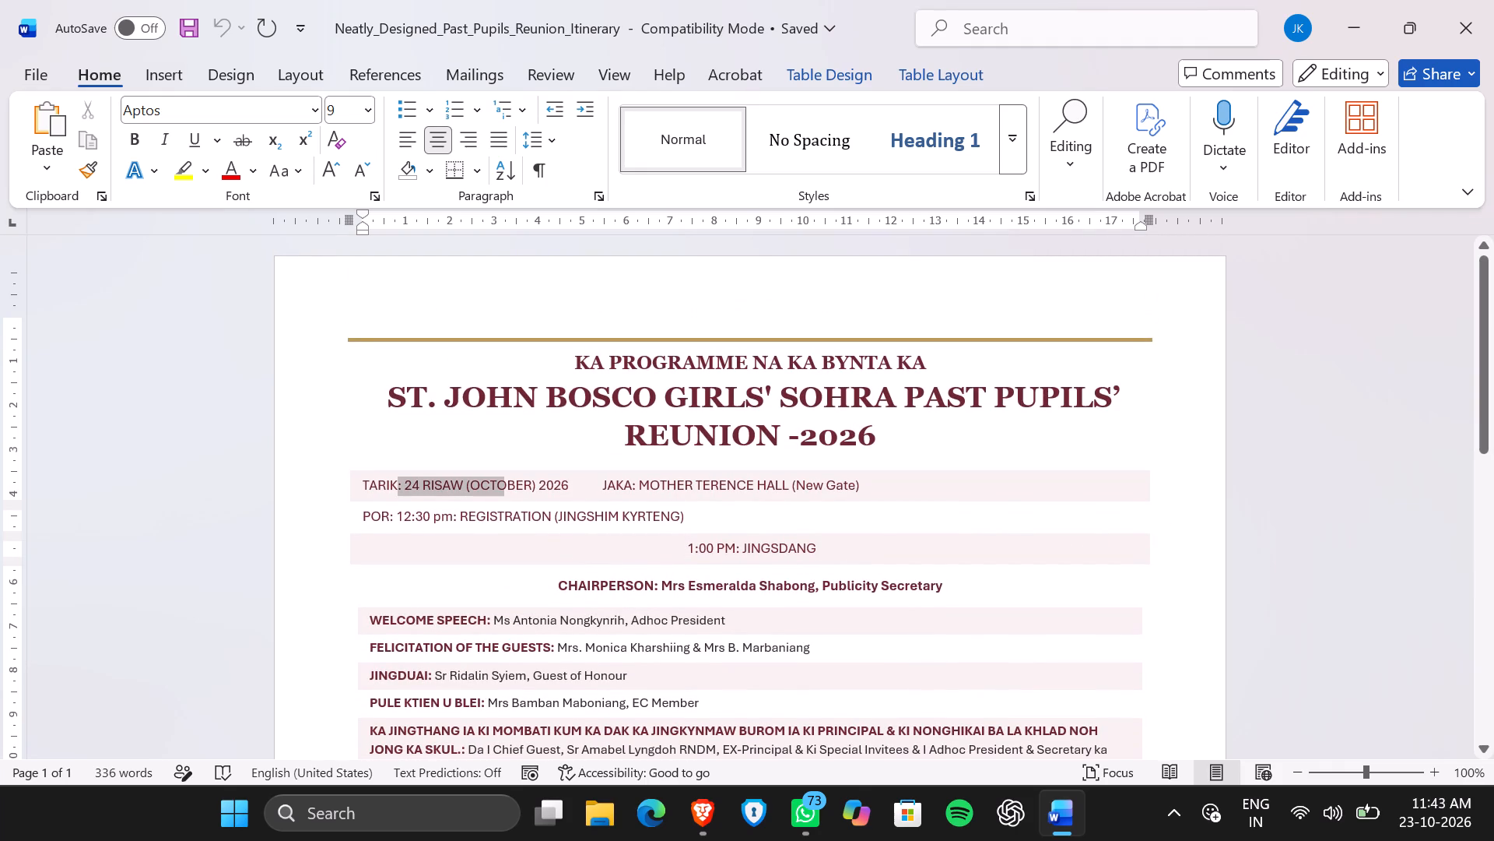
{"action": "left_click_drag", "start_coordinate": [505, 484], "coordinate": [636, 479]}
{"action": "left_click", "coordinate": [636, 479]}
{"action": "scroll", "coordinate": [636, 479], "scroll_direction": "down", "scroll_amount": 1}
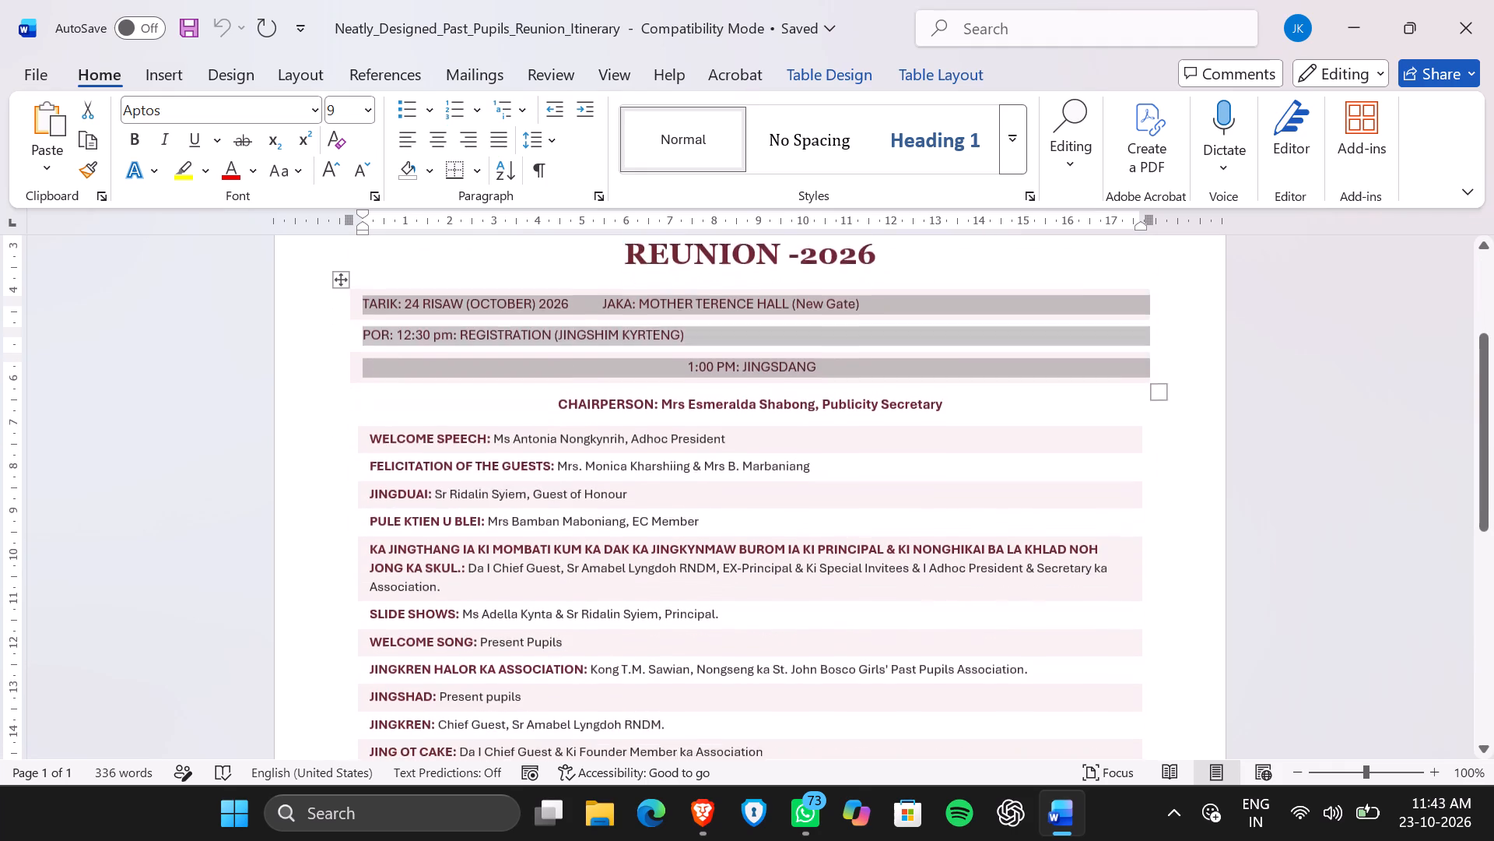
{"action": "left_click_drag", "start_coordinate": [636, 479], "coordinate": [633, 436]}
{"action": "left_click", "coordinate": [505, 347]}
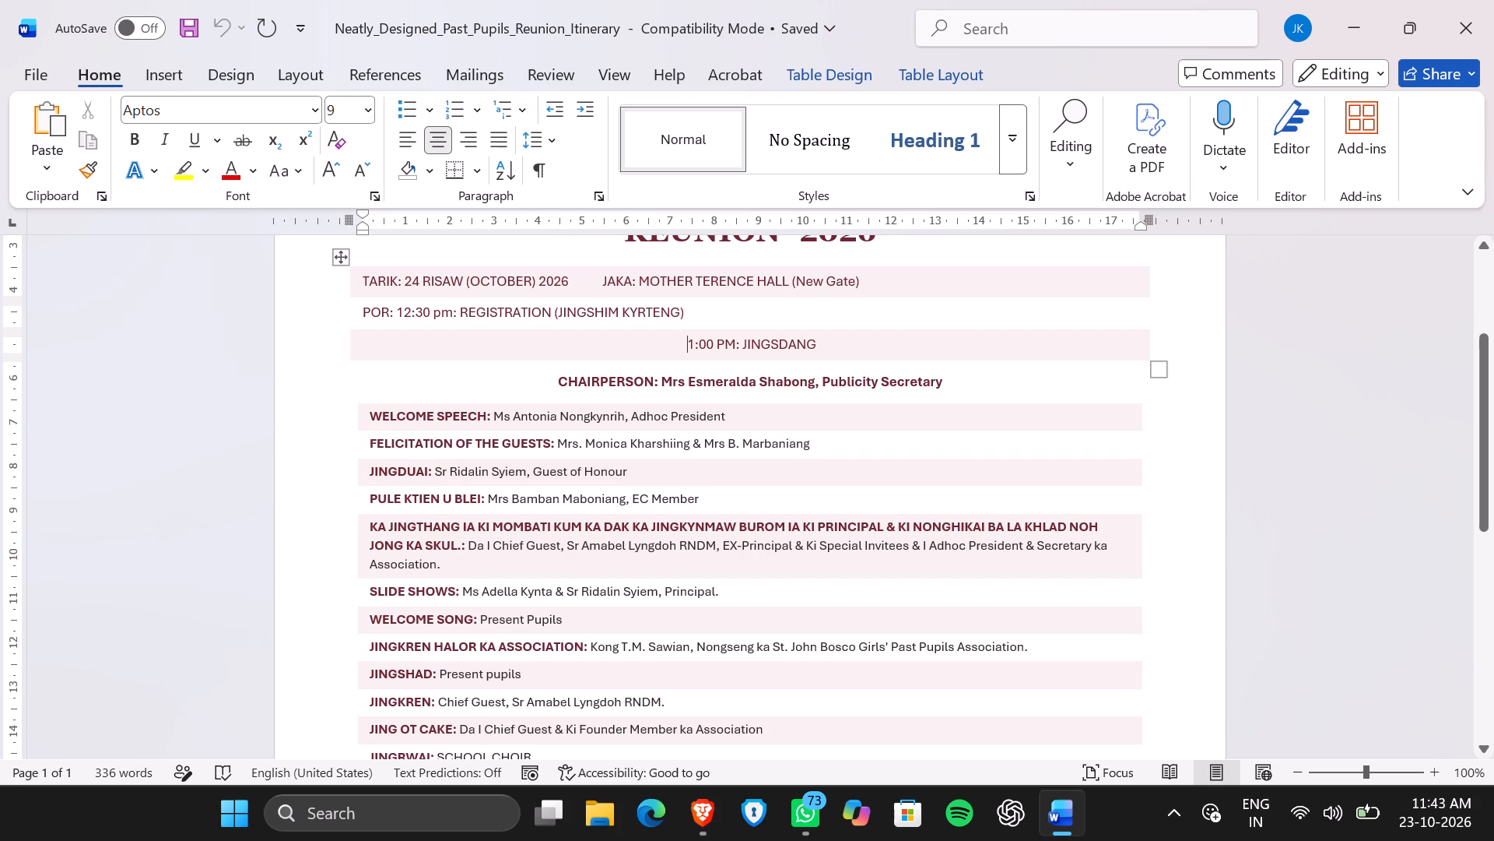
{"action": "left_click", "coordinate": [359, 282]}
{"action": "left_click", "coordinate": [128, 143]}
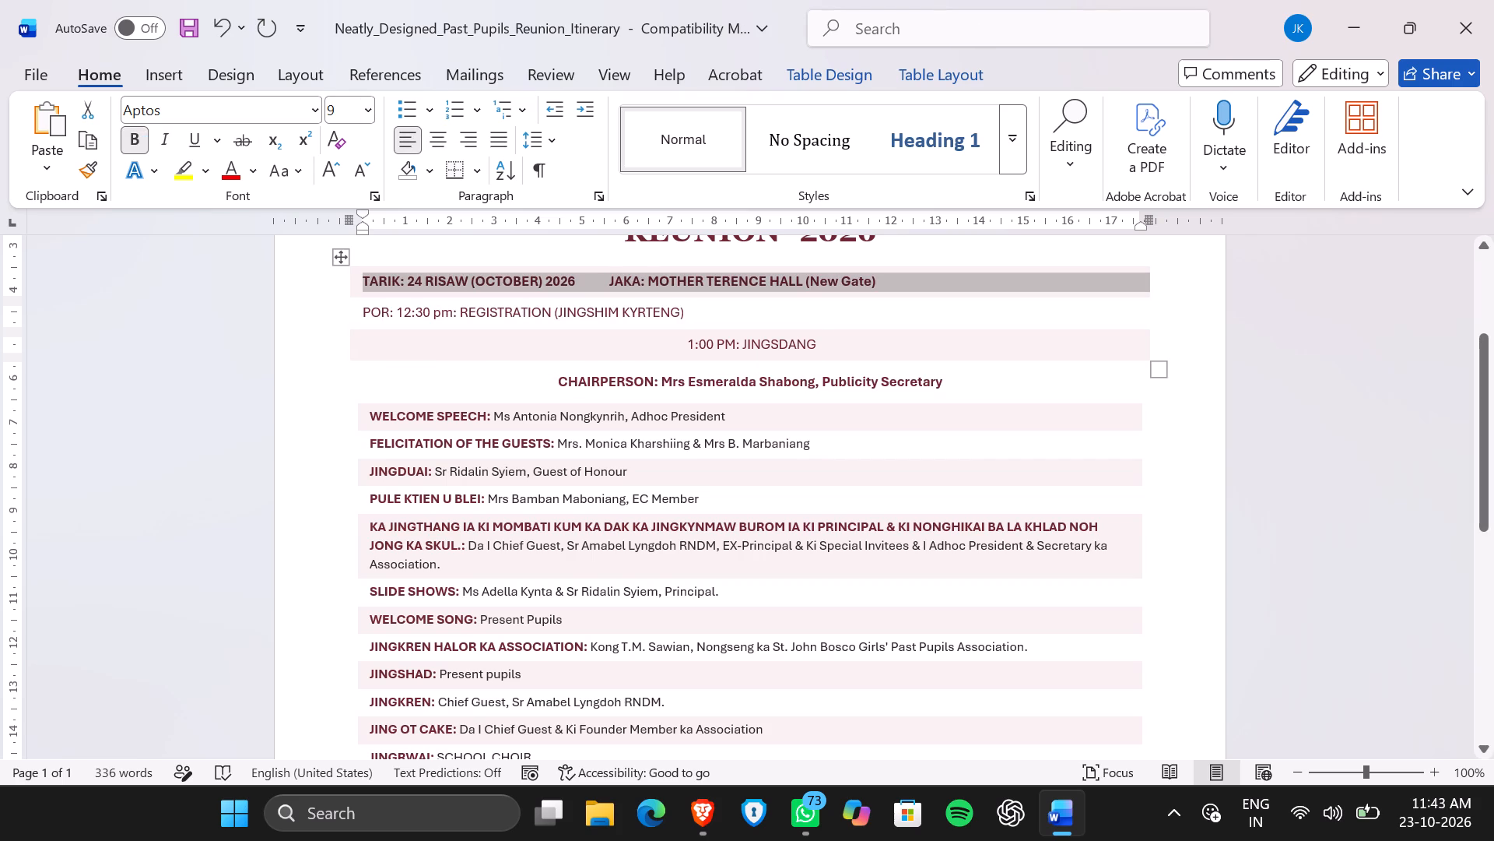
Bold the POR registration row and the 1:00 PM: JINGSDANG row of the details table.
{"action": "left_click", "coordinate": [356, 315]}
{"action": "left_click", "coordinate": [123, 140]}
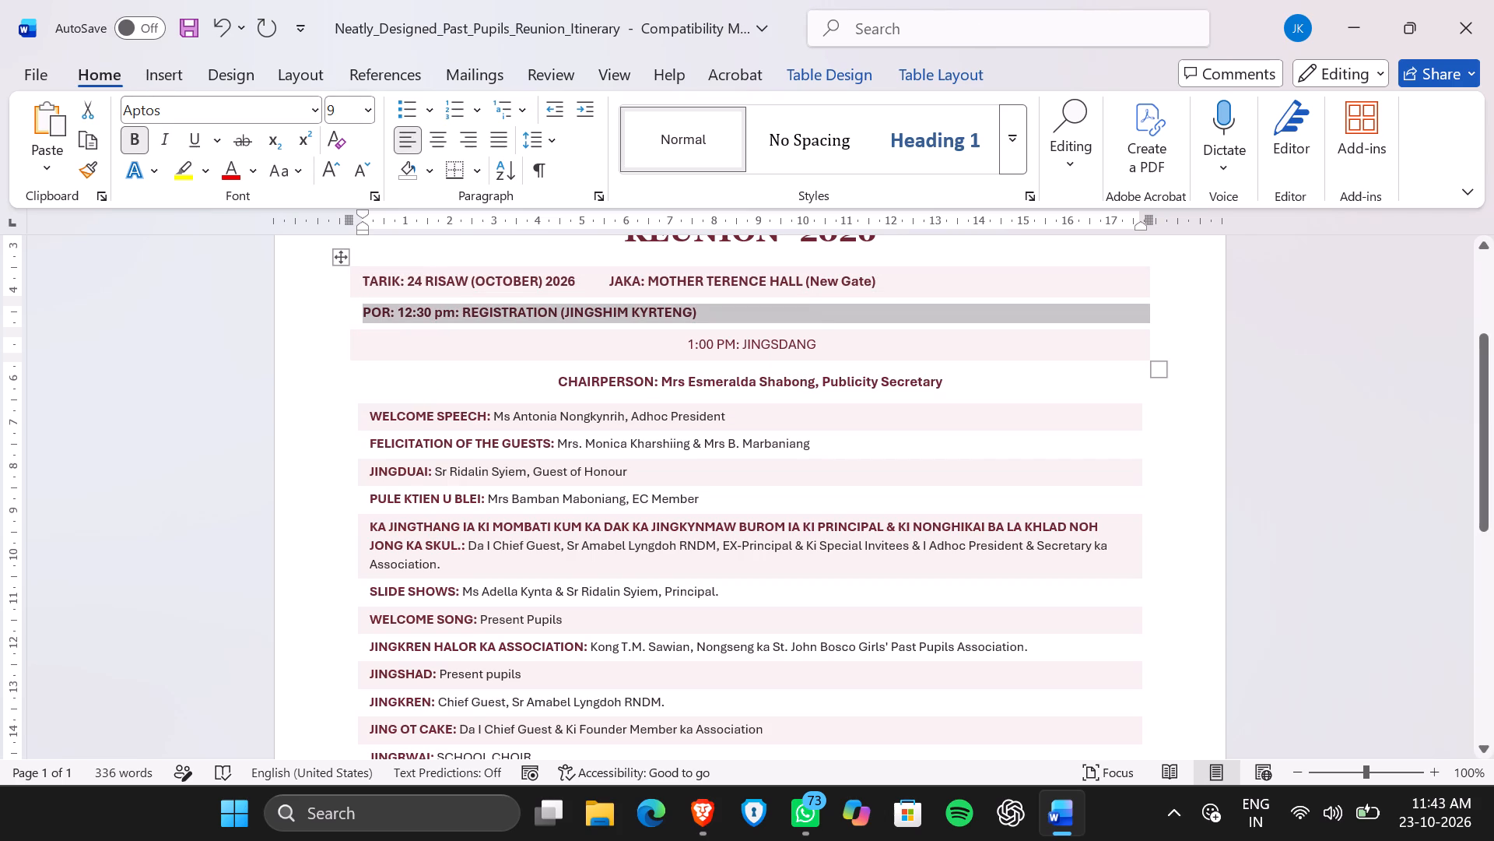
{"action": "left_click", "coordinate": [675, 359]}
{"action": "left_click", "coordinate": [675, 355]}
{"action": "left_click", "coordinate": [675, 351]}
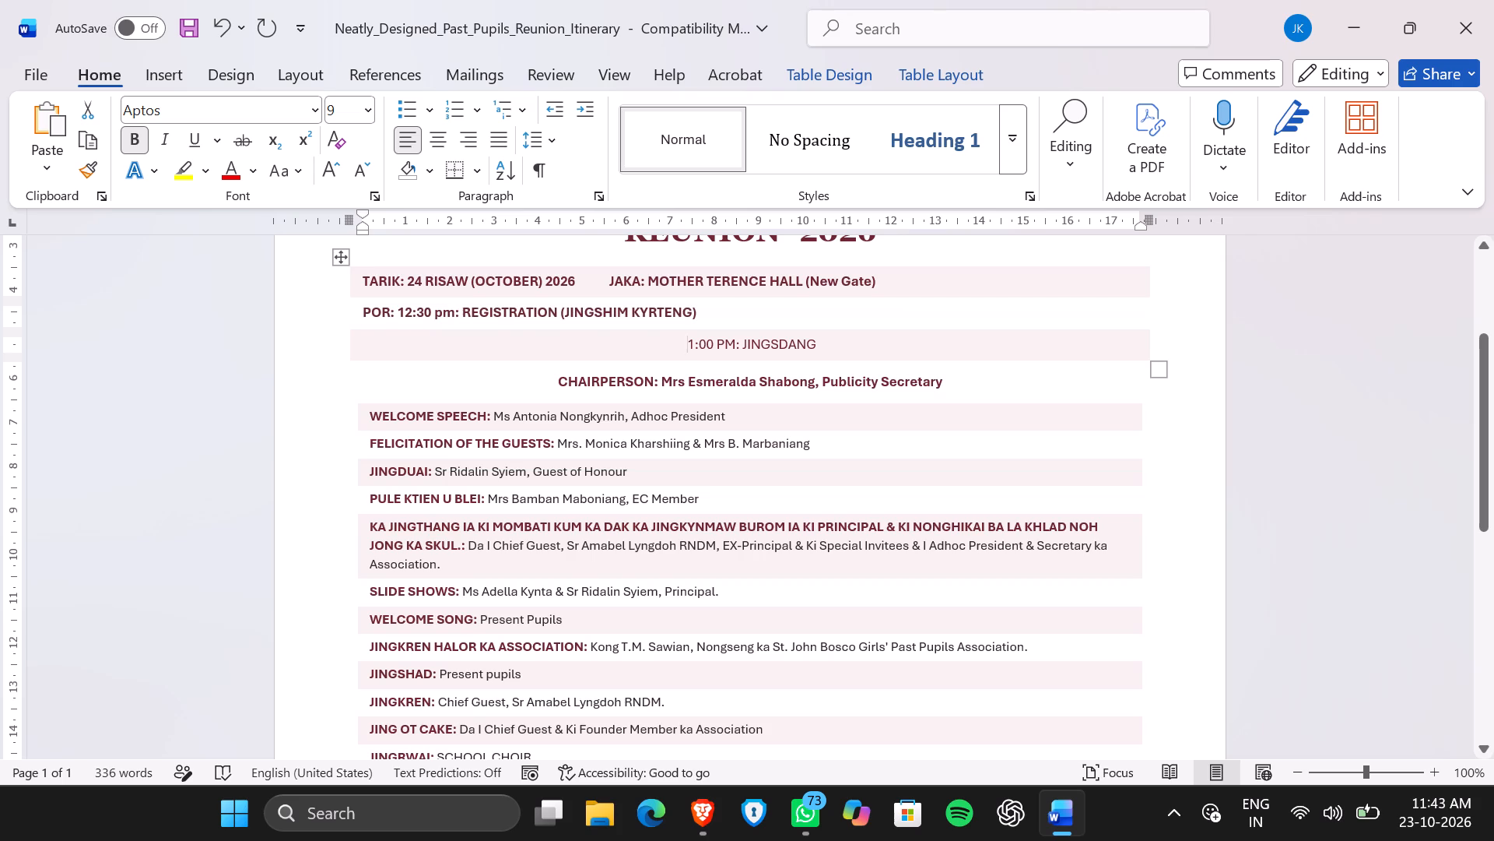
{"action": "left_click", "coordinate": [350, 346]}
{"action": "left_click", "coordinate": [139, 137]}
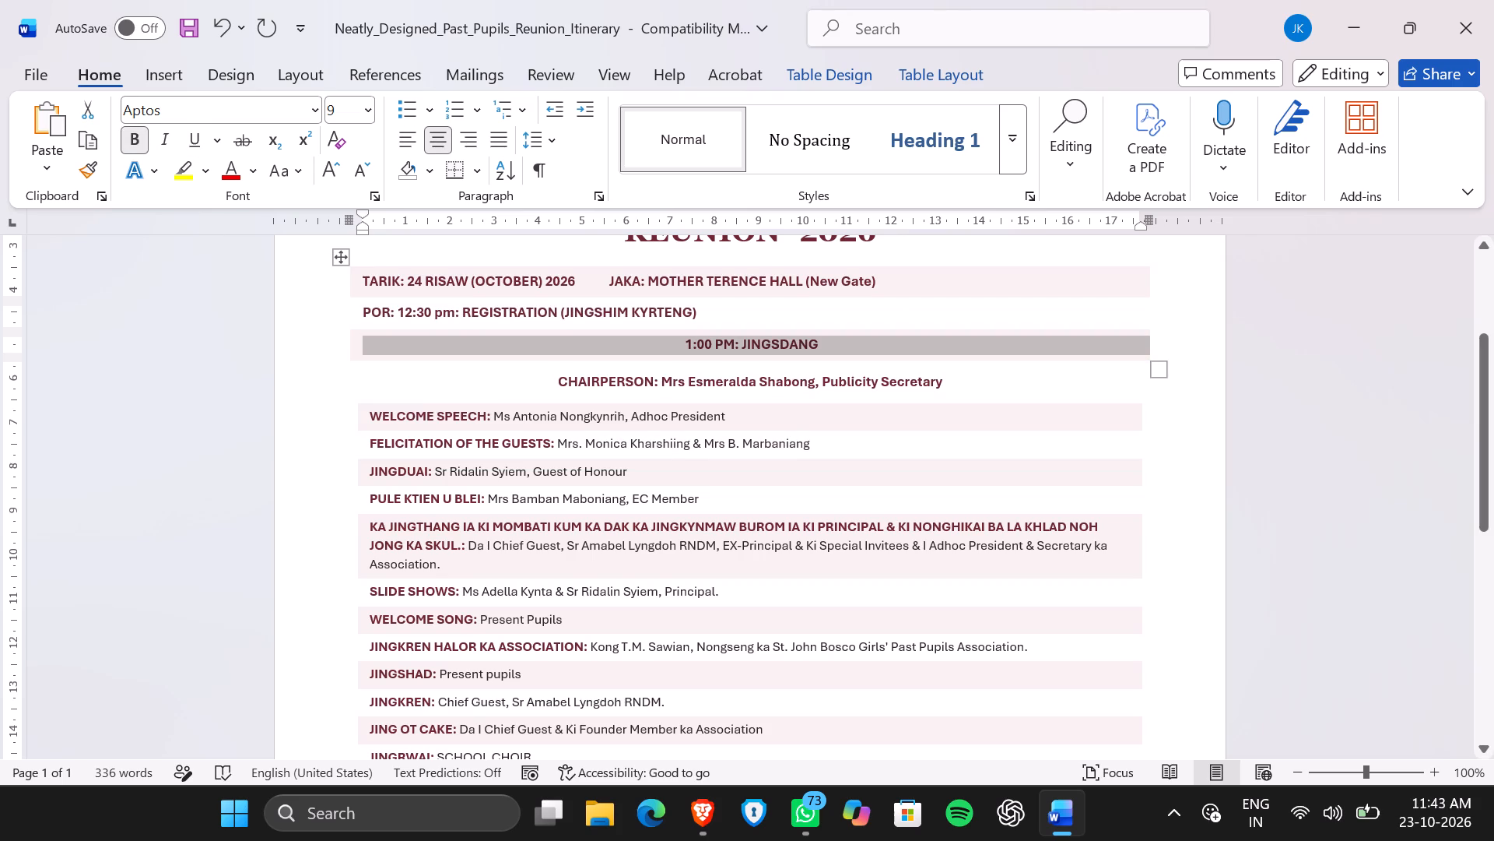
Increase the font size of the whole programme table, from WELCOME SPEECH through the last SPECIAL ITEM row, to 10.
{"action": "left_click", "coordinate": [832, 474]}
{"action": "scroll", "coordinate": [832, 474], "scroll_direction": "down", "scroll_amount": 2}
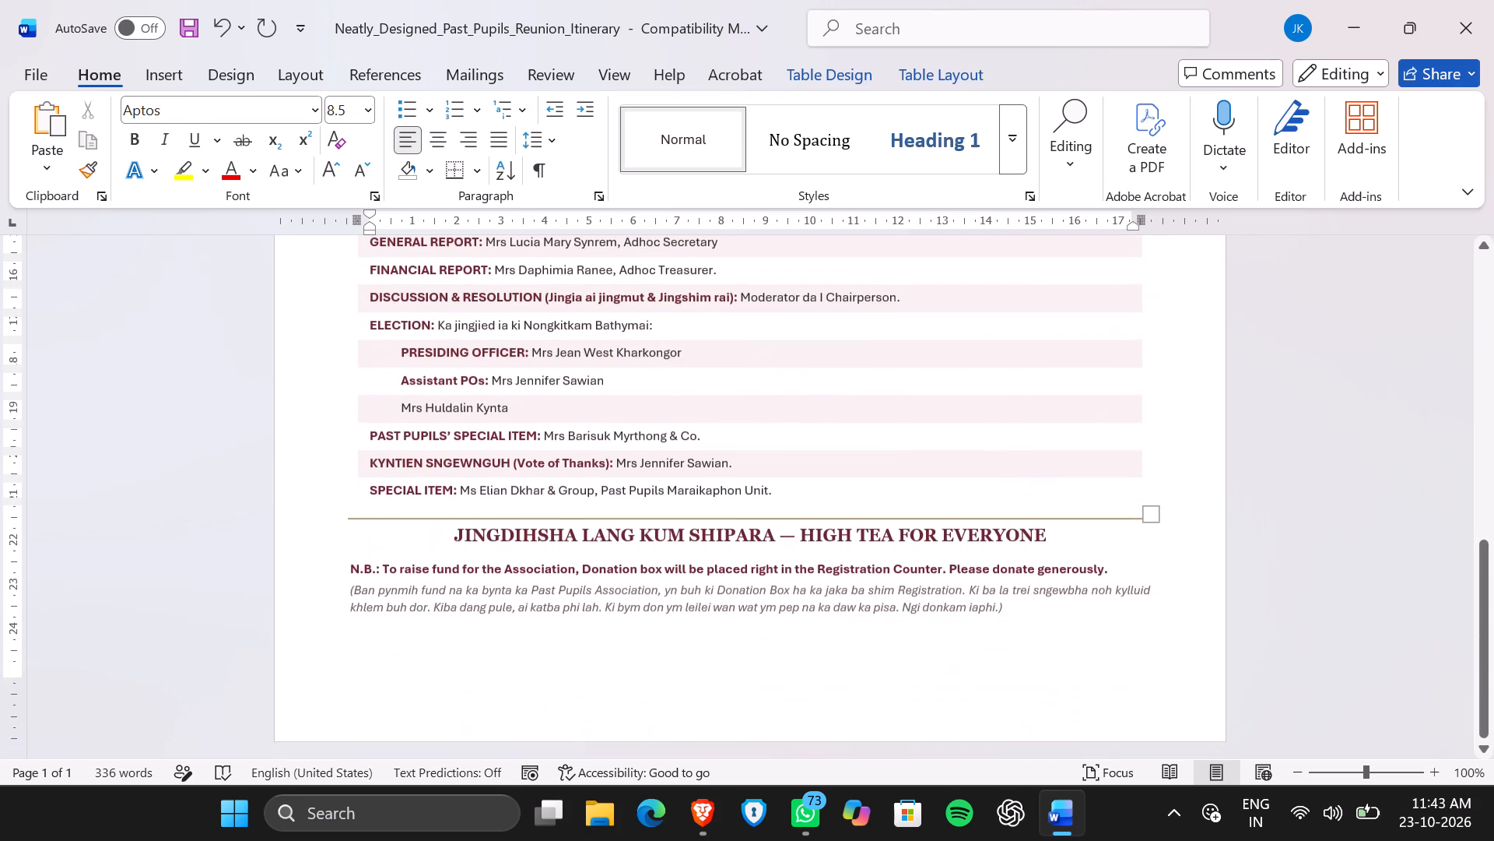
{"action": "scroll", "coordinate": [832, 474], "scroll_direction": "down", "scroll_amount": 1}
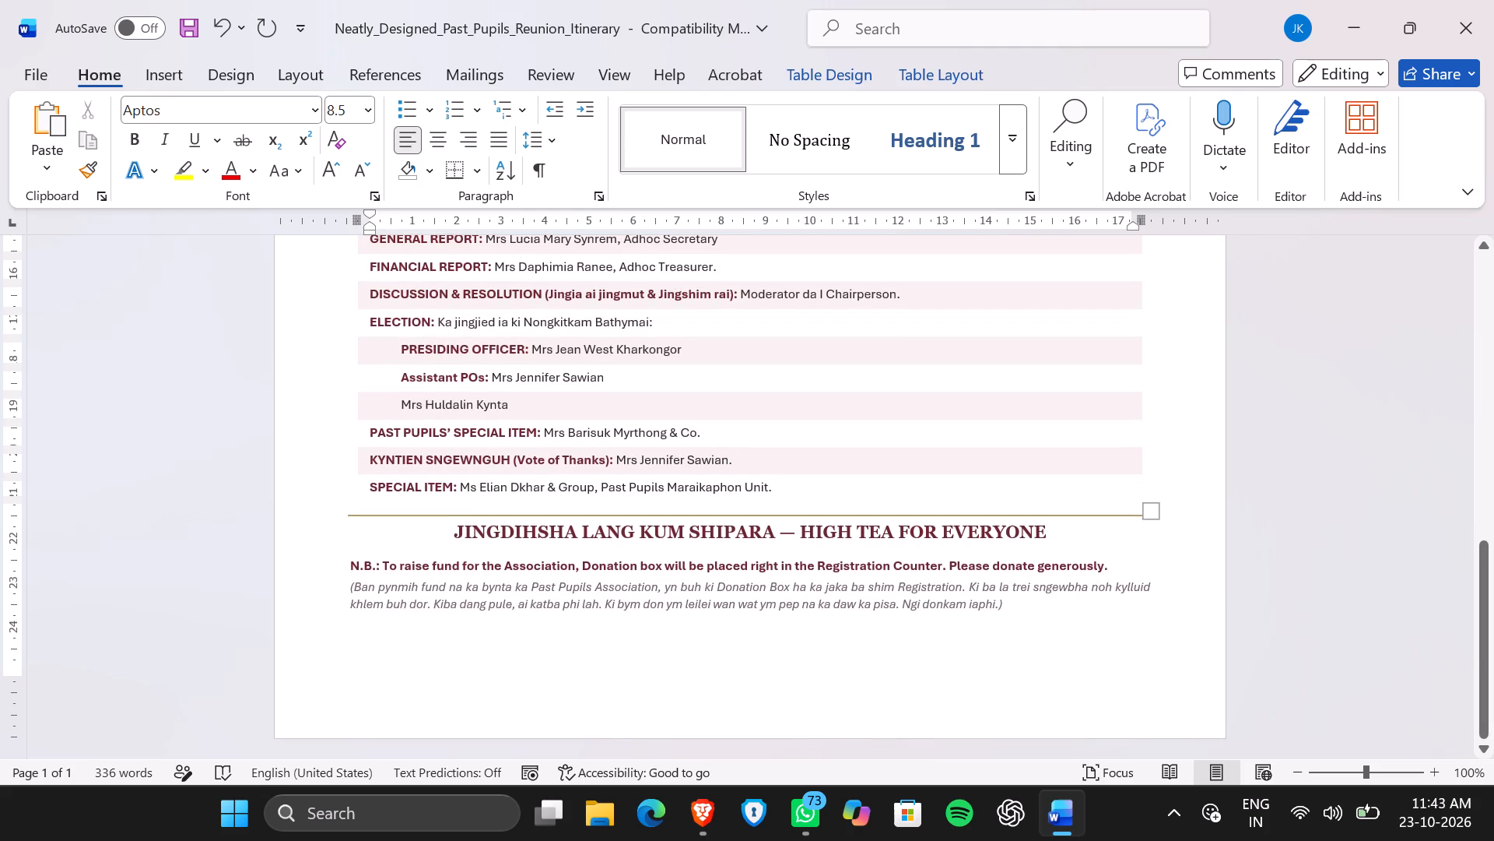
{"action": "scroll", "coordinate": [832, 474], "scroll_direction": "up", "scroll_amount": 1}
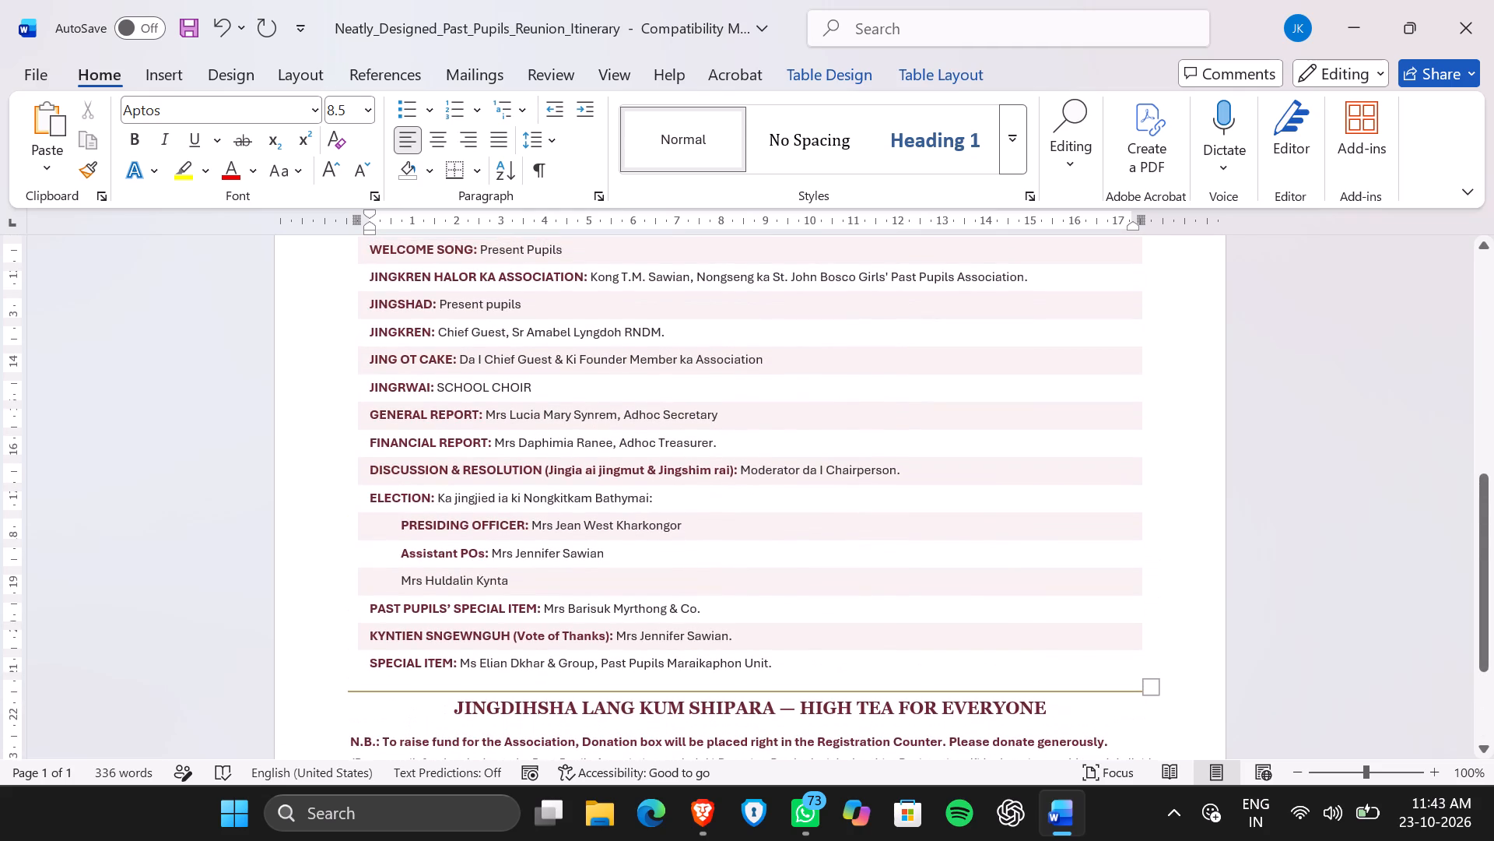
{"action": "scroll", "coordinate": [832, 474], "scroll_direction": "up", "scroll_amount": 2}
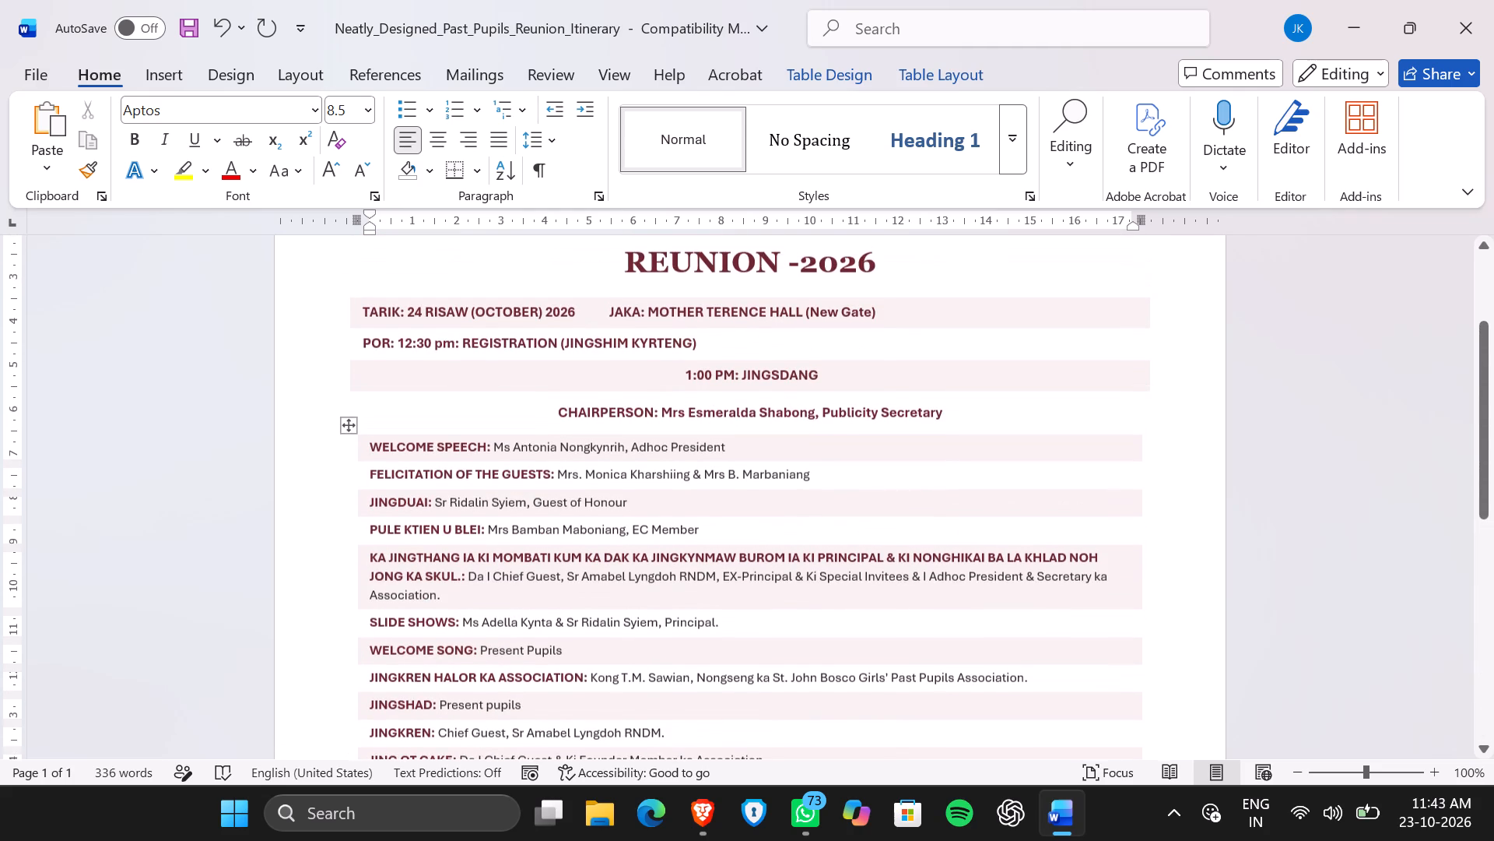
{"action": "right_click_drag", "start_coordinate": [363, 449], "coordinate": [363, 496]}
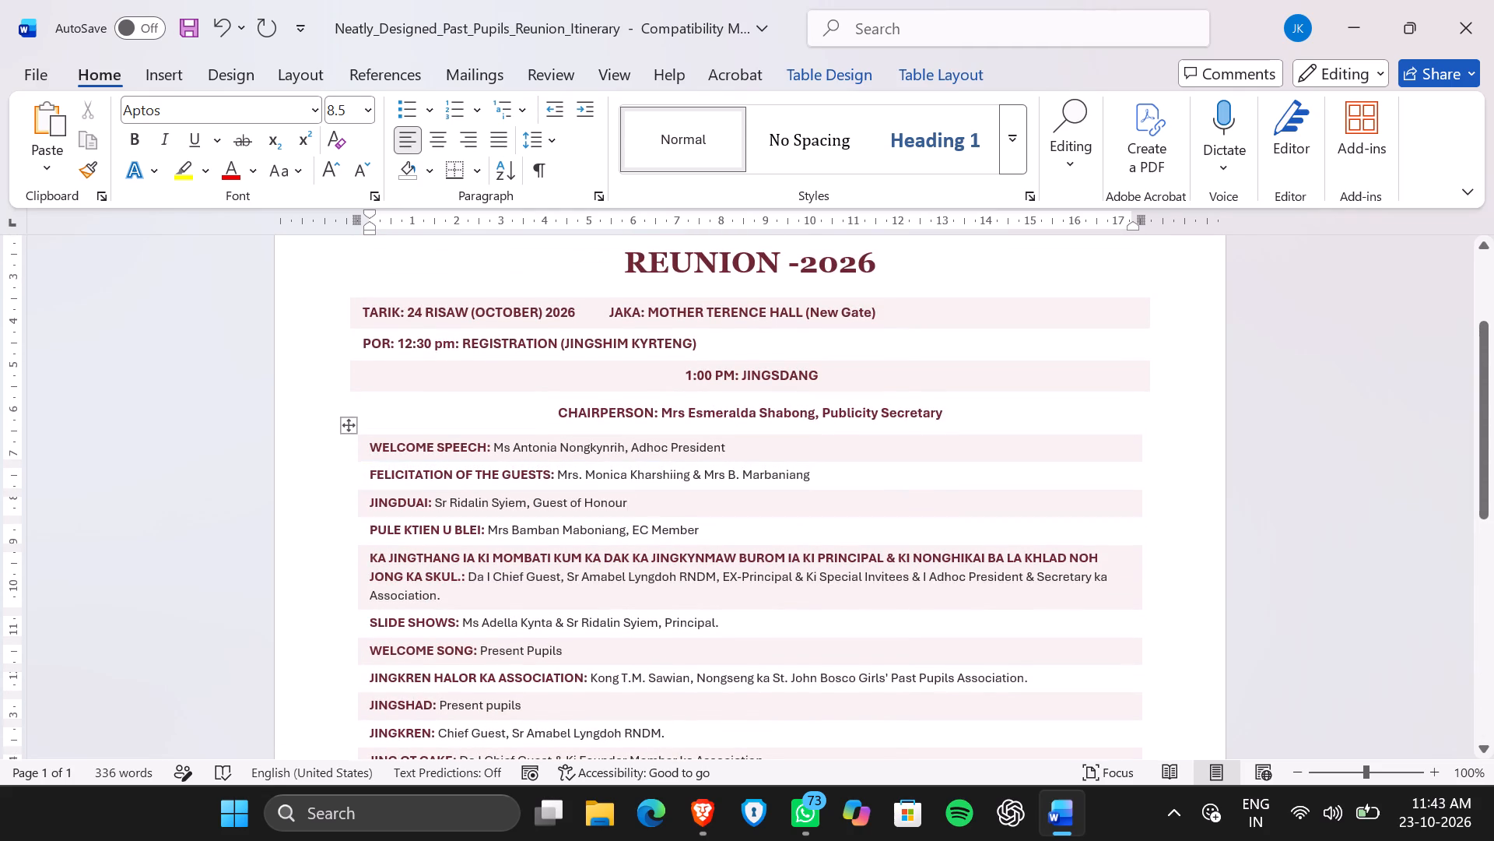
{"action": "right_click_drag", "start_coordinate": [363, 496], "coordinate": [458, 607]}
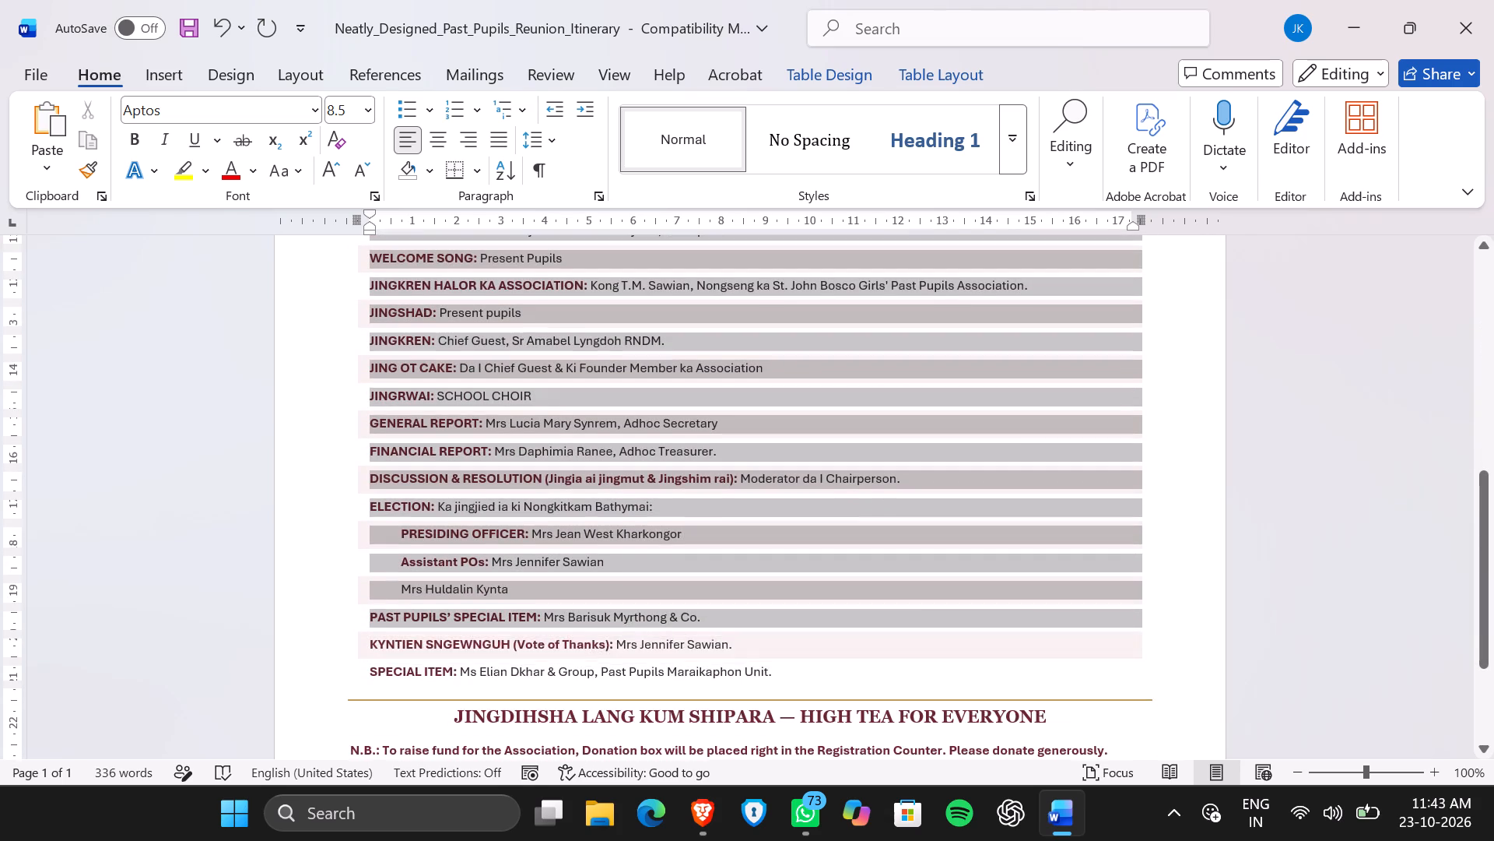
{"action": "right_click_drag", "start_coordinate": [458, 607], "coordinate": [449, 687]}
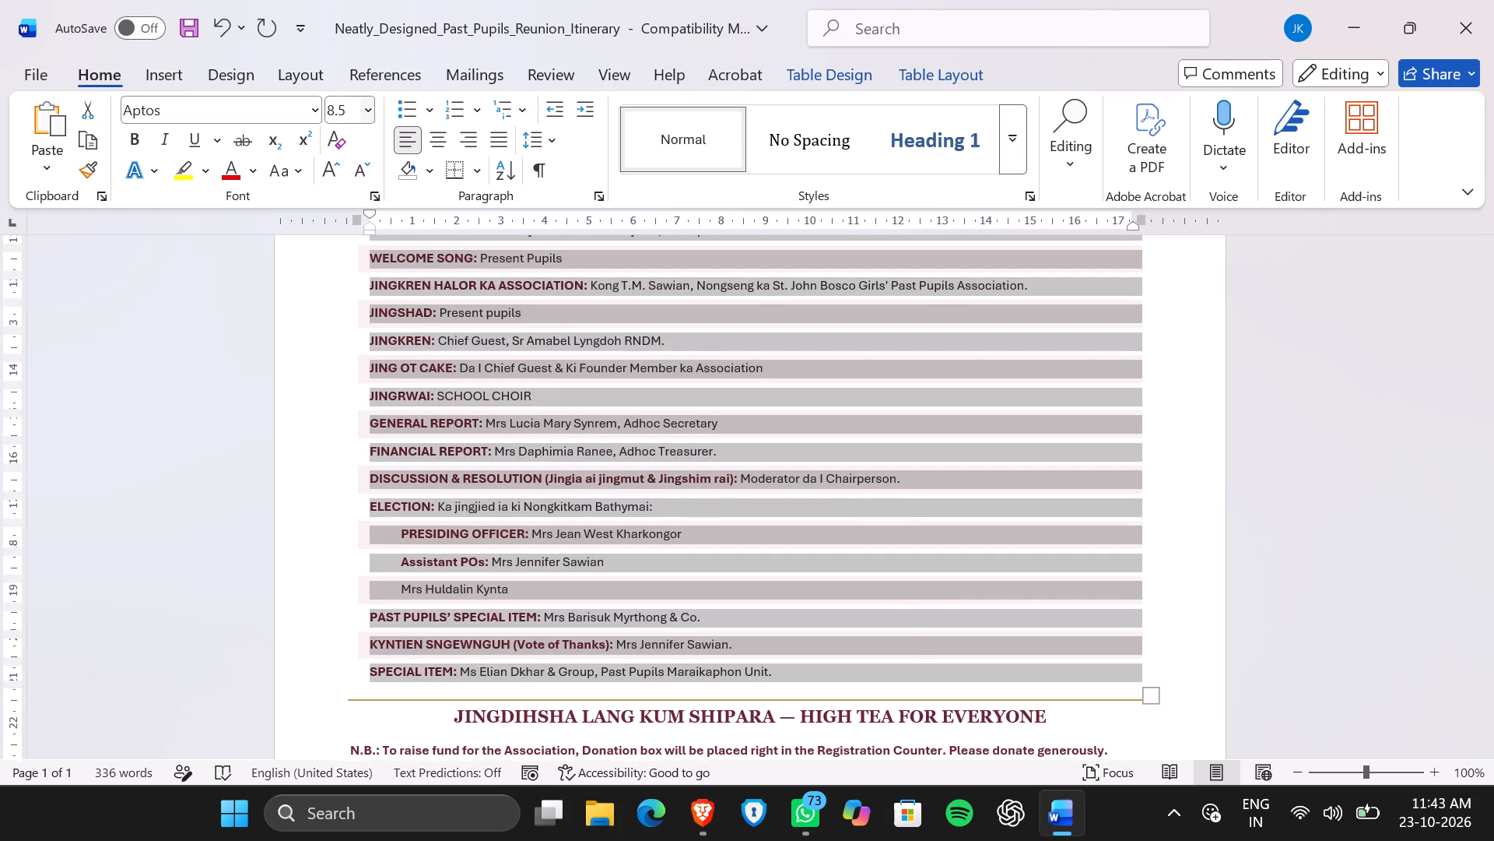
{"action": "left_click", "coordinate": [336, 170]}
{"action": "scroll", "coordinate": [552, 449], "scroll_direction": "down", "scroll_amount": 3}
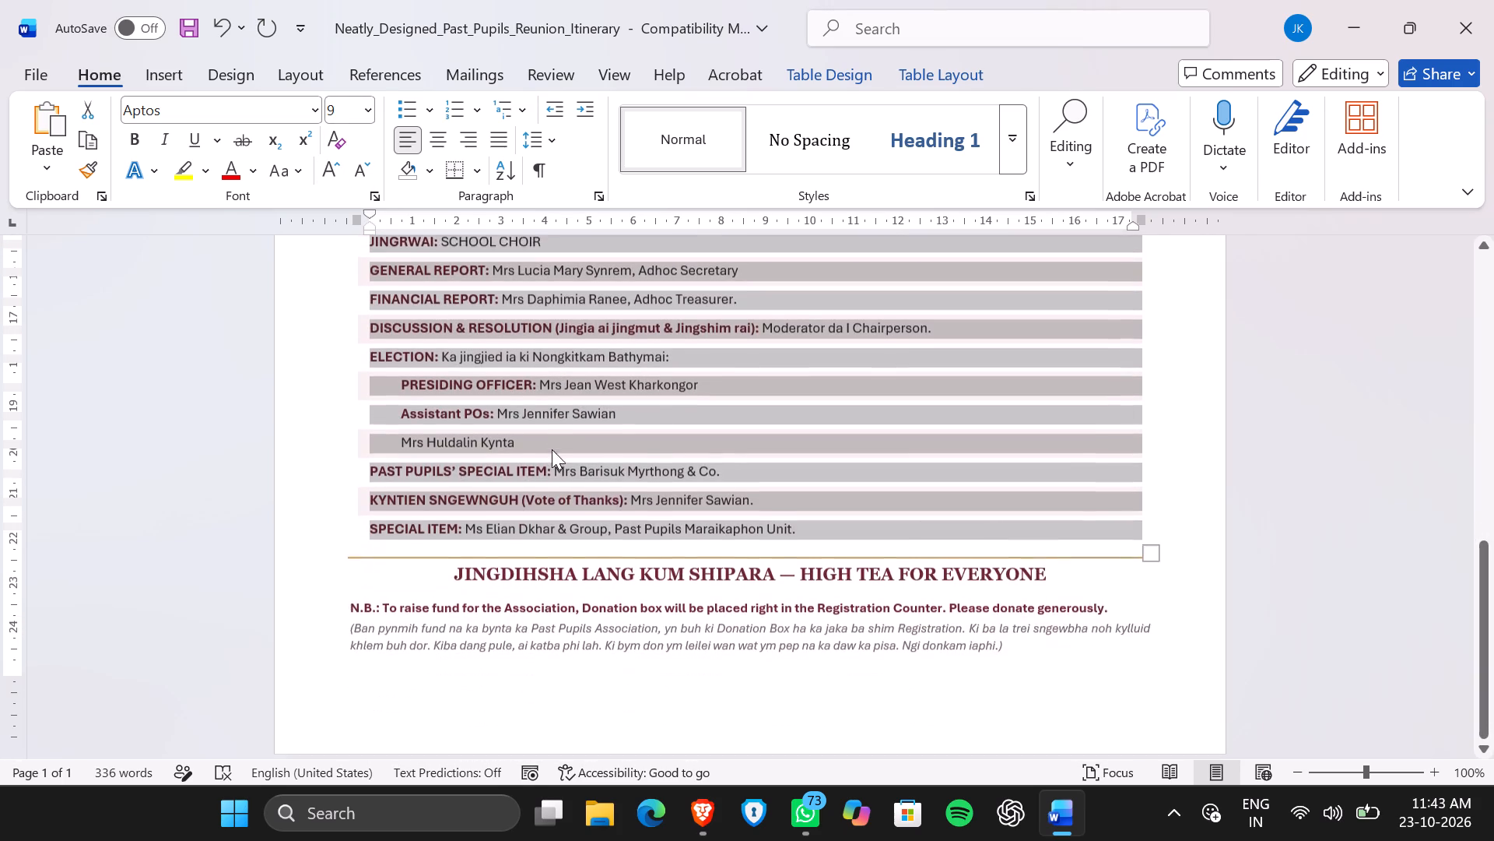
{"action": "scroll", "coordinate": [552, 449], "scroll_direction": "down", "scroll_amount": 7}
{"action": "scroll", "coordinate": [552, 449], "scroll_direction": "up", "scroll_amount": 3}
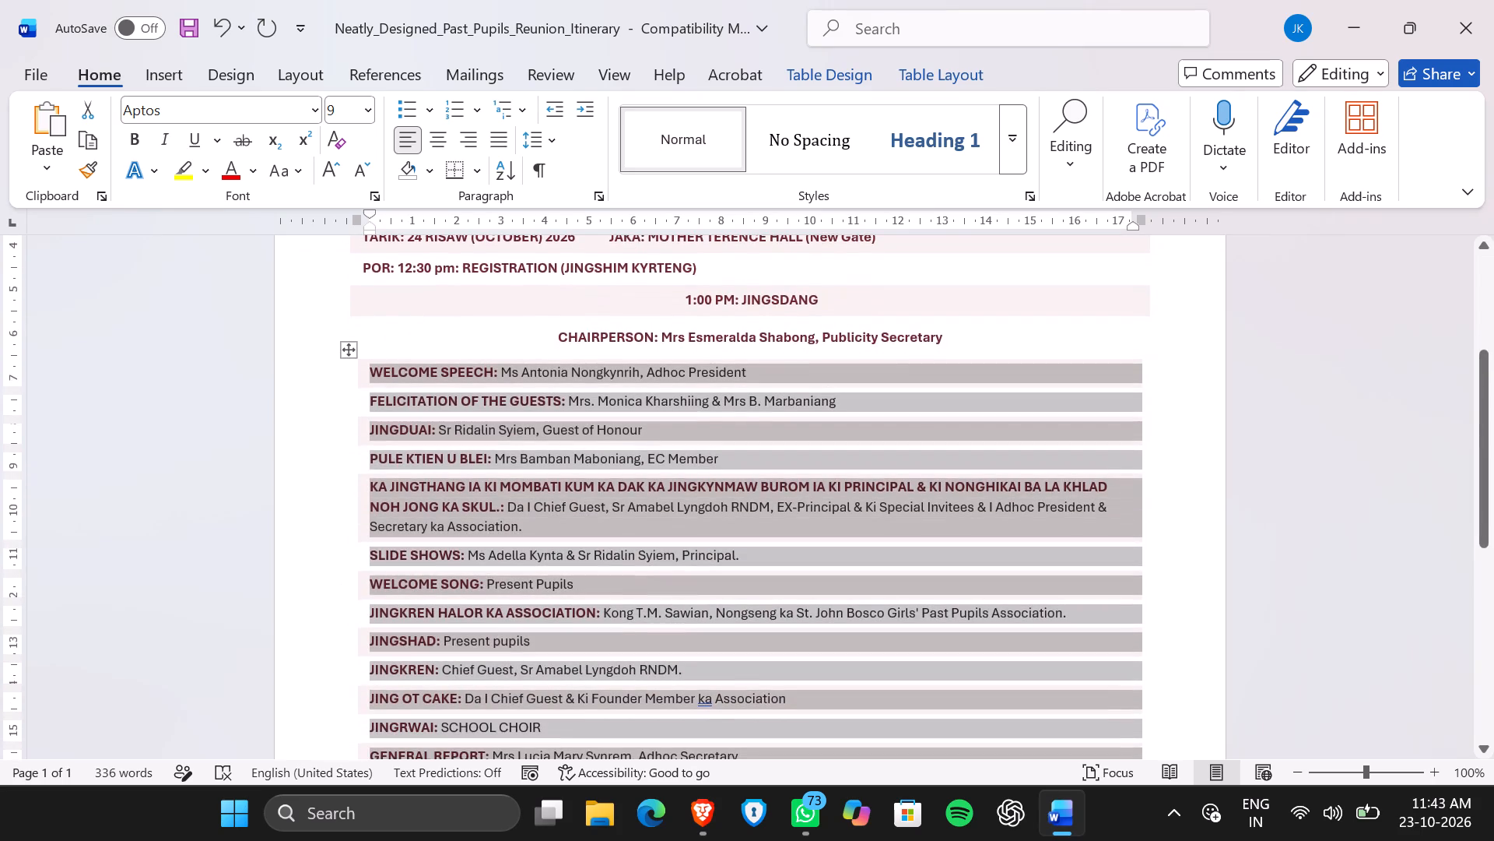
{"action": "left_click", "coordinate": [332, 174]}
Reduce the page's top margin by about 1 cm to pull the programme back onto a single page.
{"action": "scroll", "coordinate": [535, 411], "scroll_direction": "down", "scroll_amount": 3}
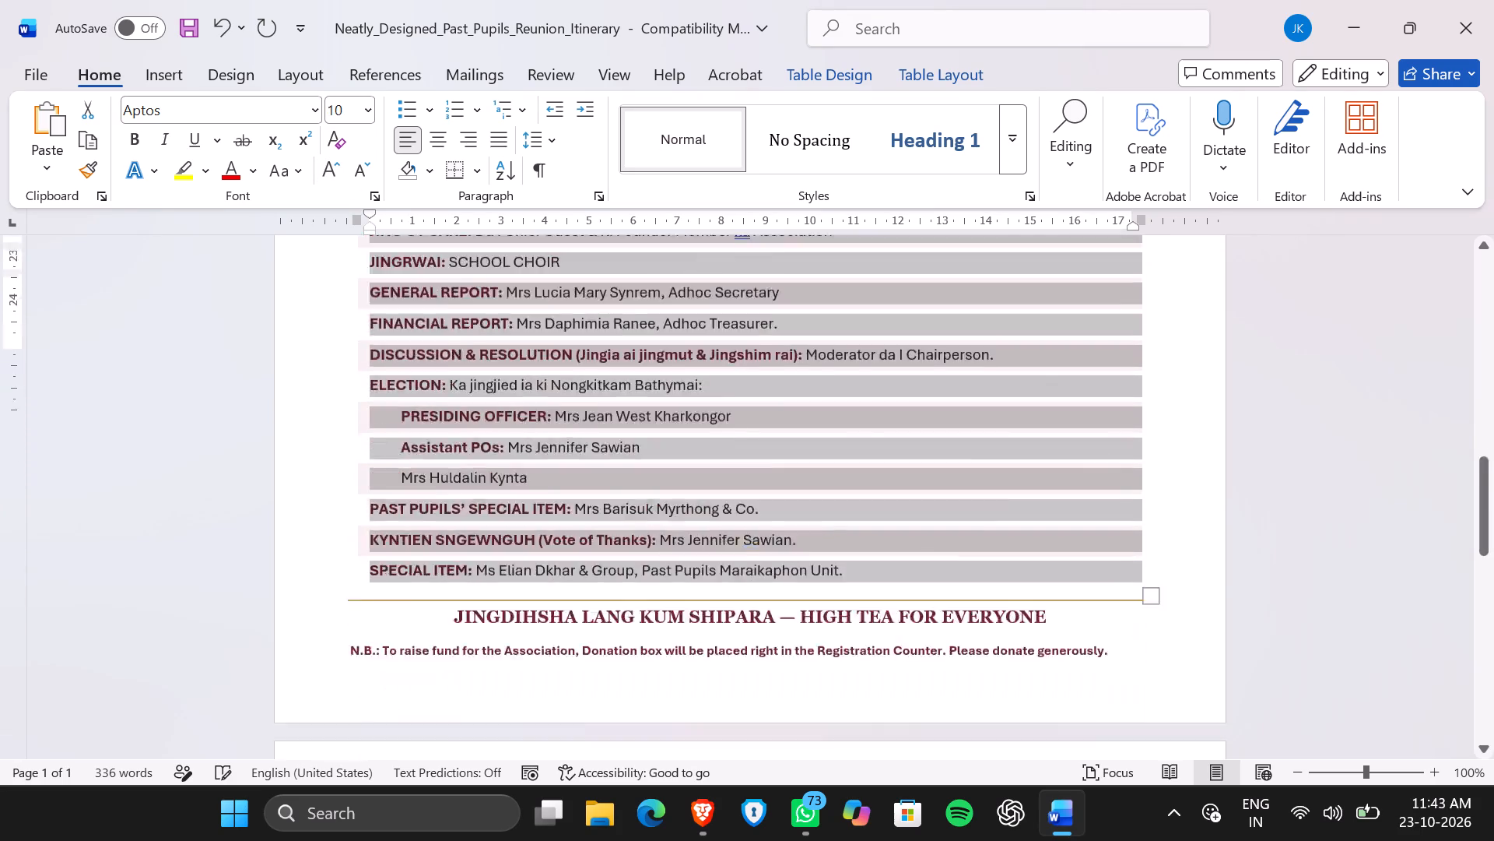
{"action": "scroll", "coordinate": [535, 411], "scroll_direction": "up", "scroll_amount": 5}
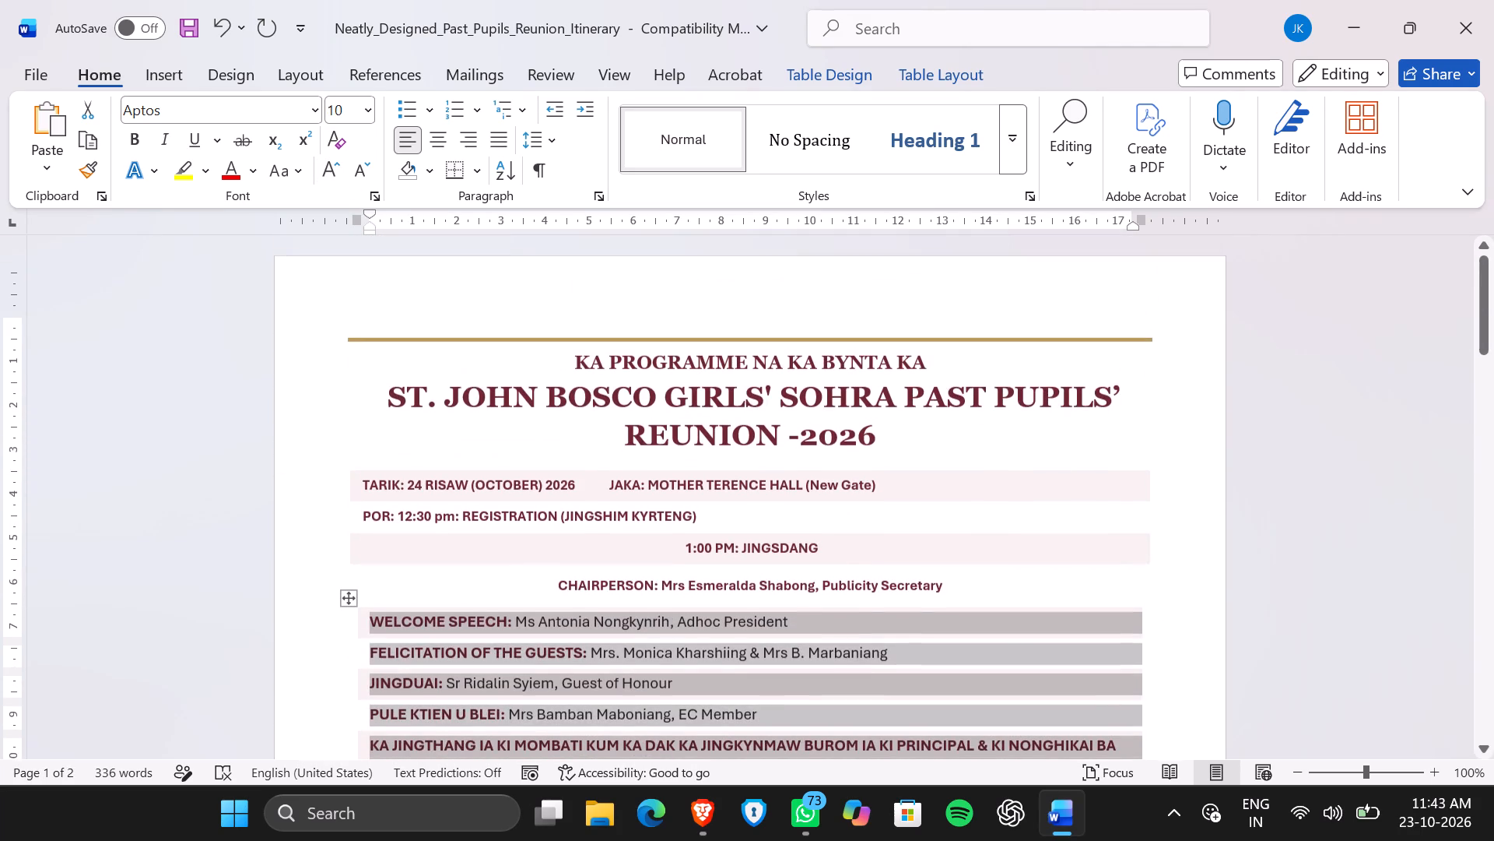
{"action": "left_click_drag", "start_coordinate": [17, 322], "coordinate": [17, 317]}
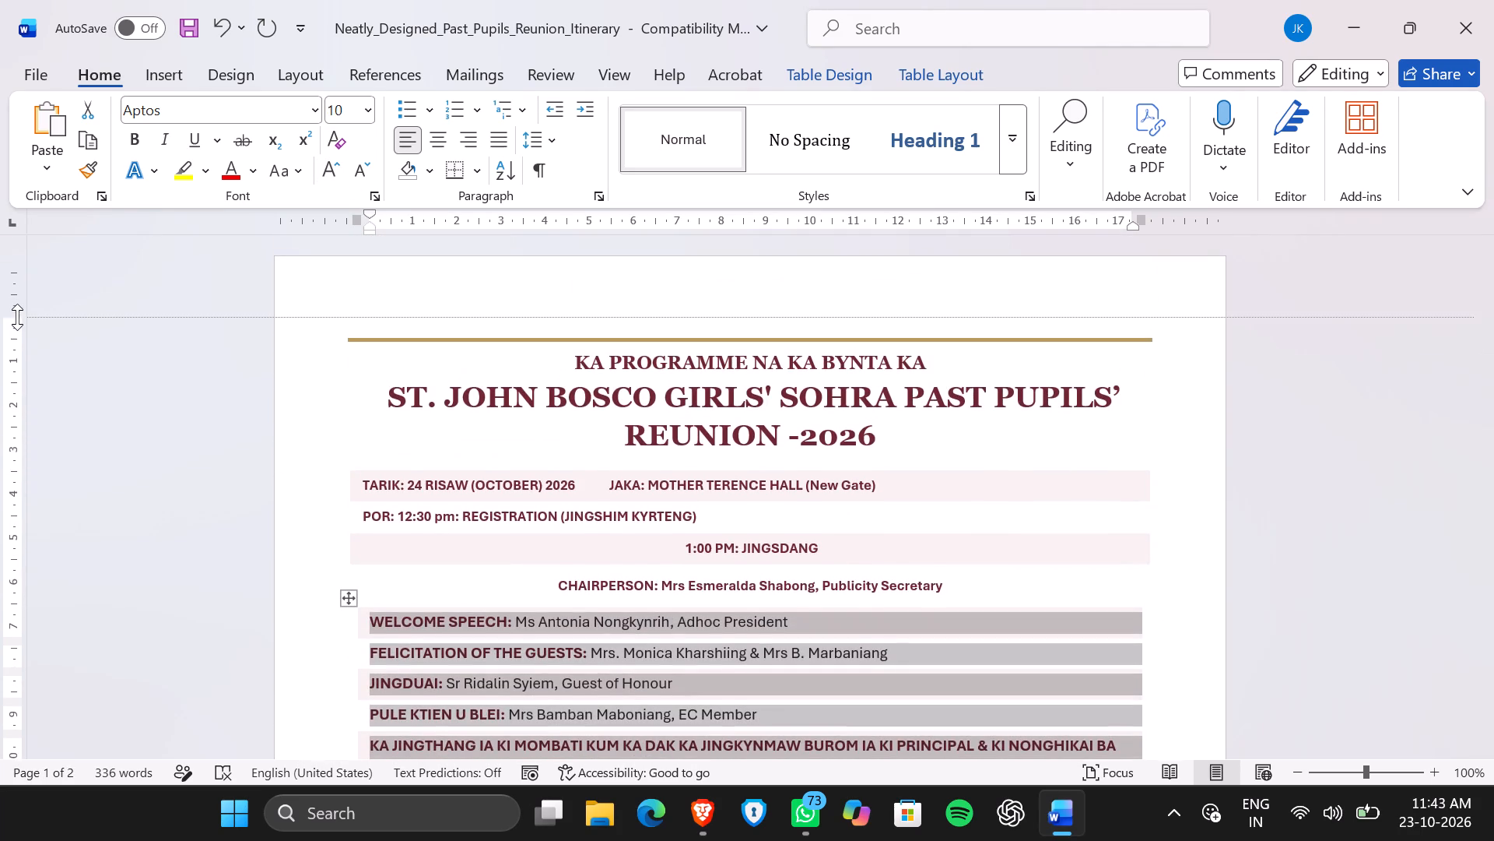
{"action": "left_click_drag", "start_coordinate": [17, 317], "coordinate": [16, 277]}
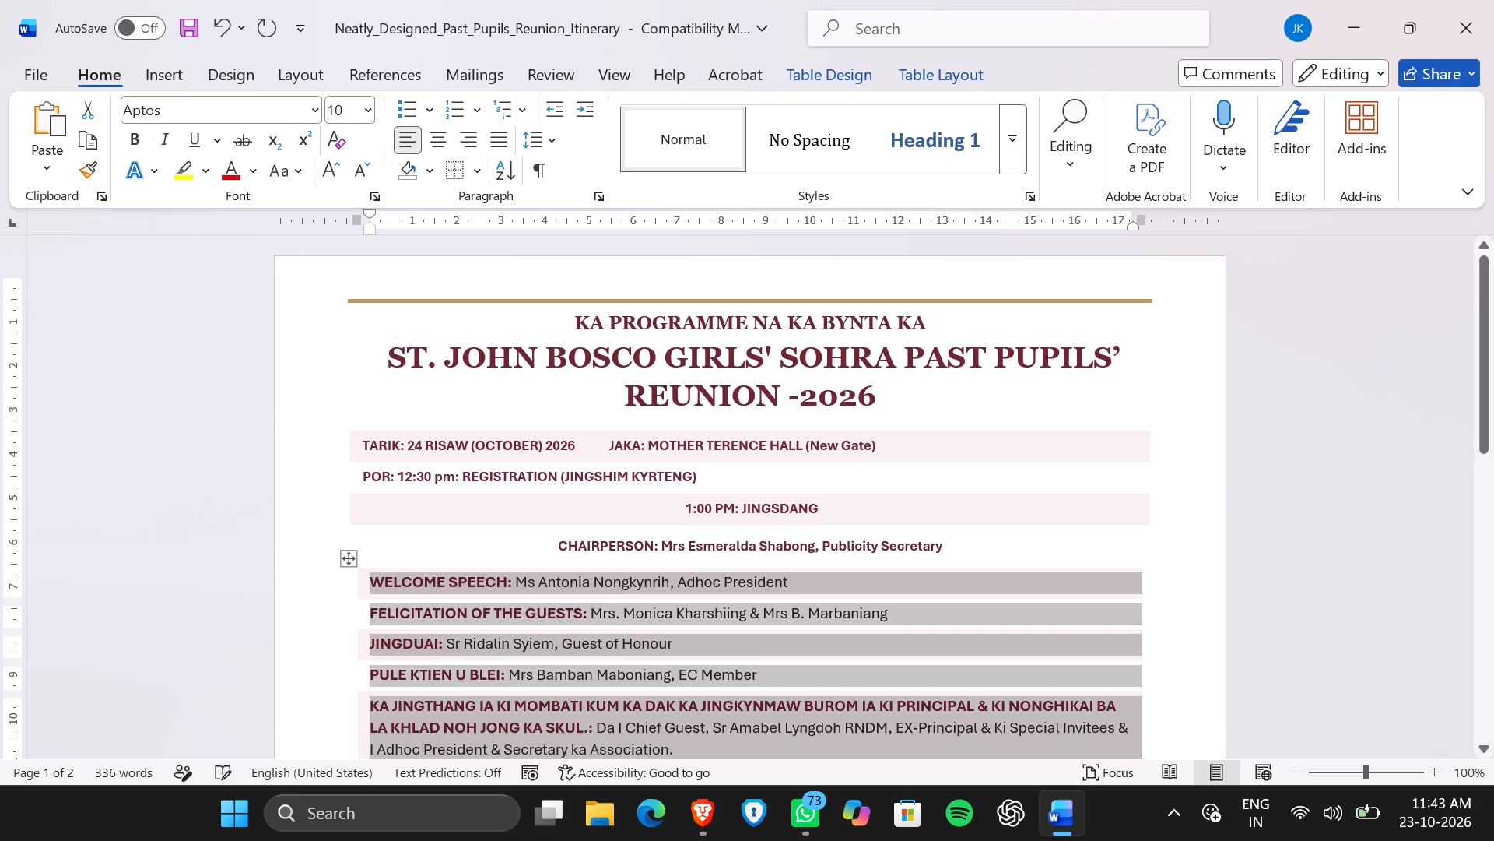
{"action": "scroll", "coordinate": [416, 560], "scroll_direction": "down", "scroll_amount": 5}
{"action": "left_click", "coordinate": [1340, 542]}
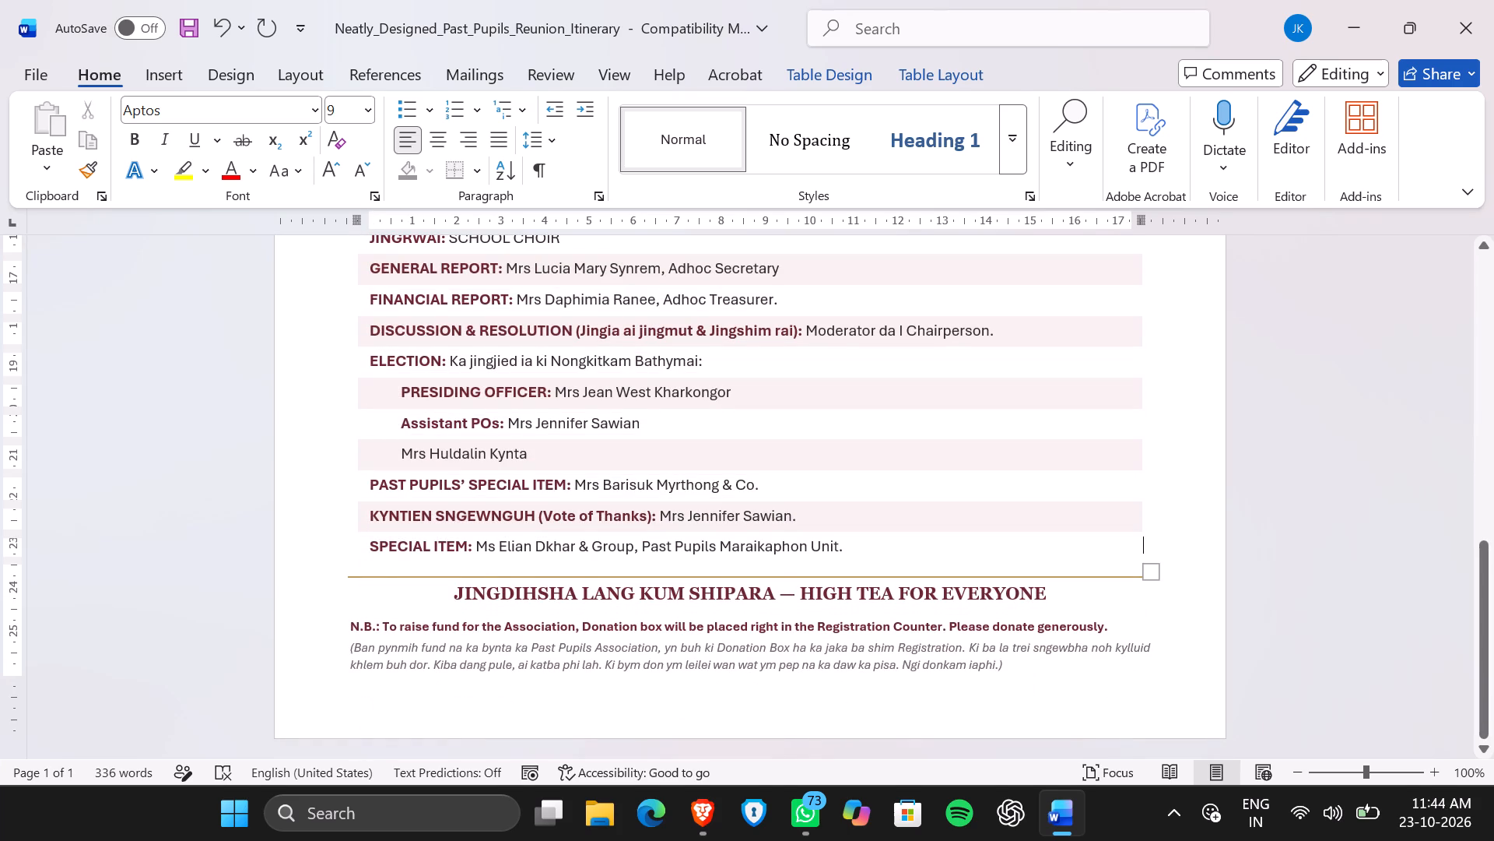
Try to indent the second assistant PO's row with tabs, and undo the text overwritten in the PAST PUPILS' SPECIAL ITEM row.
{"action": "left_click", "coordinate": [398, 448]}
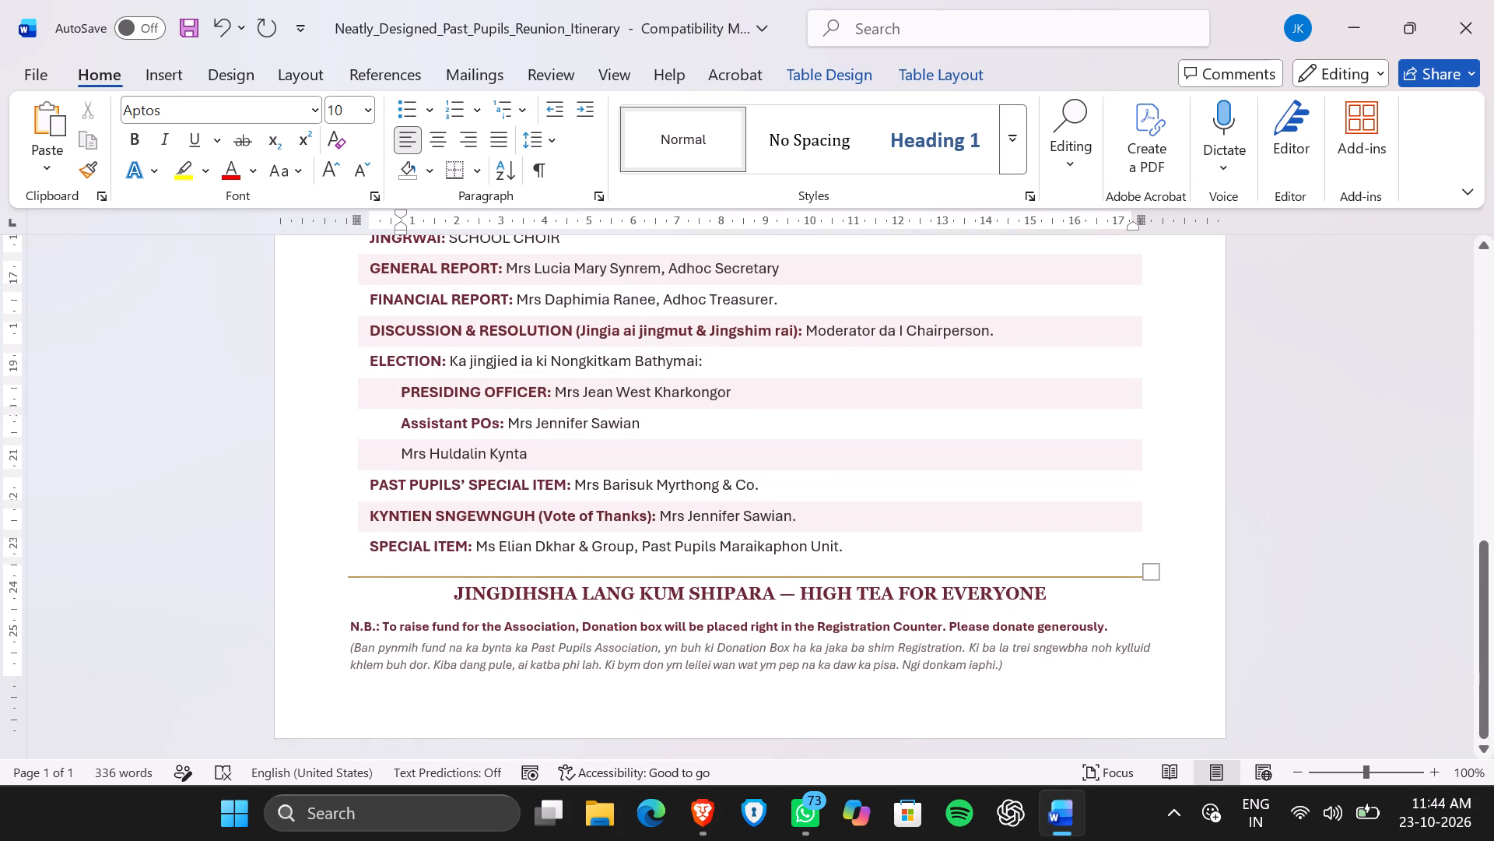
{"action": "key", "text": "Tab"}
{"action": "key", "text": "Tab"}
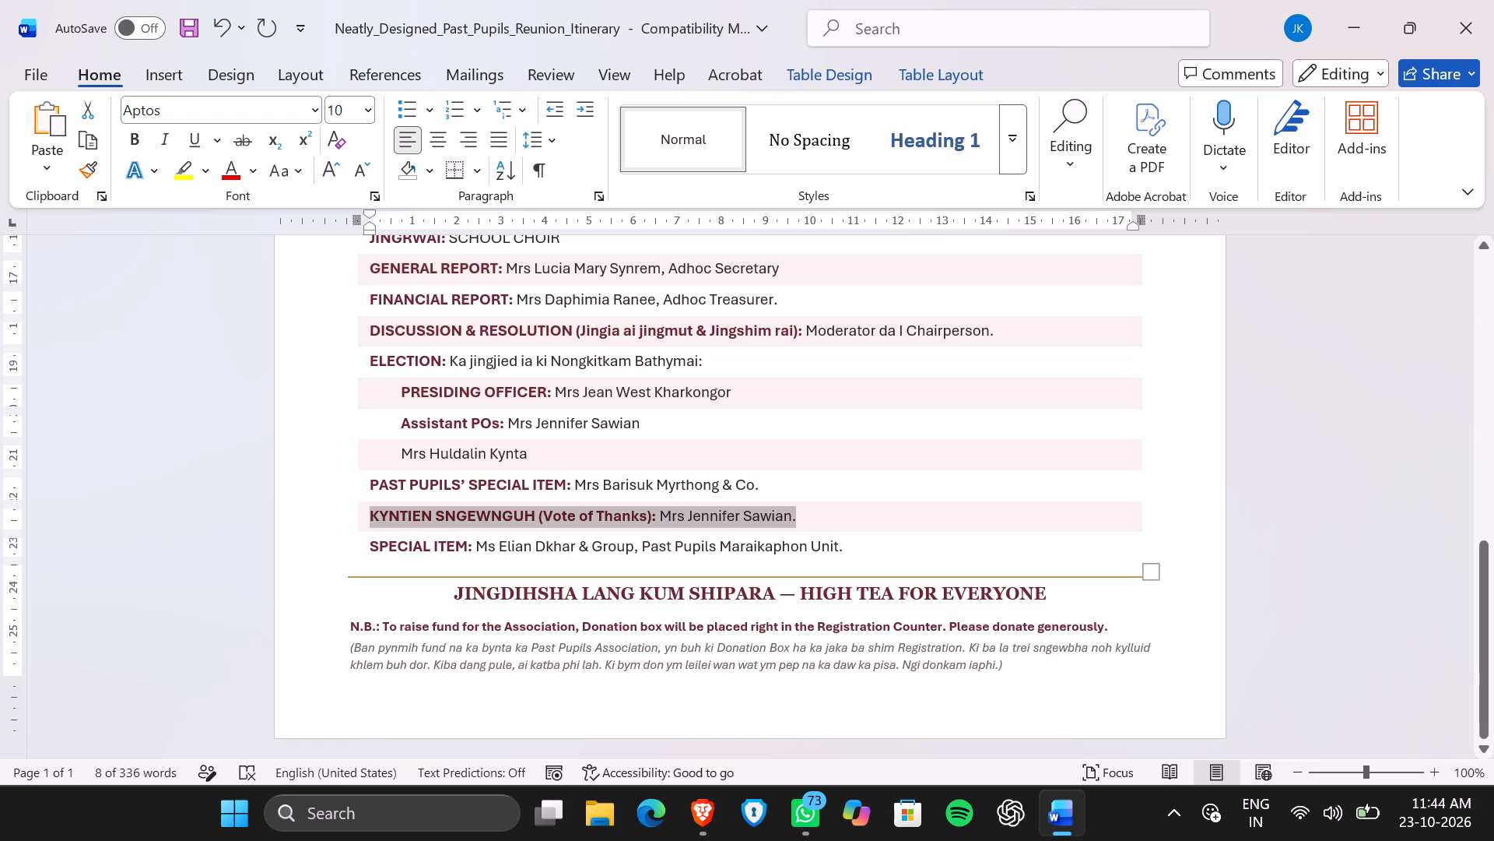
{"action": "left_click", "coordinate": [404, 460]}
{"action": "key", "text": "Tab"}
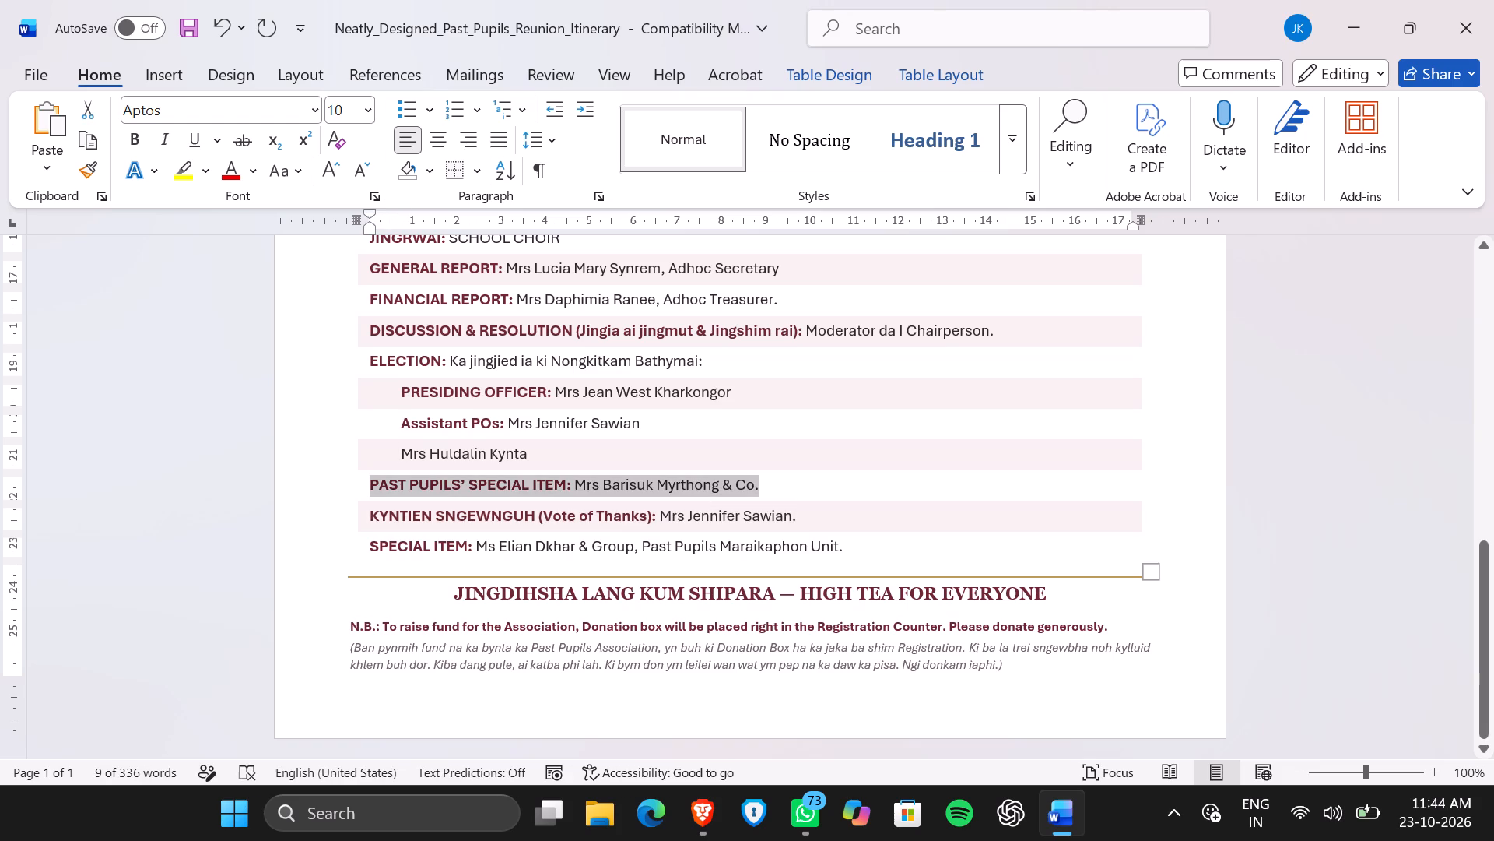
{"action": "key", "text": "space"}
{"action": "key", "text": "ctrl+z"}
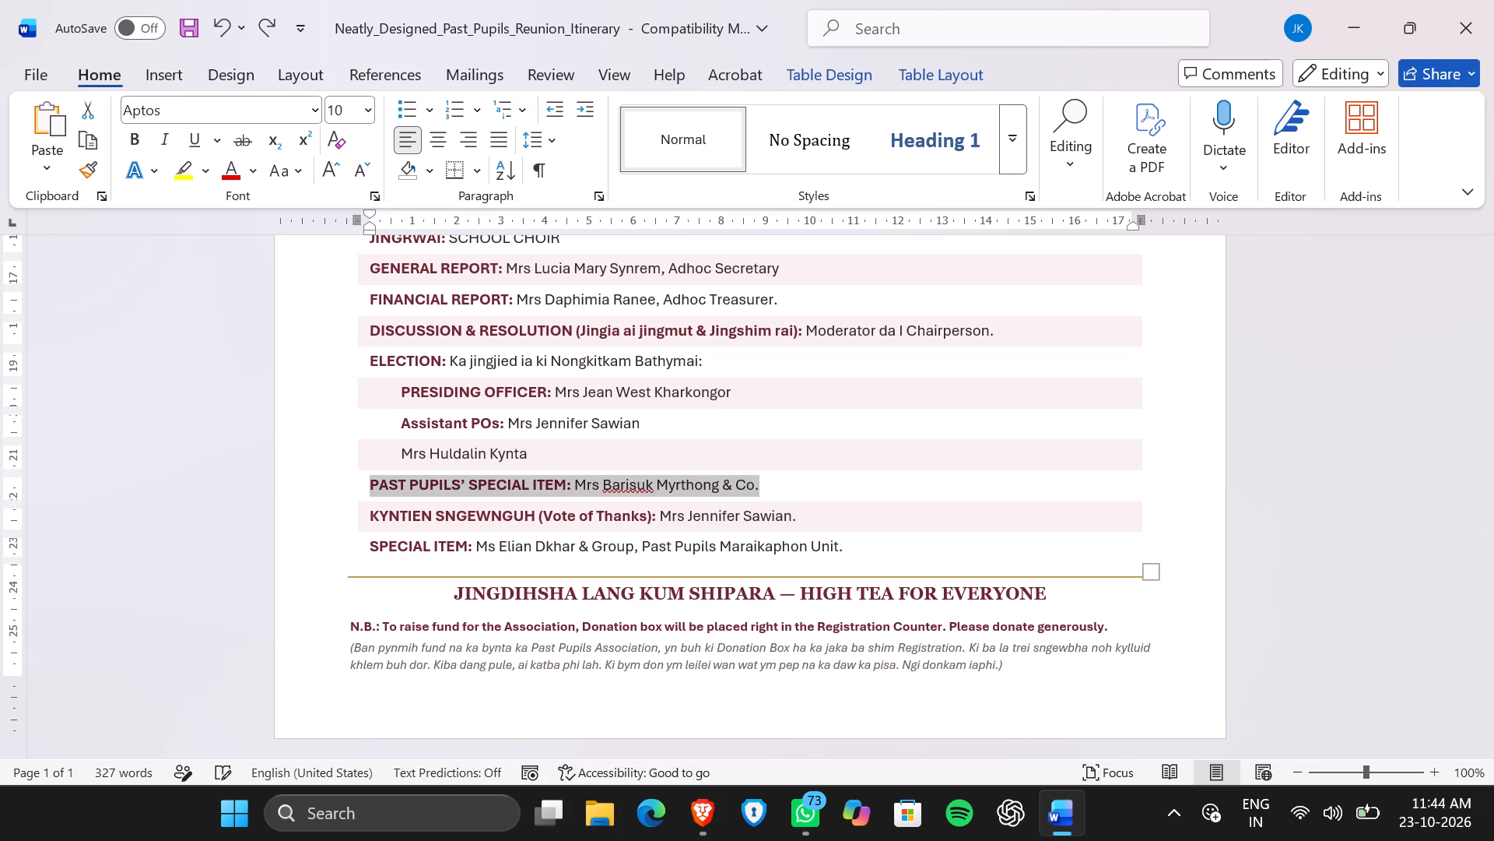
Pad the second assistant PO's name with leading spaces so it lines up under the first assistant PO's name.
{"action": "left_click", "coordinate": [399, 458]}
{"action": "key", "text": "space"}
{"action": "key", "text": "space"}
{"action": "key", "text": "space"}
{"action": "key", "text": "space"}
{"action": "key", "text": "space"}
{"action": "key", "text": "space"}
{"action": "key", "text": "space"}
{"action": "key", "text": "space"}
{"action": "key", "text": "space"}
{"action": "key", "text": "space"}
{"action": "key", "text": "space"}
{"action": "key", "text": "space"}
{"action": "key", "text": "space"}
{"action": "key", "text": "space"}
{"action": "key", "text": "space"}
{"action": "key", "text": "space"}
{"action": "key", "text": "space"}
{"action": "key", "text": "space"}
{"action": "key", "text": "space"}
{"action": "key", "text": "space"}
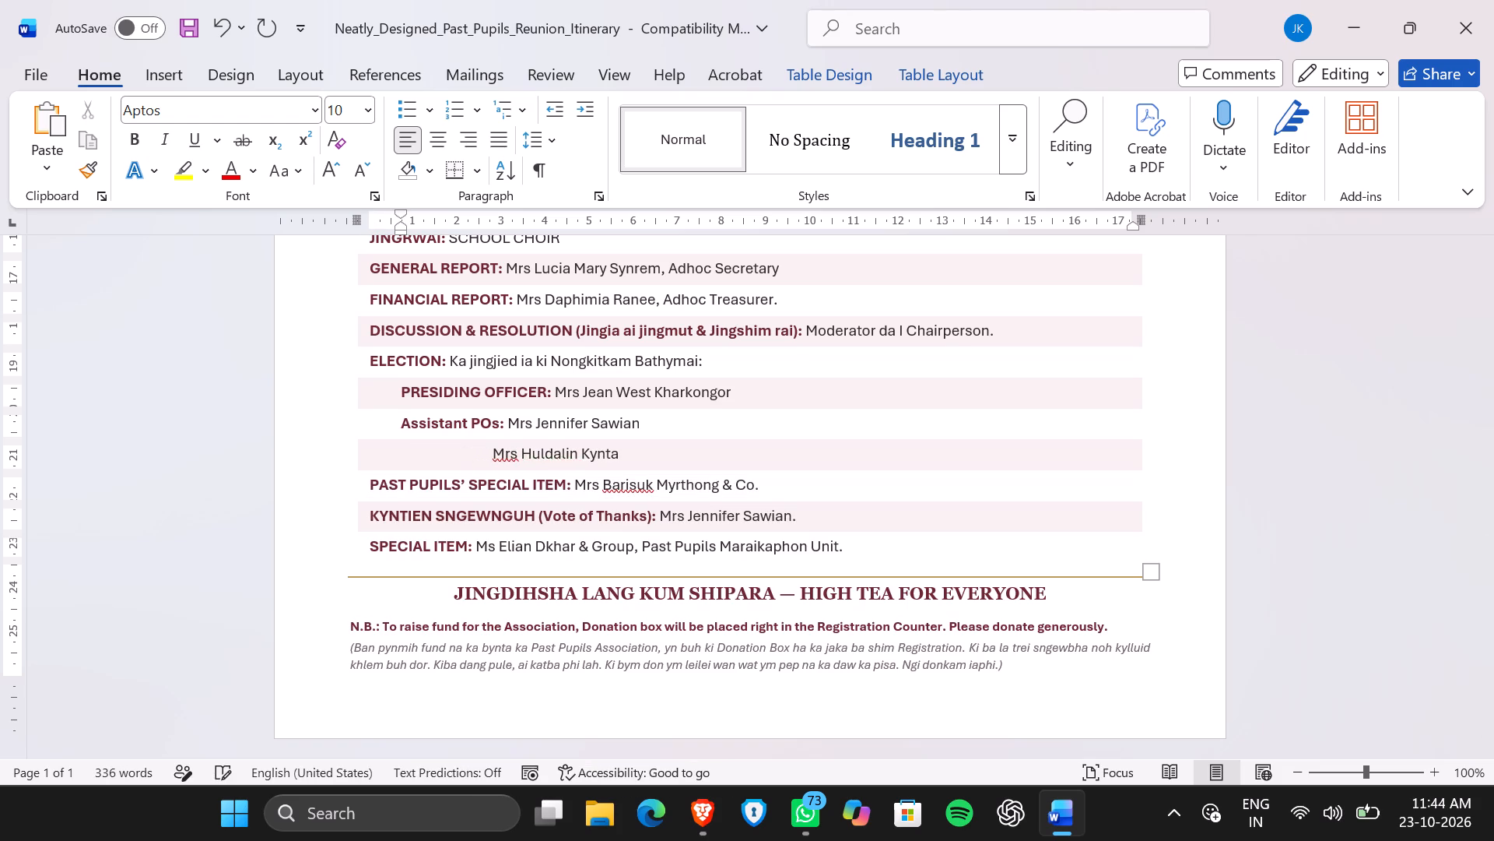
{"action": "key", "text": "space"}
{"action": "key", "text": "space"}
{"action": "key", "text": "space"}
{"action": "key", "text": "space"}
{"action": "key", "text": "space"}
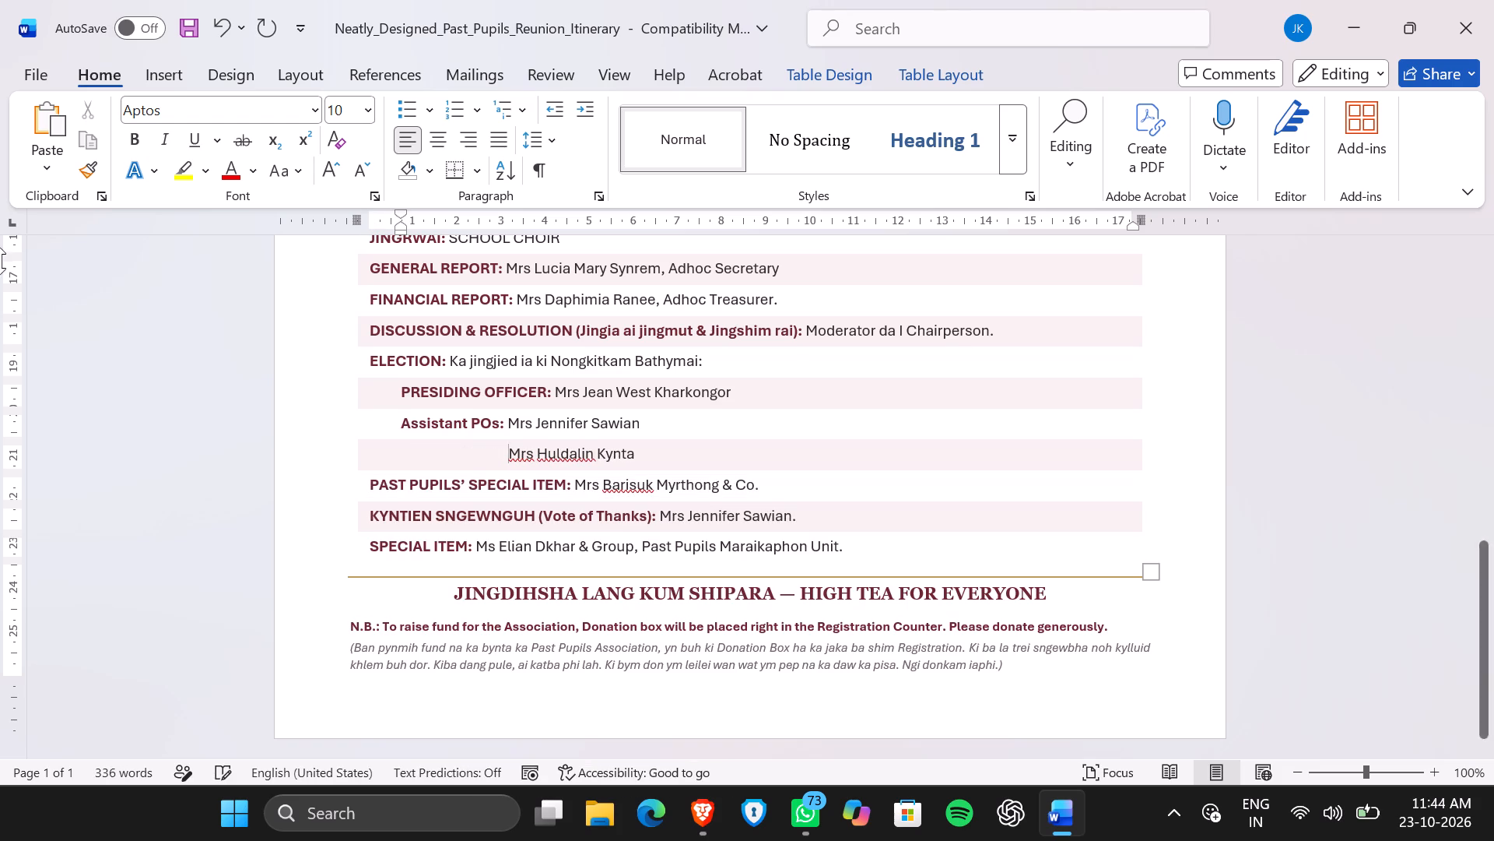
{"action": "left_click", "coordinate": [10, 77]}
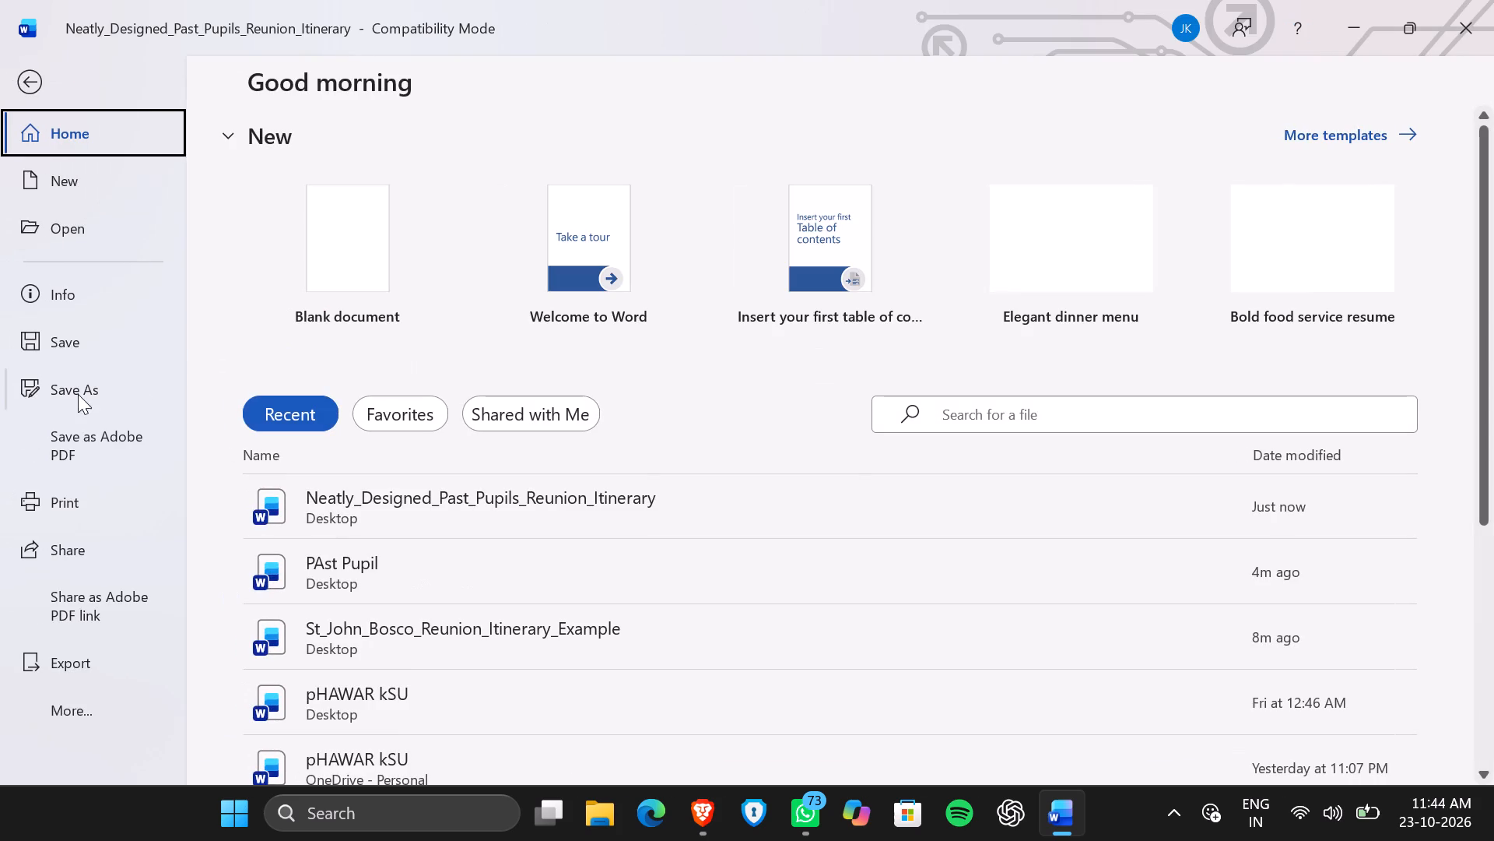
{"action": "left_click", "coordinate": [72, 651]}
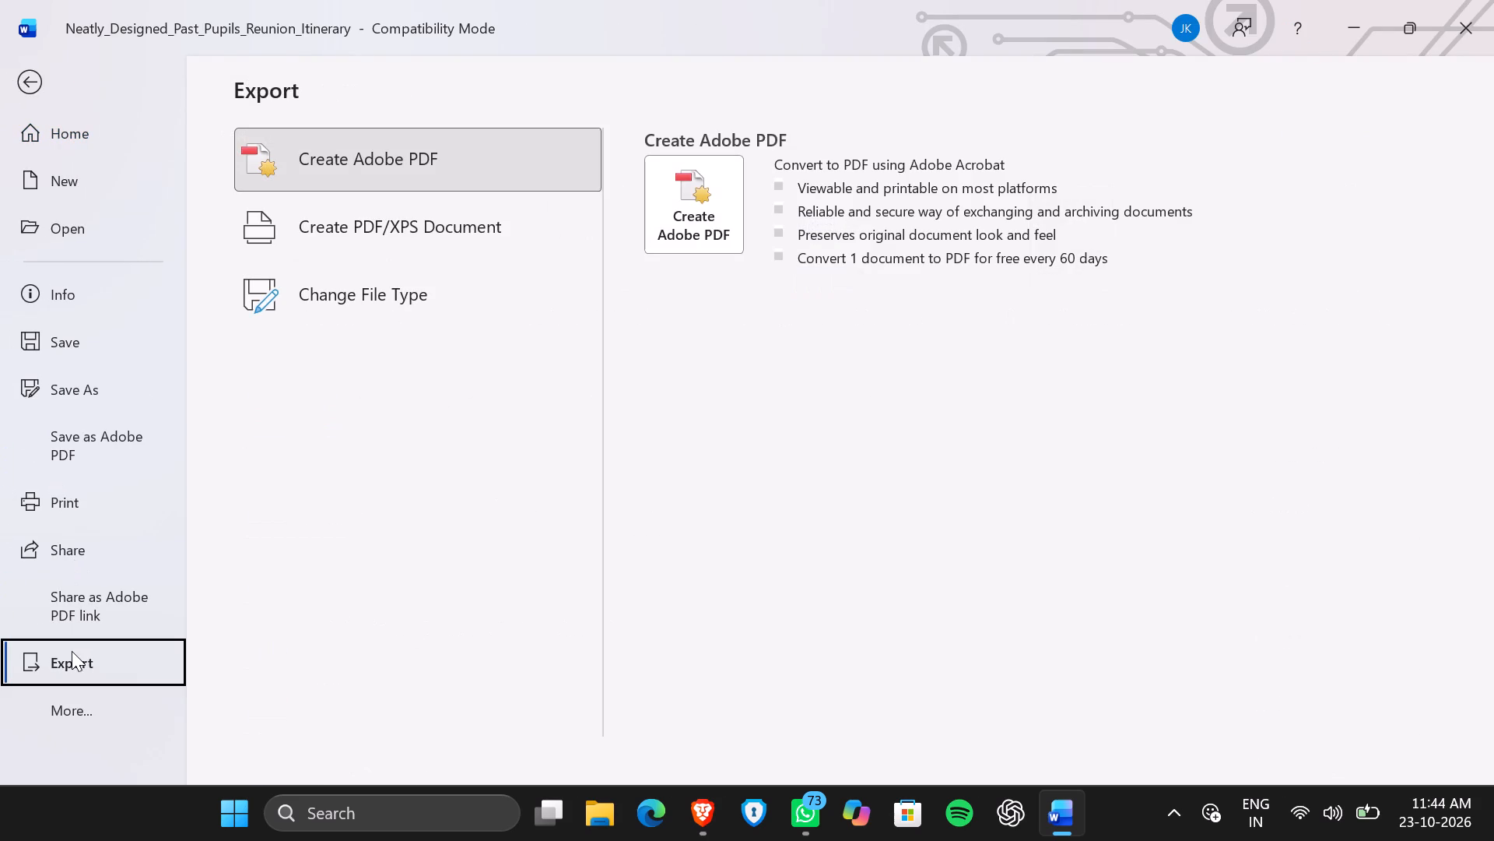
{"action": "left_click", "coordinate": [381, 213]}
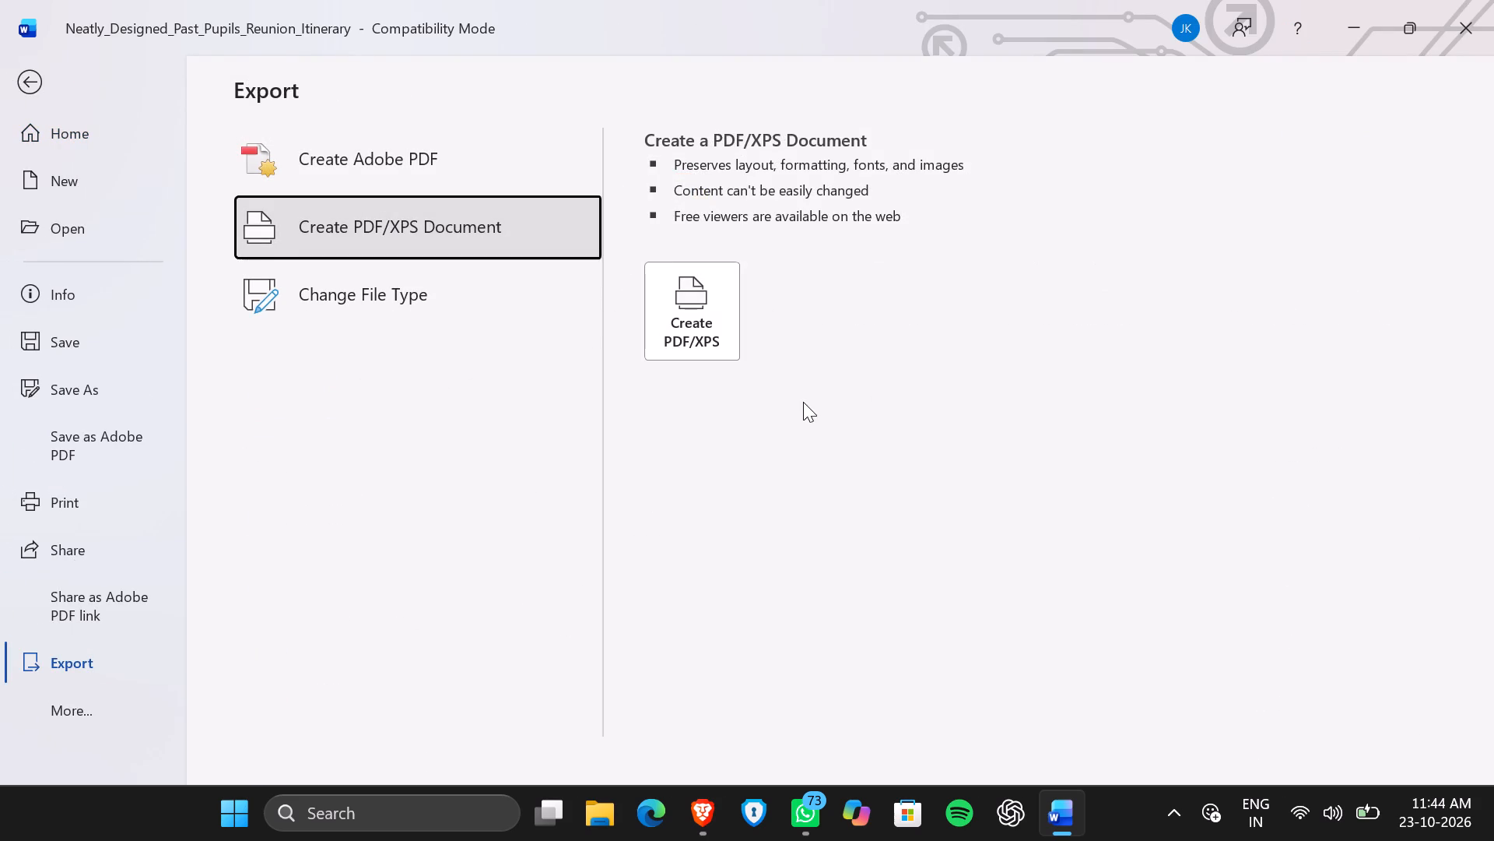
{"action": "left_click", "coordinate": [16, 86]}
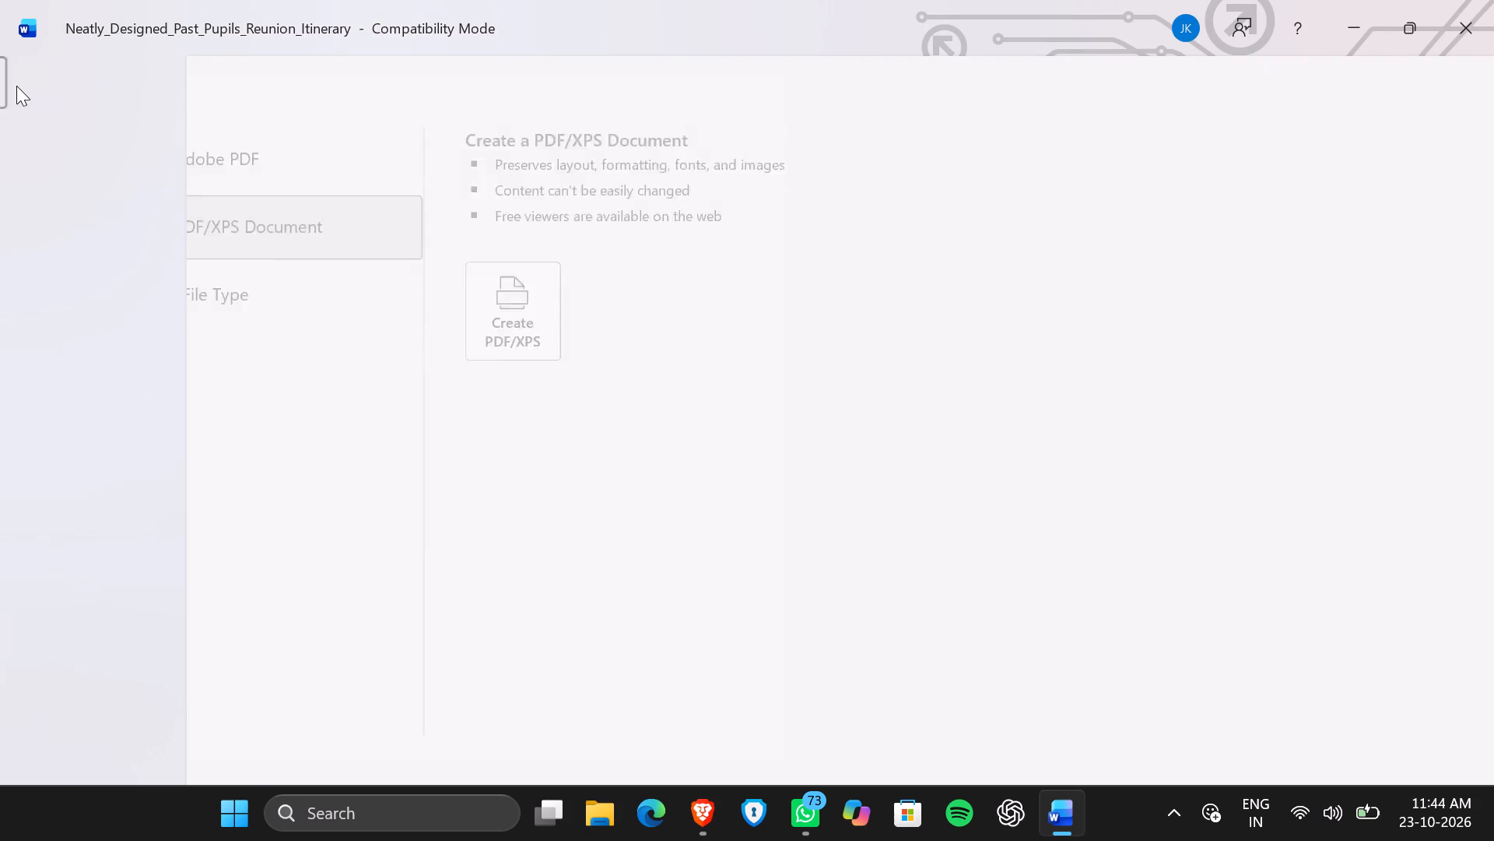
Change the programme's paper size to A4 and check the layout from top to bottom.
{"action": "left_click", "coordinate": [217, 80]}
{"action": "left_click", "coordinate": [310, 80]}
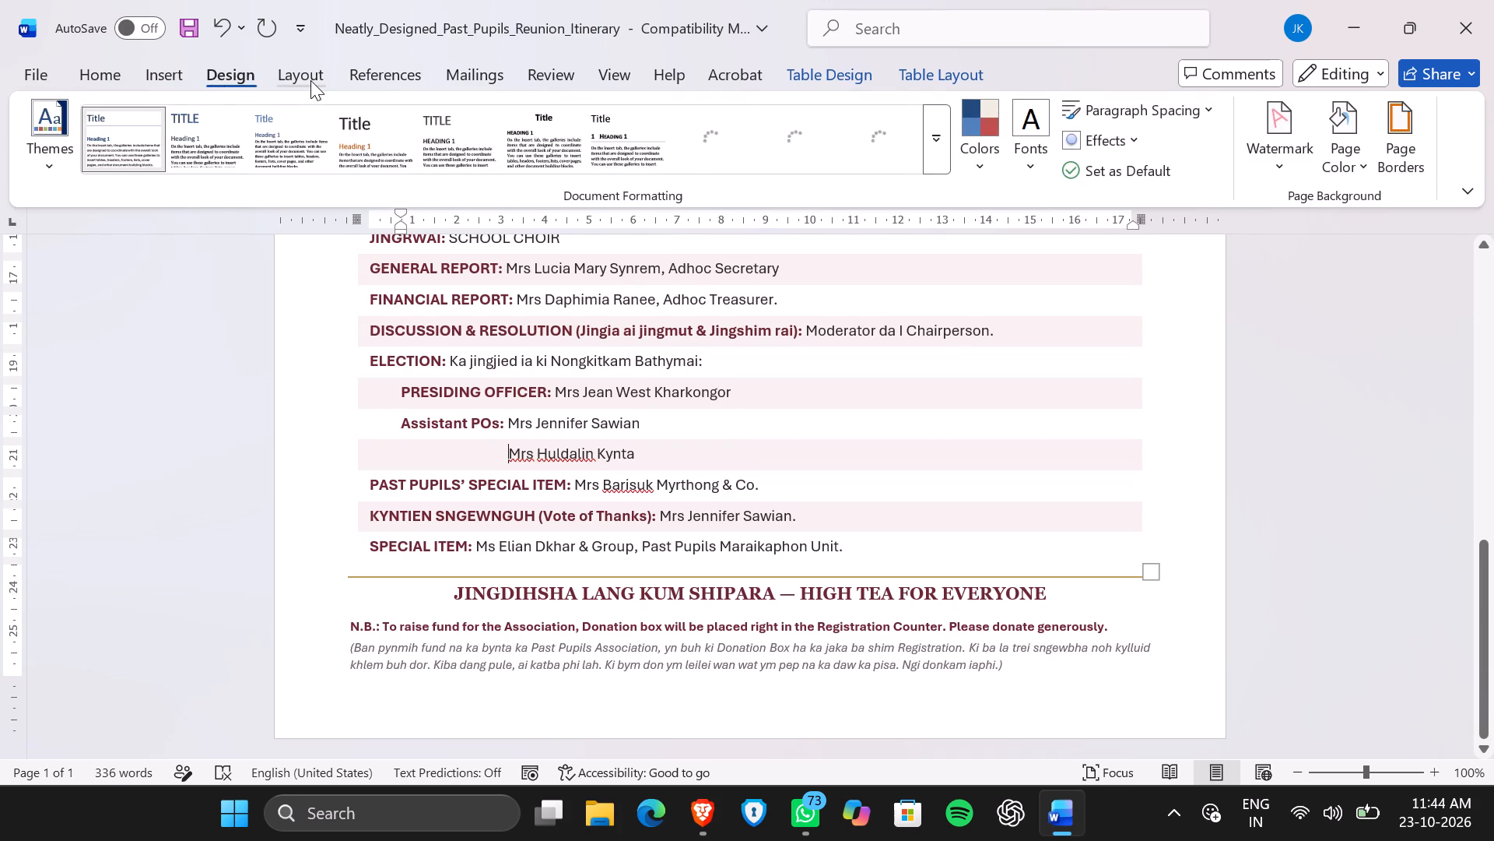
{"action": "left_click", "coordinate": [195, 160]}
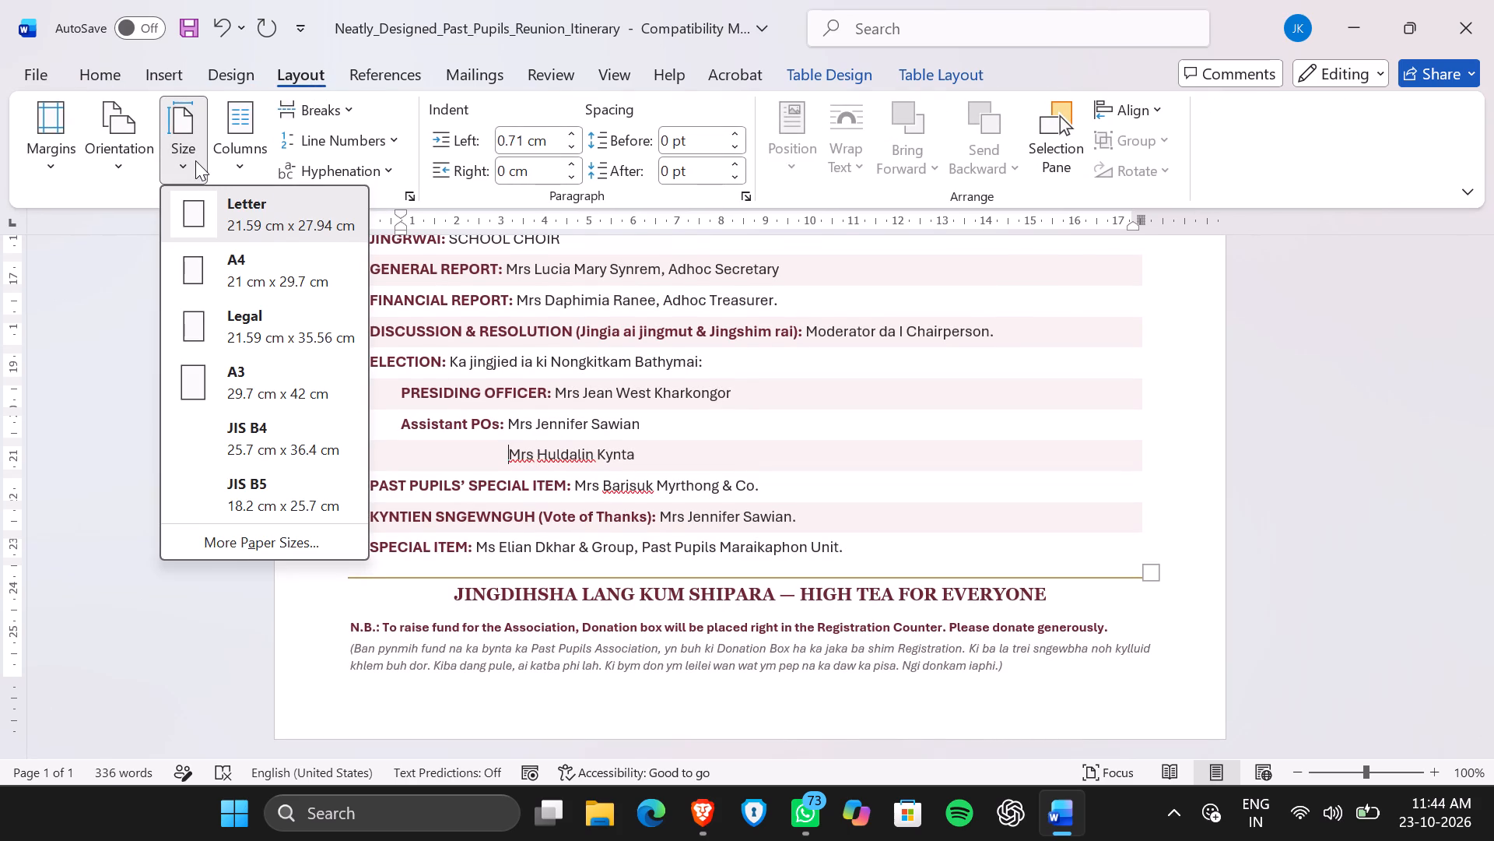
{"action": "left_click", "coordinate": [231, 297]}
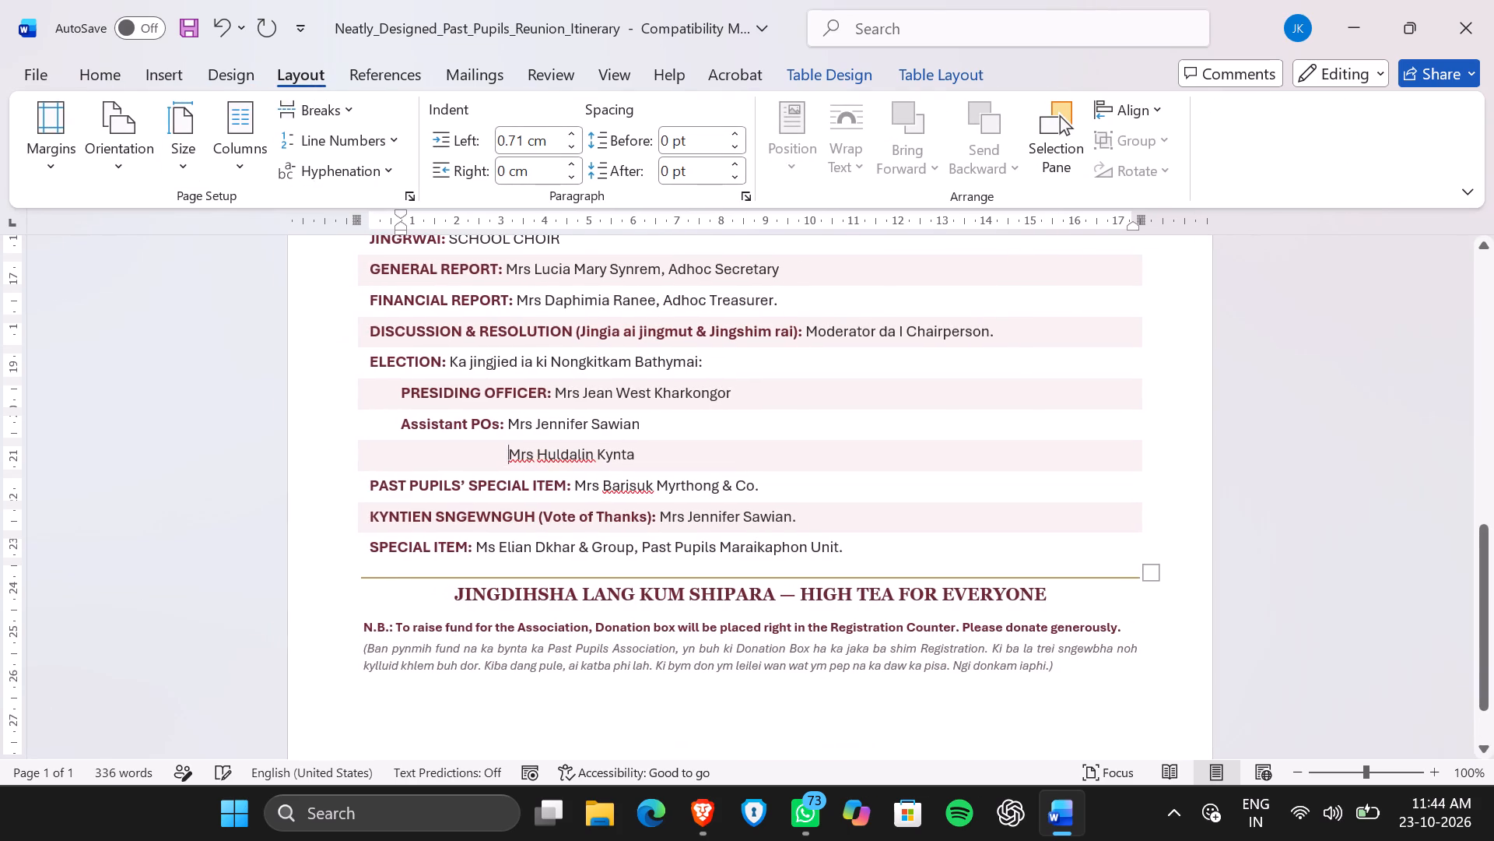
{"action": "scroll", "coordinate": [516, 428], "scroll_direction": "up", "scroll_amount": 6}
{"action": "scroll", "coordinate": [516, 428], "scroll_direction": "down", "scroll_amount": 4}
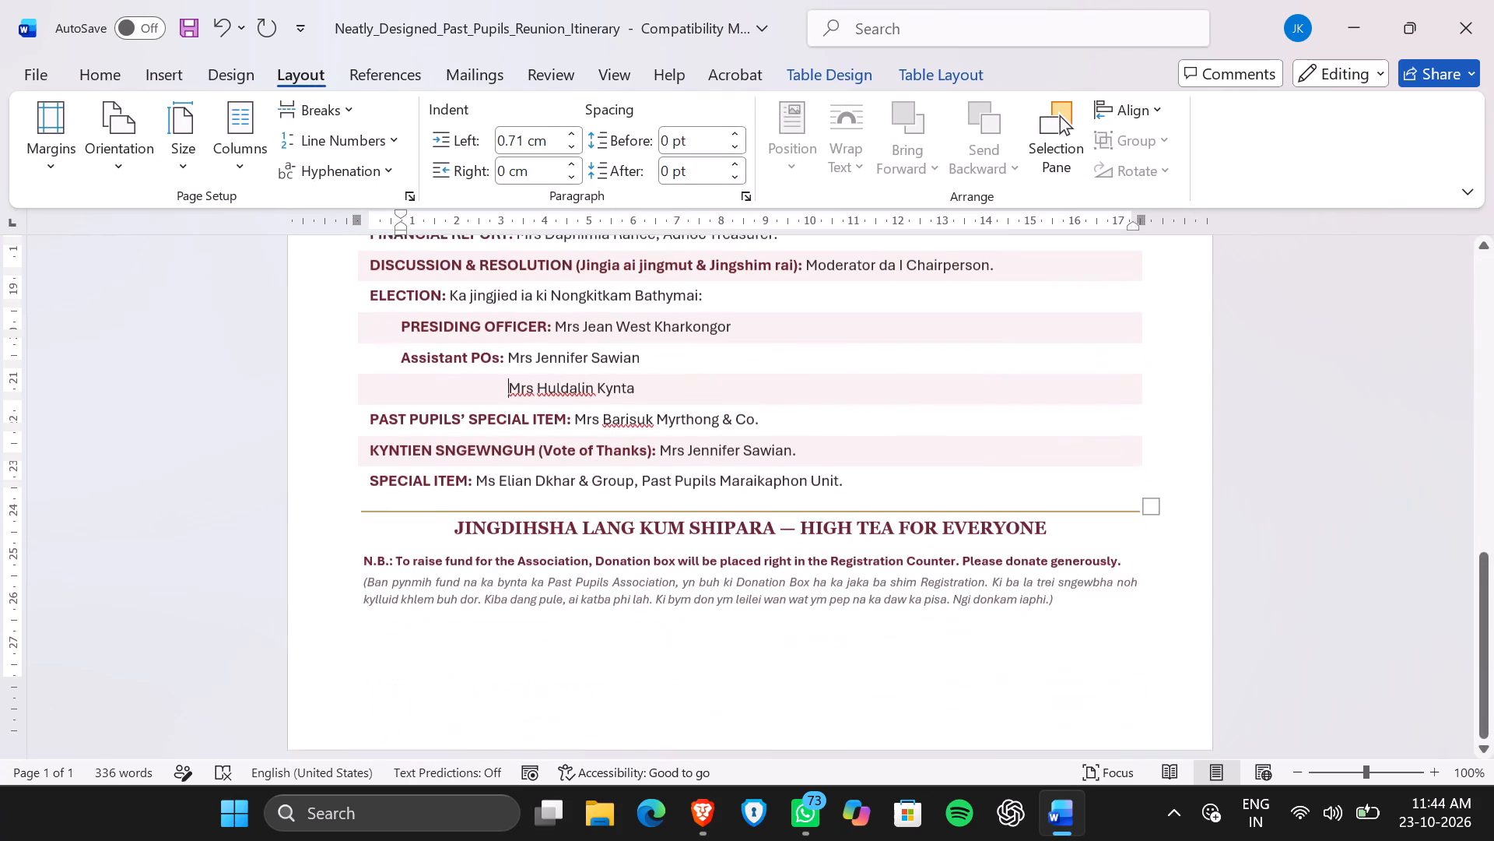
{"action": "scroll", "coordinate": [516, 428], "scroll_direction": "up", "scroll_amount": 6}
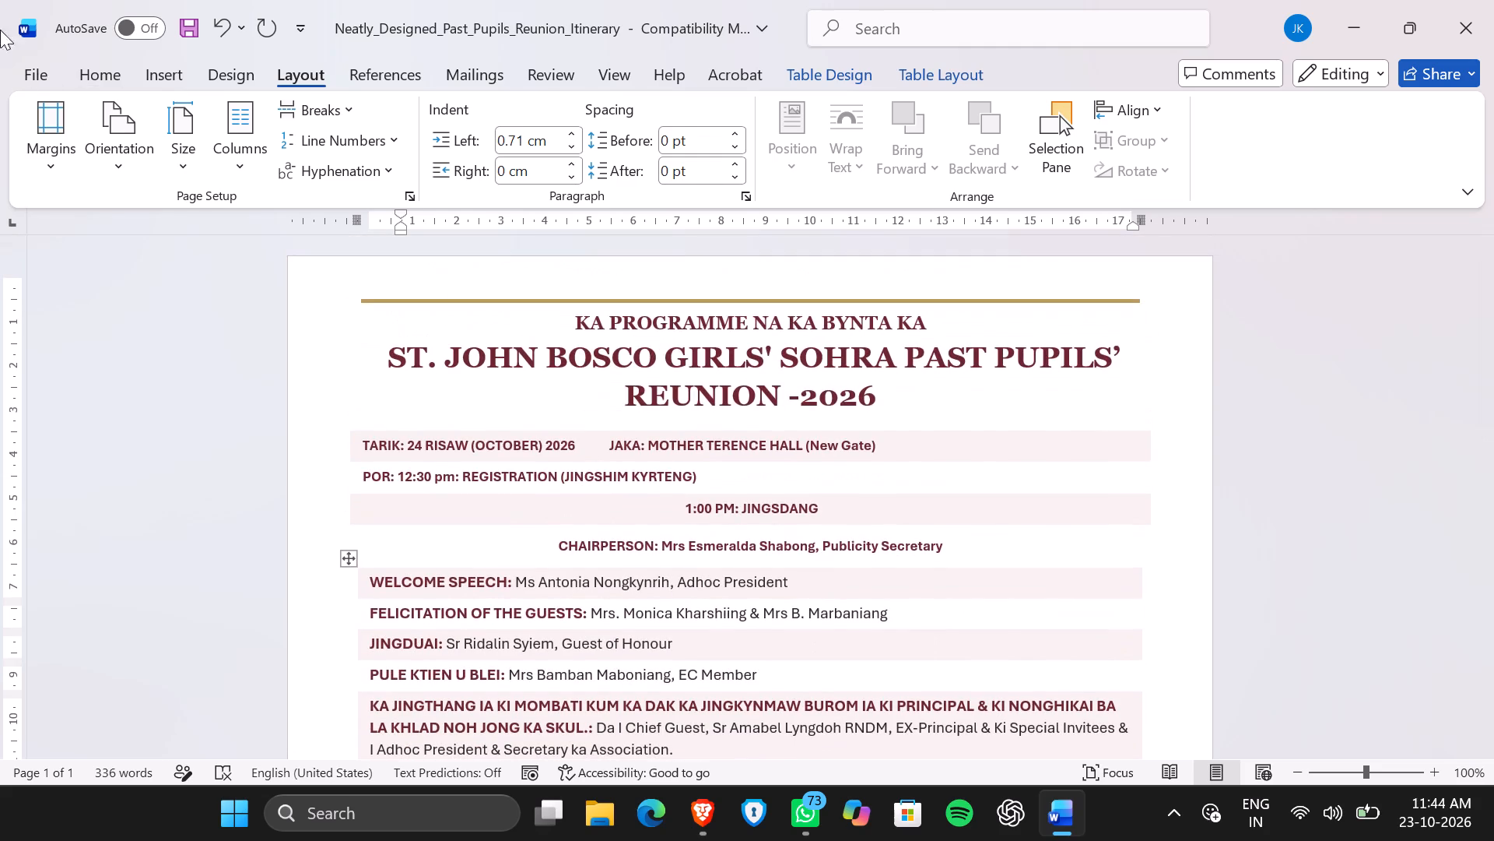
Export the programme as a standard-quality PDF named Past_Pupils_Reunion_Itinerary to the Desktop.
{"action": "left_click", "coordinate": [58, 75]}
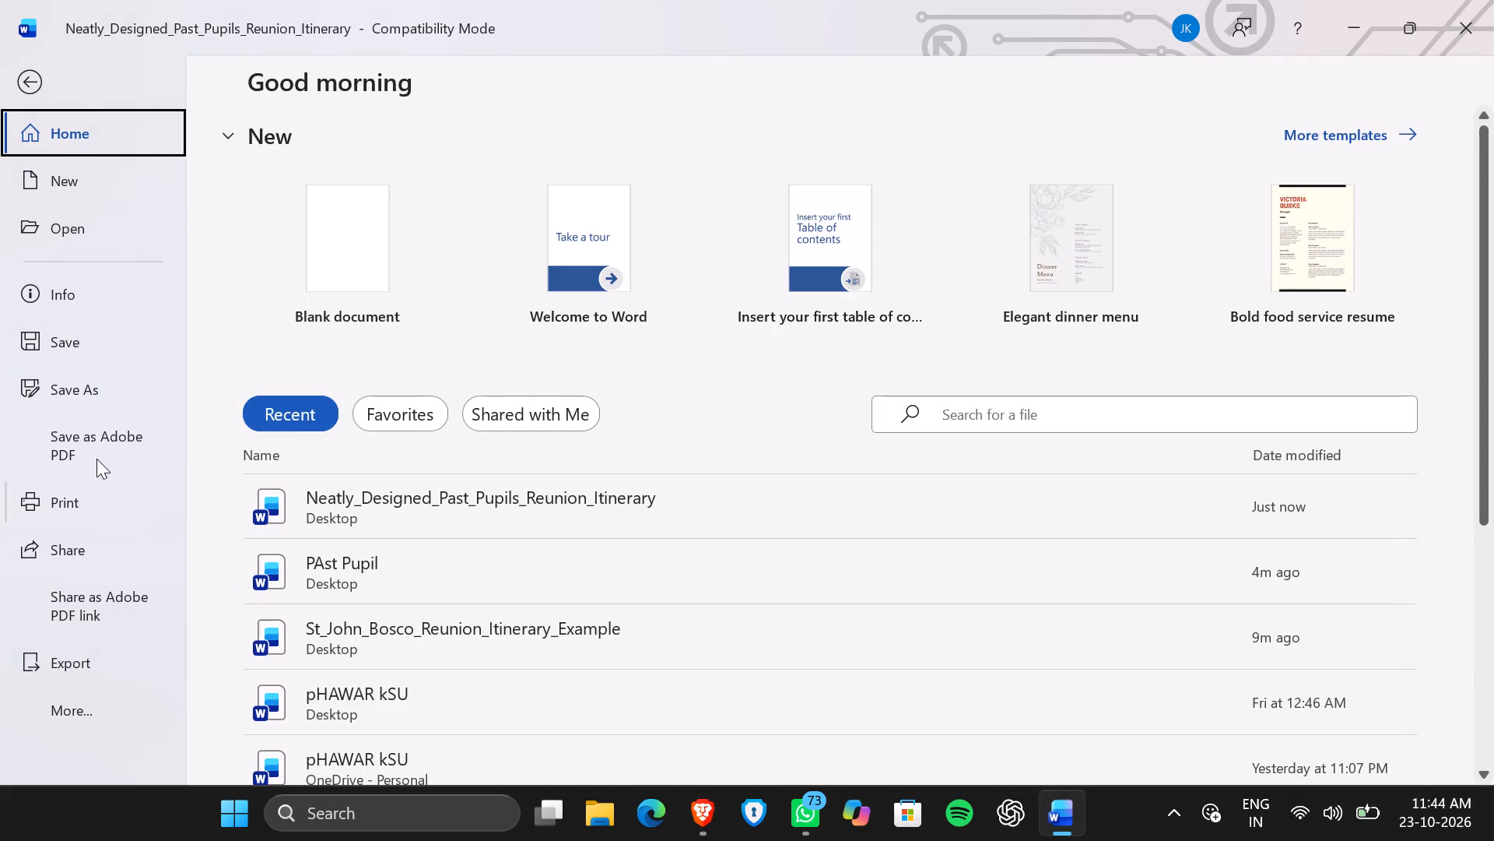
{"action": "left_click", "coordinate": [99, 657]}
{"action": "left_click", "coordinate": [521, 227]}
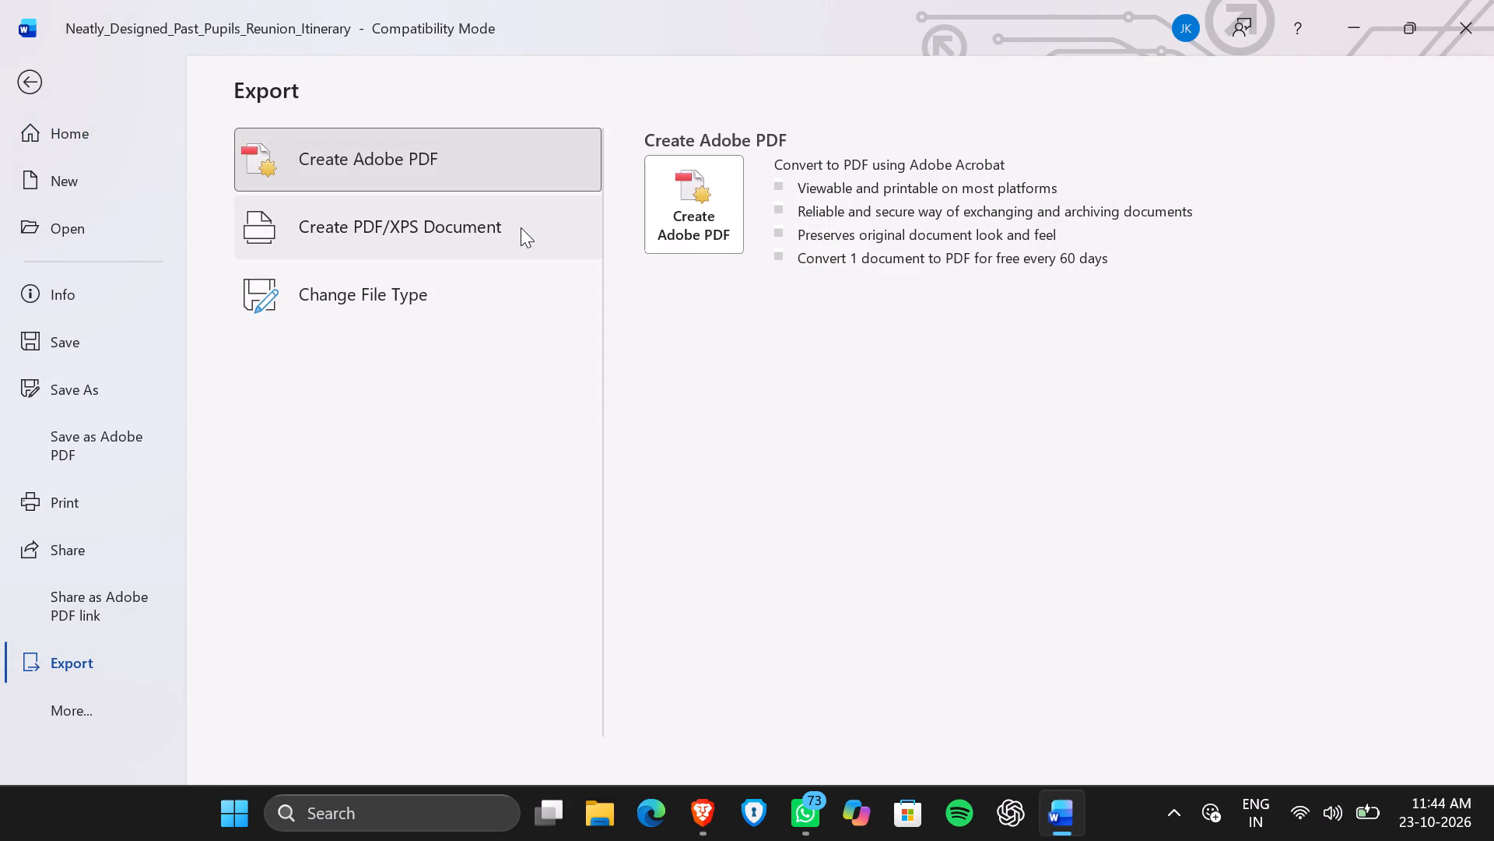
{"action": "left_click", "coordinate": [668, 322]}
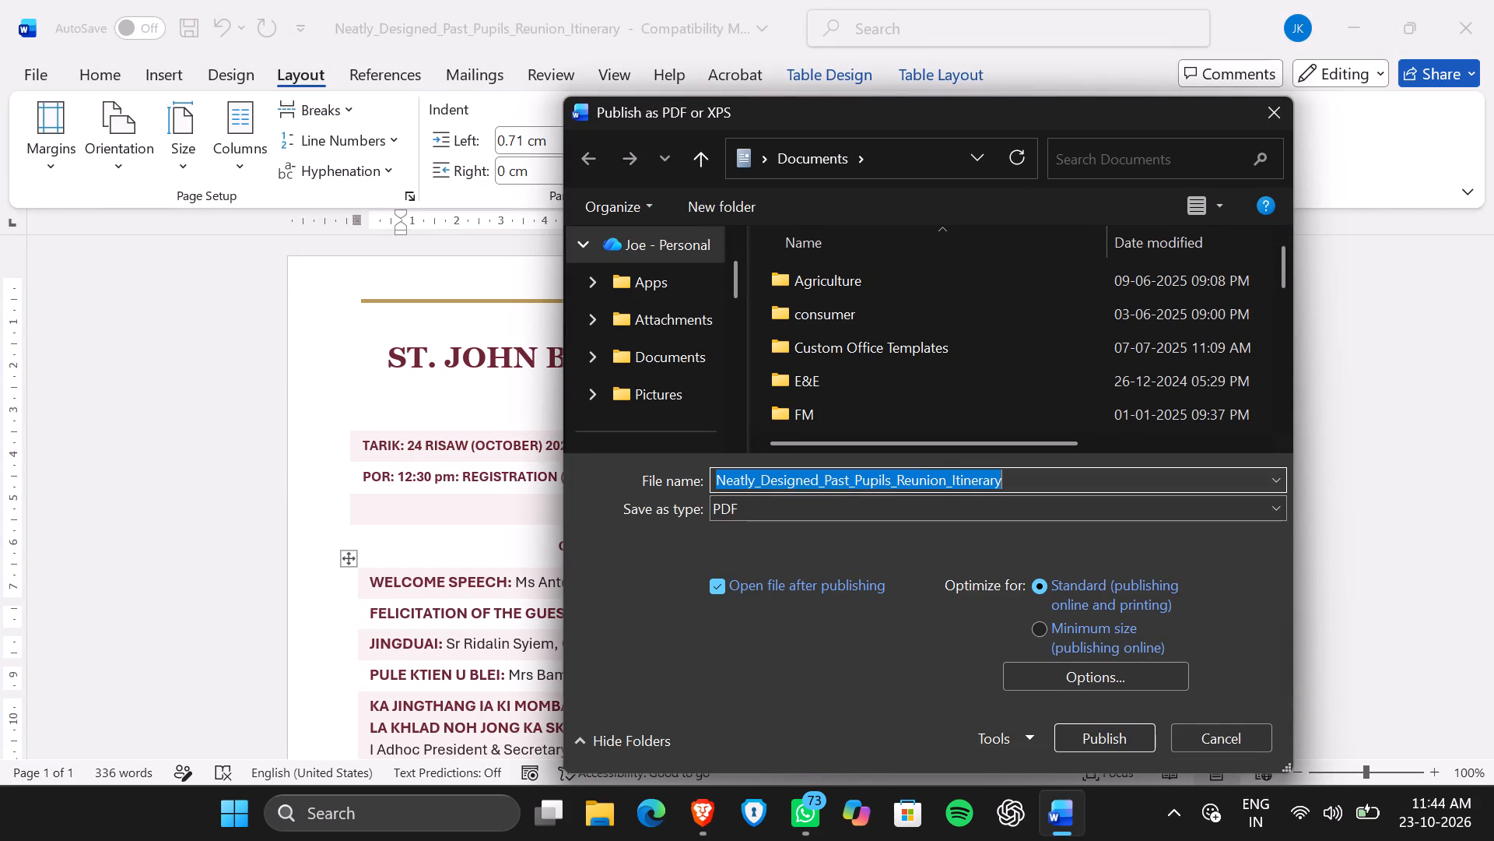
{"action": "left_click_drag", "start_coordinate": [826, 483], "coordinate": [689, 504]}
{"action": "key", "text": "BackSpace"}
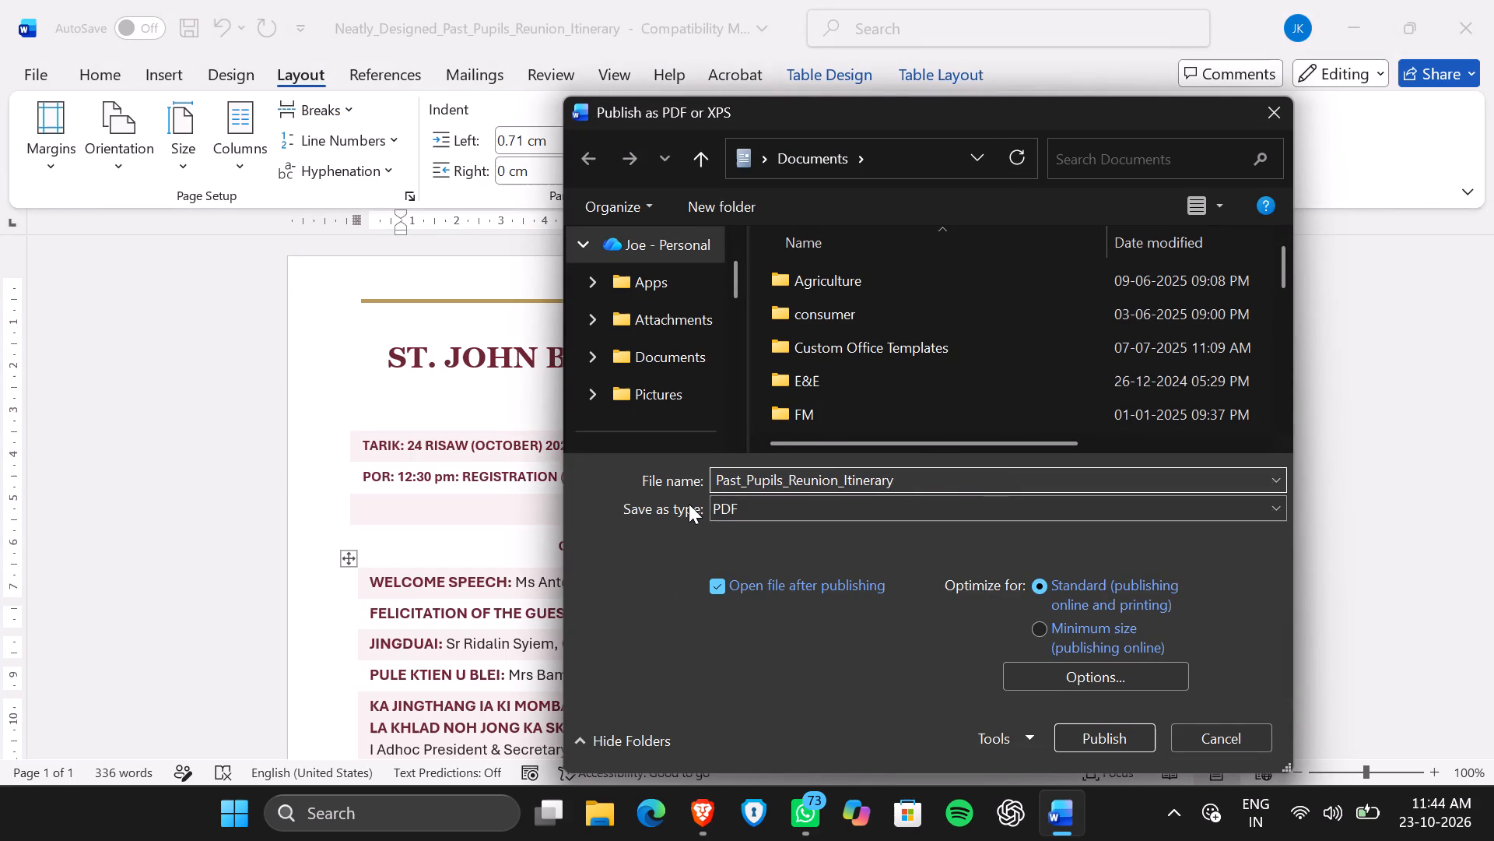
{"action": "scroll", "coordinate": [607, 336], "scroll_direction": "down", "scroll_amount": 1}
{"action": "left_click", "coordinate": [616, 339]}
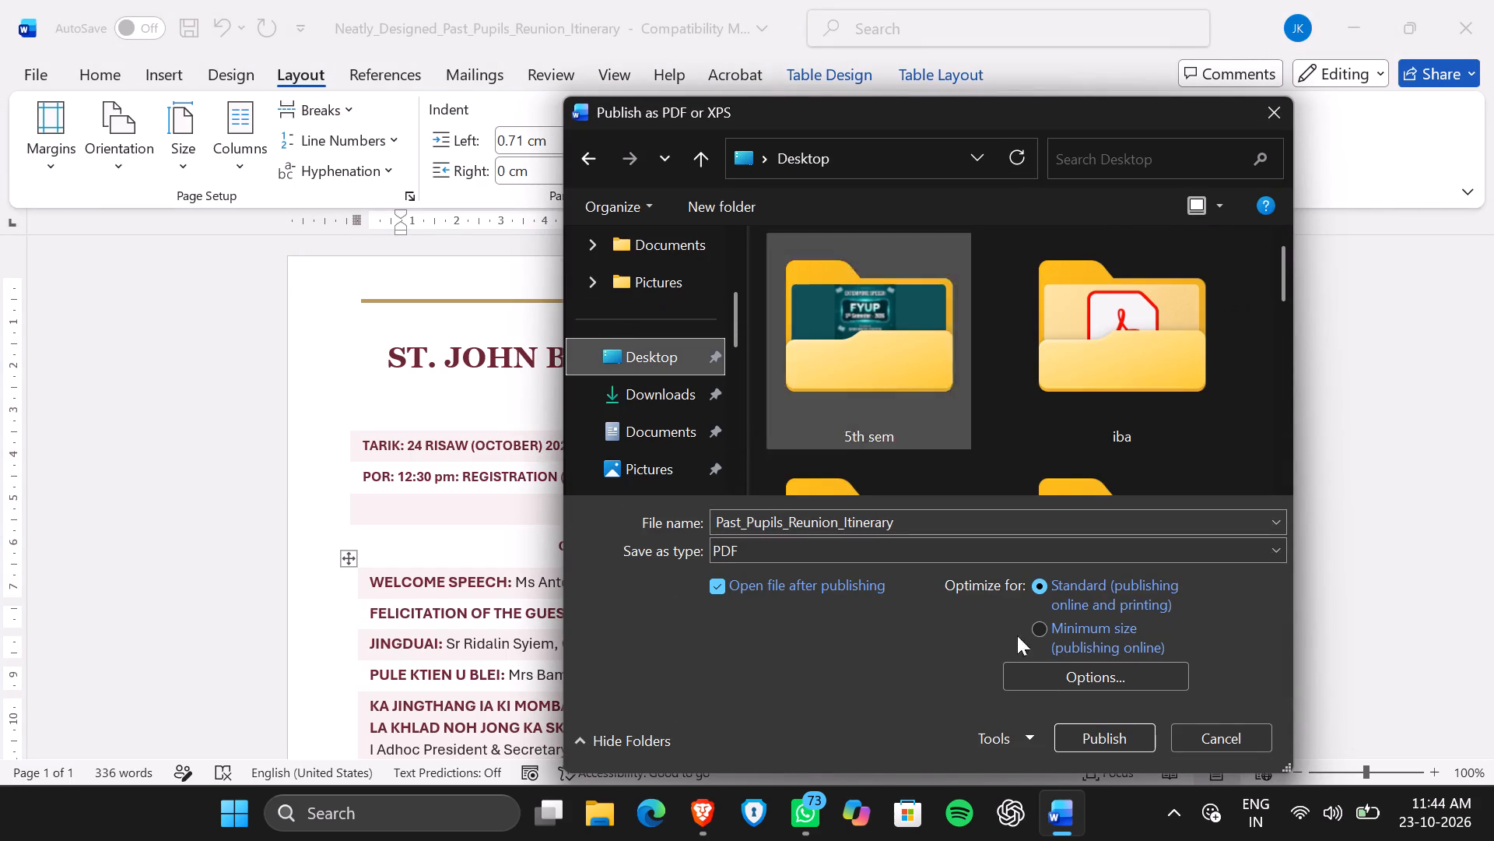
{"action": "left_click", "coordinate": [1082, 741]}
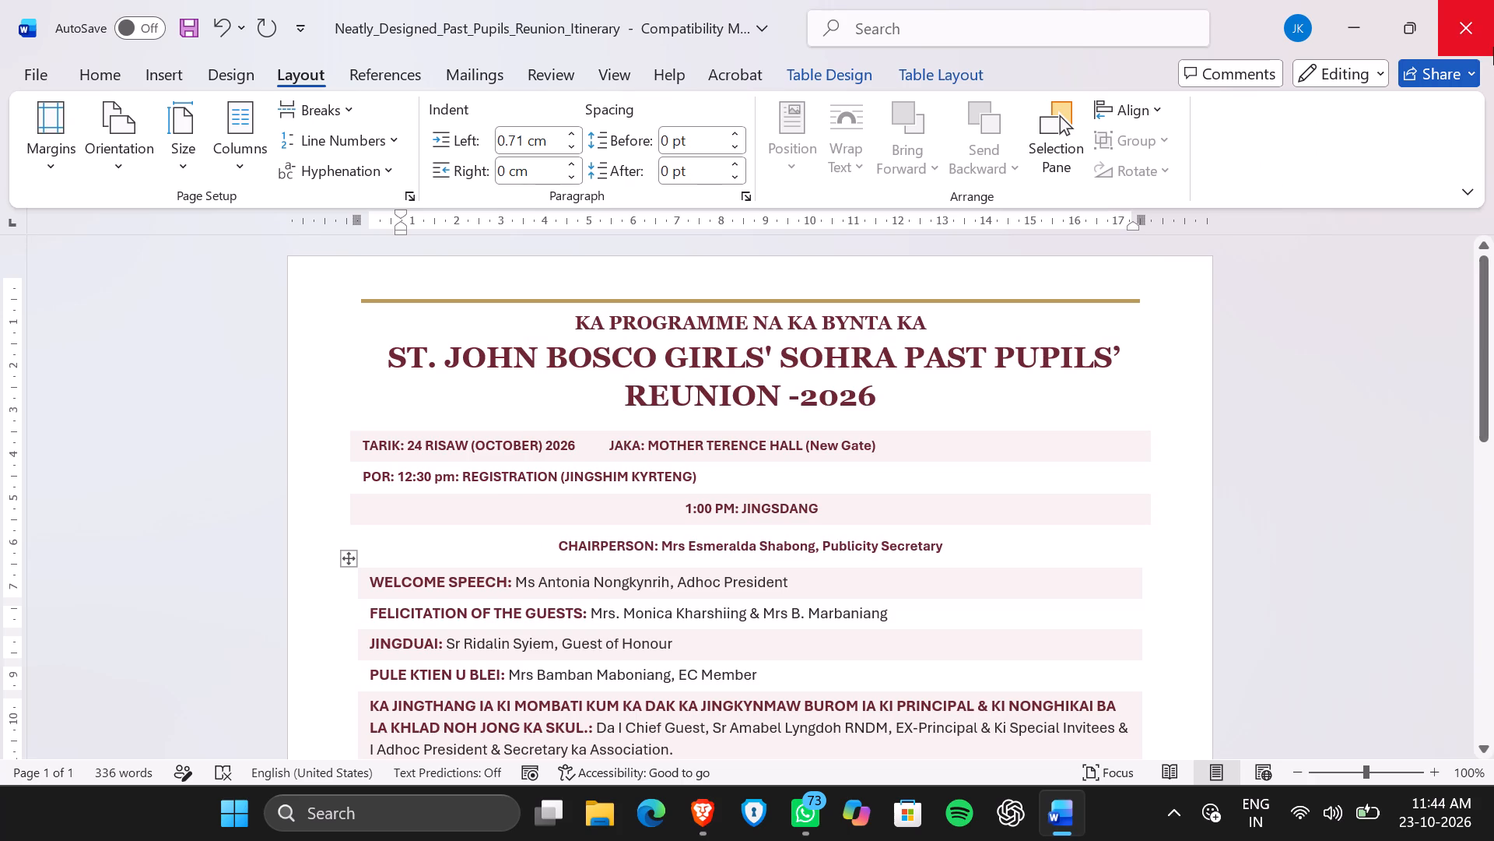
Review the exported programme PDF in Adobe Acrobat from the heading to the closing N.B. note, and close it.
{"action": "left_click", "coordinate": [1368, 14]}
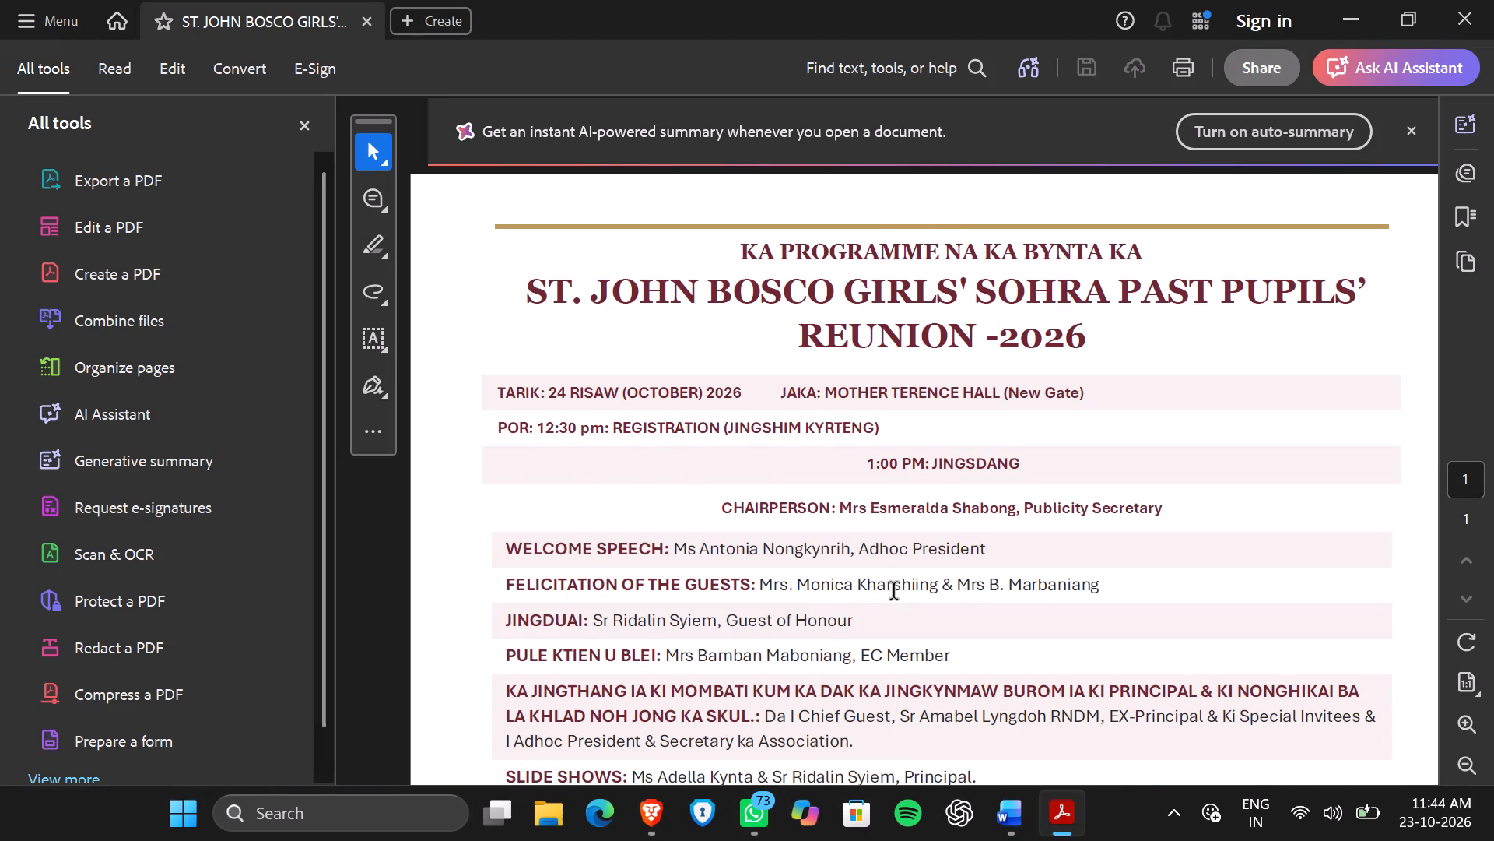
{"action": "scroll", "coordinate": [895, 592], "scroll_direction": "down", "scroll_amount": 6}
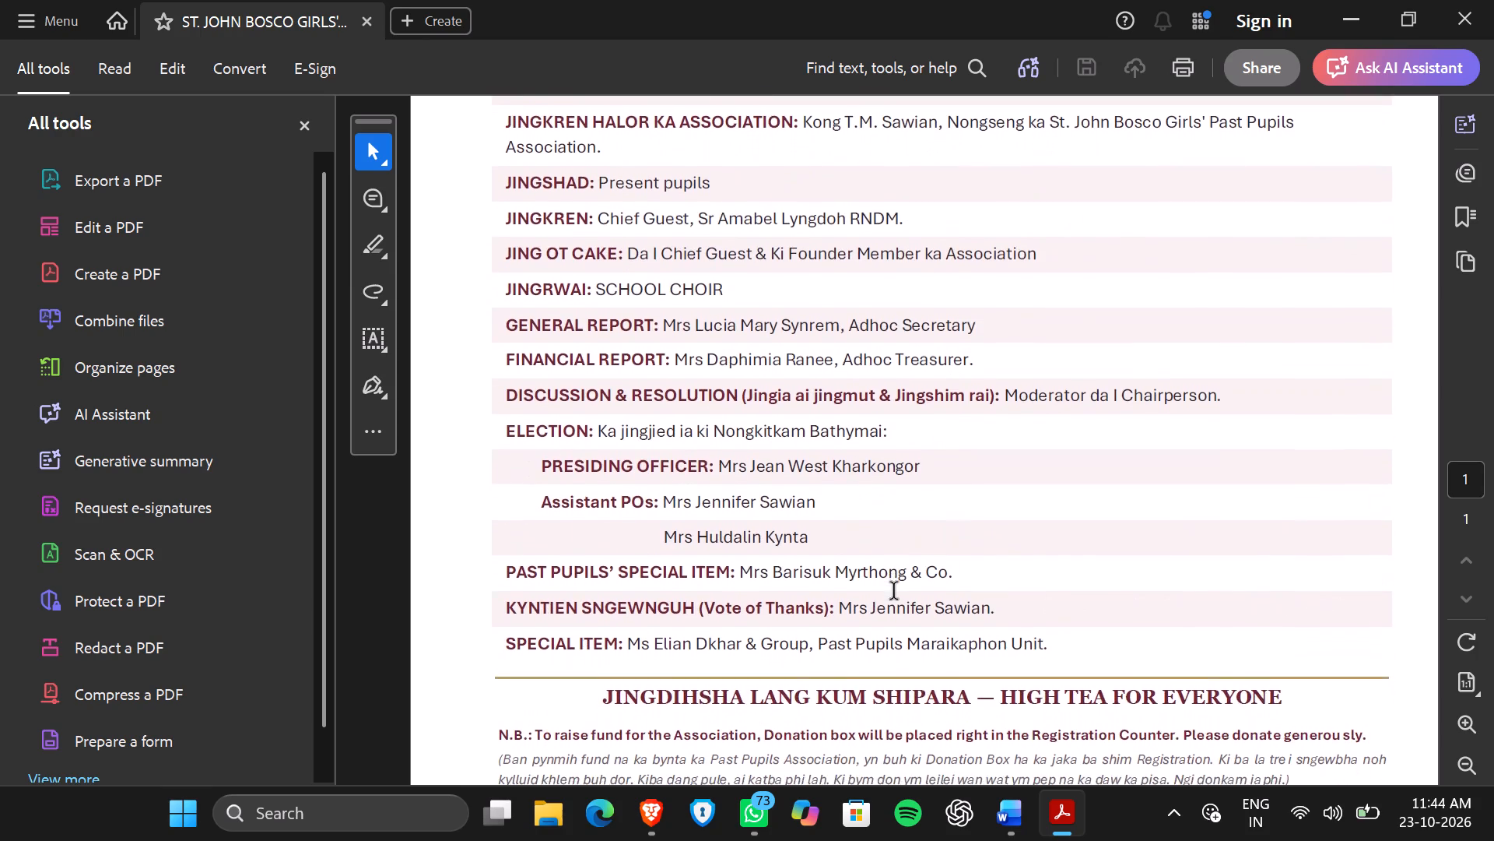
{"action": "scroll", "coordinate": [895, 592], "scroll_direction": "down", "scroll_amount": 1}
{"action": "scroll", "coordinate": [987, 484], "scroll_direction": "up", "scroll_amount": 1}
{"action": "left_click", "coordinate": [1493, 0]}
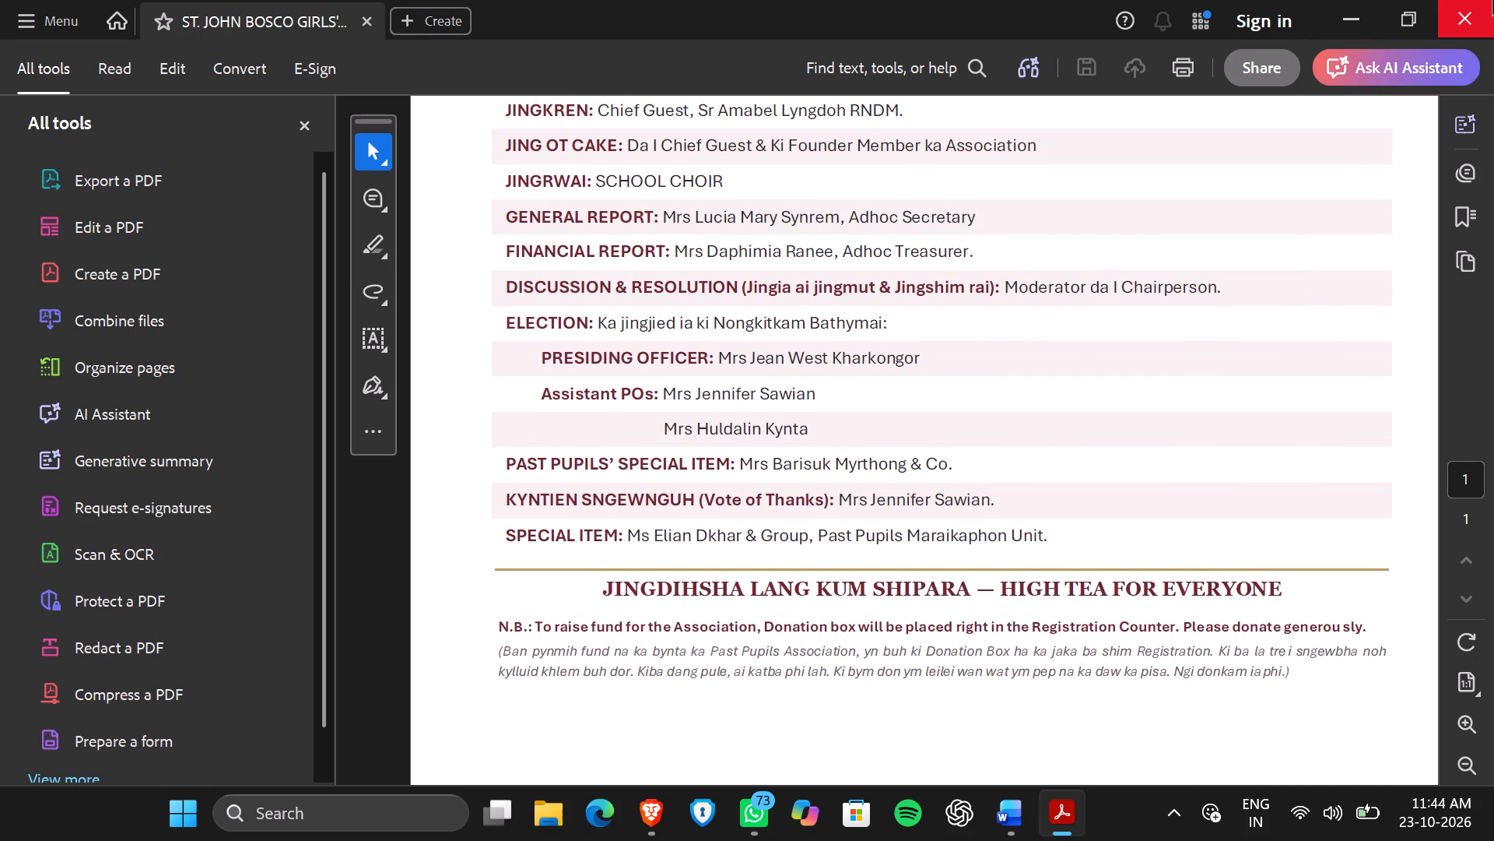
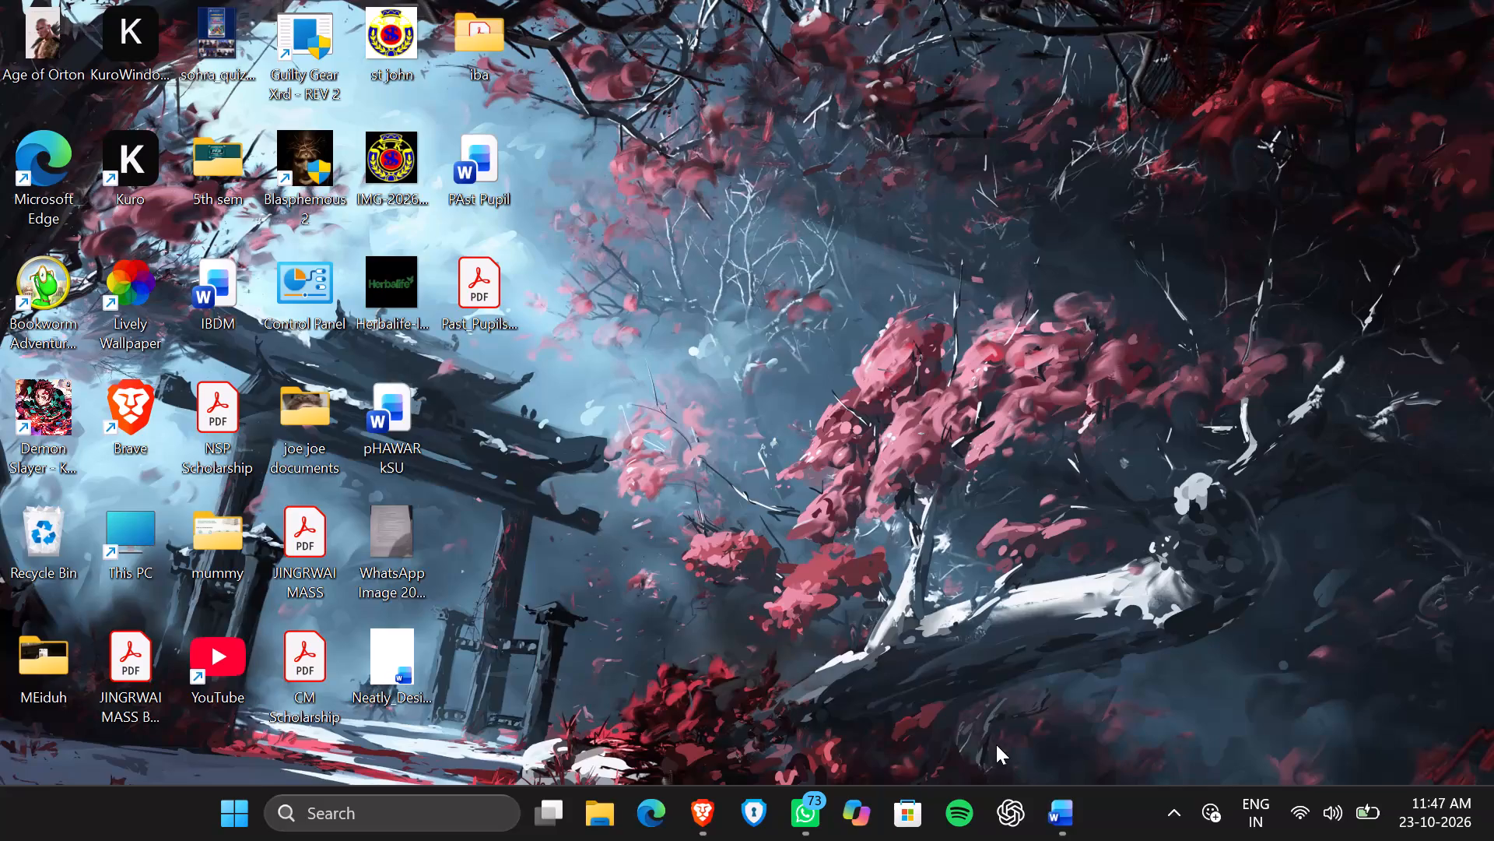
Switch to the reunion programme in Word and check its page layout from the heading to the closing N.B. note.
{"action": "left_click", "coordinate": [1074, 840]}
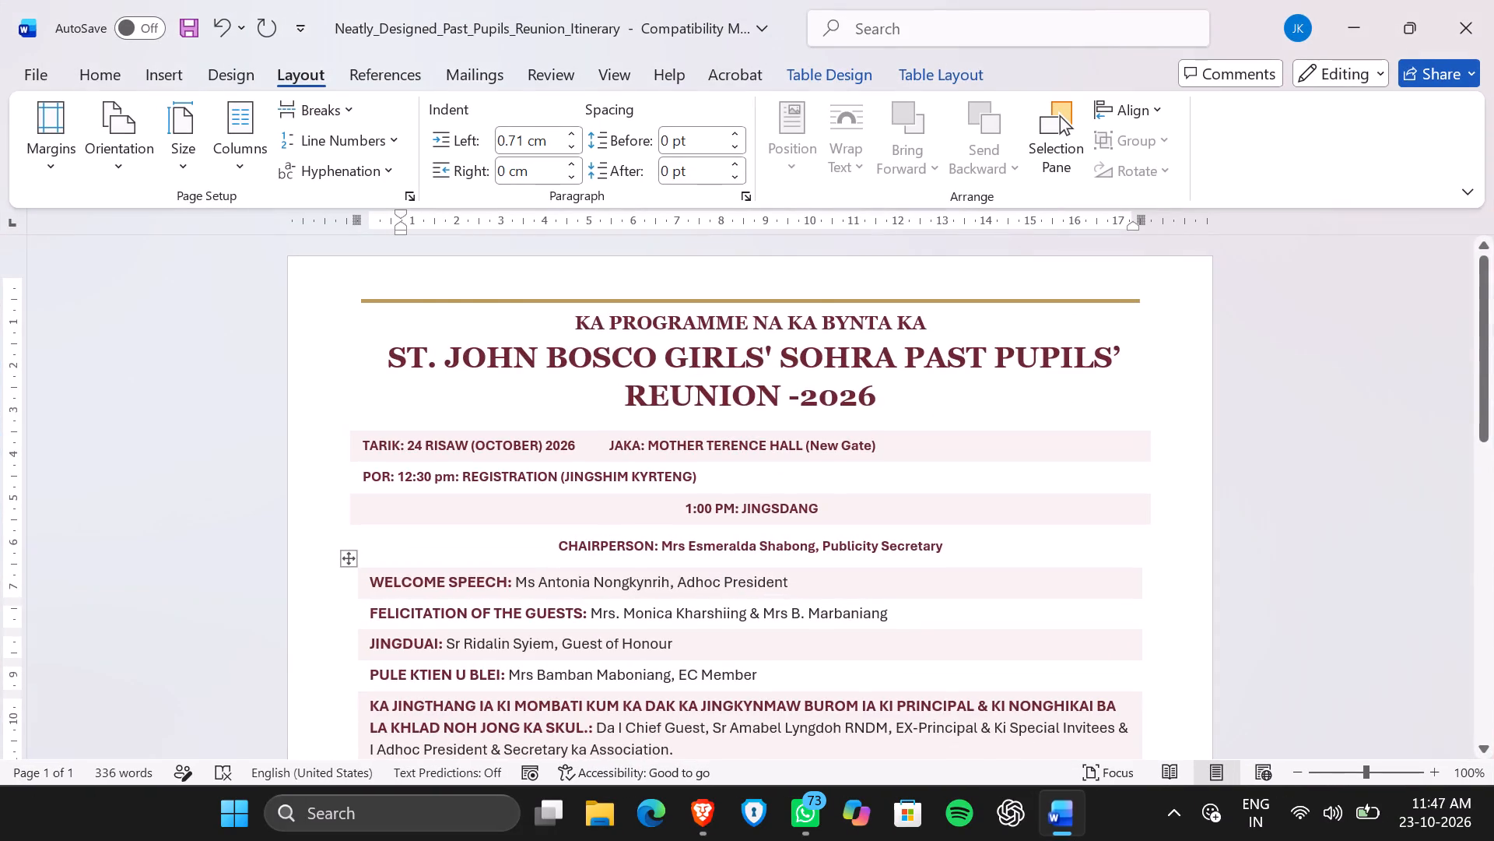
{"action": "scroll", "coordinate": [900, 648], "scroll_direction": "down", "scroll_amount": 4}
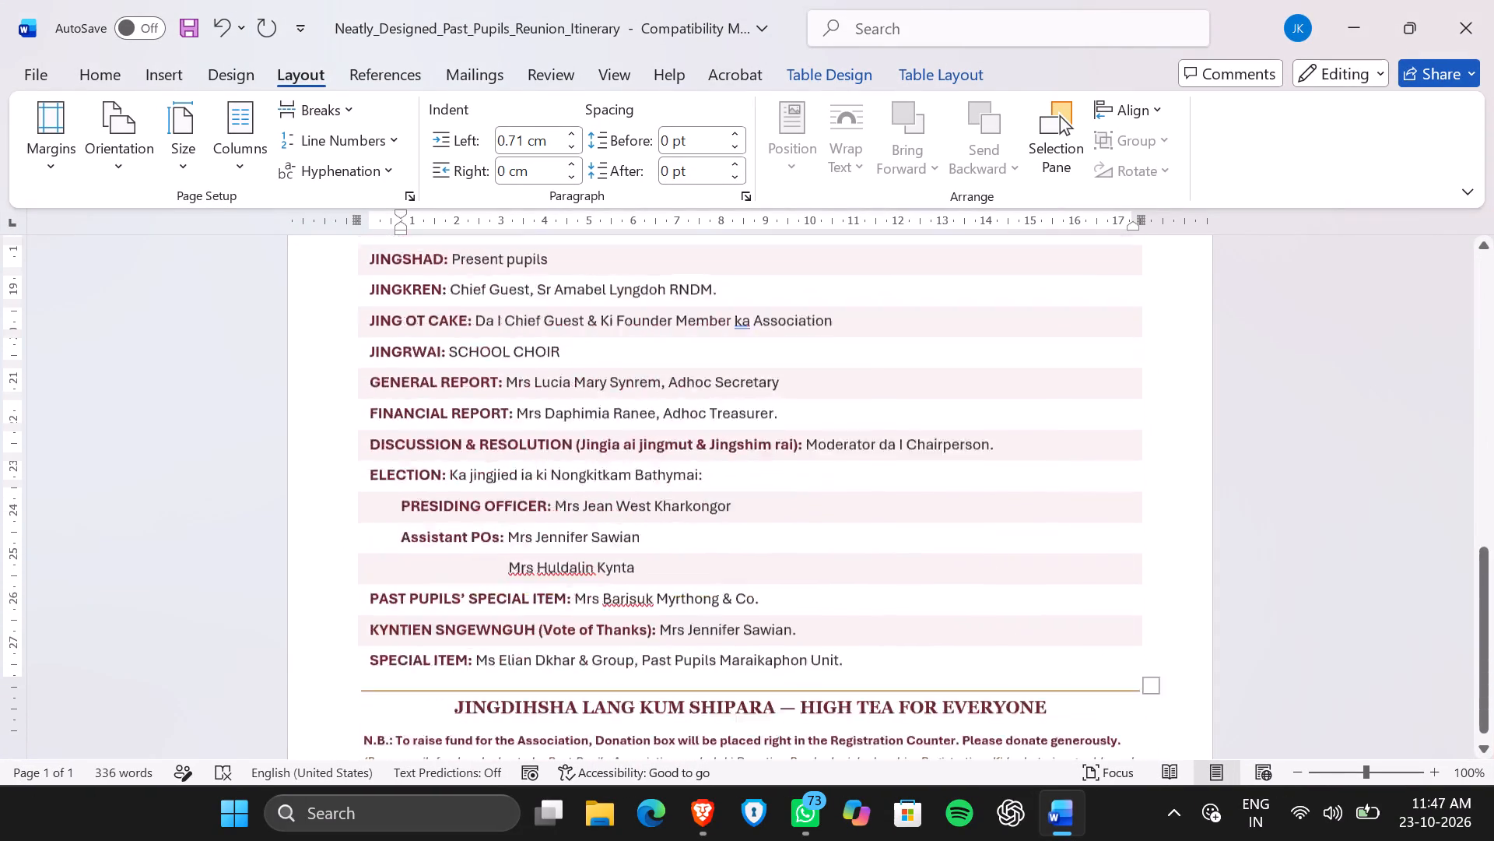
{"action": "scroll", "coordinate": [900, 648], "scroll_direction": "down", "scroll_amount": 1}
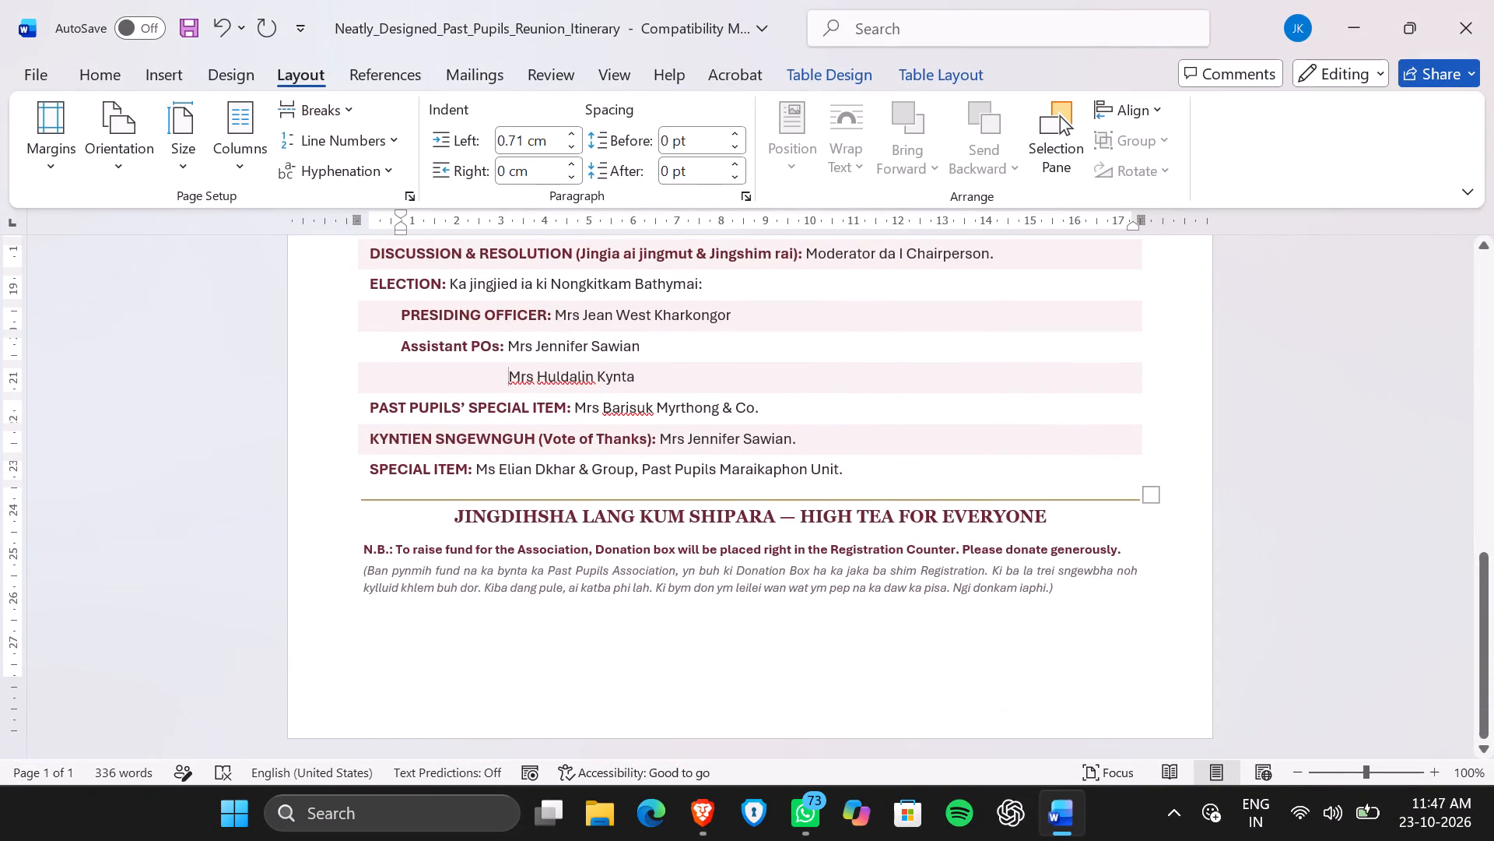
{"action": "scroll", "coordinate": [900, 648], "scroll_direction": "up", "scroll_amount": 6}
{"action": "scroll", "coordinate": [900, 648], "scroll_direction": "down", "scroll_amount": 3}
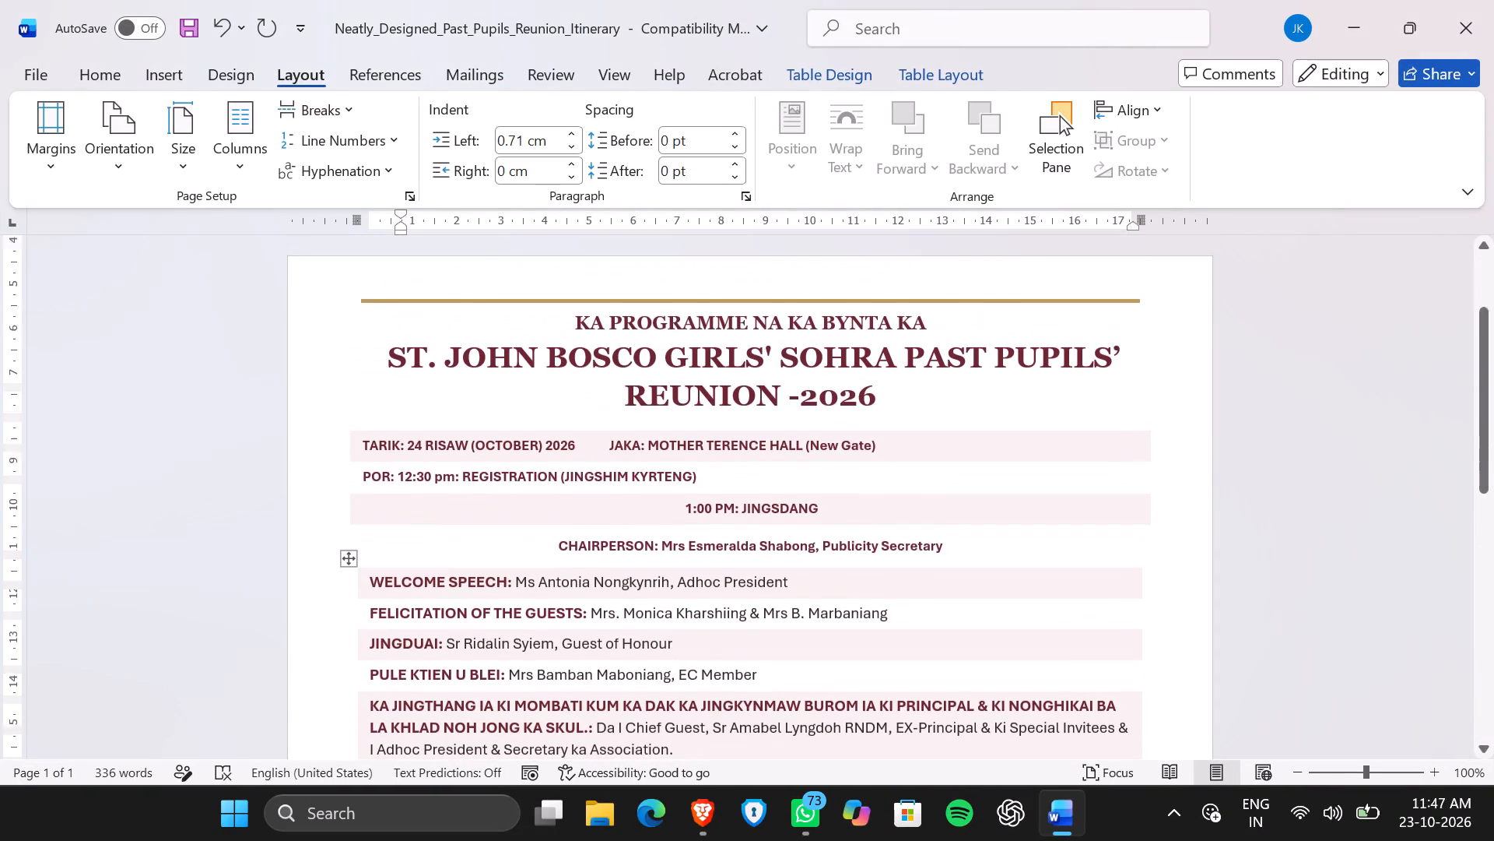
{"action": "scroll", "coordinate": [900, 648], "scroll_direction": "down", "scroll_amount": 1}
{"action": "scroll", "coordinate": [900, 648], "scroll_direction": "up", "scroll_amount": 1}
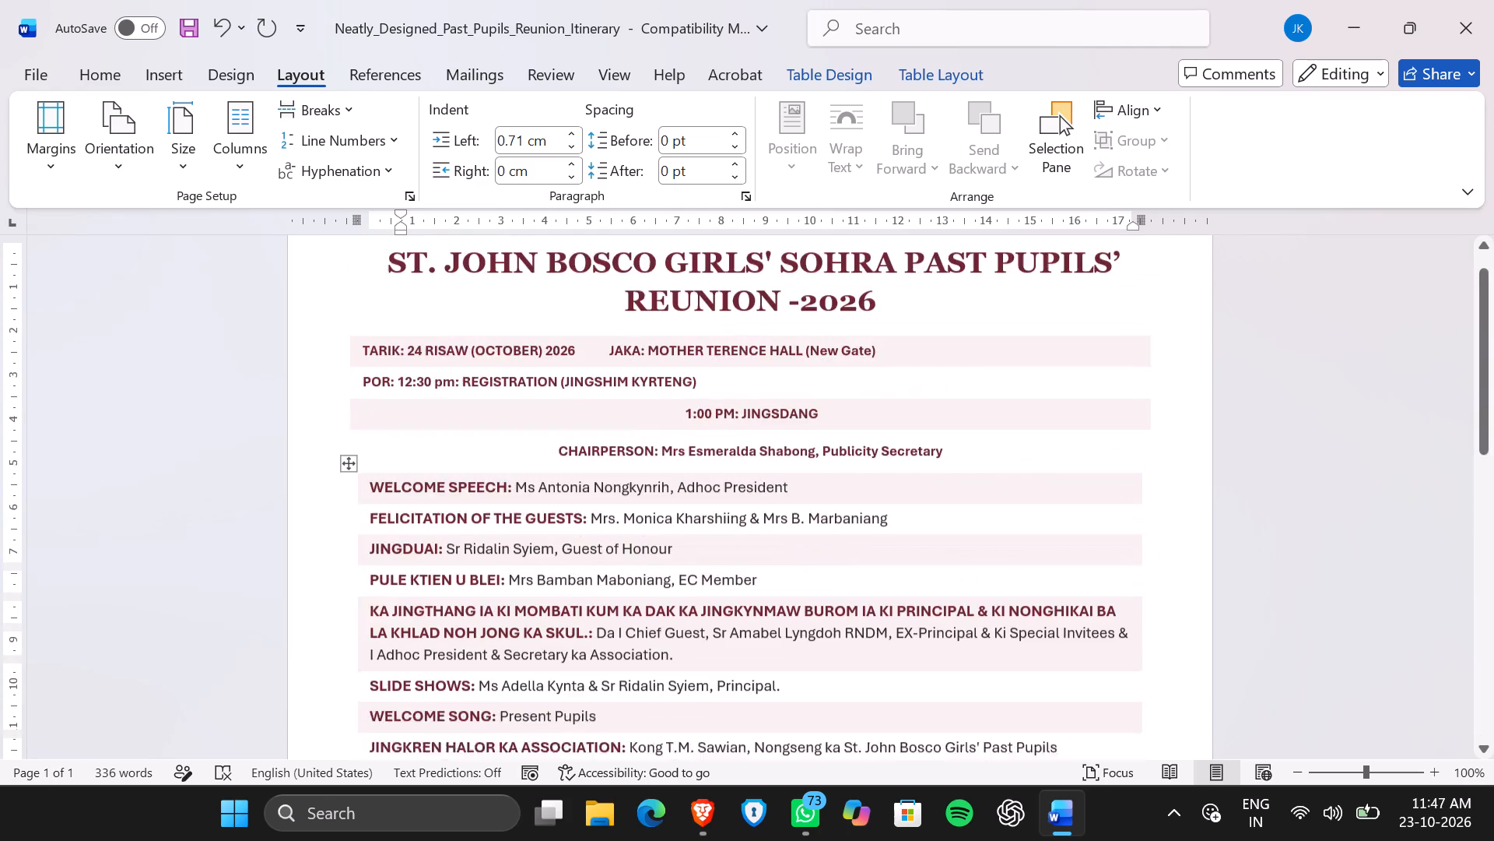
{"action": "scroll", "coordinate": [900, 648], "scroll_direction": "up", "scroll_amount": 1}
{"action": "scroll", "coordinate": [900, 648], "scroll_direction": "left", "scroll_amount": 1}
{"action": "scroll", "coordinate": [900, 648], "scroll_direction": "down", "scroll_amount": 1}
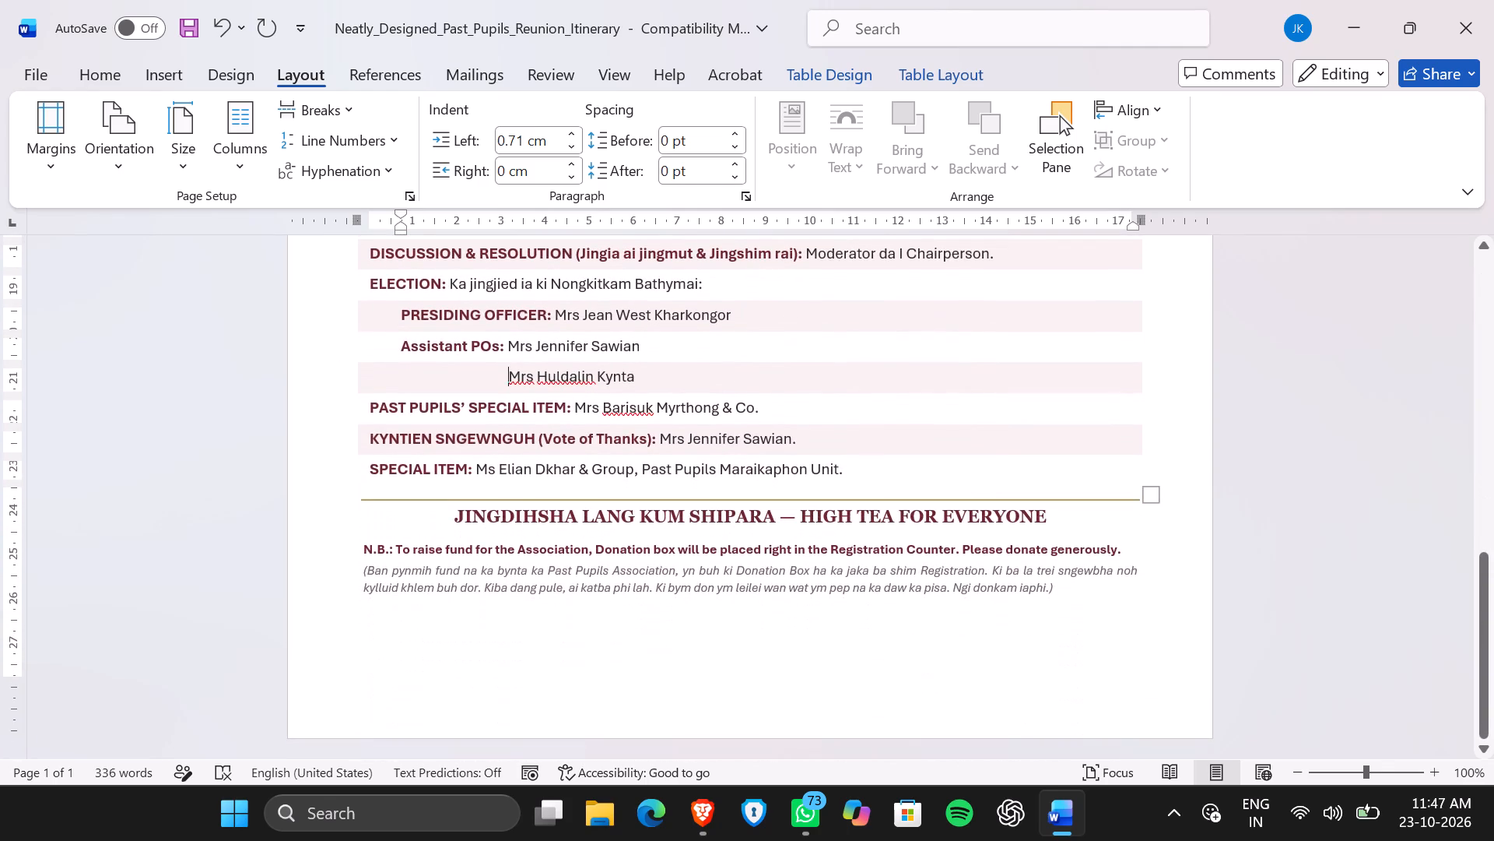
{"action": "scroll", "coordinate": [900, 648], "scroll_direction": "up", "scroll_amount": 2}
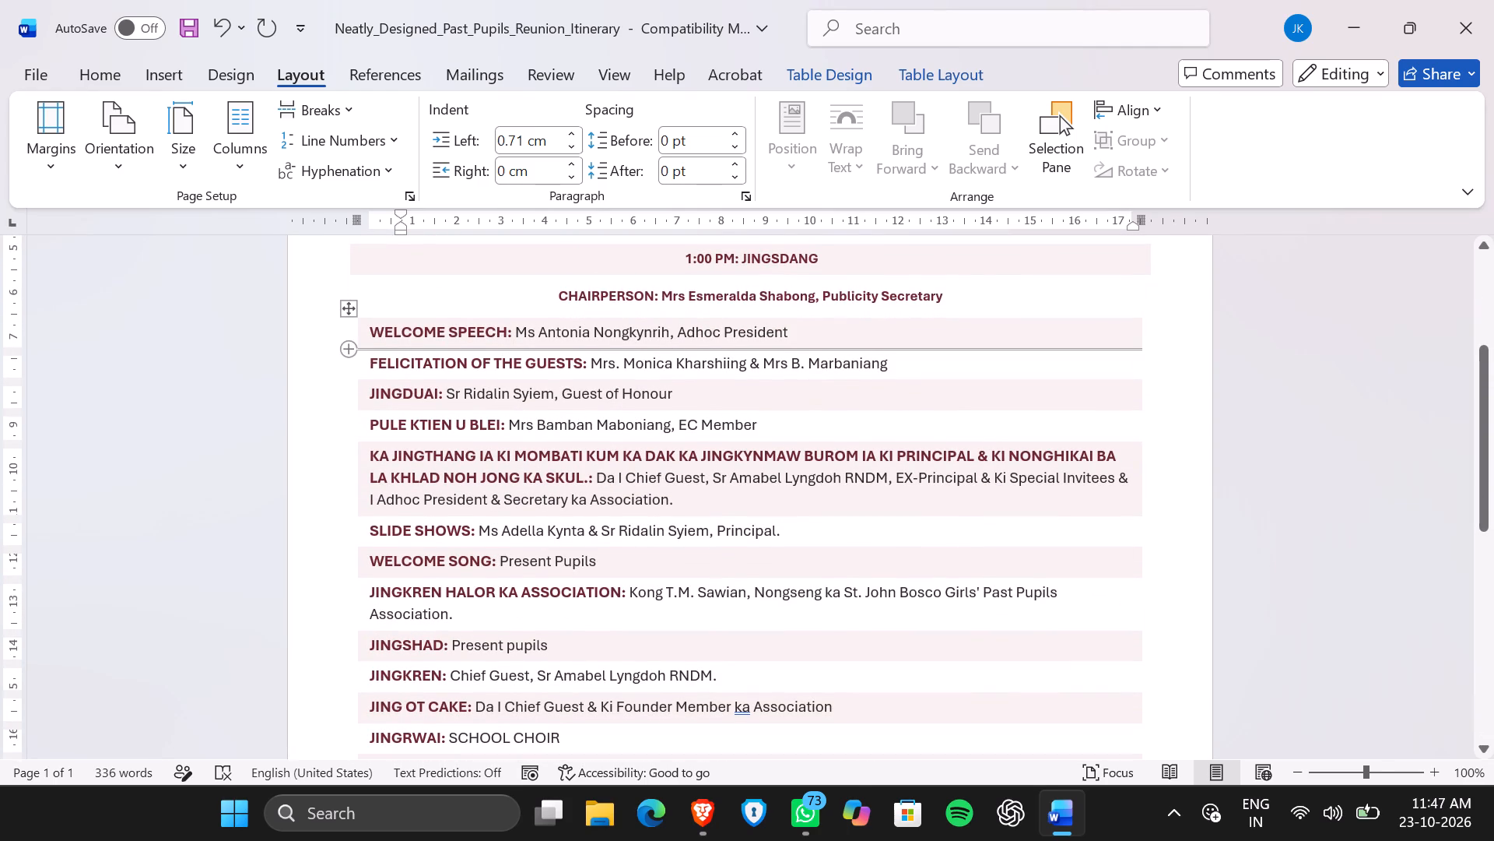
Set the font size of all programme items, from WELCOME SPEECH through the final SPECIAL ITEM, to 11.5 pt.
{"action": "left_click_drag", "start_coordinate": [362, 335], "coordinate": [413, 764]}
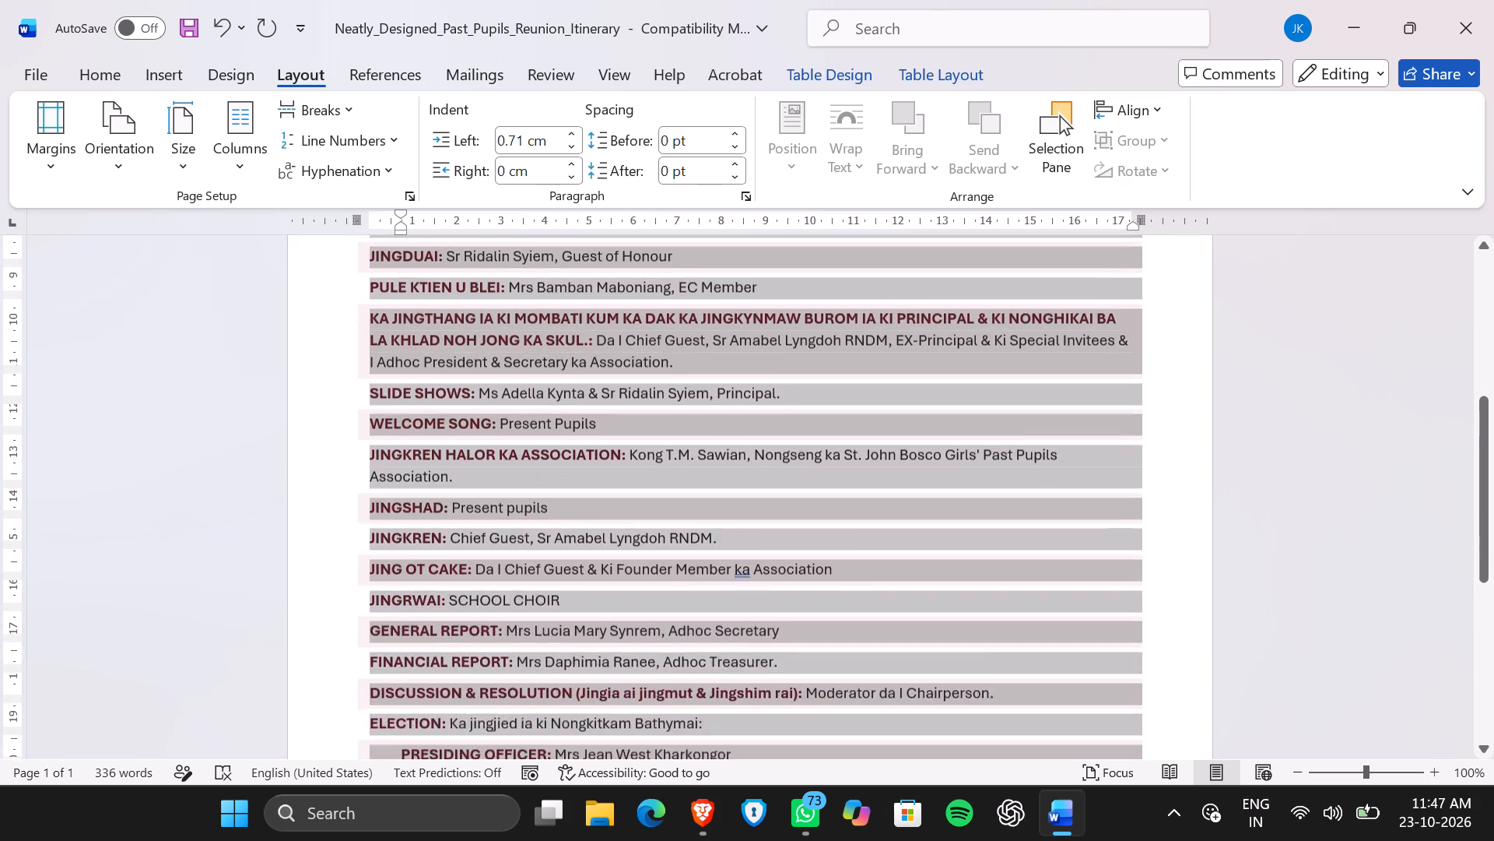
{"action": "left_click_drag", "start_coordinate": [413, 764], "coordinate": [416, 695]}
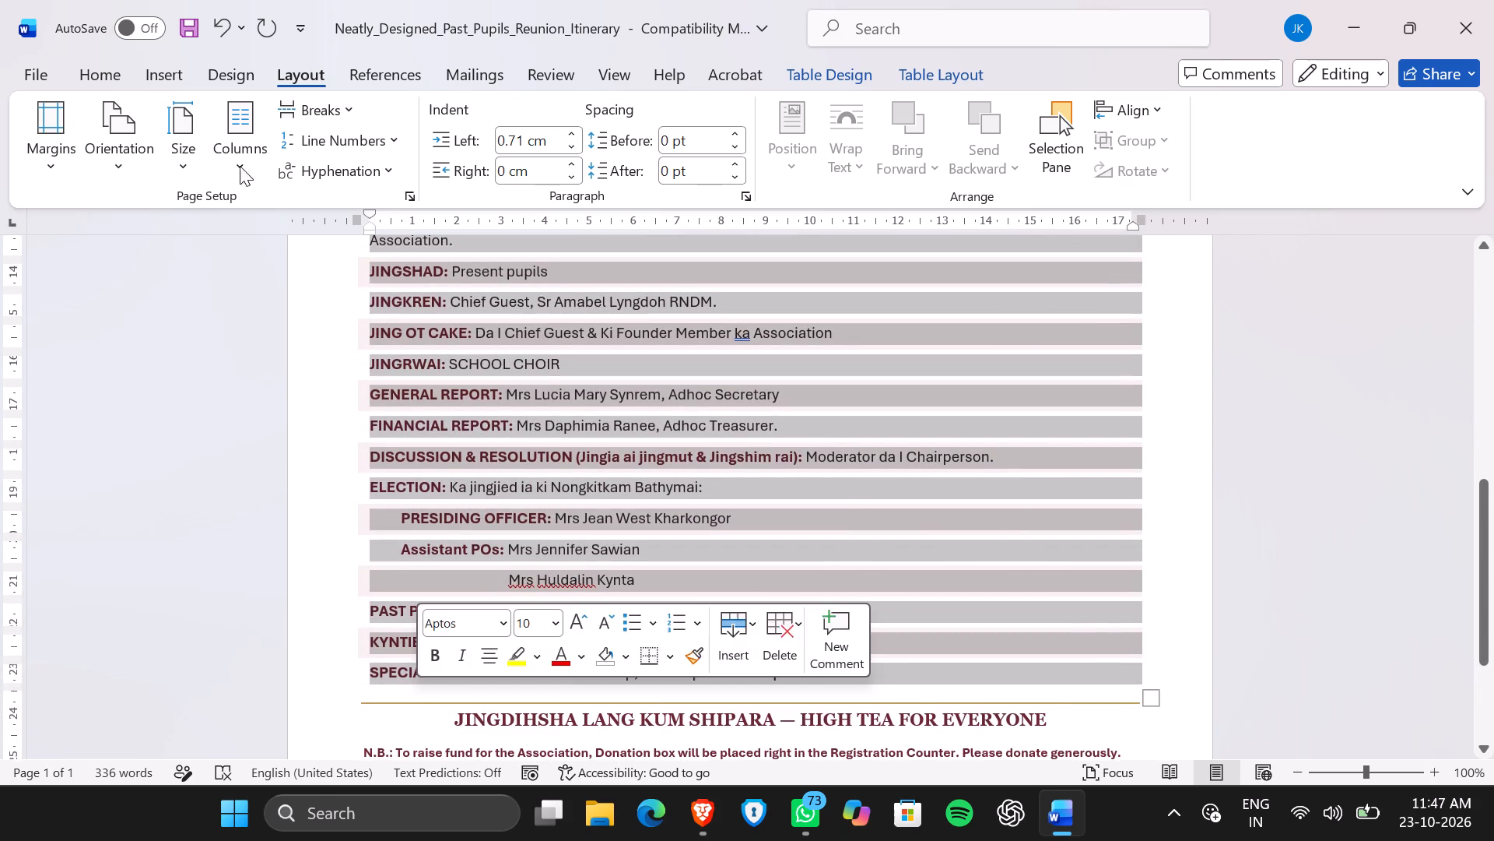
{"action": "left_click", "coordinate": [105, 89]}
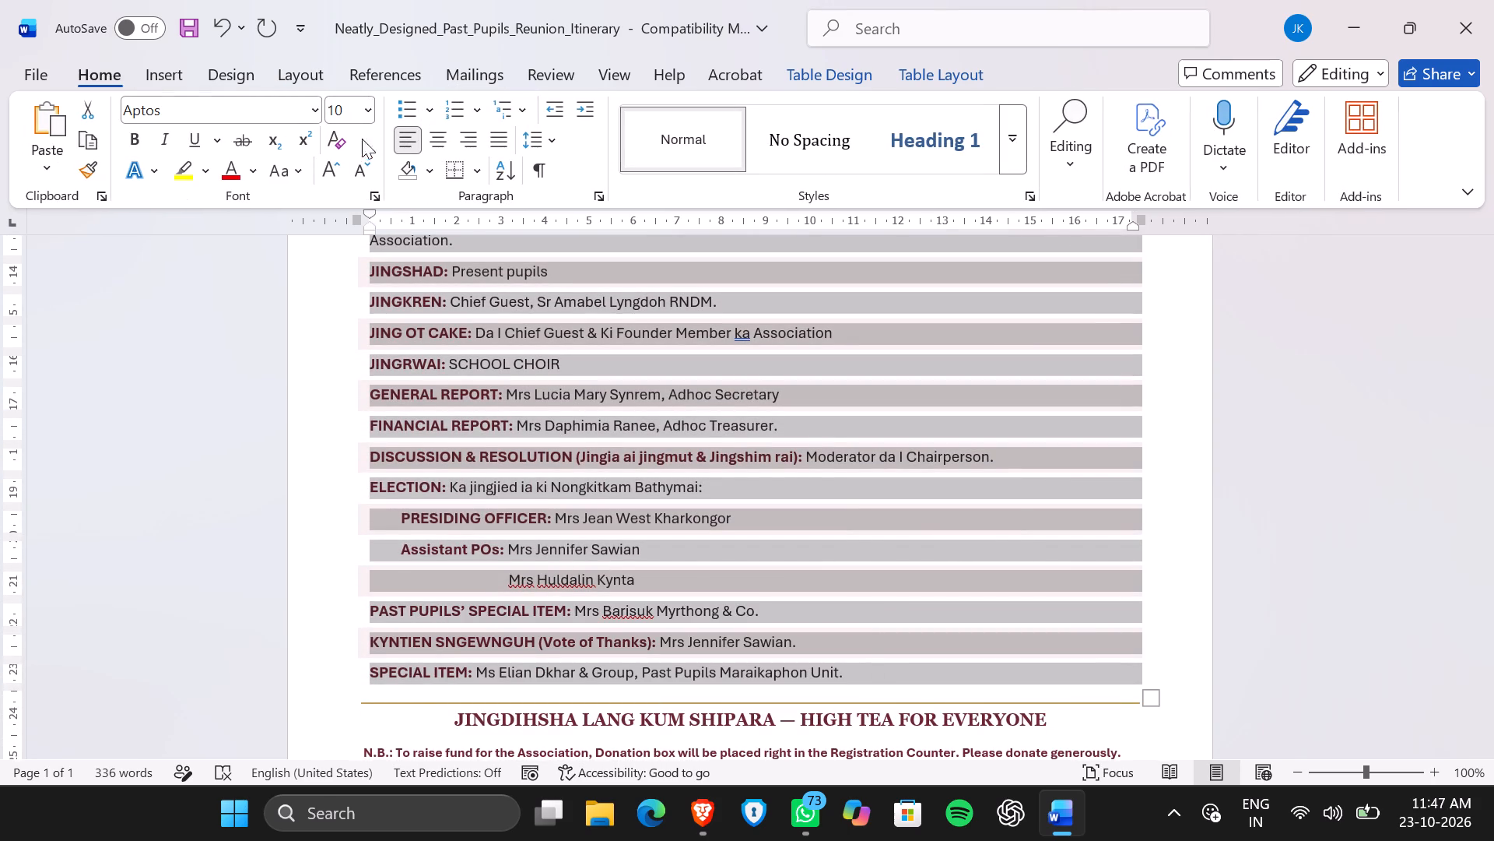
{"action": "left_click", "coordinate": [337, 173]}
{"action": "scroll", "coordinate": [611, 317], "scroll_direction": "down", "scroll_amount": 8}
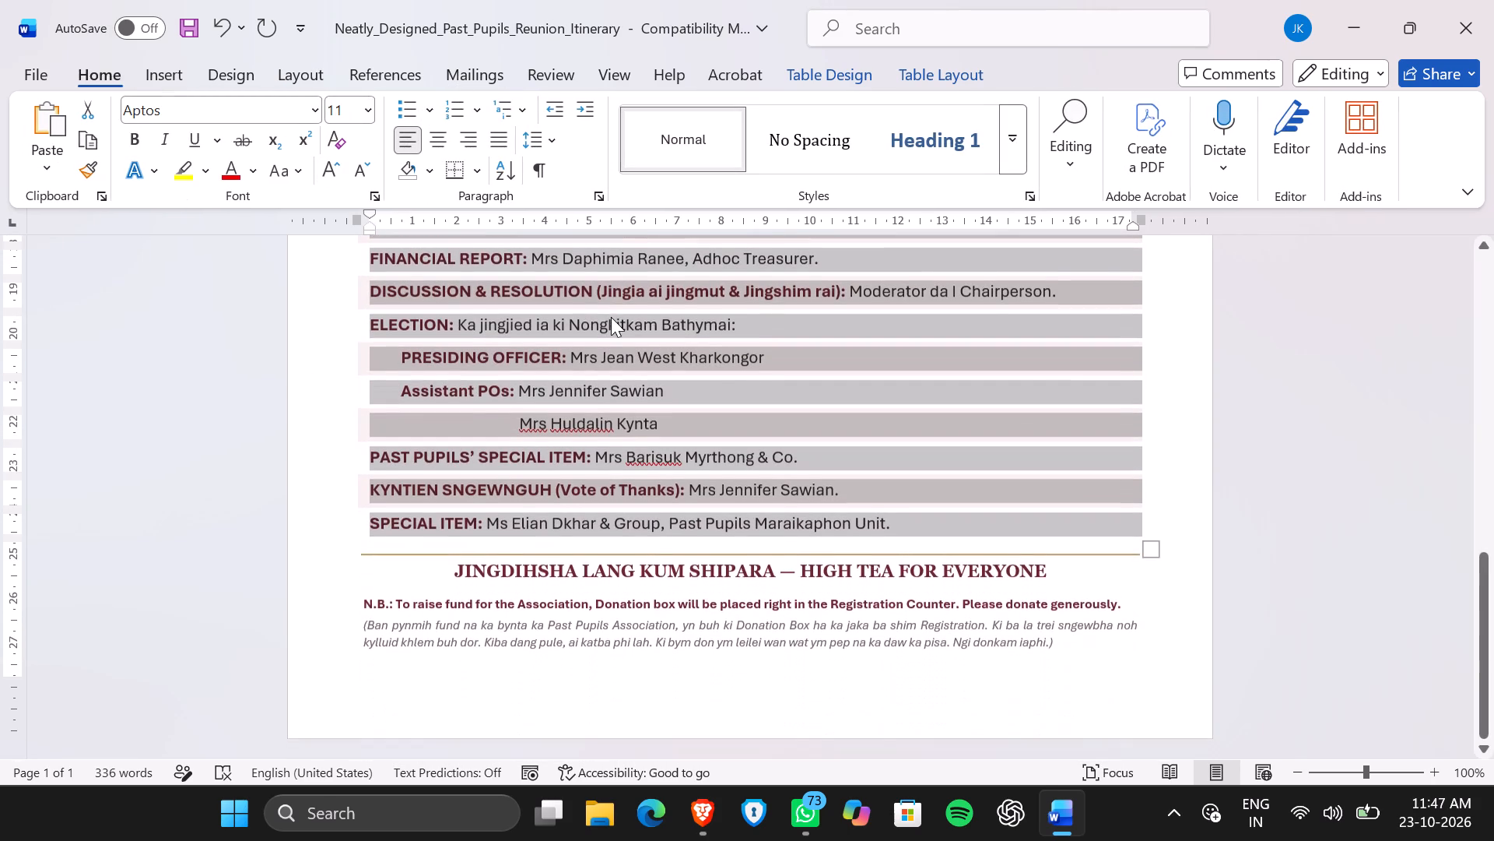
{"action": "left_click", "coordinate": [331, 176]}
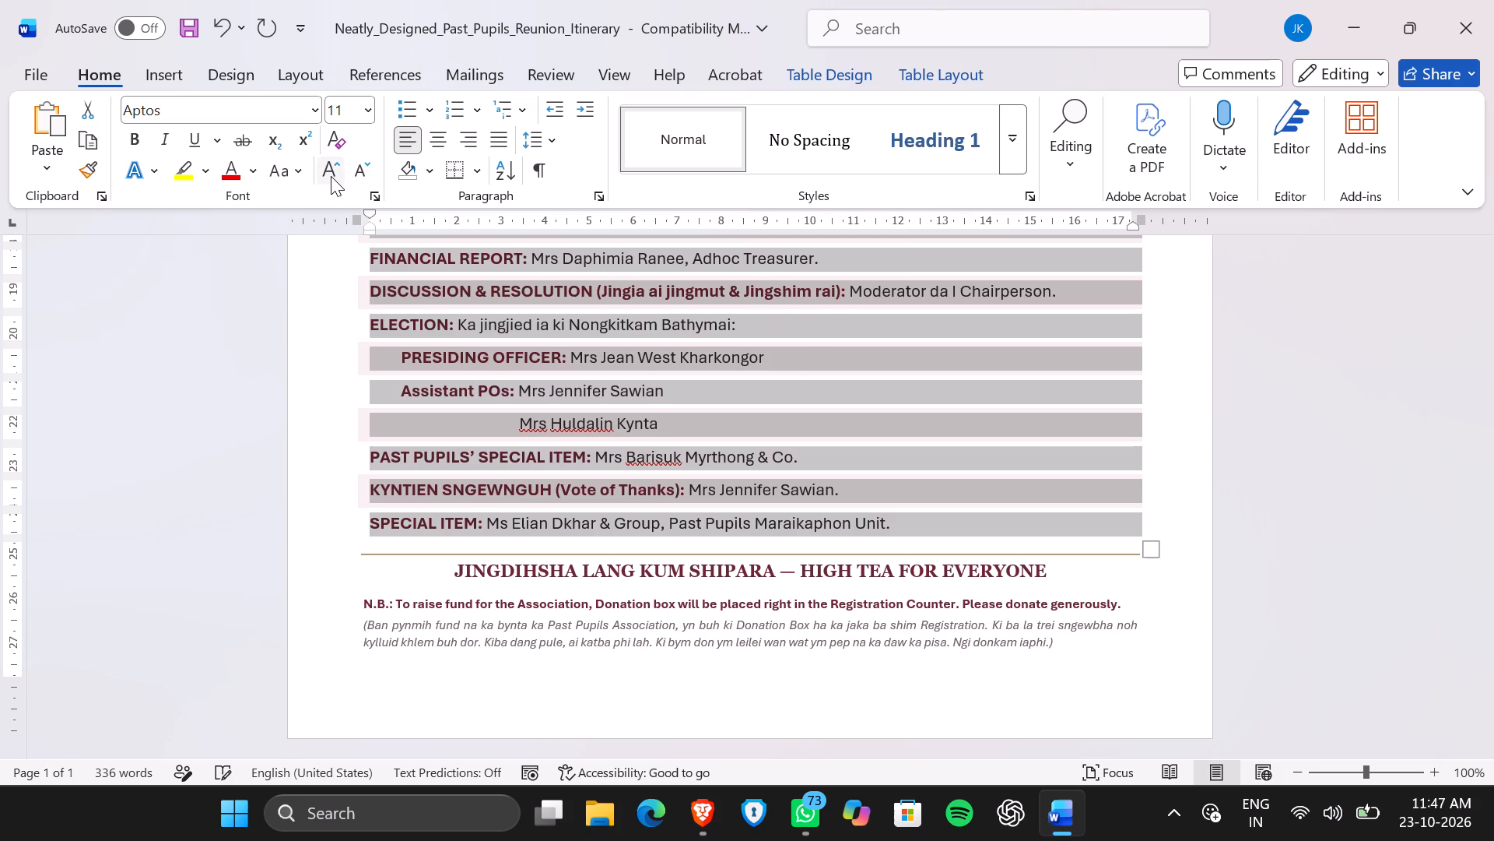
{"action": "left_click", "coordinate": [359, 174]}
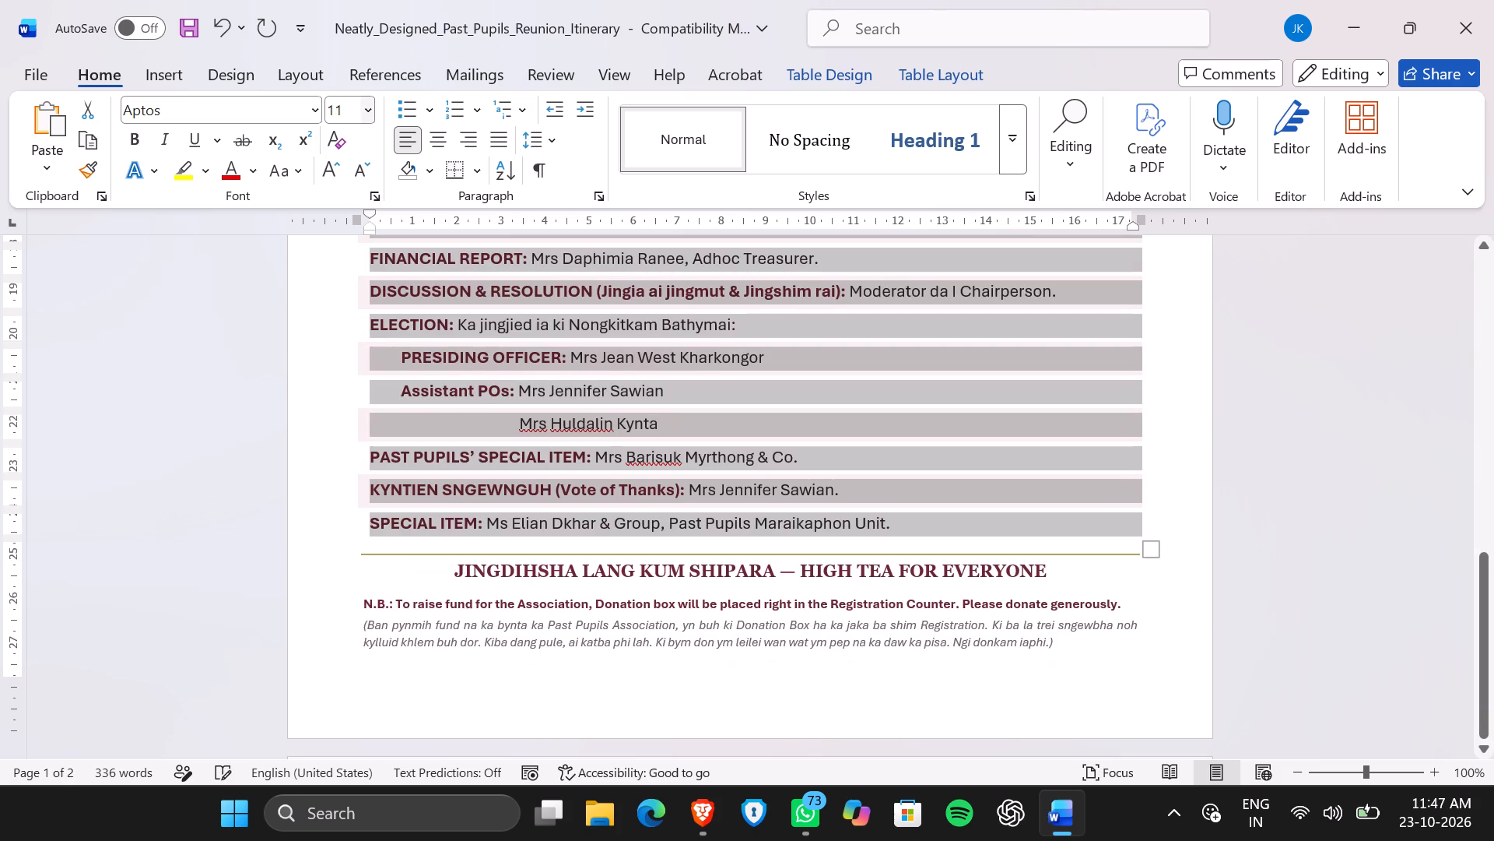
{"action": "left_click", "coordinate": [349, 114]}
{"action": "type", "text": "11.3"}
{"action": "key", "text": "Return"}
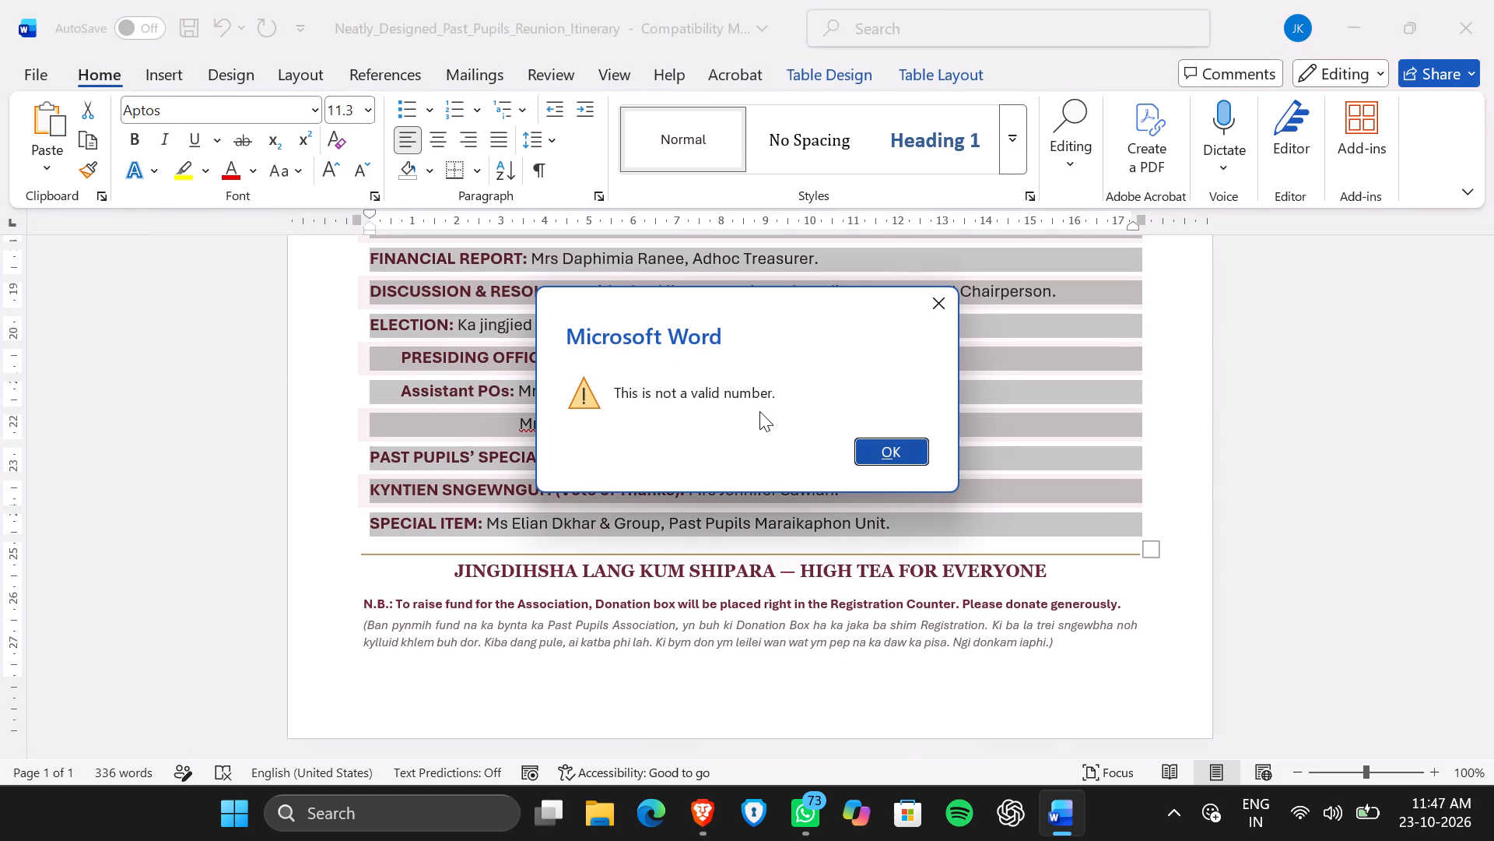
{"action": "left_click", "coordinate": [866, 455]}
{"action": "left_click", "coordinate": [352, 103]}
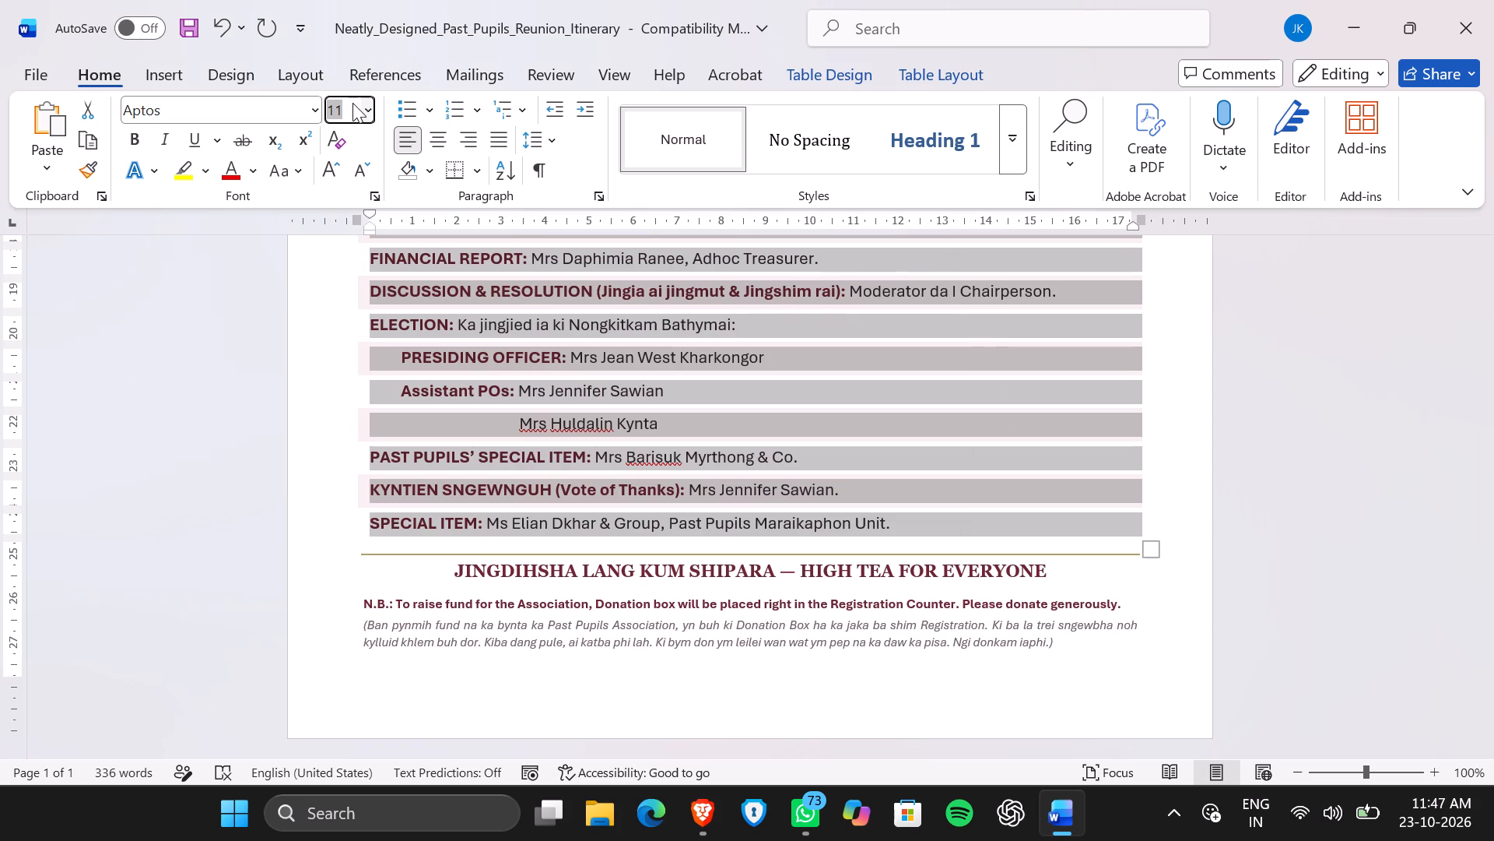
{"action": "type", "text": "11.5"}
{"action": "key", "text": "Return"}
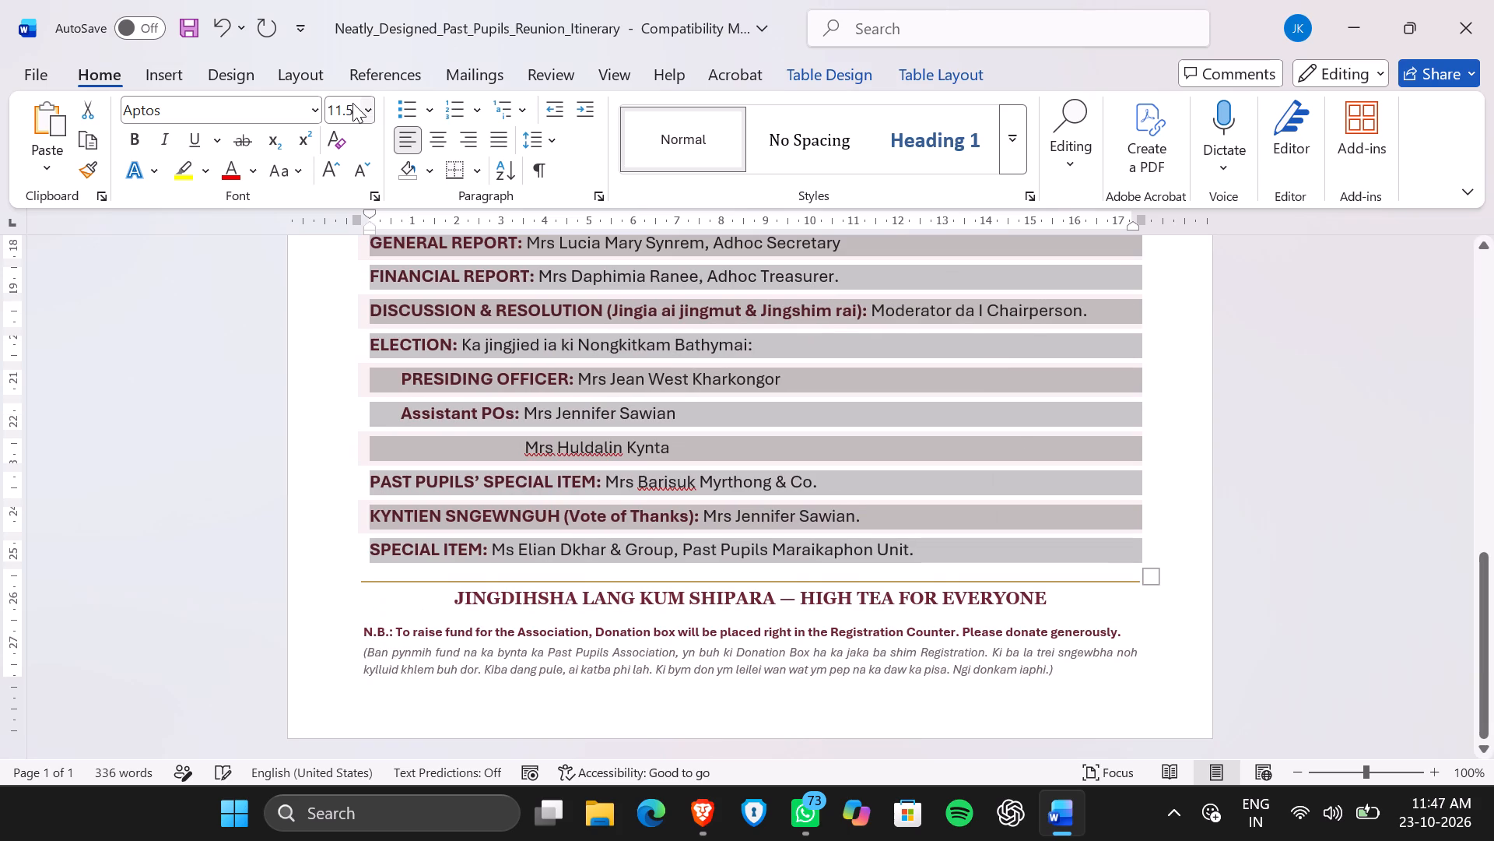
Examine the enlarged programme from heading to N.B. note, including at 50% zoom, to judge its fit on the A4 page.
{"action": "scroll", "coordinate": [893, 545], "scroll_direction": "down", "scroll_amount": 1}
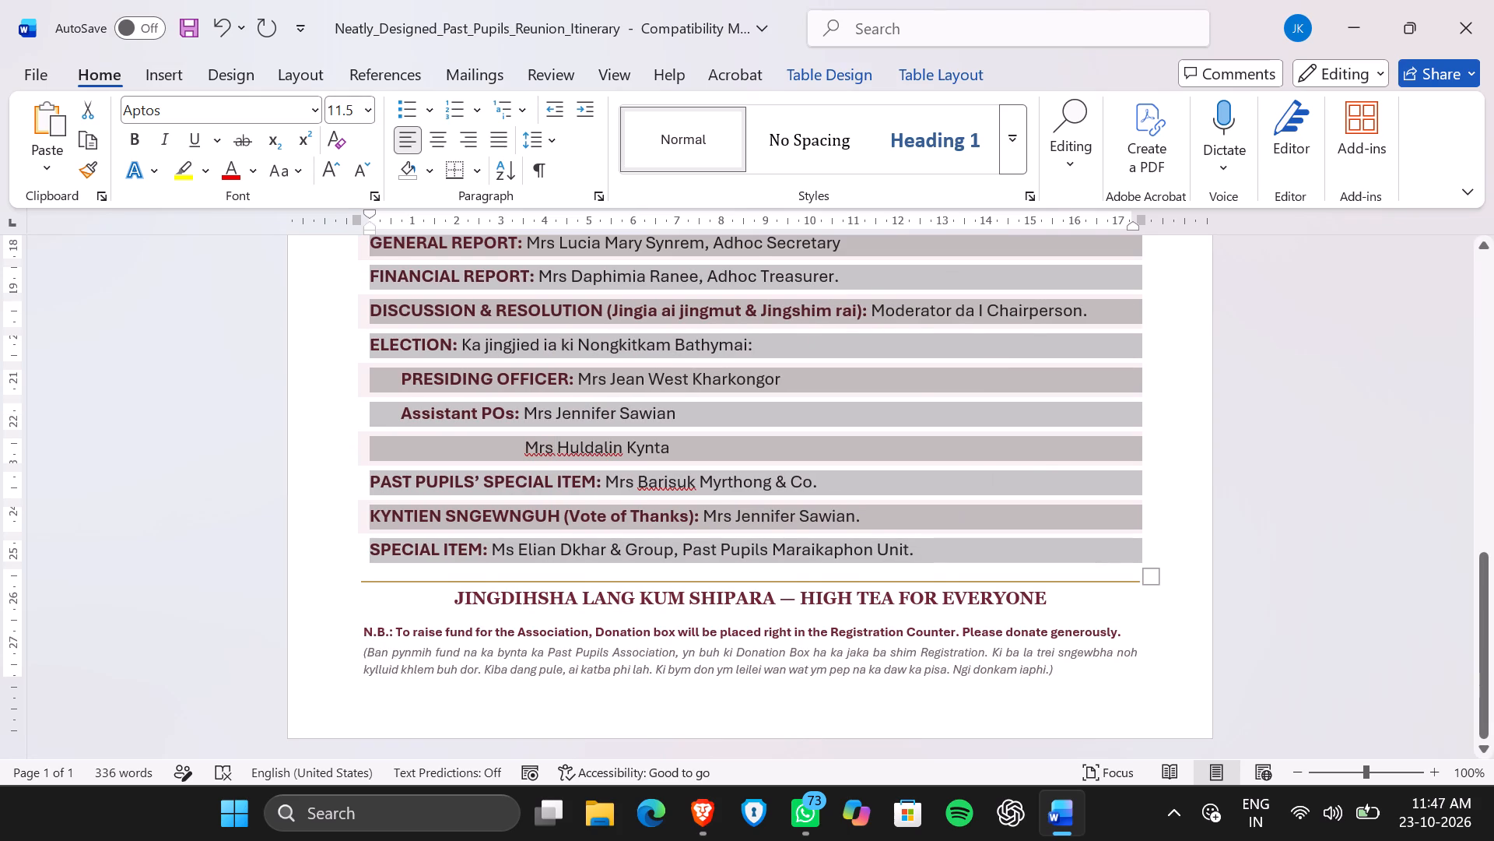
{"action": "left_click", "coordinate": [1085, 600]}
{"action": "scroll", "coordinate": [1085, 600], "scroll_direction": "down", "scroll_amount": 2}
{"action": "scroll", "coordinate": [1085, 600], "scroll_direction": "up", "scroll_amount": 4}
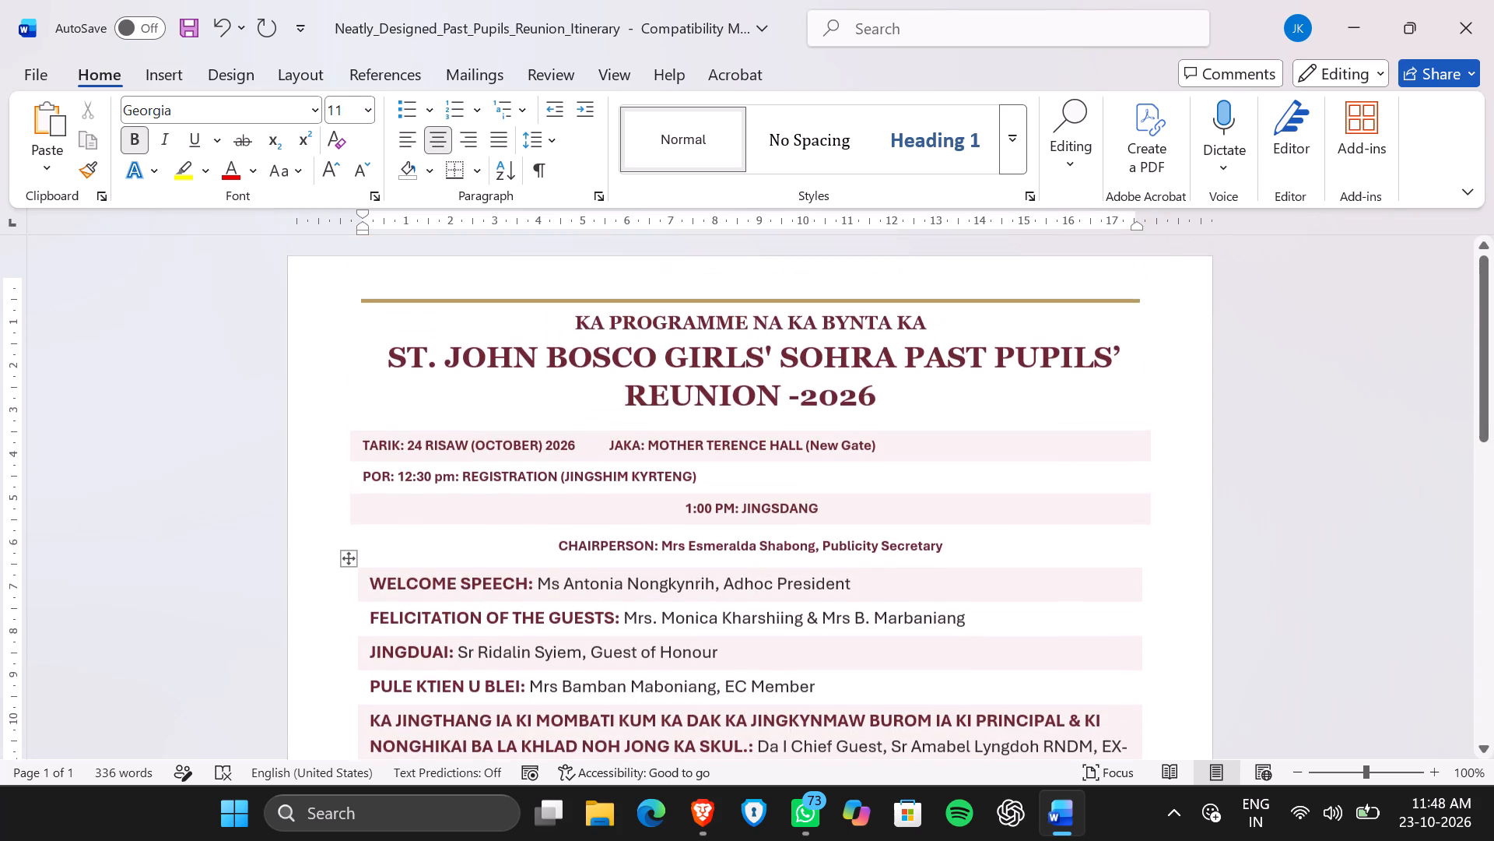
{"action": "scroll", "coordinate": [1080, 584], "scroll_direction": "down", "scroll_amount": 1}
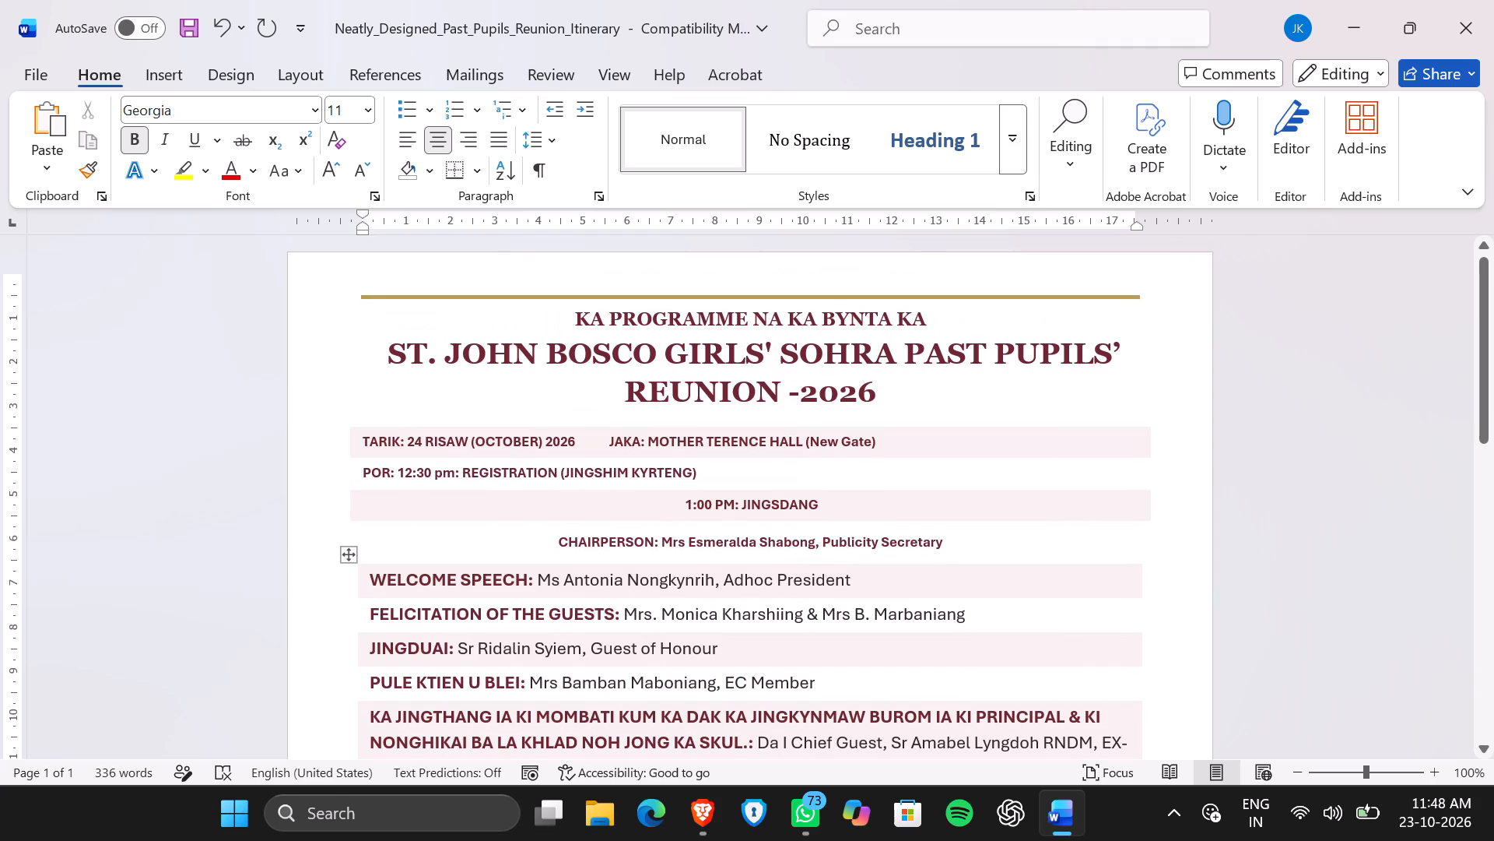
{"action": "scroll", "coordinate": [656, 526], "scroll_direction": "down", "scroll_amount": 1}
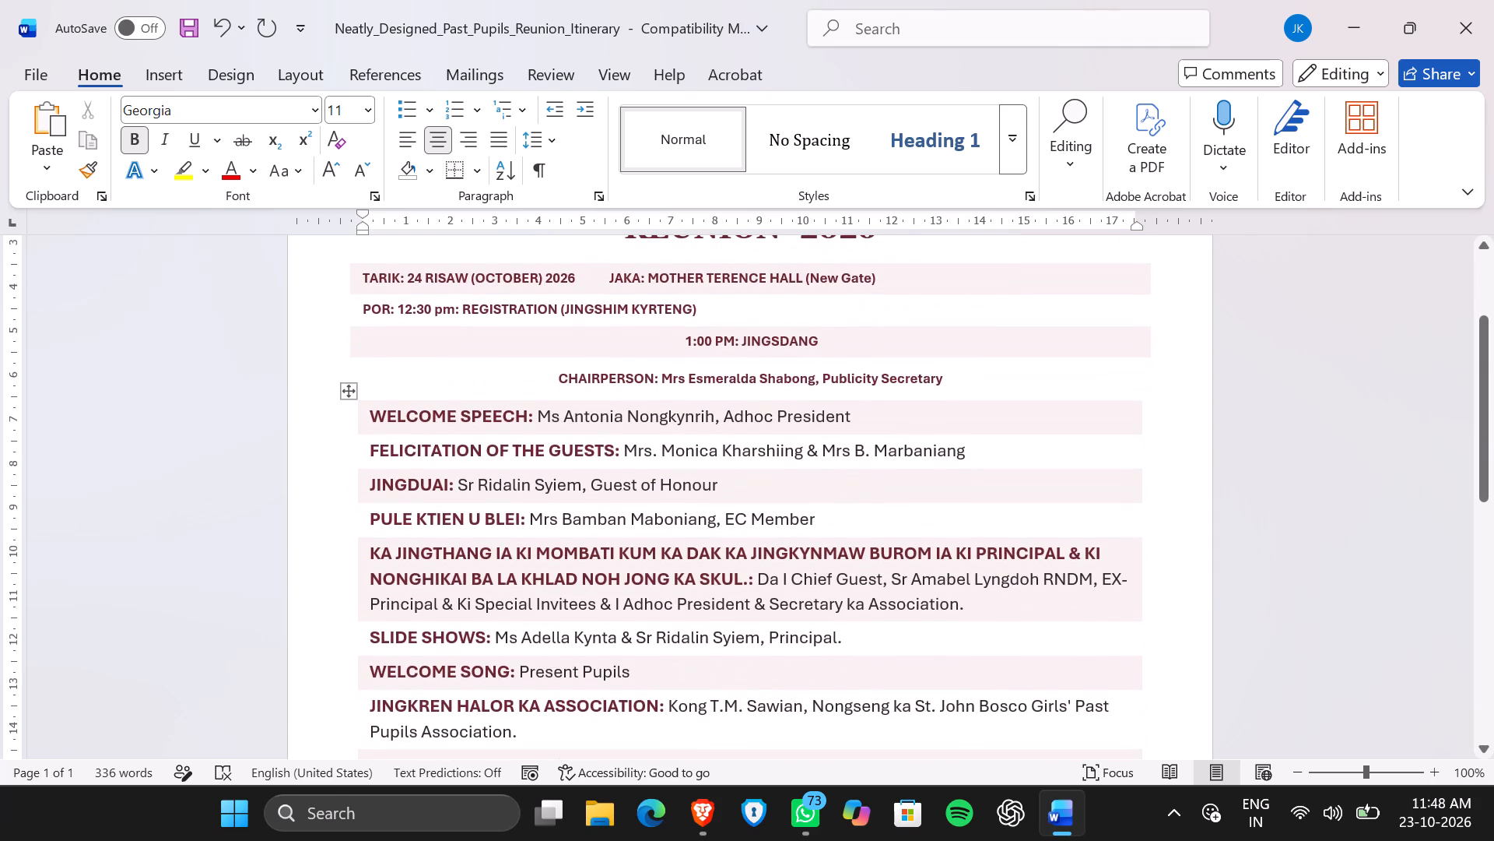
{"action": "scroll", "coordinate": [656, 526], "scroll_direction": "down", "scroll_amount": 3}
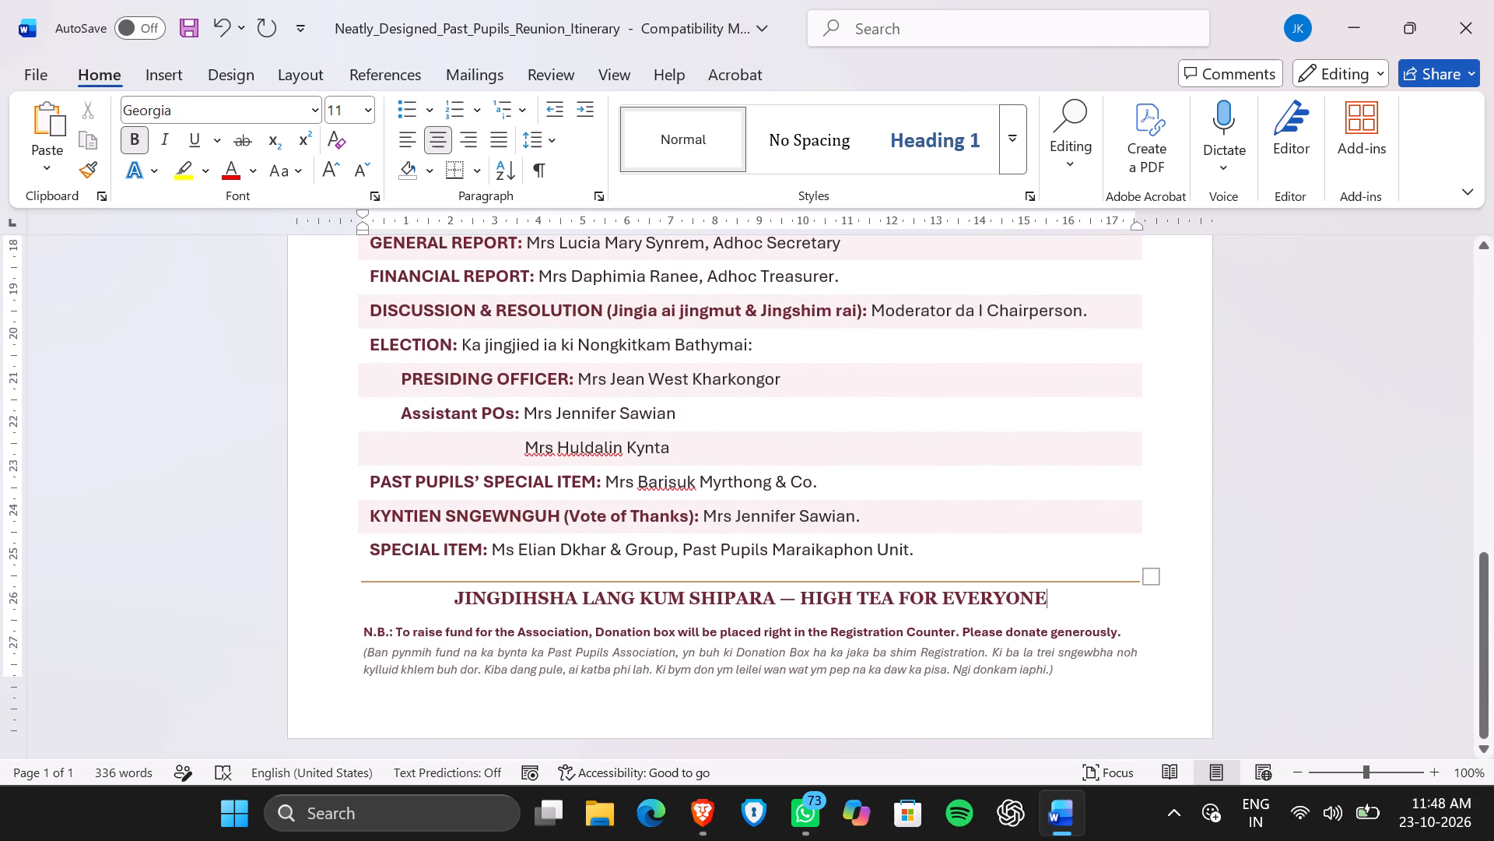
{"action": "left_click", "coordinate": [776, 688]}
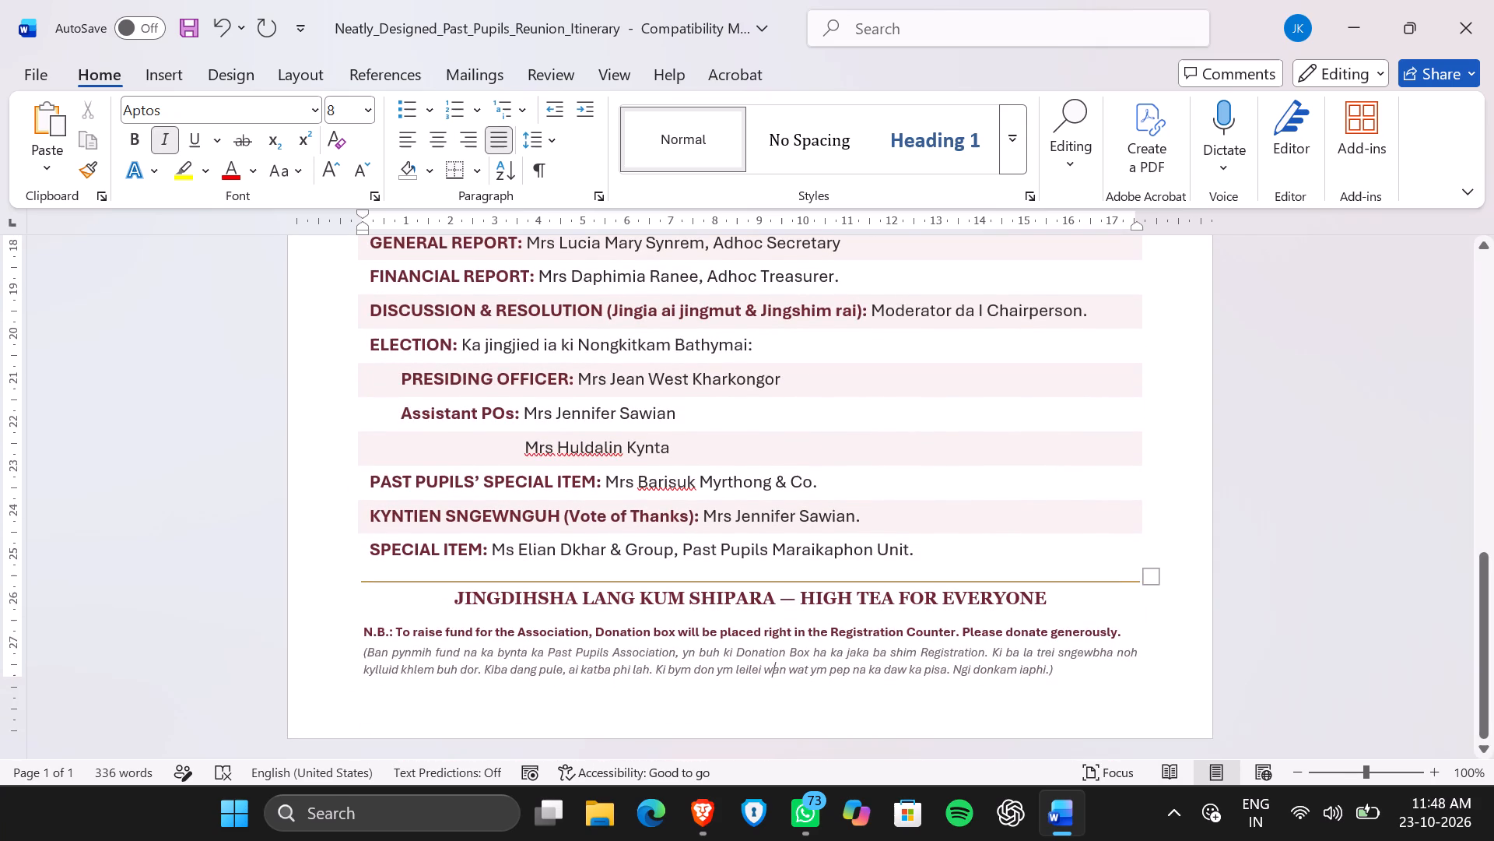
{"action": "scroll", "coordinate": [907, 409], "scroll_direction": "down", "scroll_amount": 5, "text": "ctrl"}
{"action": "scroll", "coordinate": [907, 409], "scroll_direction": "up", "scroll_amount": 2}
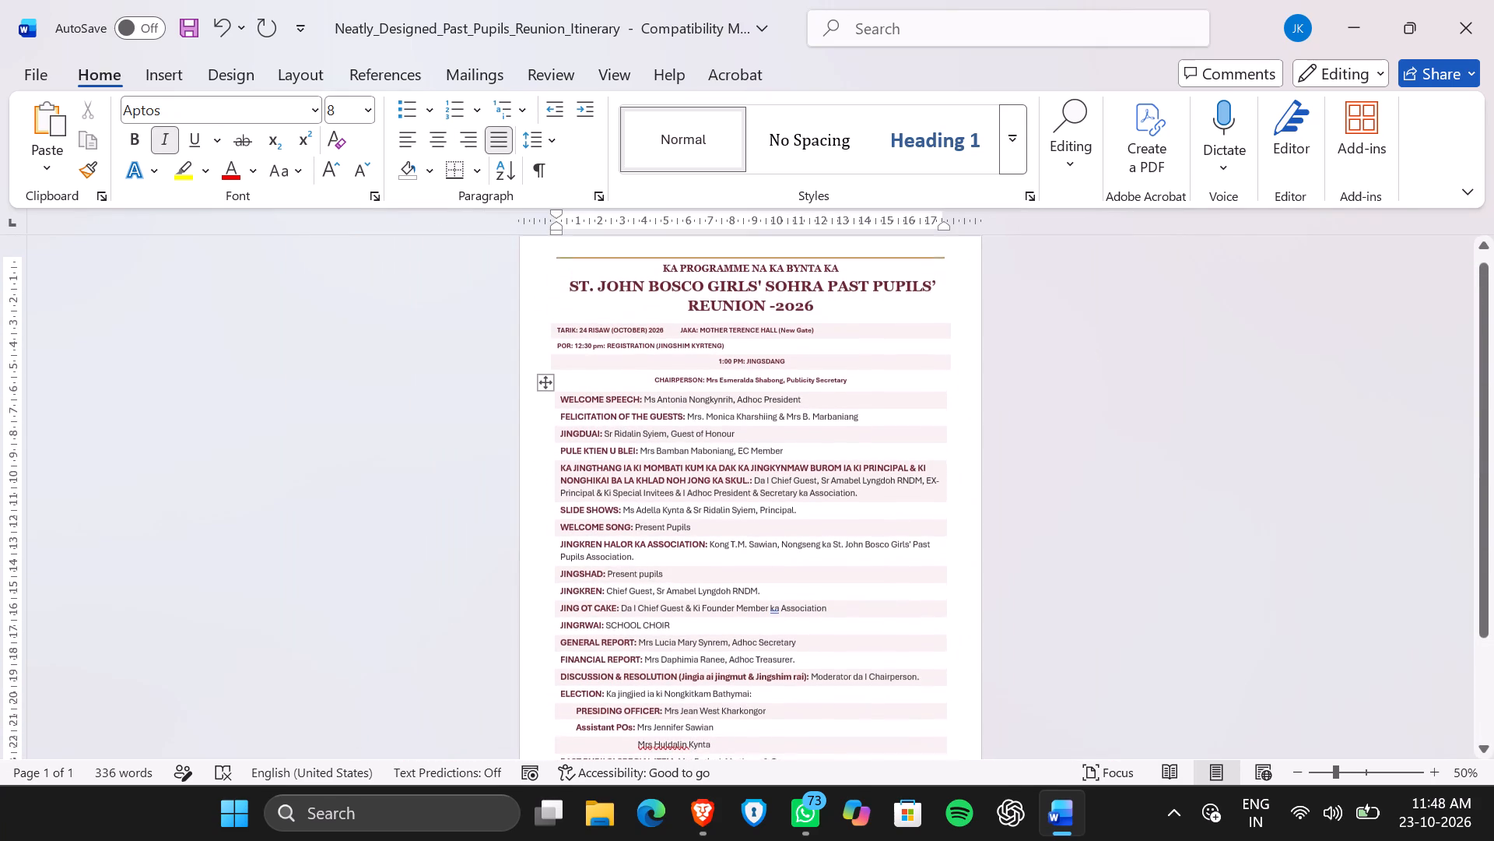
{"action": "scroll", "coordinate": [907, 409], "scroll_direction": "up", "scroll_amount": 2}
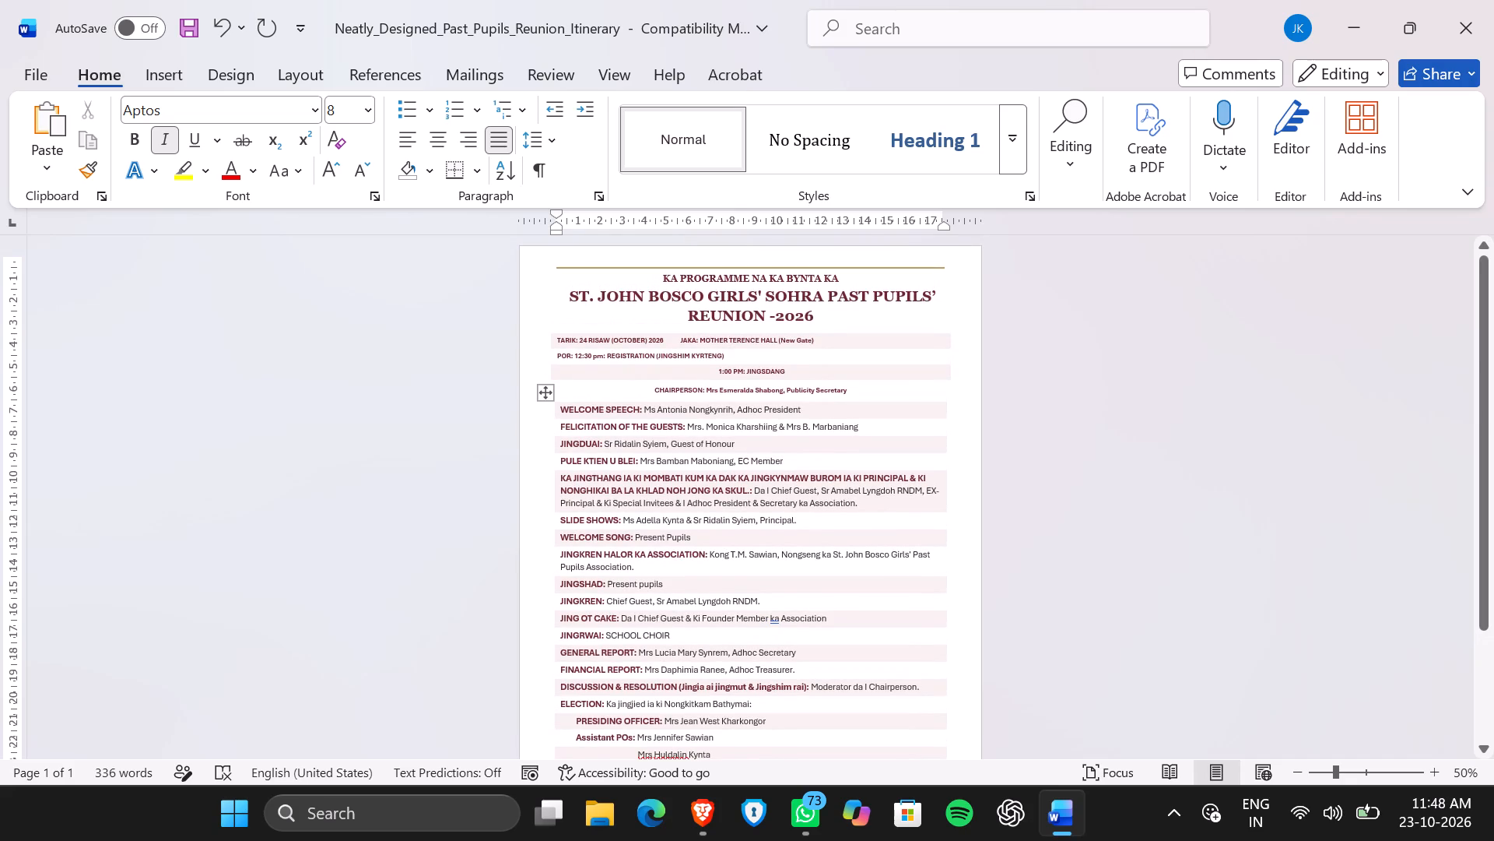
{"action": "scroll", "coordinate": [854, 254], "scroll_direction": "down", "scroll_amount": 2}
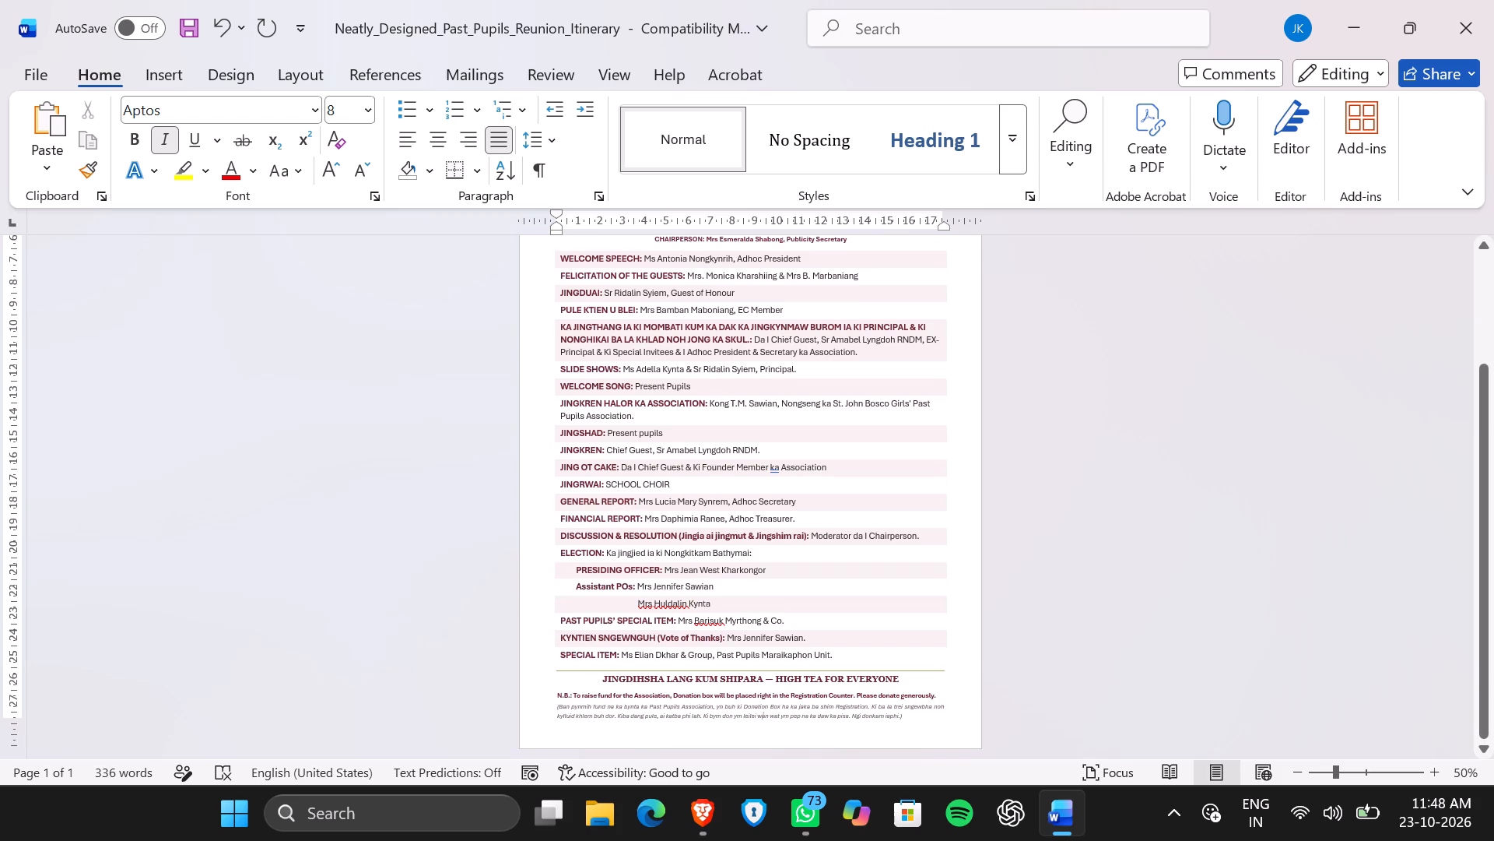
{"action": "scroll", "coordinate": [957, 522], "scroll_direction": "up", "scroll_amount": 1}
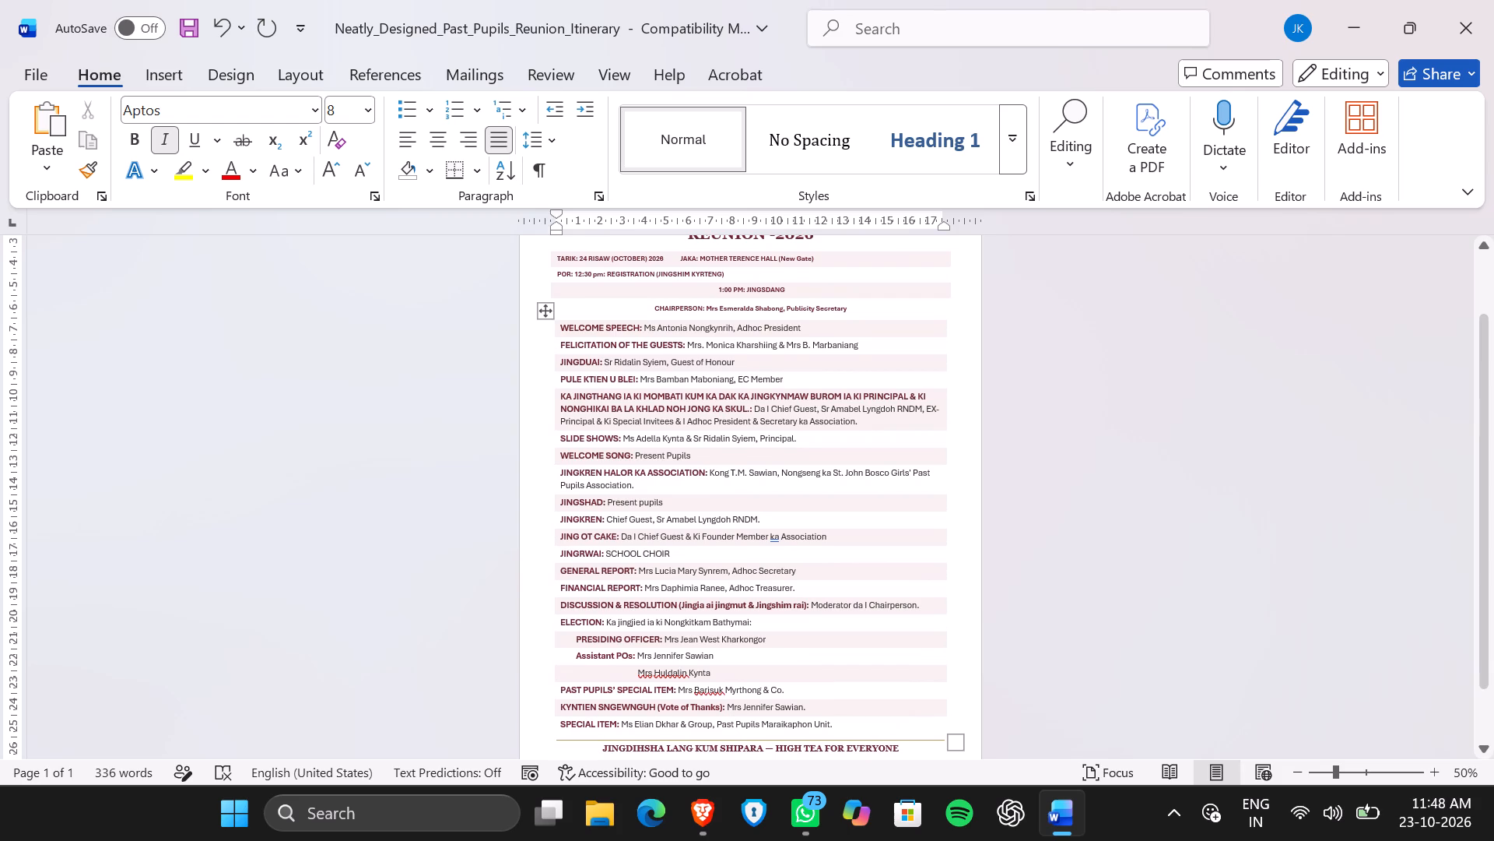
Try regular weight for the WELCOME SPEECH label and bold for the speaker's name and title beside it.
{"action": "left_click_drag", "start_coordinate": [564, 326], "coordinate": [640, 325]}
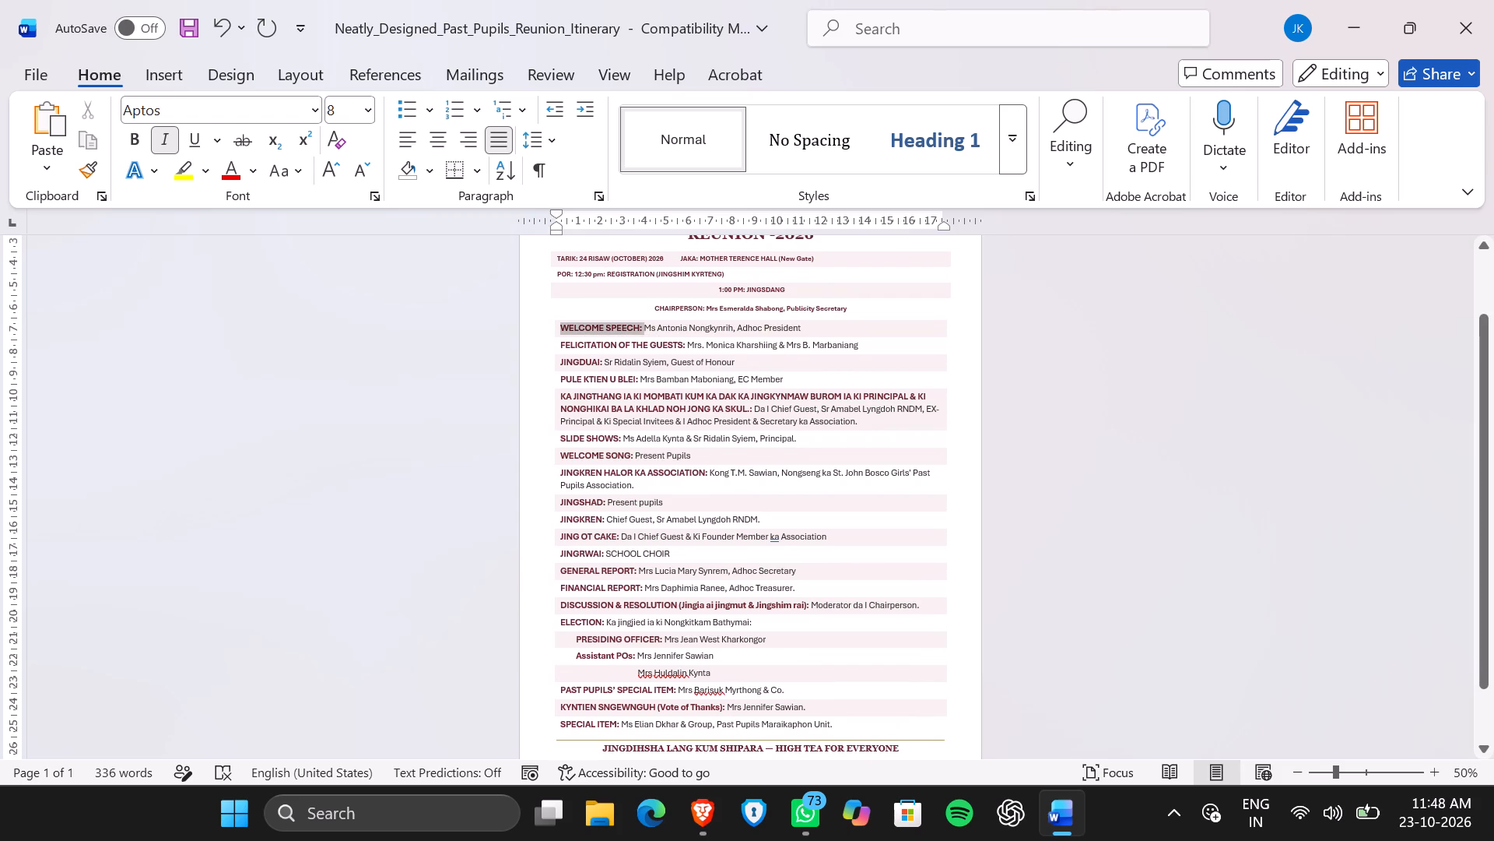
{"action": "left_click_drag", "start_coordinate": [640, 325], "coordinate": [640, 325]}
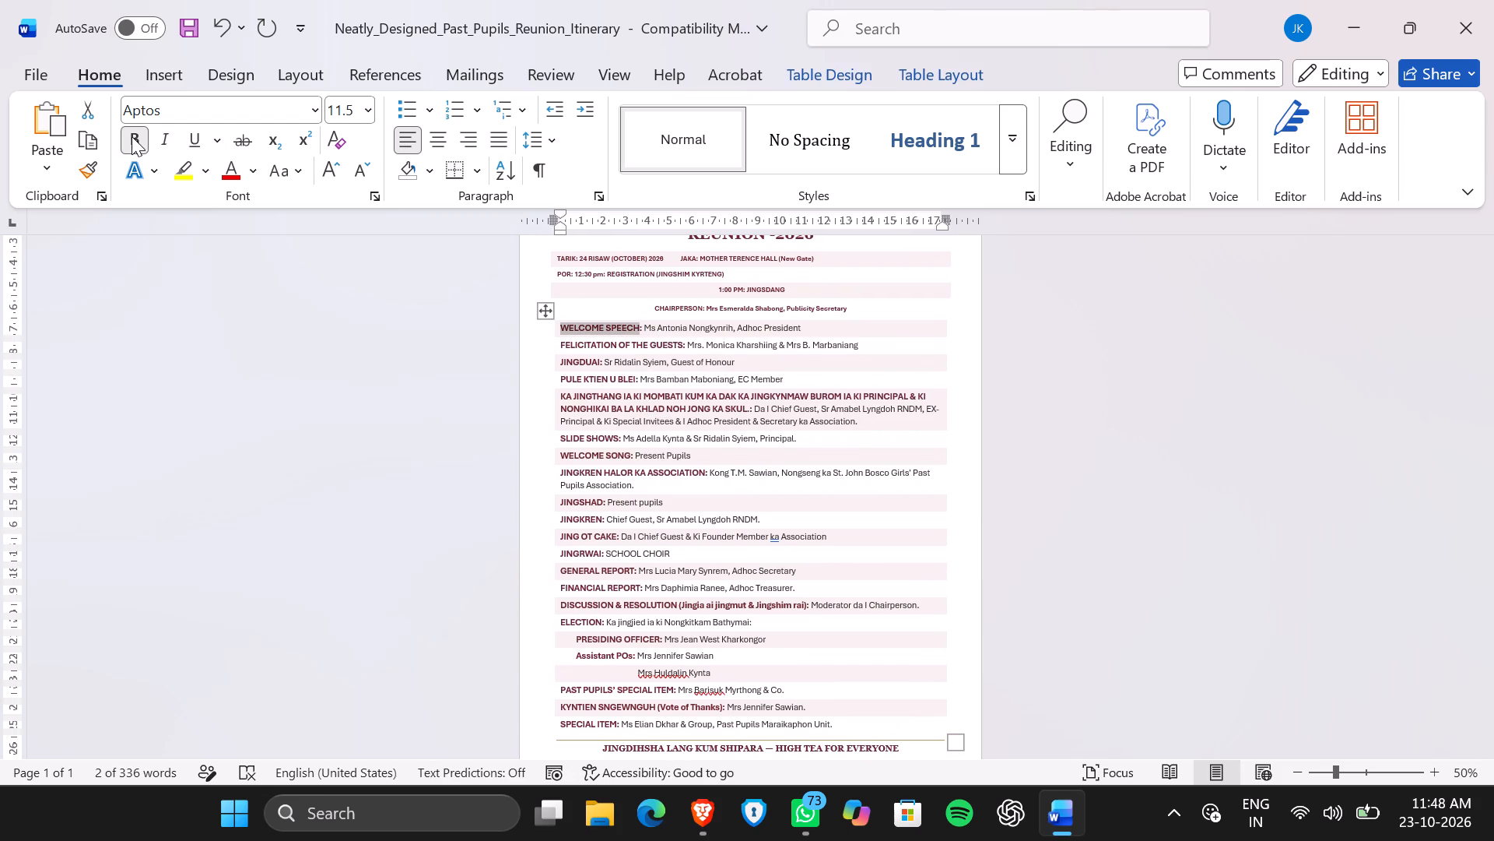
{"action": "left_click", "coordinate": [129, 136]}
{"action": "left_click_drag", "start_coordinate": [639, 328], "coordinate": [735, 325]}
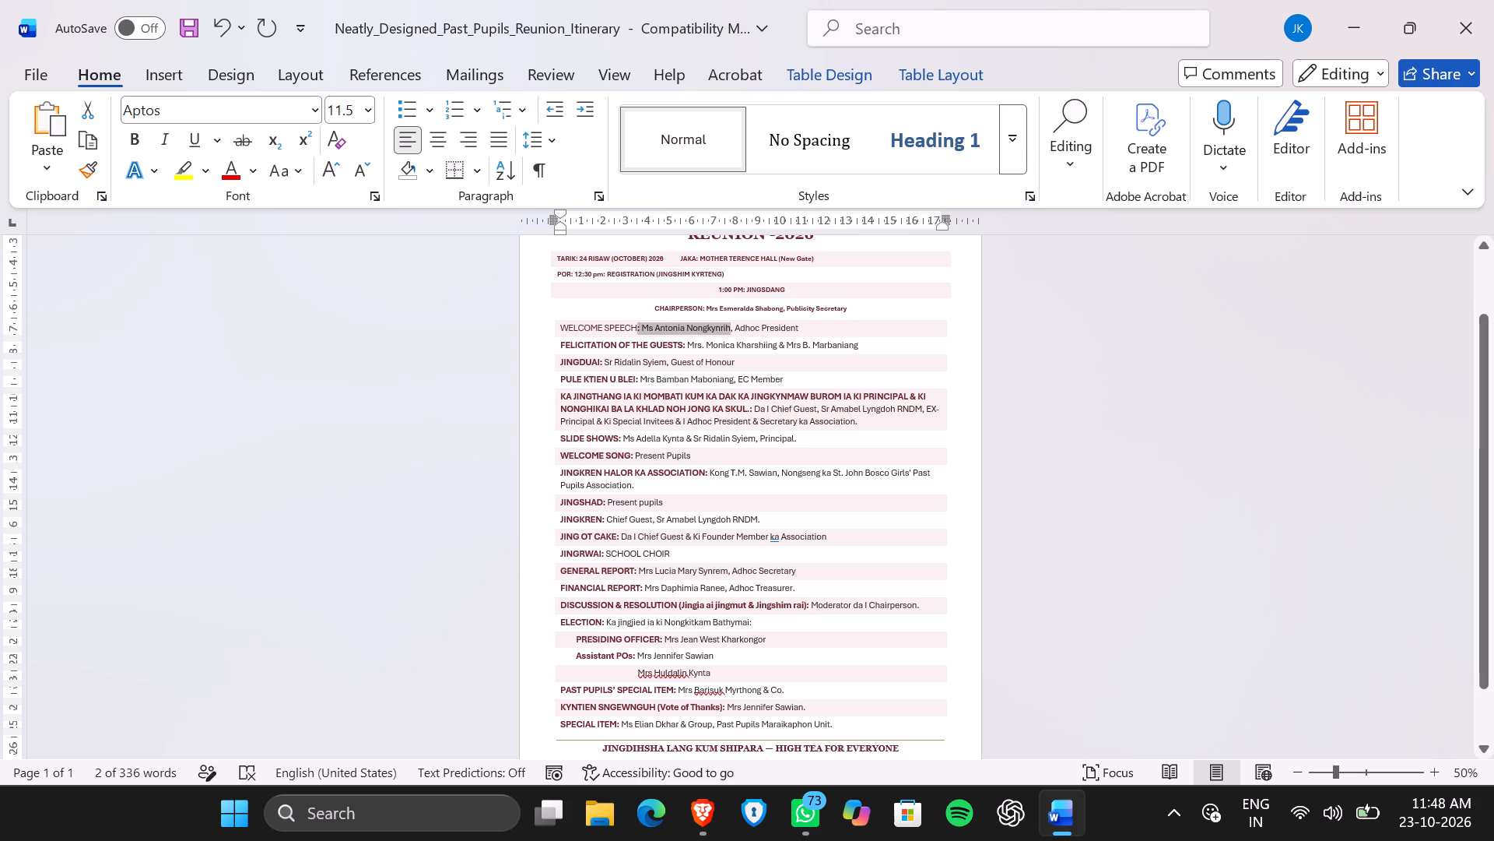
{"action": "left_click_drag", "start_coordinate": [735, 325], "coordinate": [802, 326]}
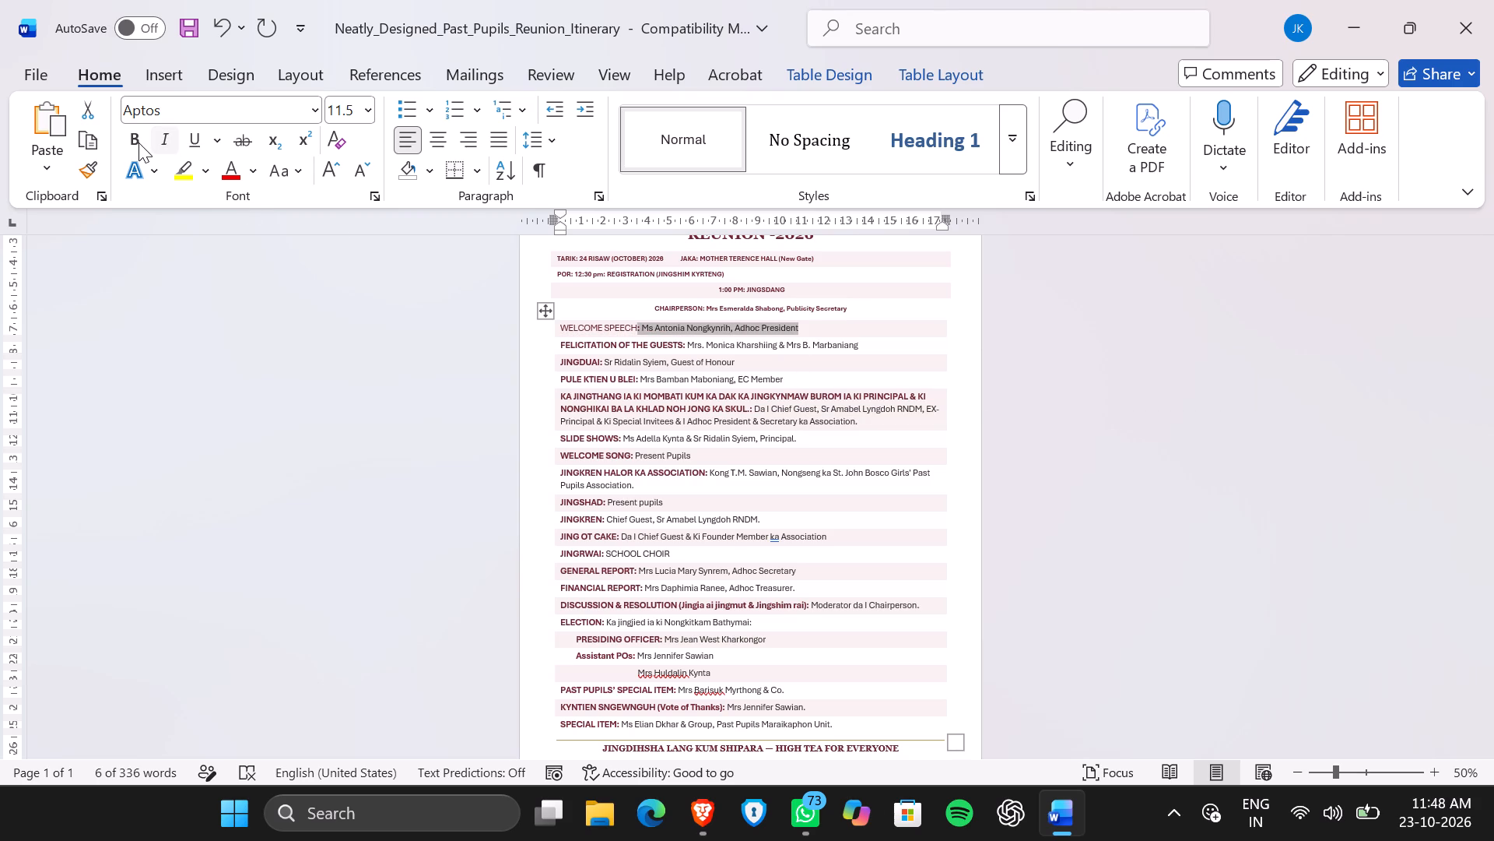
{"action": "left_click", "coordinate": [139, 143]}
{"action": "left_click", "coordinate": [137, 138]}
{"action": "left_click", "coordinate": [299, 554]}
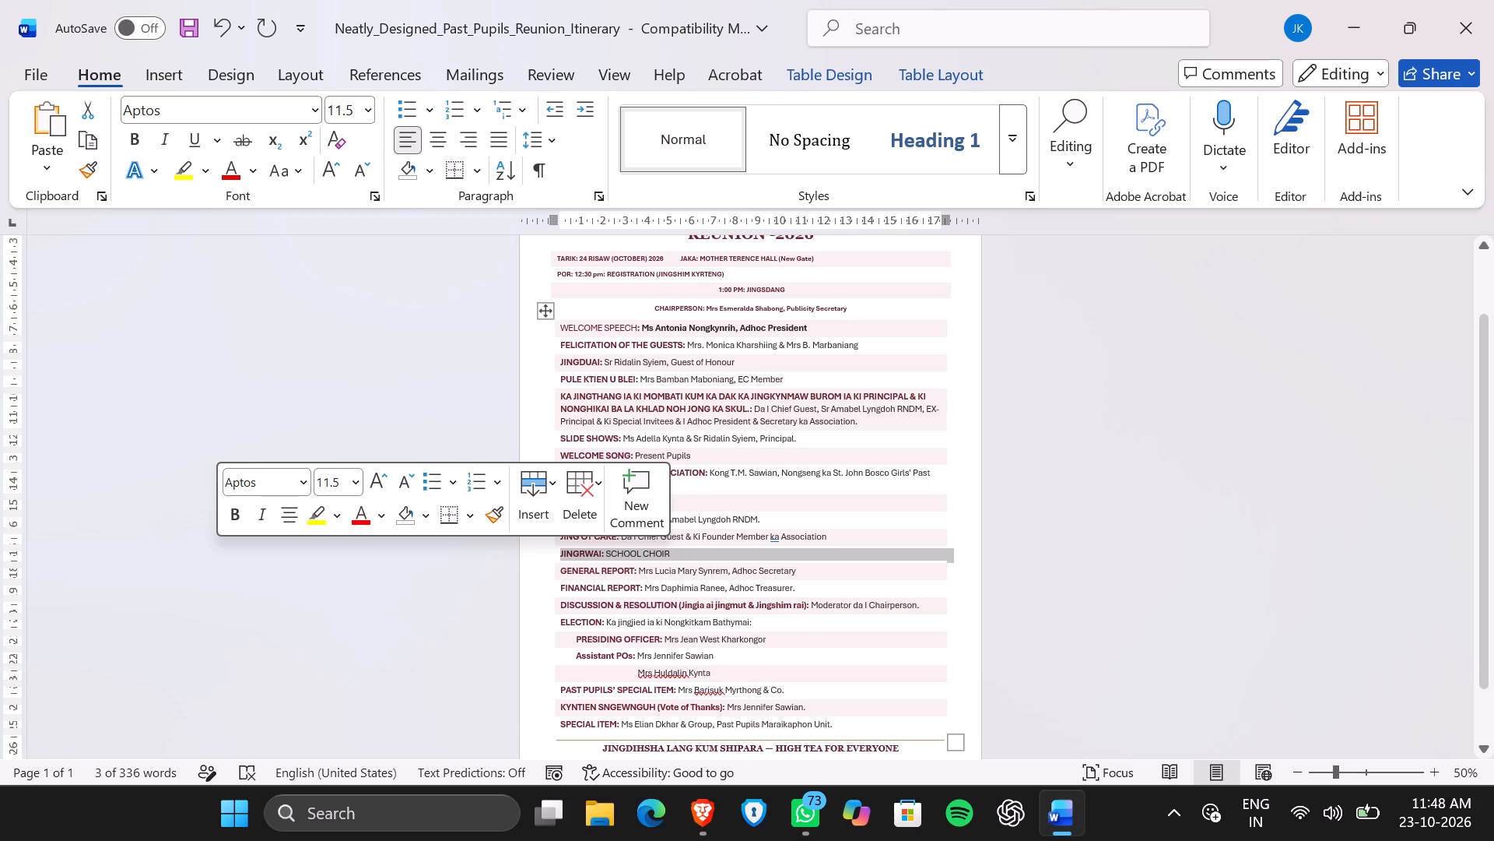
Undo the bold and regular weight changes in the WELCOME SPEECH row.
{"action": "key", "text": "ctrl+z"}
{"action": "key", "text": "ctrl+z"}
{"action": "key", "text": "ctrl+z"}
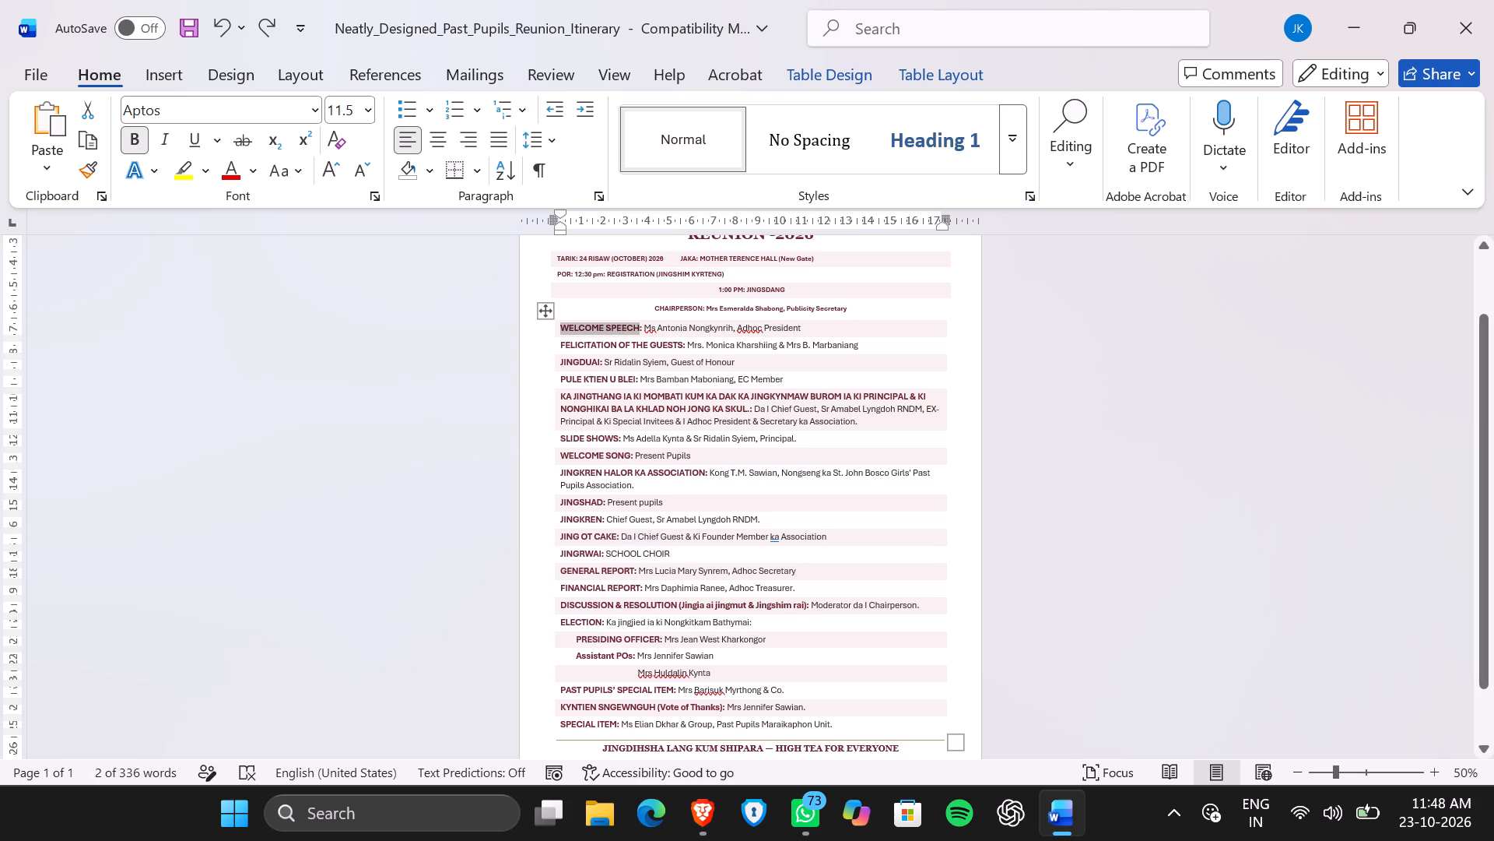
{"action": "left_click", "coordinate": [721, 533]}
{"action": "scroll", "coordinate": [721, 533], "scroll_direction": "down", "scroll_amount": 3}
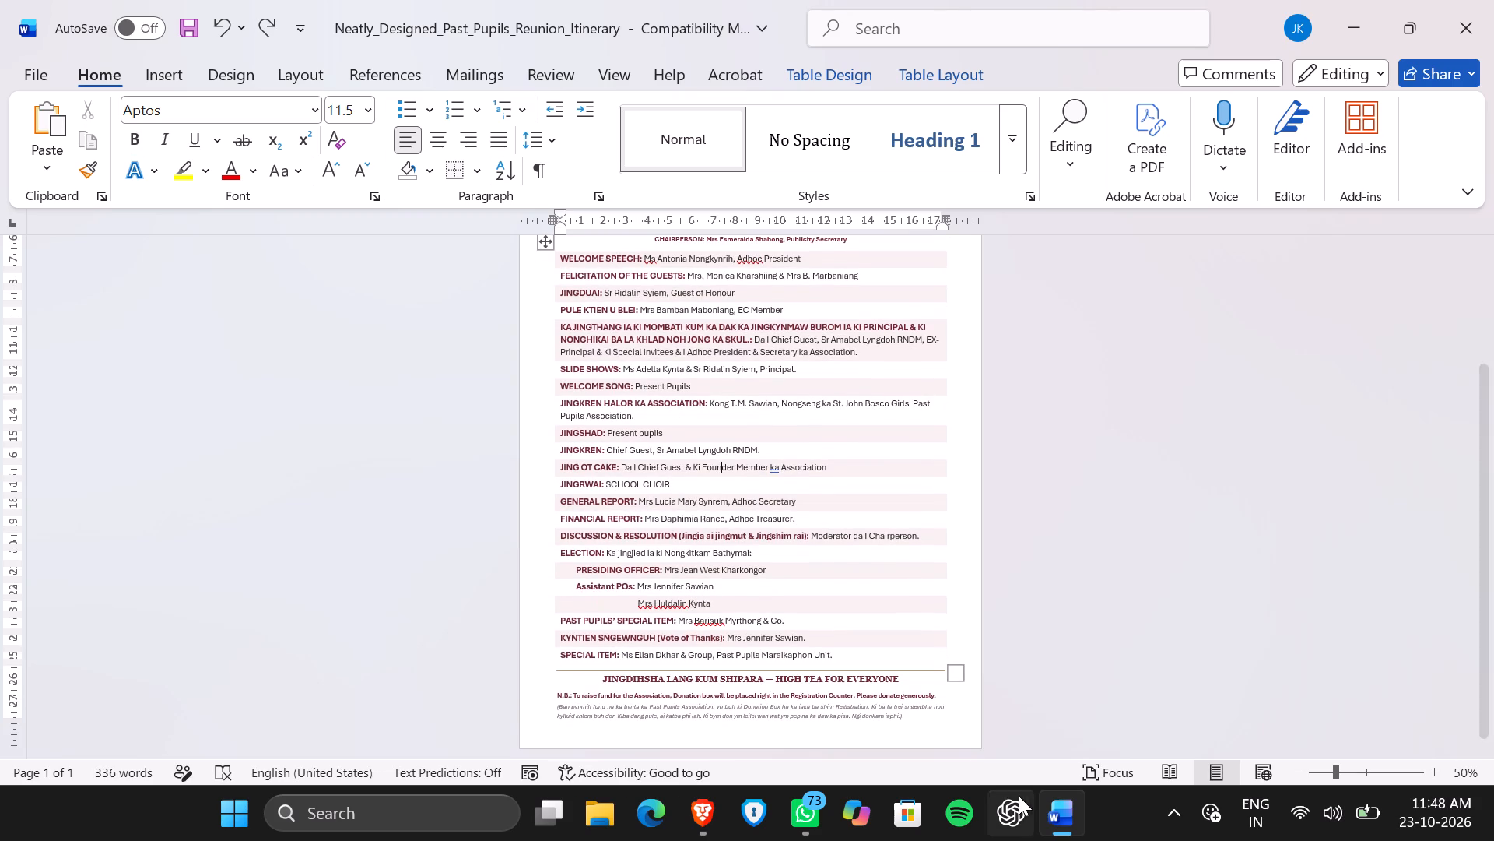
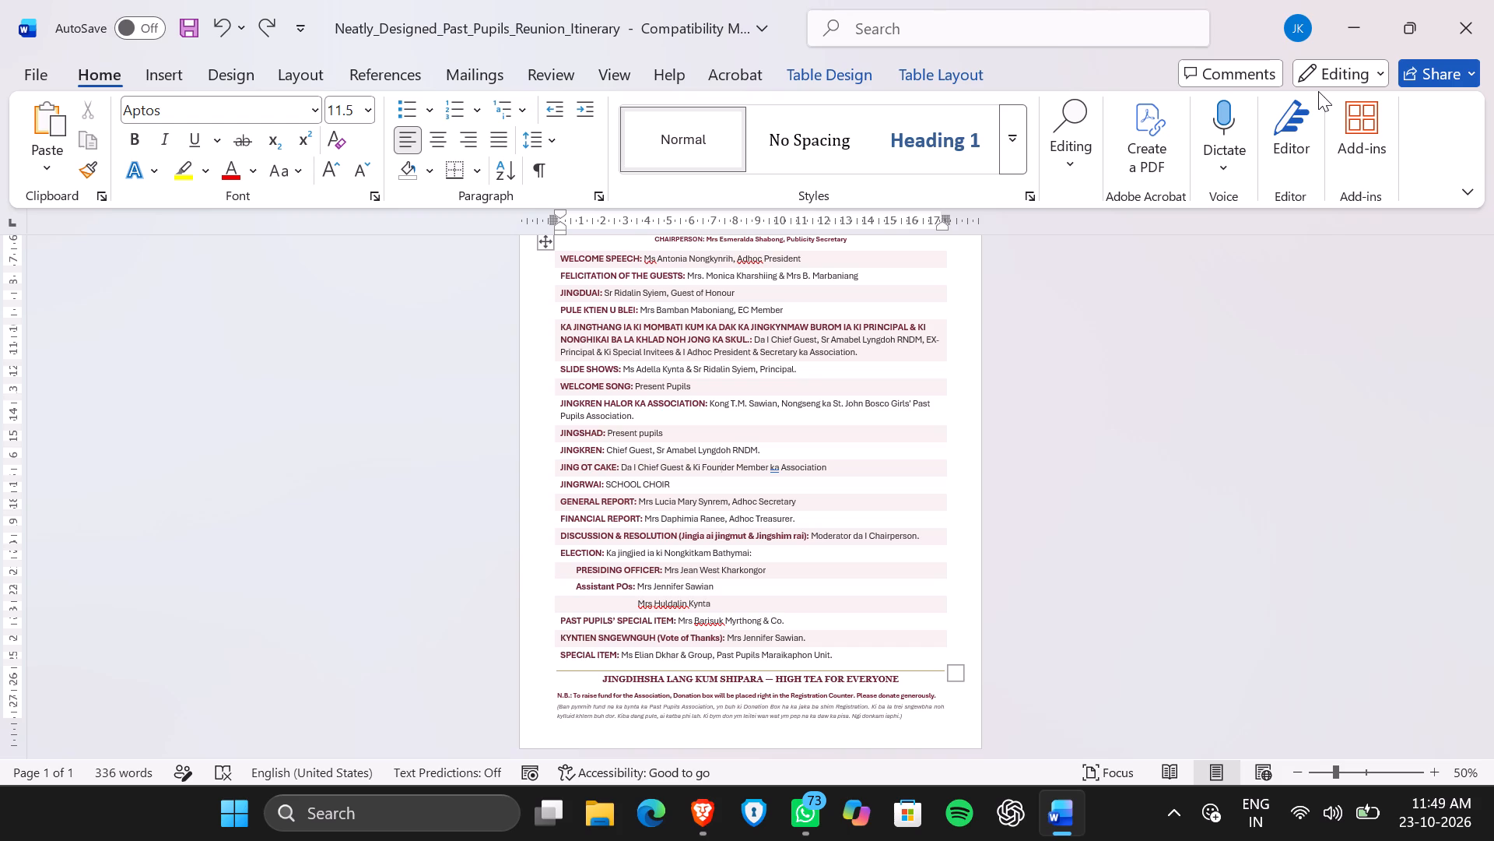
Examine the whole programme page at 50% and 40% zoom, from the heading to the N.B. note.
{"action": "scroll", "coordinate": [1033, 507], "scroll_direction": "up", "scroll_amount": 5}
{"action": "scroll", "coordinate": [1033, 507], "scroll_direction": "down", "scroll_amount": 3}
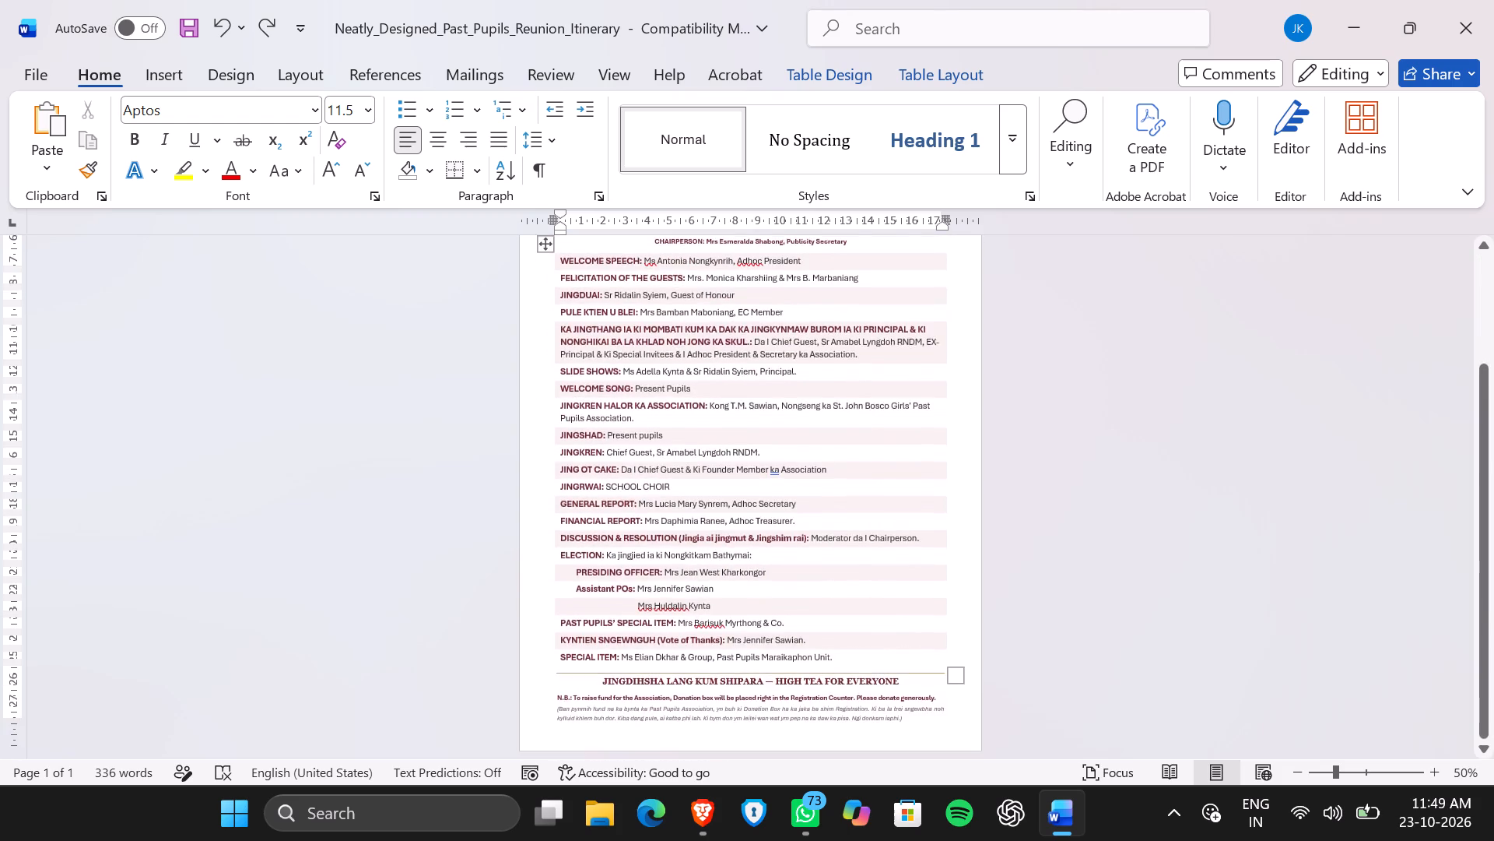
{"action": "scroll", "coordinate": [1033, 507], "scroll_direction": "up", "scroll_amount": 5}
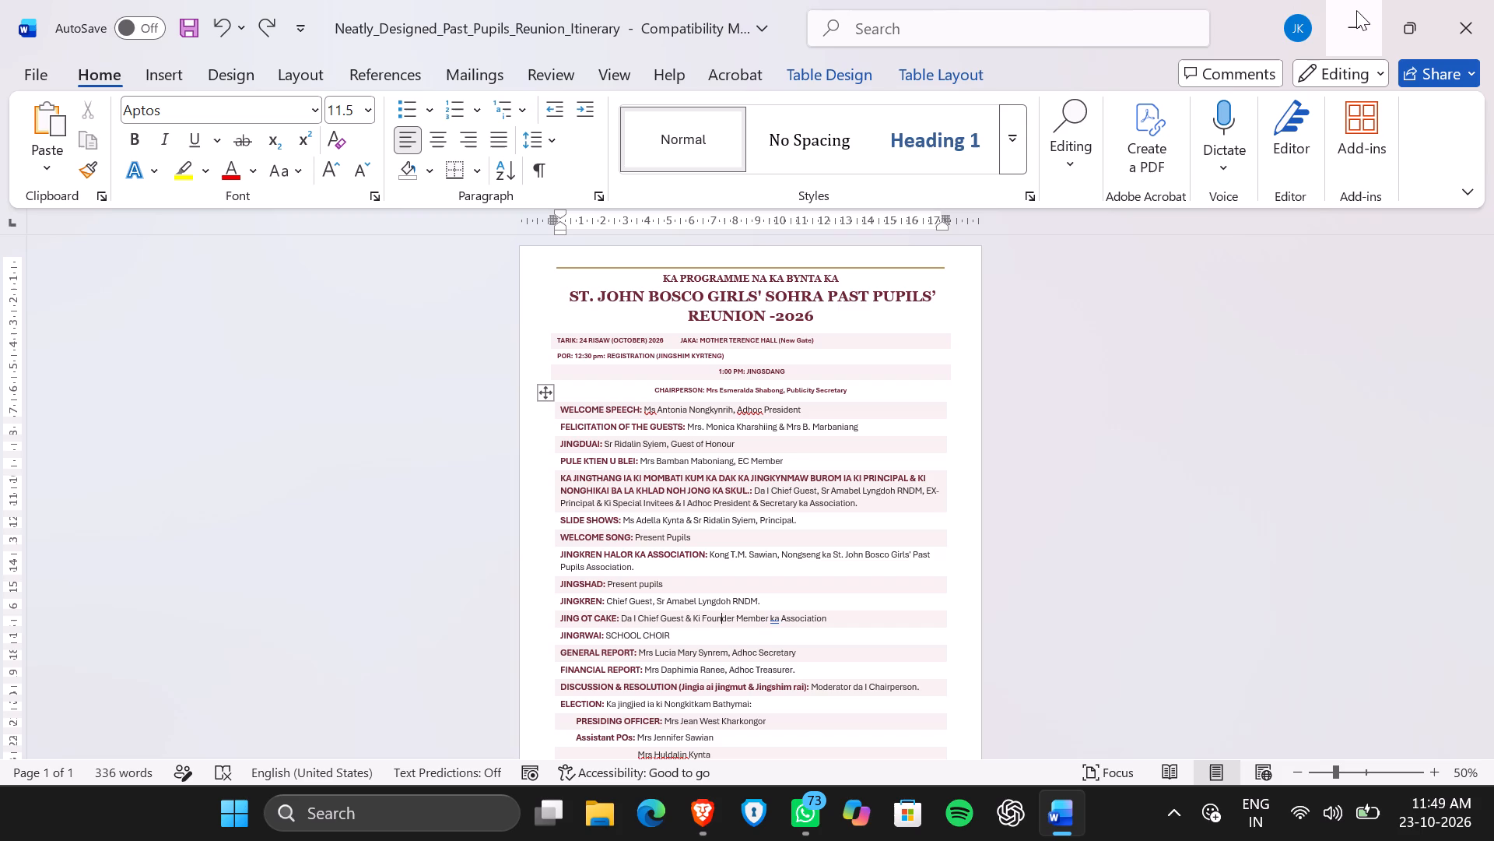
{"action": "scroll", "coordinate": [1068, 257], "scroll_direction": "down", "scroll_amount": 1}
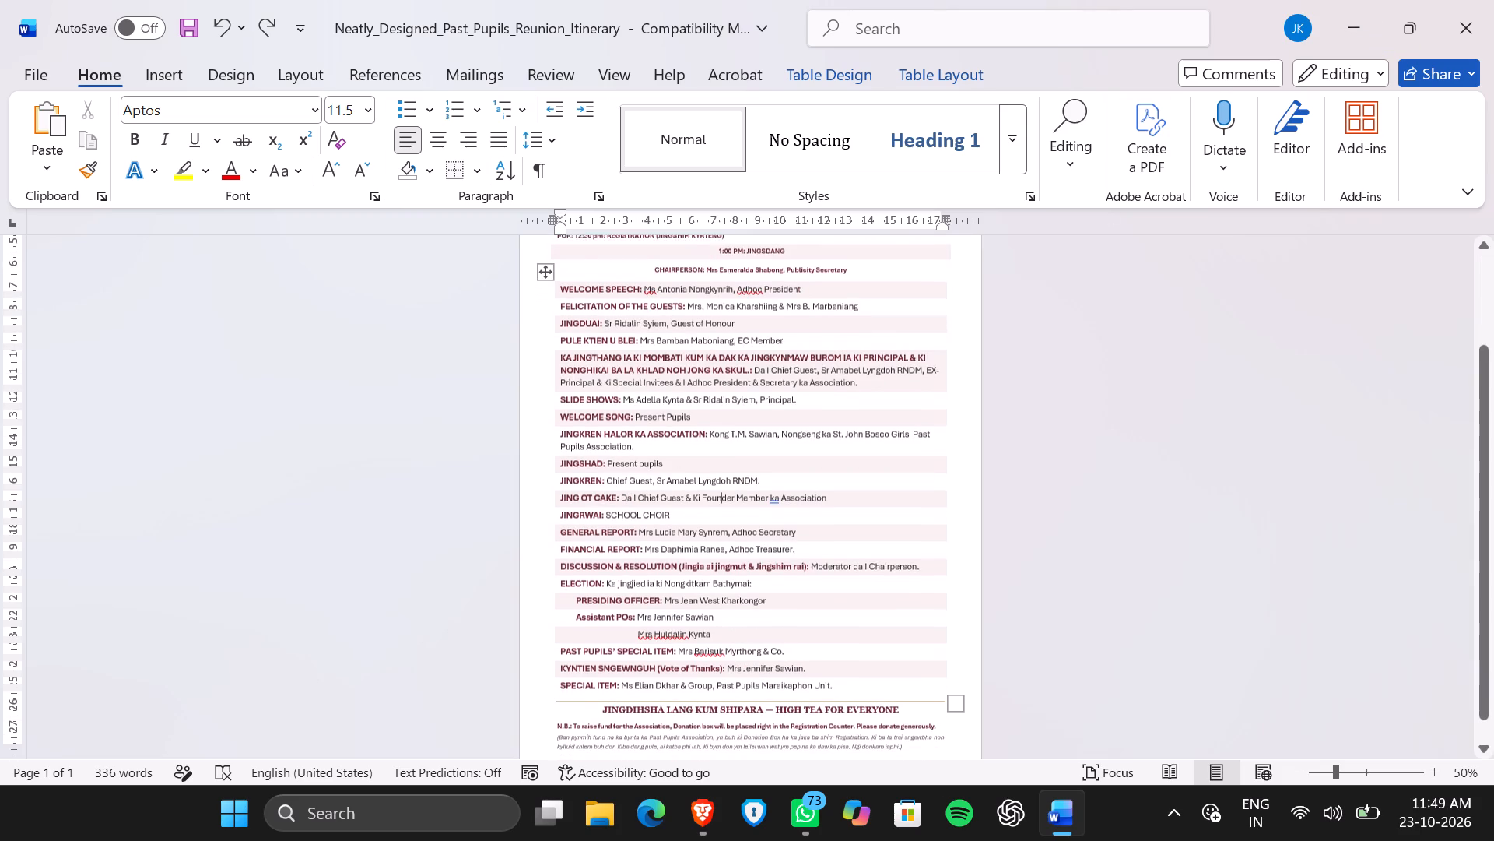
{"action": "scroll", "coordinate": [1068, 257], "scroll_direction": "right", "scroll_amount": 1}
{"action": "scroll", "coordinate": [721, 426], "scroll_direction": "right", "scroll_amount": 2}
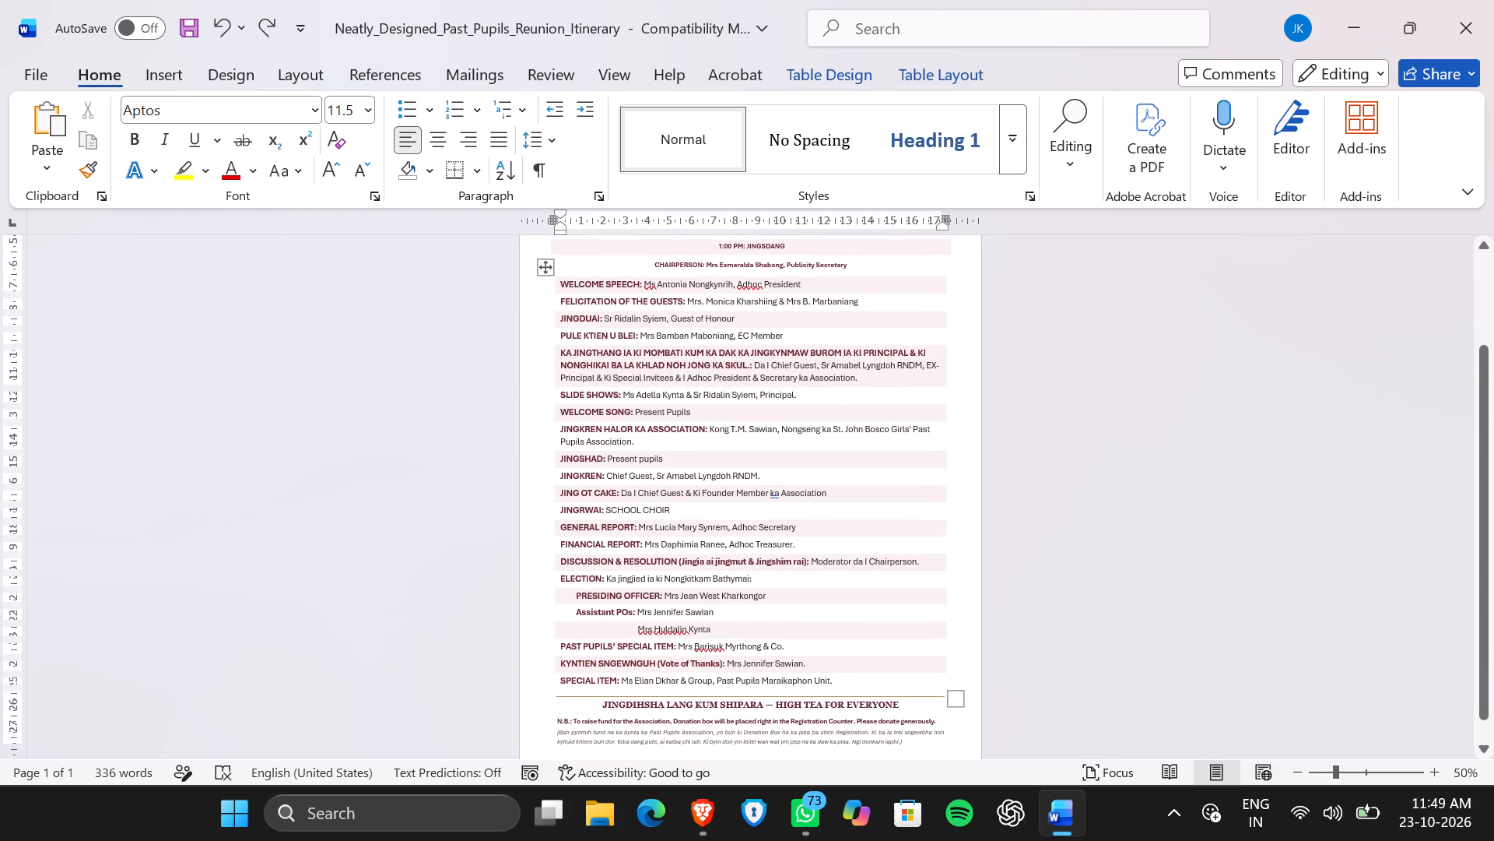
{"action": "scroll", "coordinate": [723, 426], "scroll_direction": "right", "scroll_amount": 1}
{"action": "scroll", "coordinate": [723, 426], "scroll_direction": "up", "scroll_amount": 4, "text": "ctrl"}
{"action": "scroll", "coordinate": [723, 426], "scroll_direction": "down", "scroll_amount": 5, "text": "ctrl"}
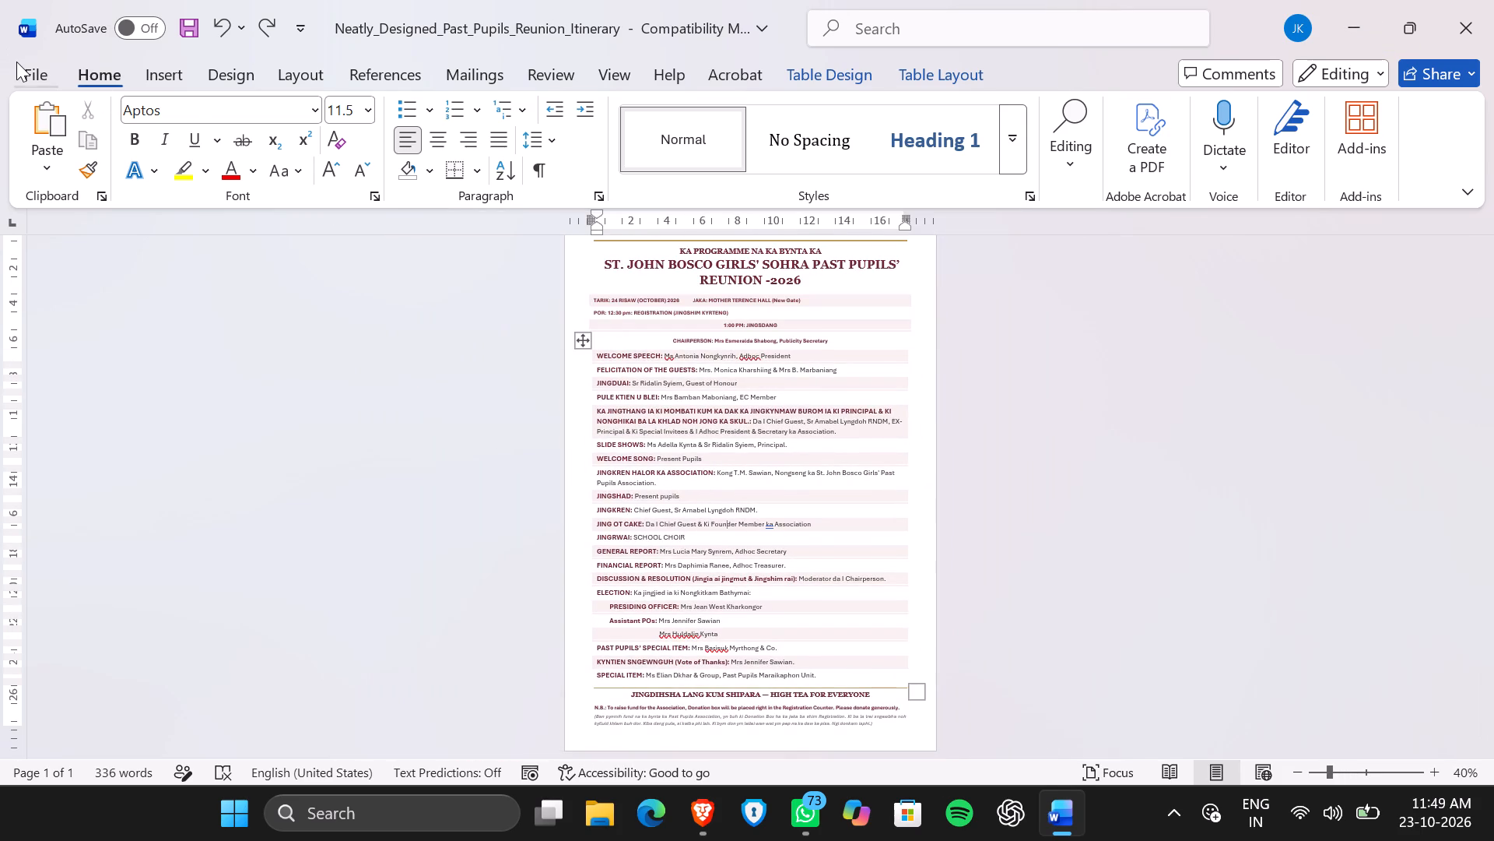
Save the reunion programme document under its existing name.
{"action": "left_click", "coordinate": [21, 65]}
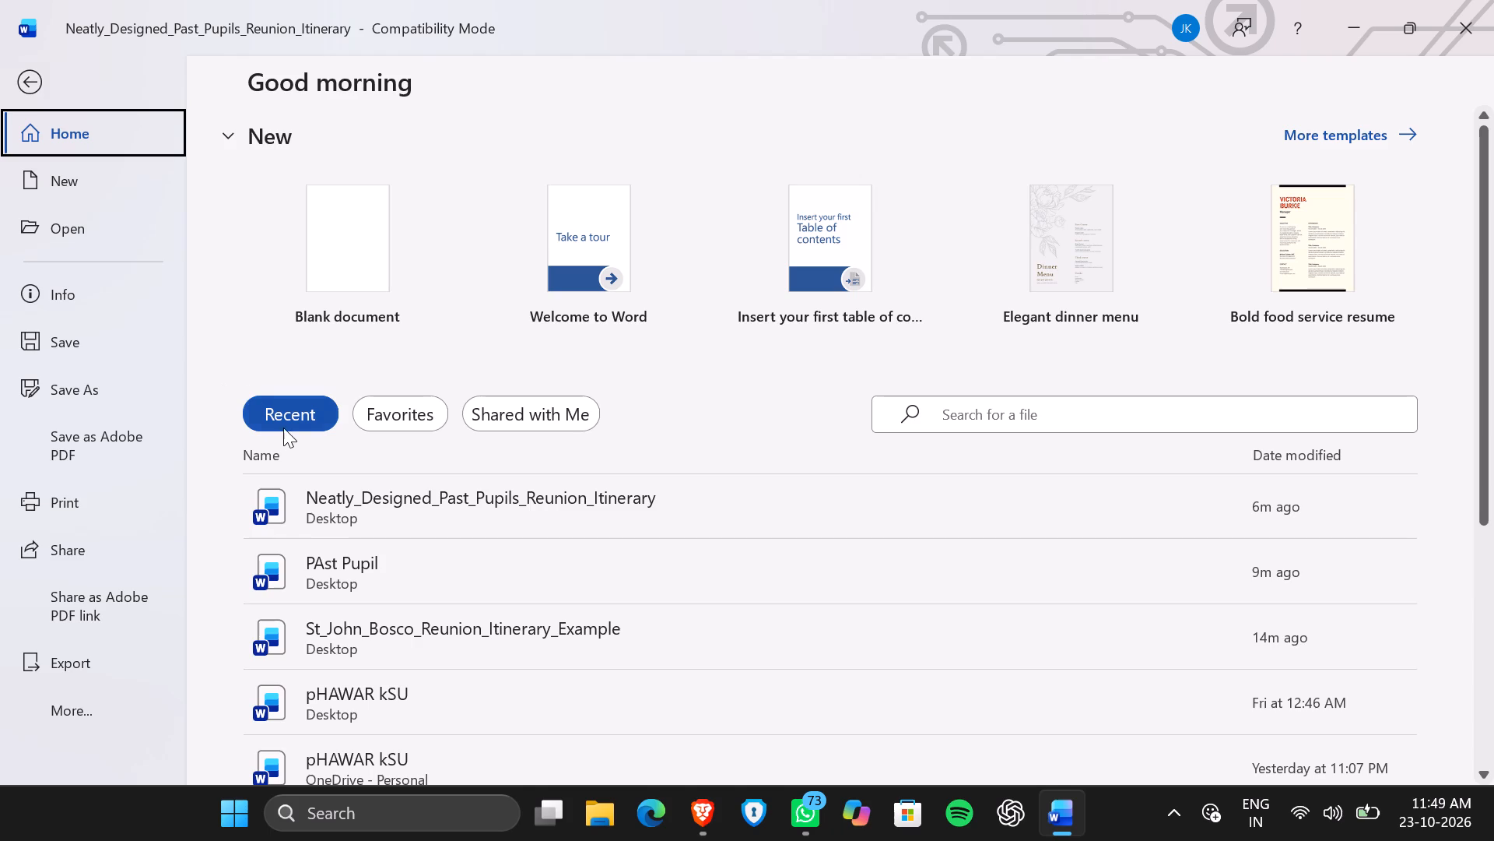
{"action": "left_click", "coordinate": [55, 350]}
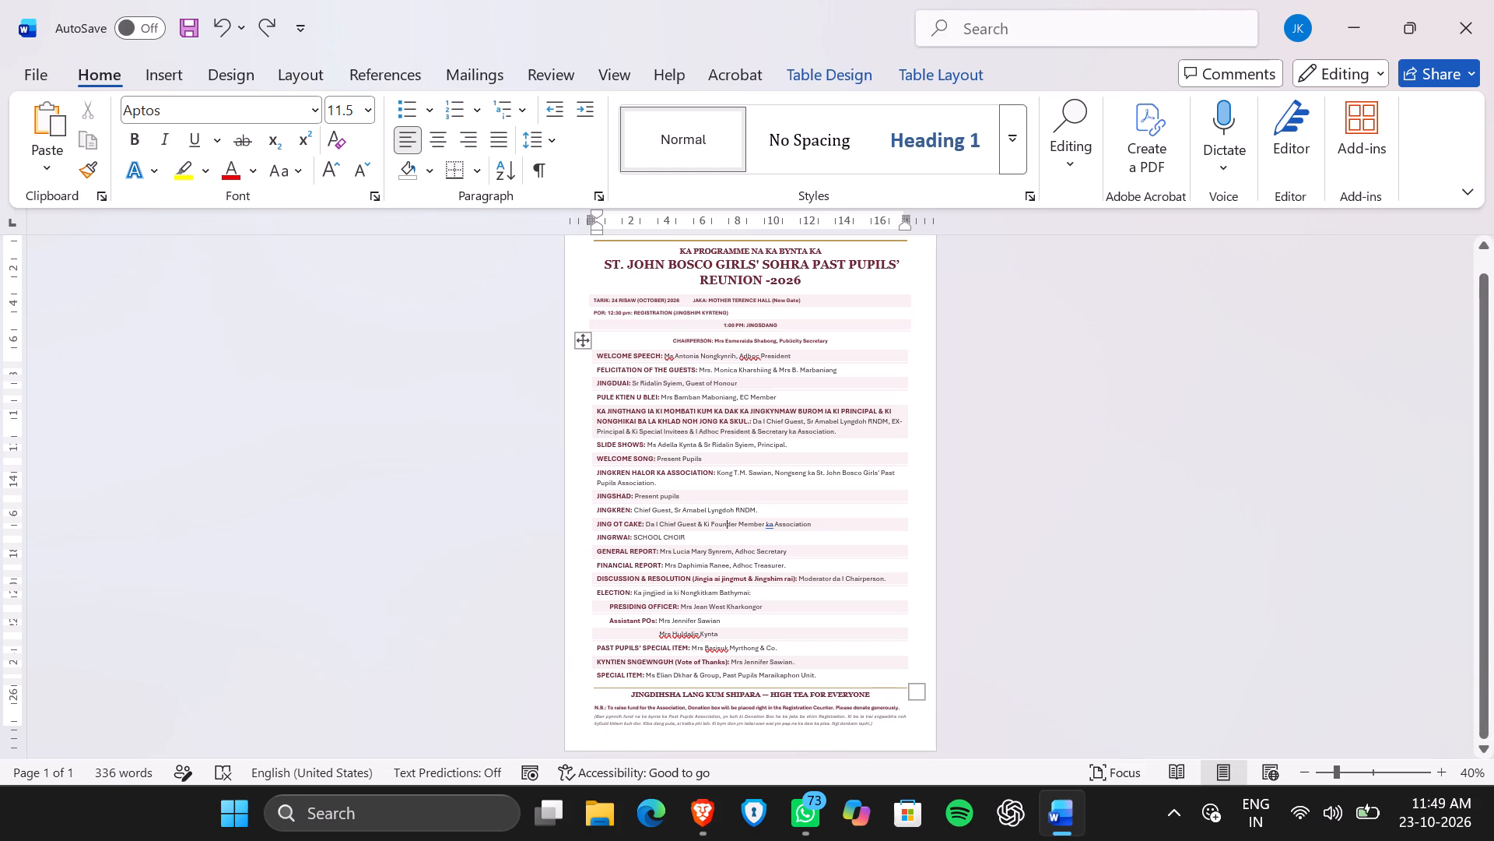
Export the programme as a standard PDF named "Past_Pupils_Reunion_Itinerary 2" to the Desktop, opening it after publishing.
{"action": "left_click", "coordinate": [36, 57]}
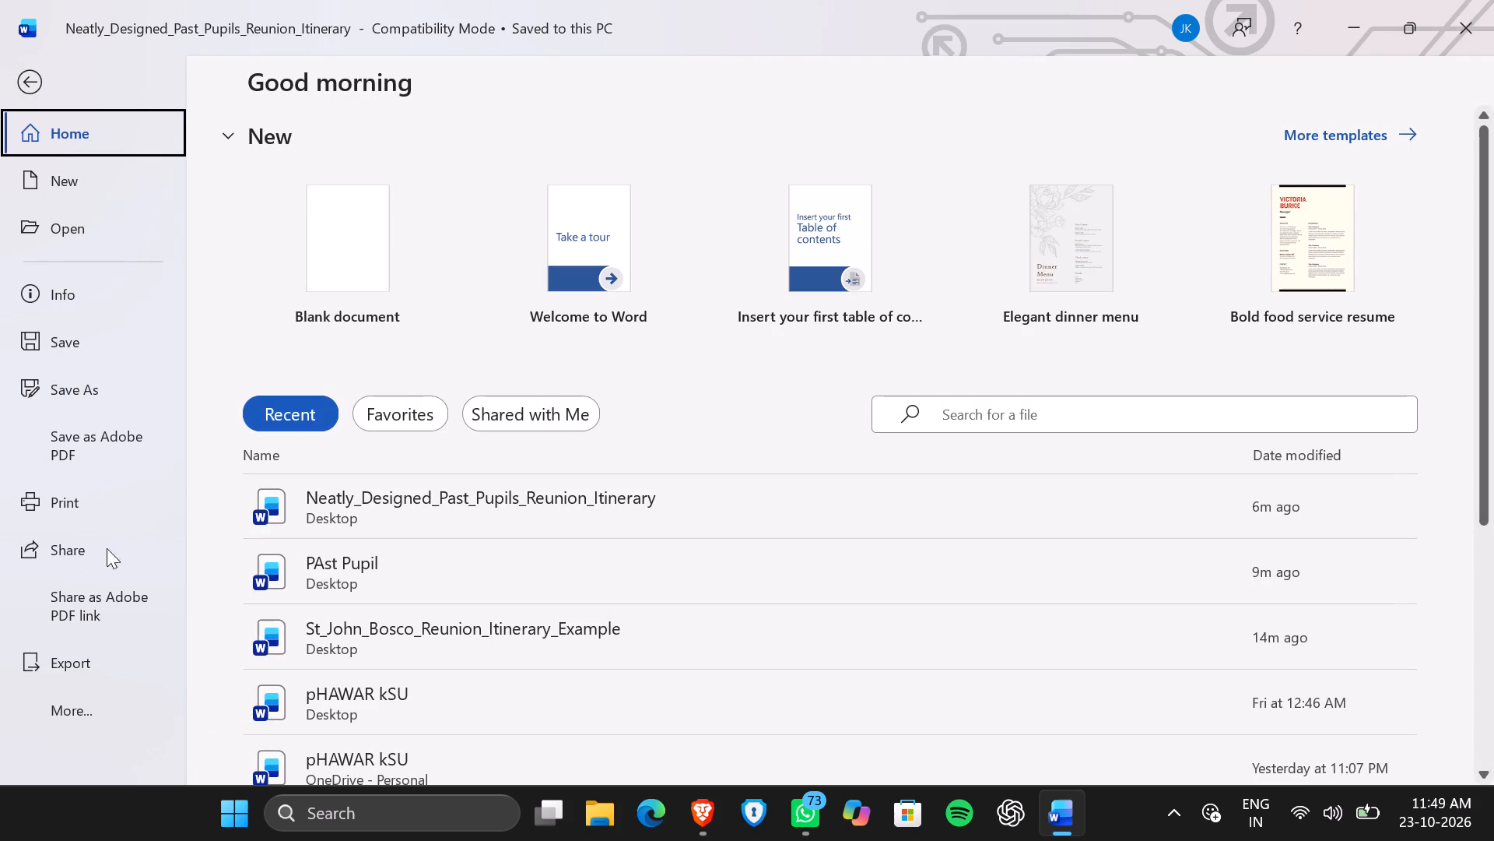
{"action": "left_click", "coordinate": [89, 665]}
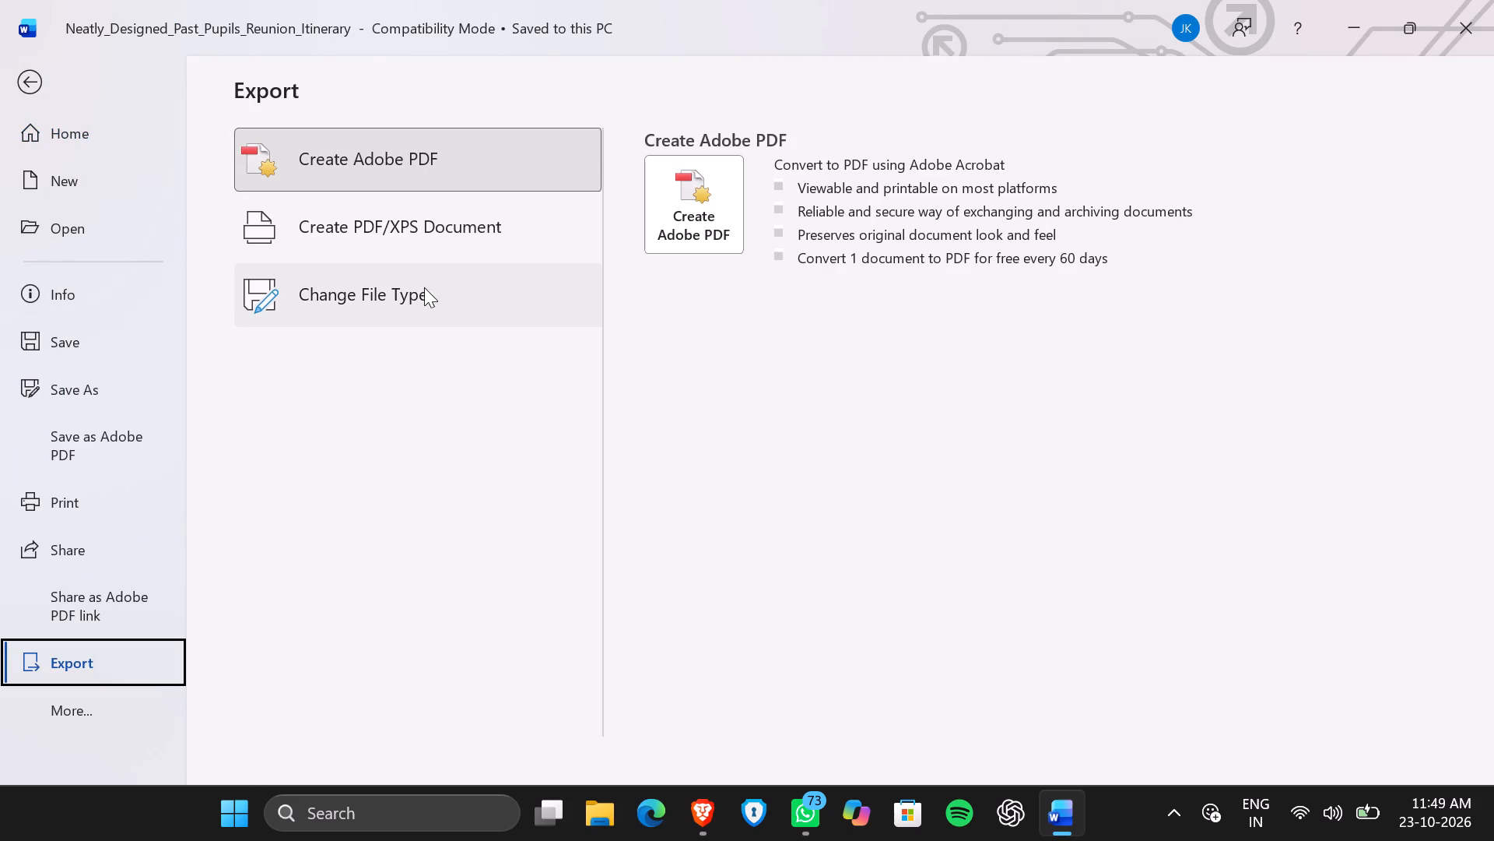
{"action": "left_click", "coordinate": [423, 288]}
{"action": "left_click", "coordinate": [430, 219]}
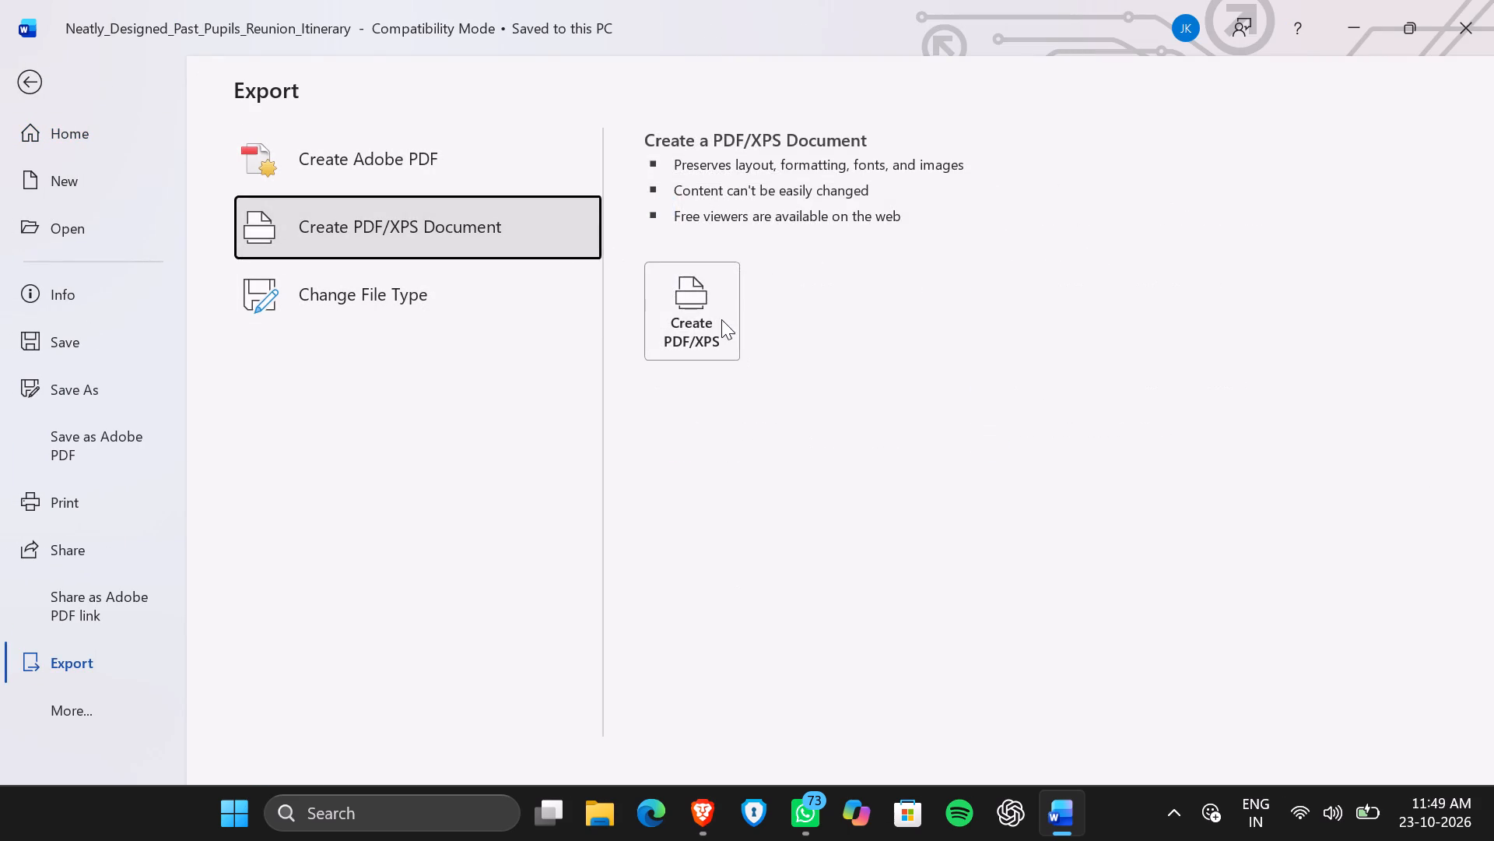
{"action": "left_click", "coordinate": [721, 319]}
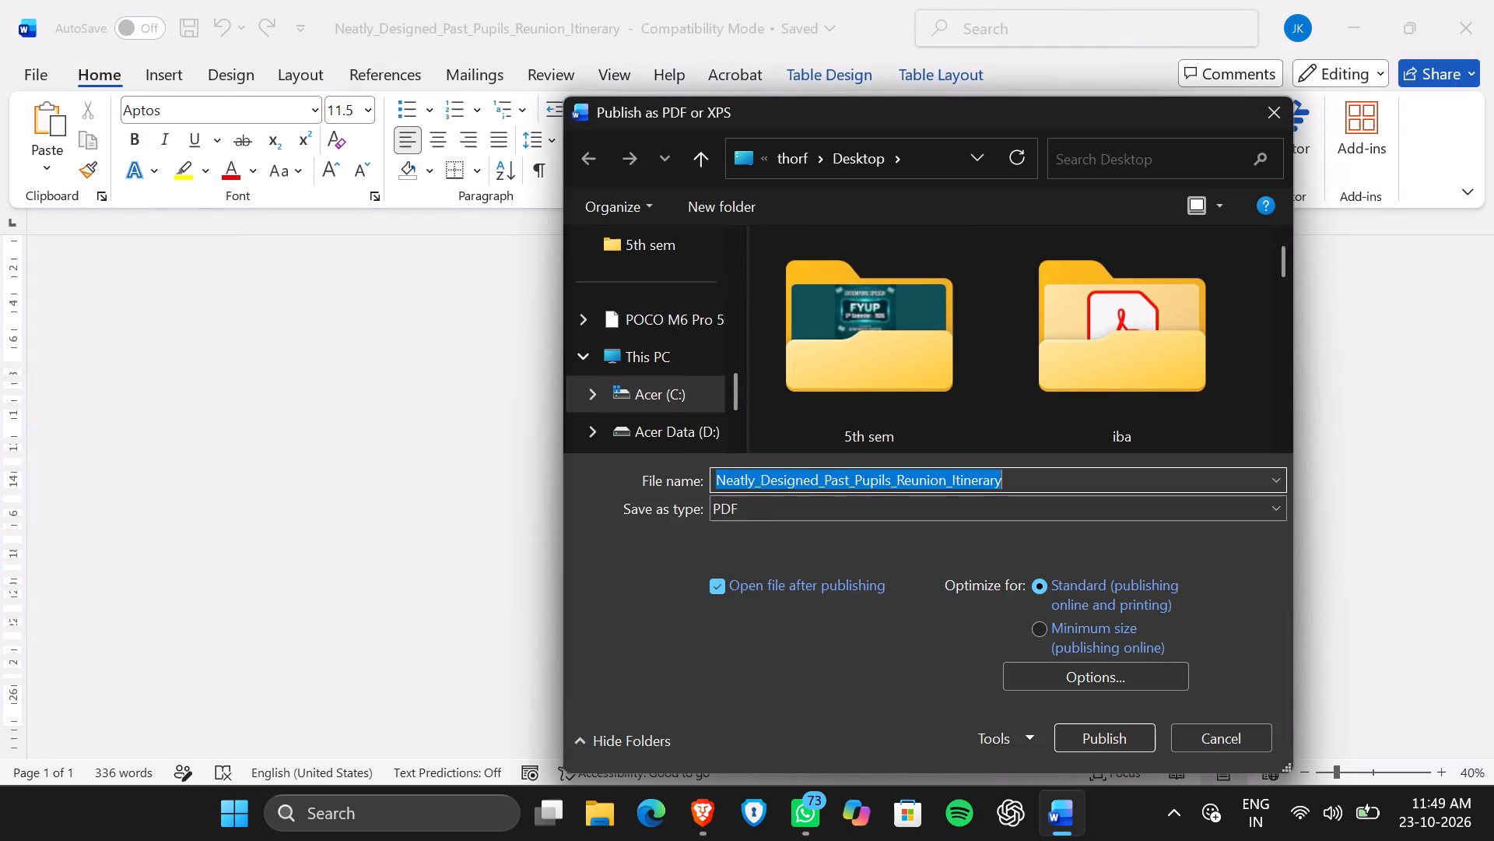
{"action": "left_click_drag", "start_coordinate": [824, 478], "coordinate": [707, 487]}
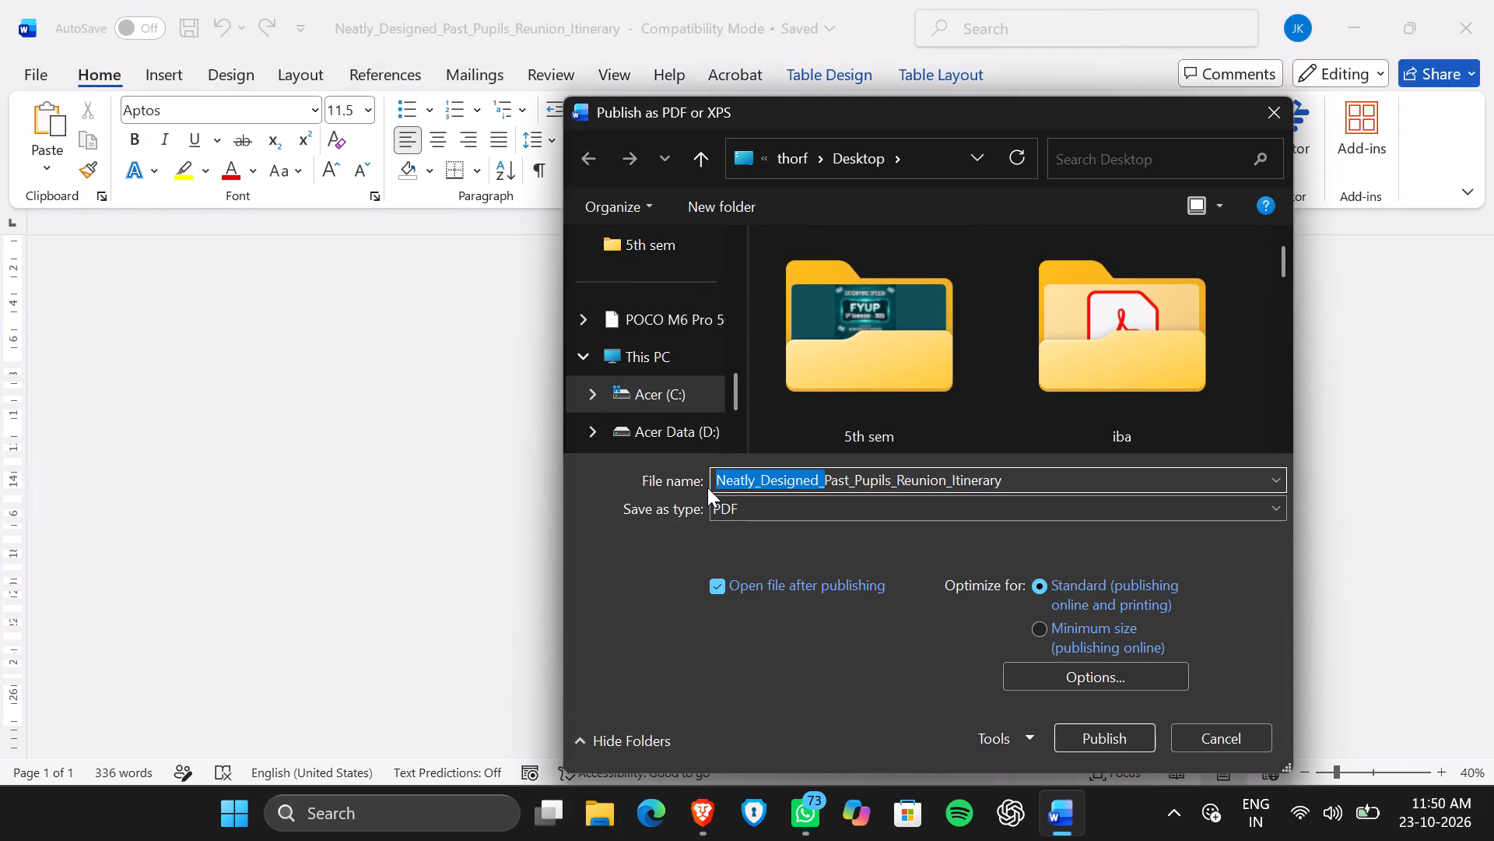
{"action": "key", "text": "BackSpace"}
{"action": "left_click", "coordinate": [894, 484]}
{"action": "key", "text": "space"}
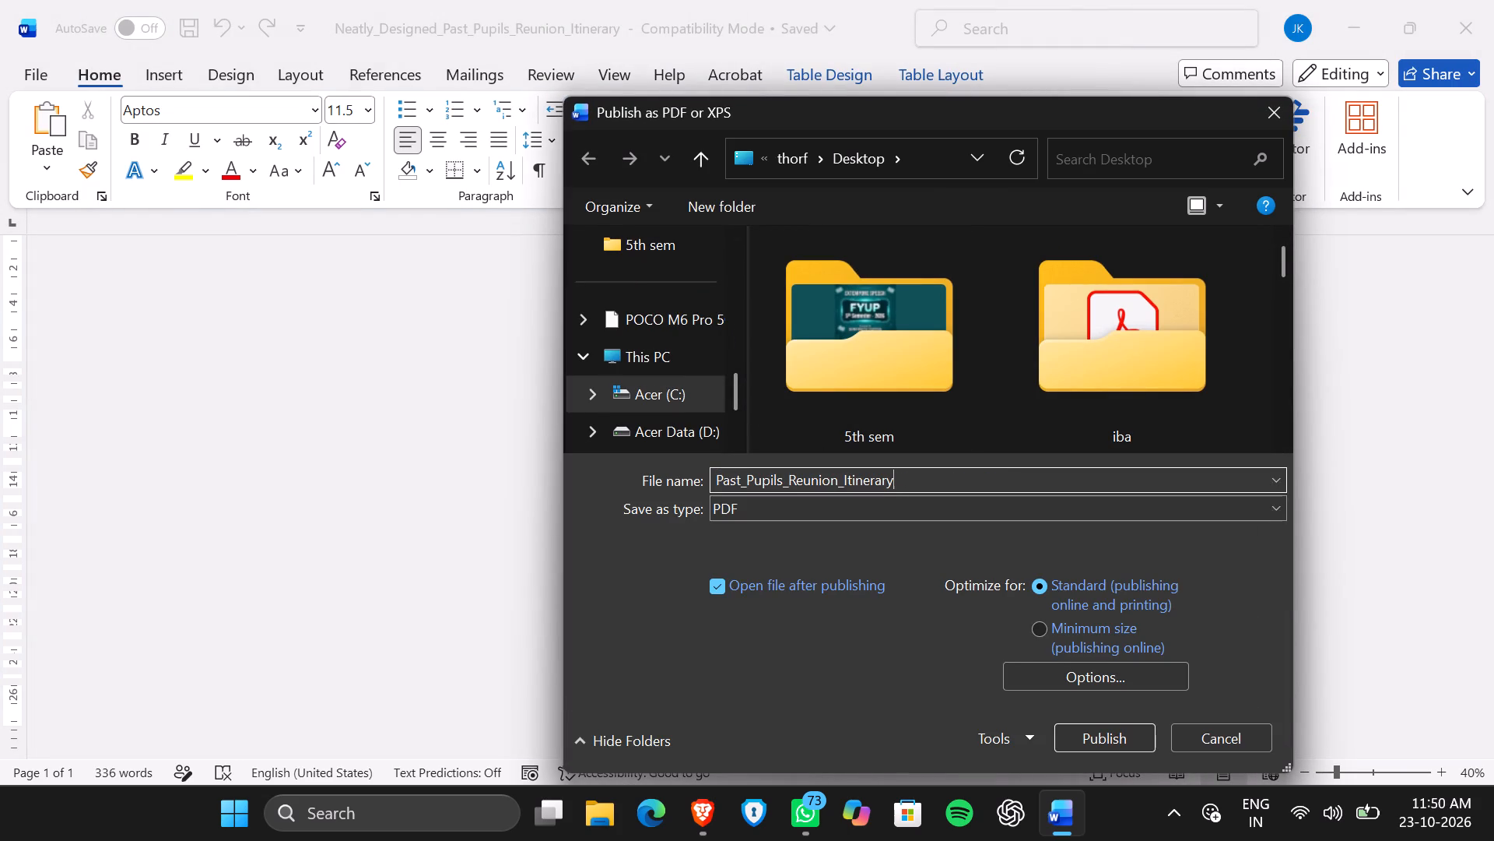
{"action": "type", "text": "2"}
{"action": "scroll", "coordinate": [710, 441], "scroll_direction": "down", "scroll_amount": 1}
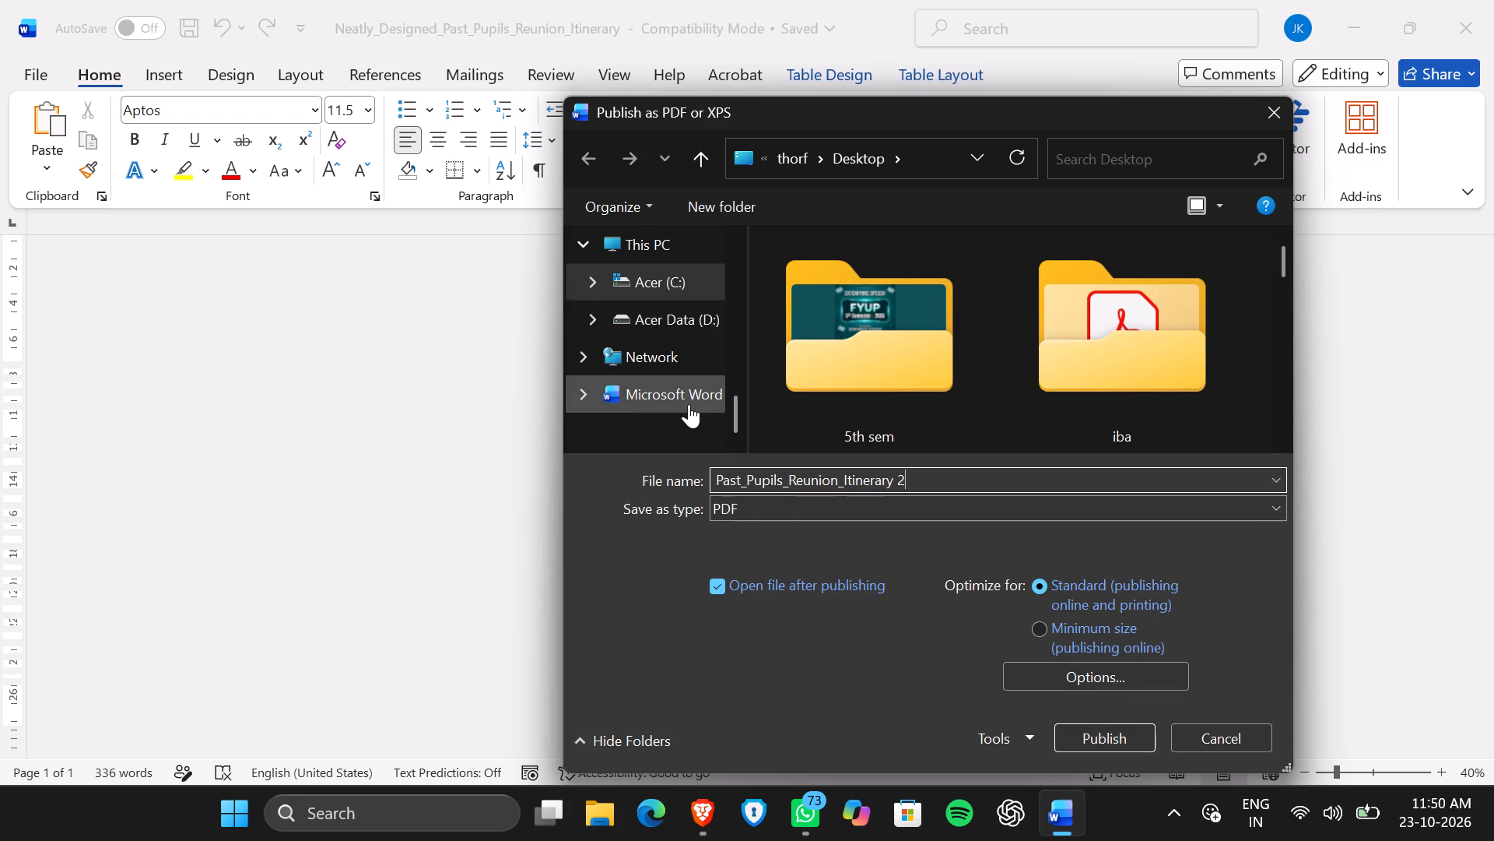
{"action": "scroll", "coordinate": [689, 404], "scroll_direction": "up", "scroll_amount": 2}
{"action": "left_click", "coordinate": [667, 401]}
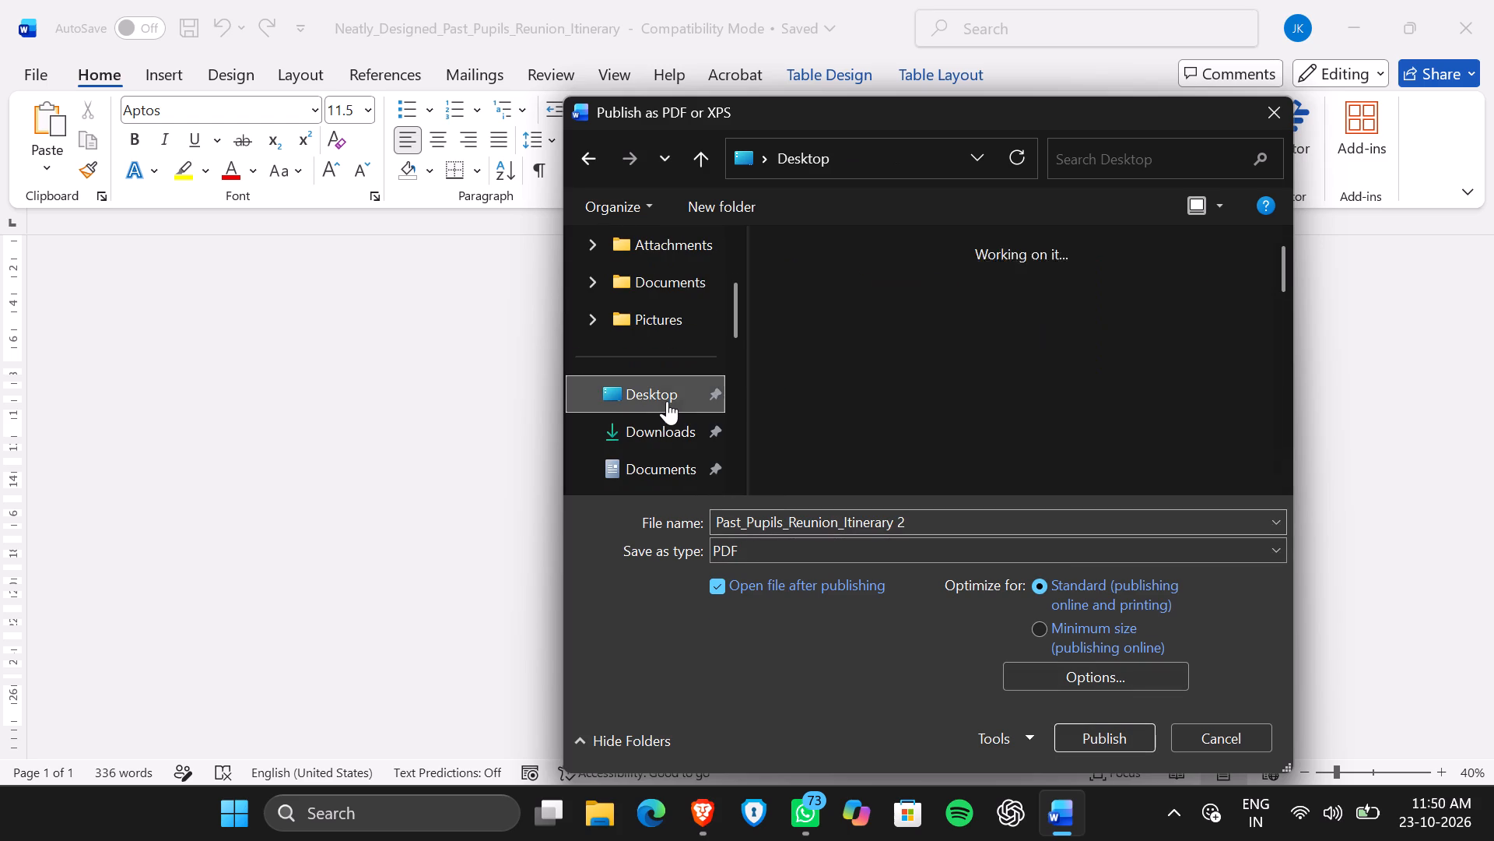
{"action": "left_click", "coordinate": [1124, 730]}
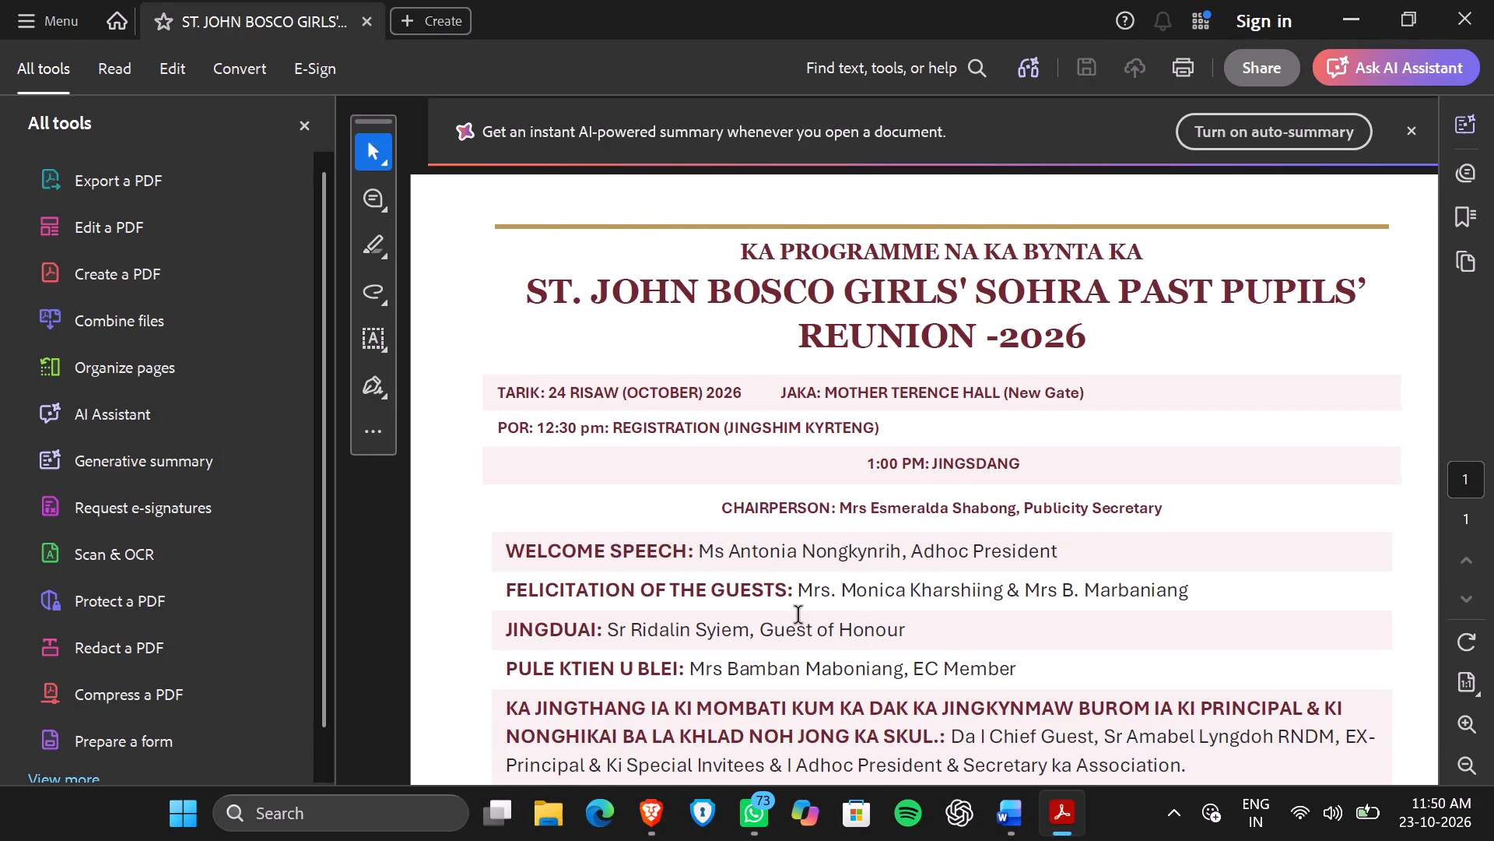
Read through the exported PDF from the heading down to the N.B. note to check its content and layout.
{"action": "scroll", "coordinate": [799, 616], "scroll_direction": "down", "scroll_amount": 6}
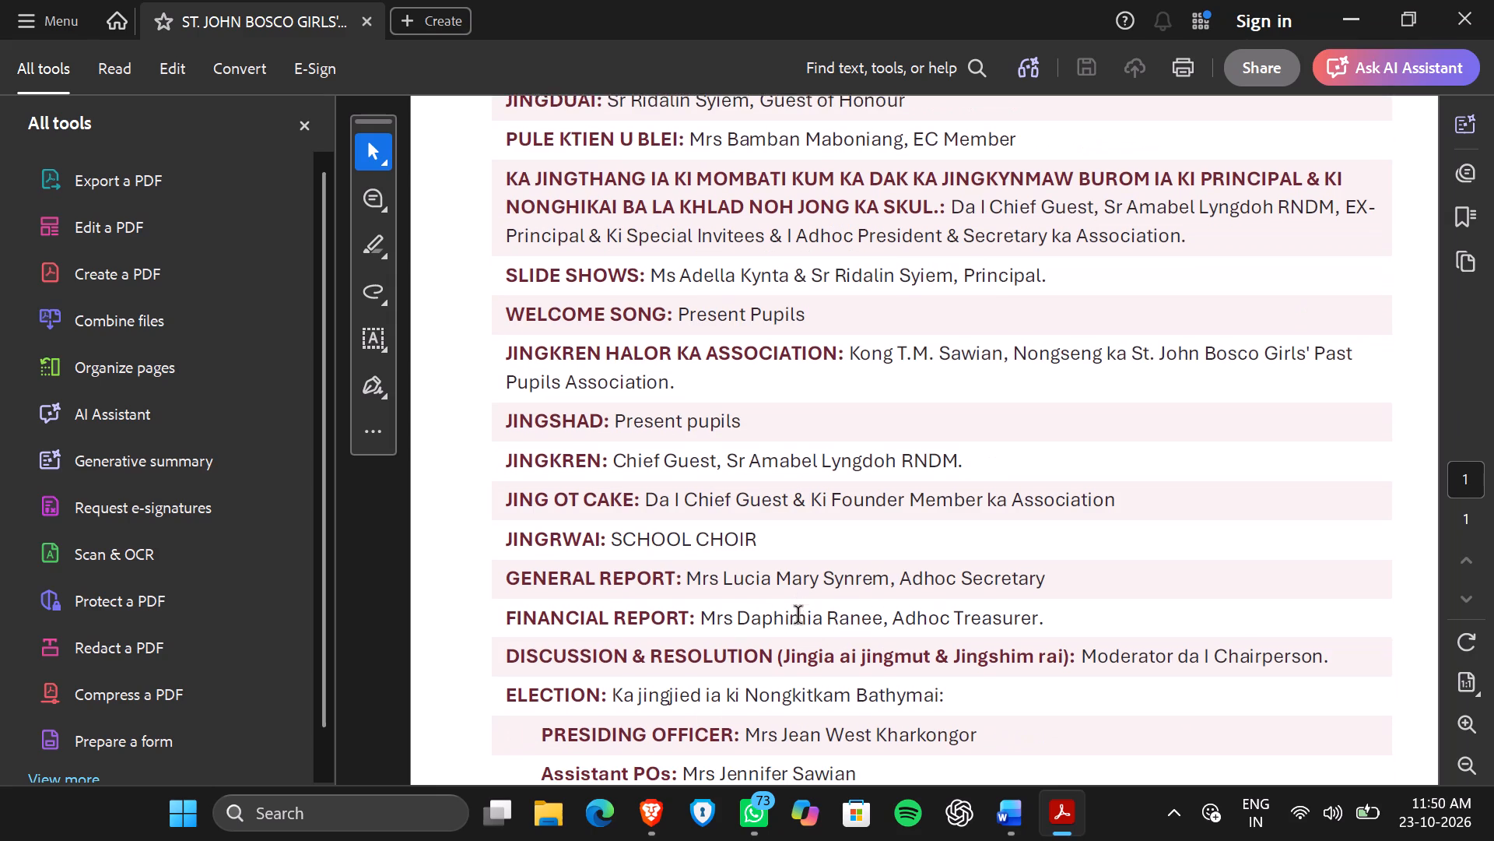
{"action": "scroll", "coordinate": [799, 616], "scroll_direction": "down", "scroll_amount": 2}
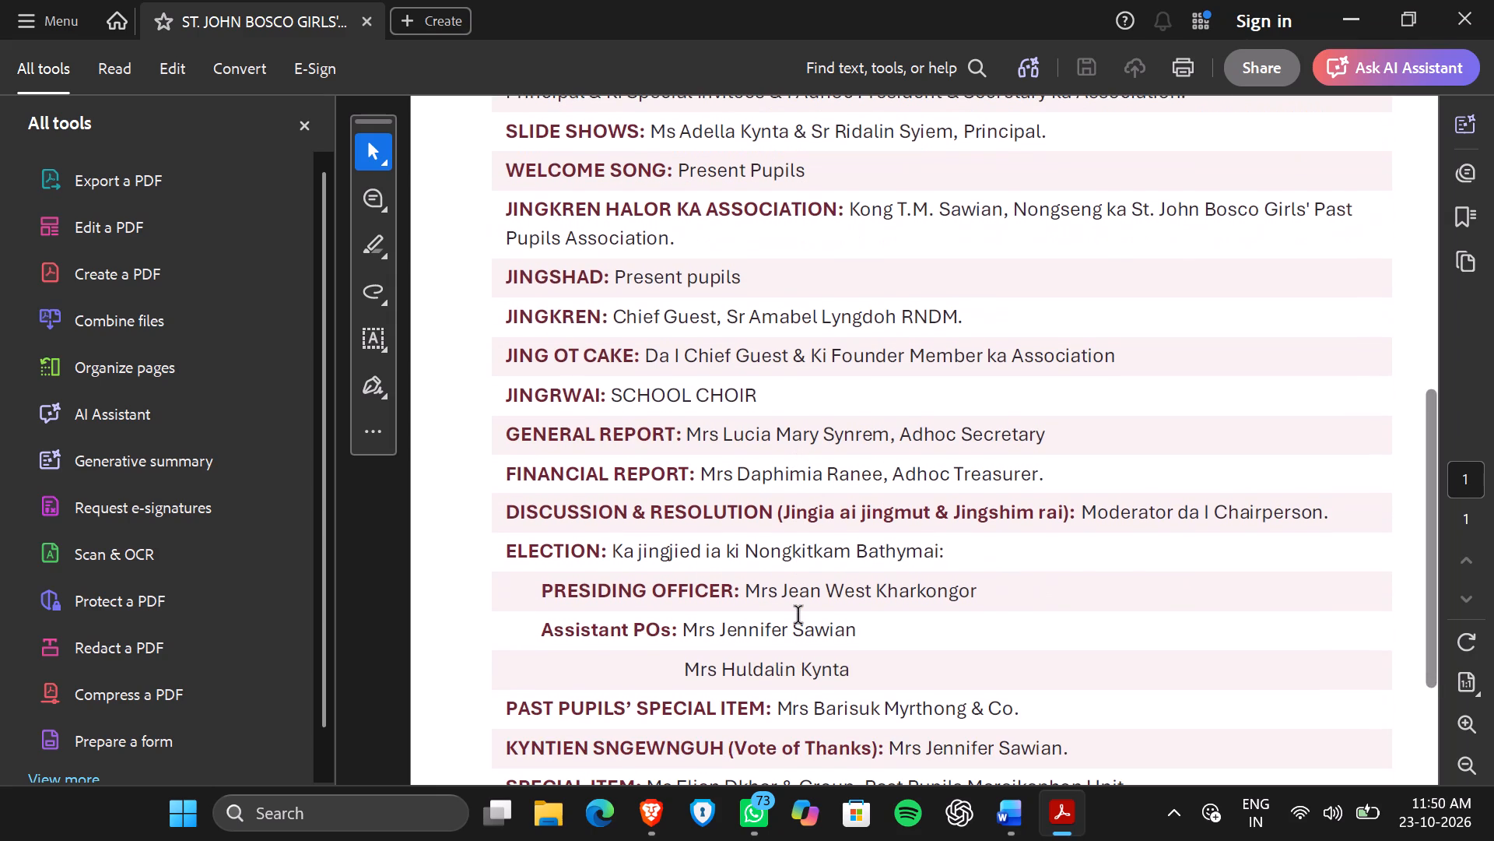
{"action": "scroll", "coordinate": [799, 616], "scroll_direction": "down", "scroll_amount": 4}
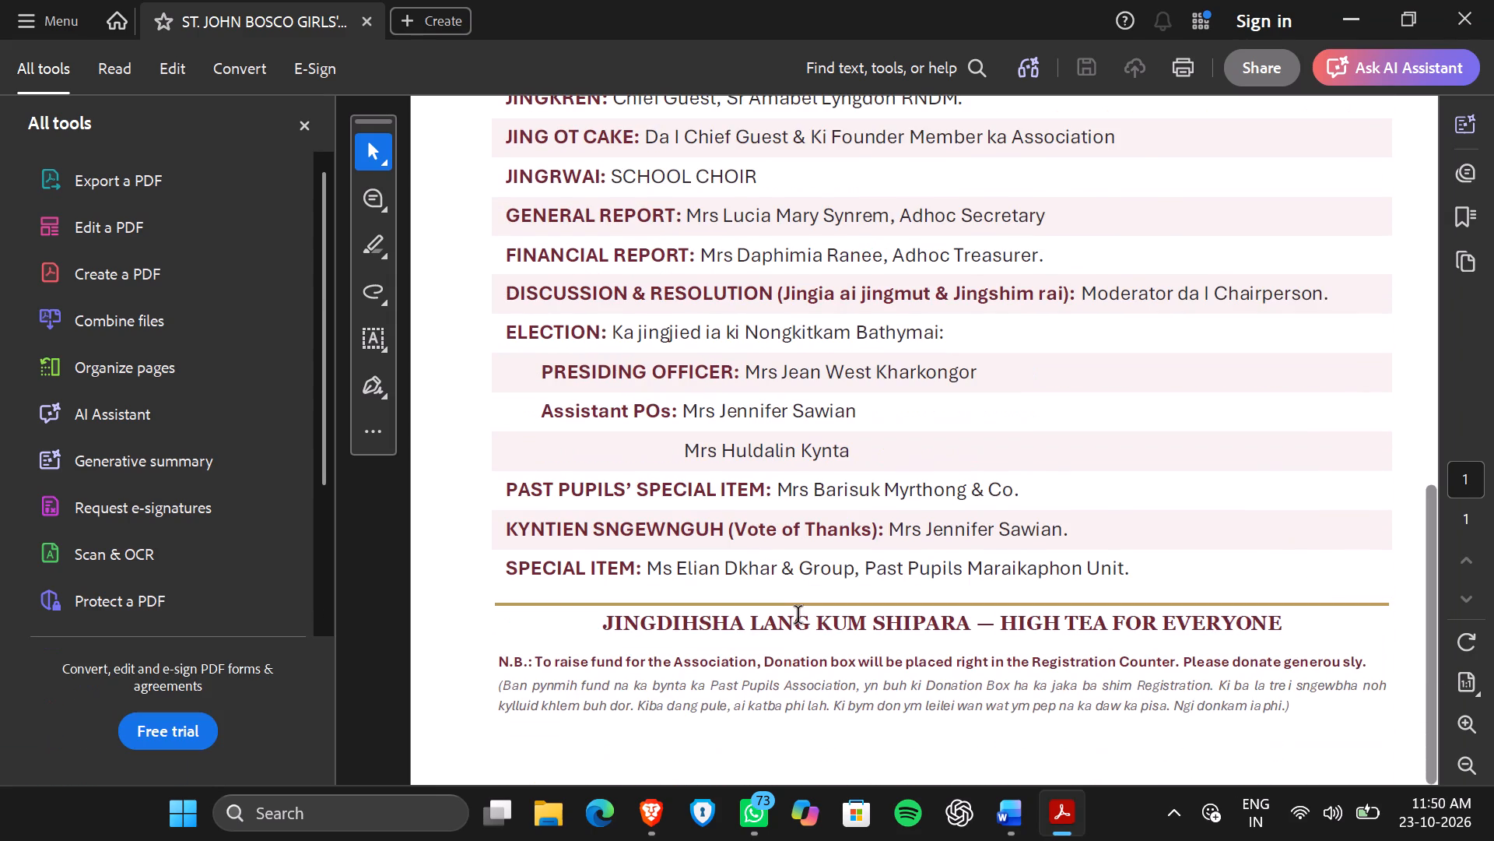
{"action": "scroll", "coordinate": [799, 616], "scroll_direction": "up", "scroll_amount": 1}
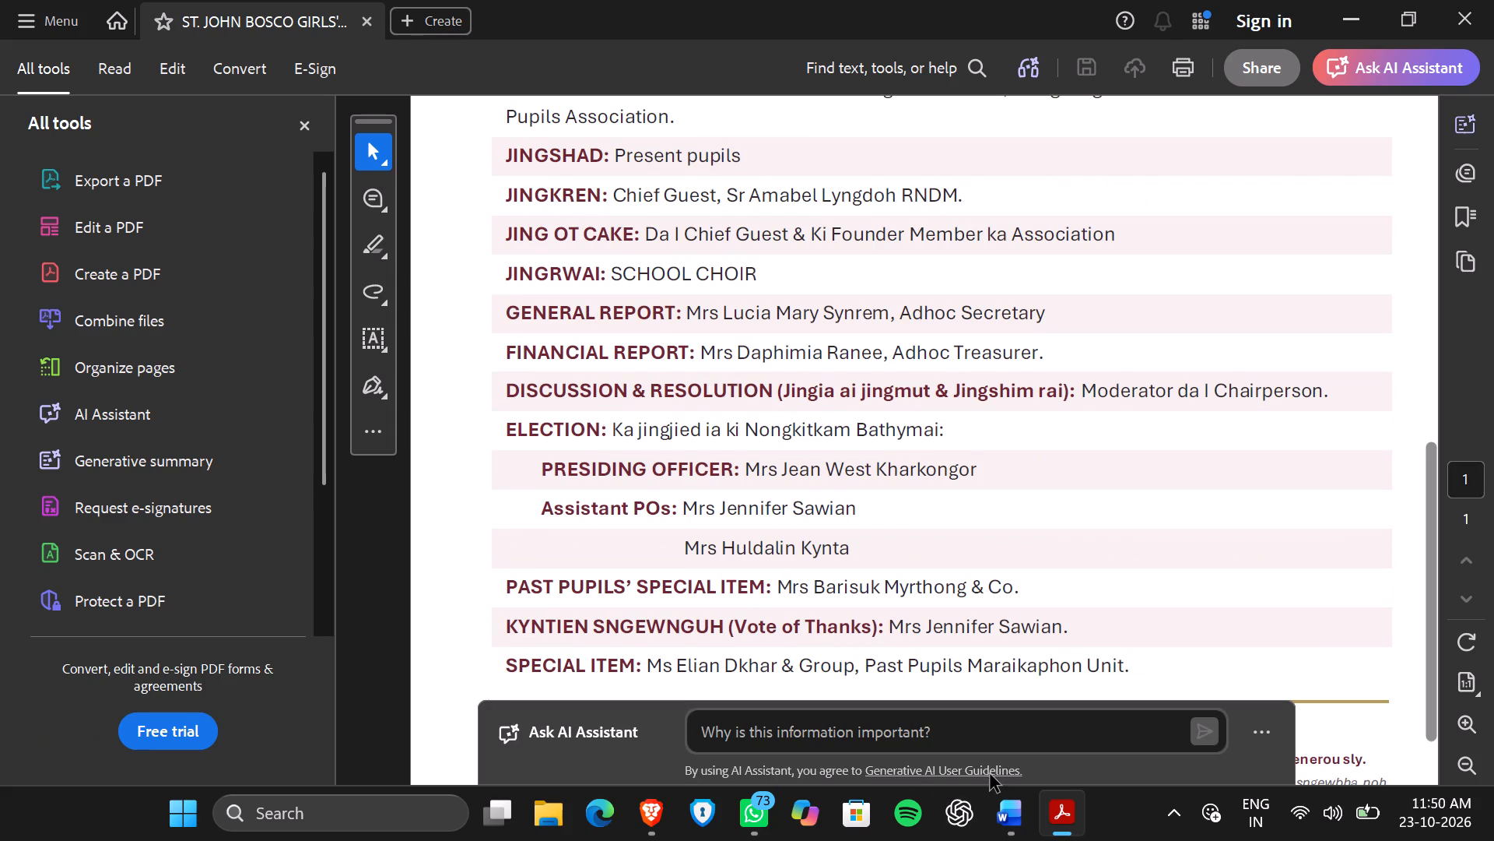
Switch back to Word and change the word "Assistant" in the "Assistant POs" label to uppercase.
{"action": "left_click", "coordinate": [1001, 785]}
{"action": "scroll", "coordinate": [579, 603], "scroll_direction": "up", "scroll_amount": 3, "text": "ctrl"}
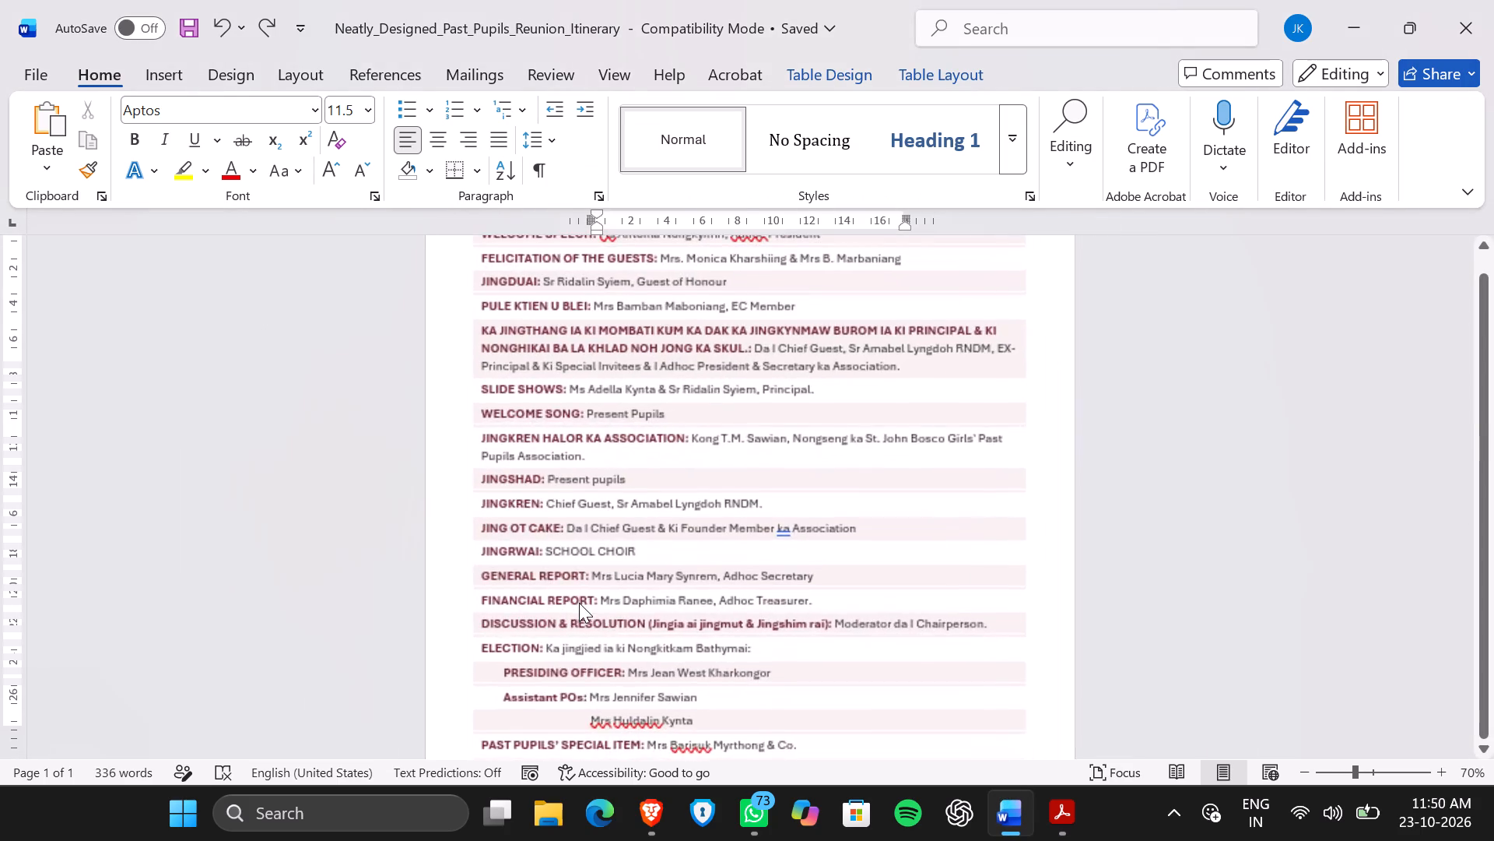
{"action": "scroll", "coordinate": [579, 603], "scroll_direction": "down", "scroll_amount": 1}
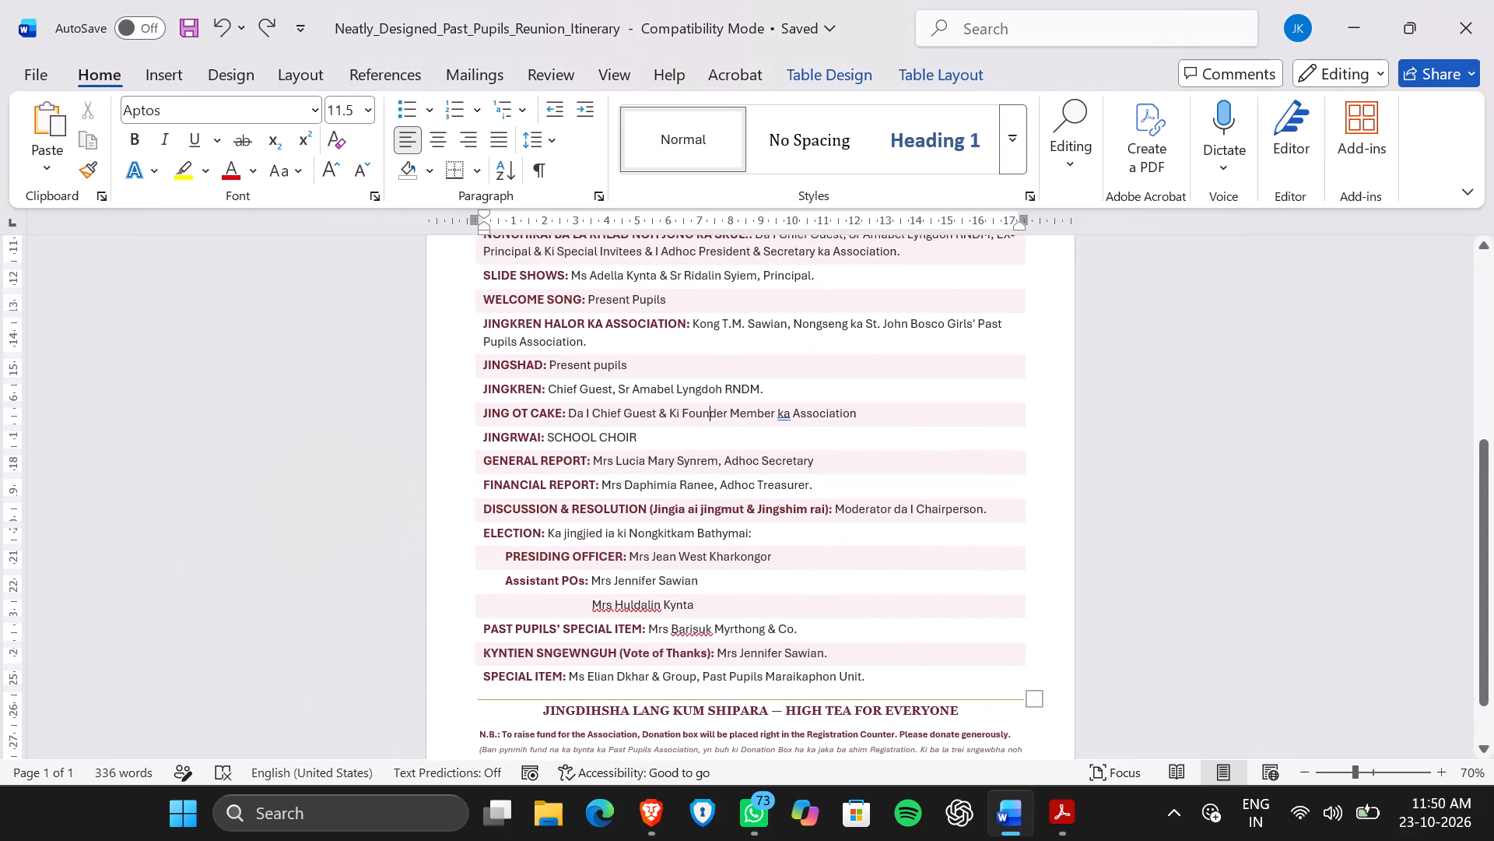
{"action": "left_click_drag", "start_coordinate": [559, 580], "coordinate": [503, 575]}
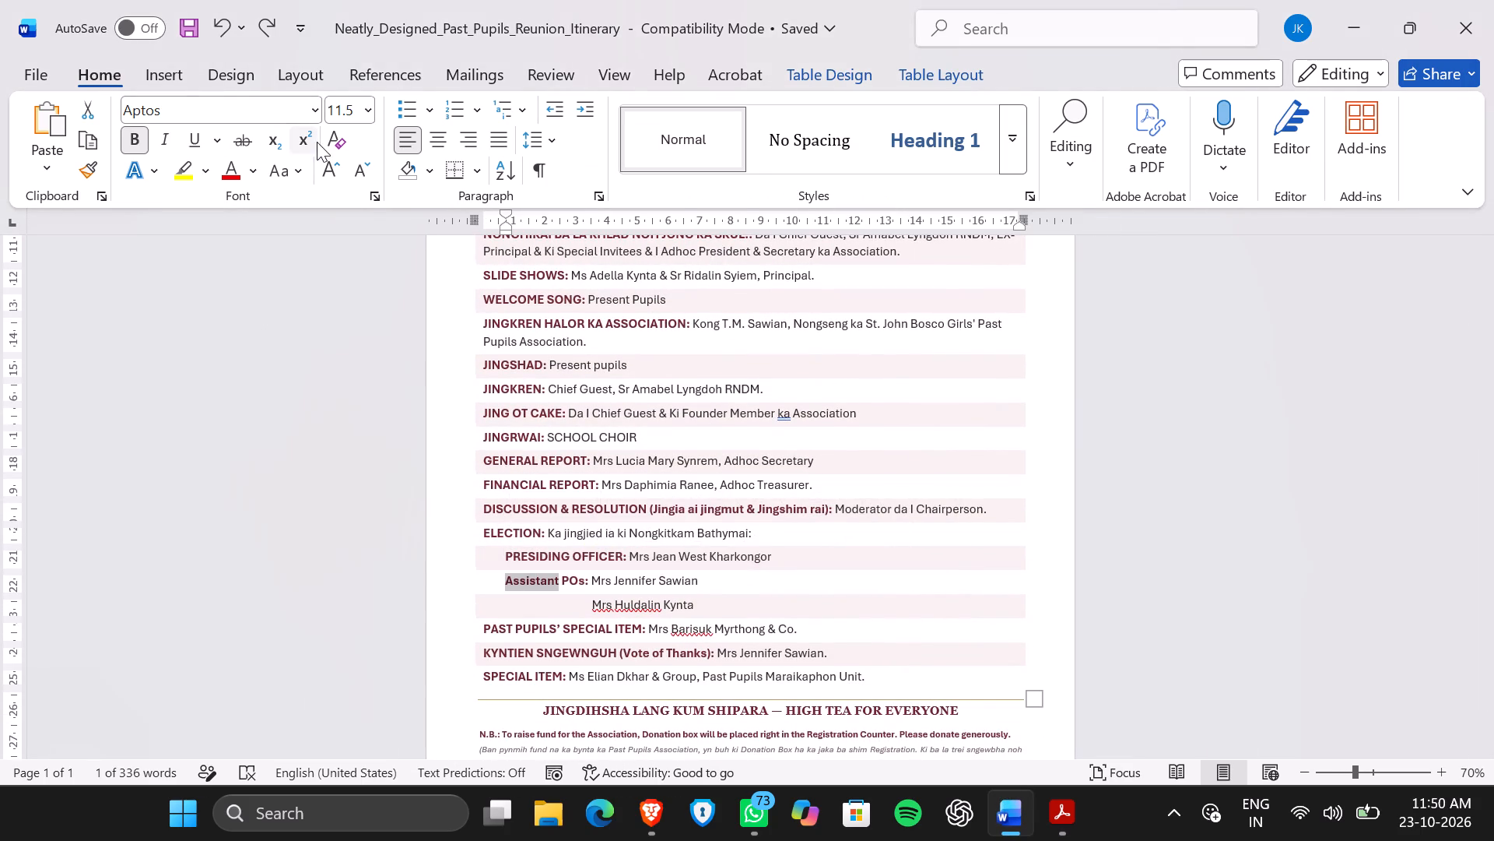
{"action": "left_click", "coordinate": [283, 170]}
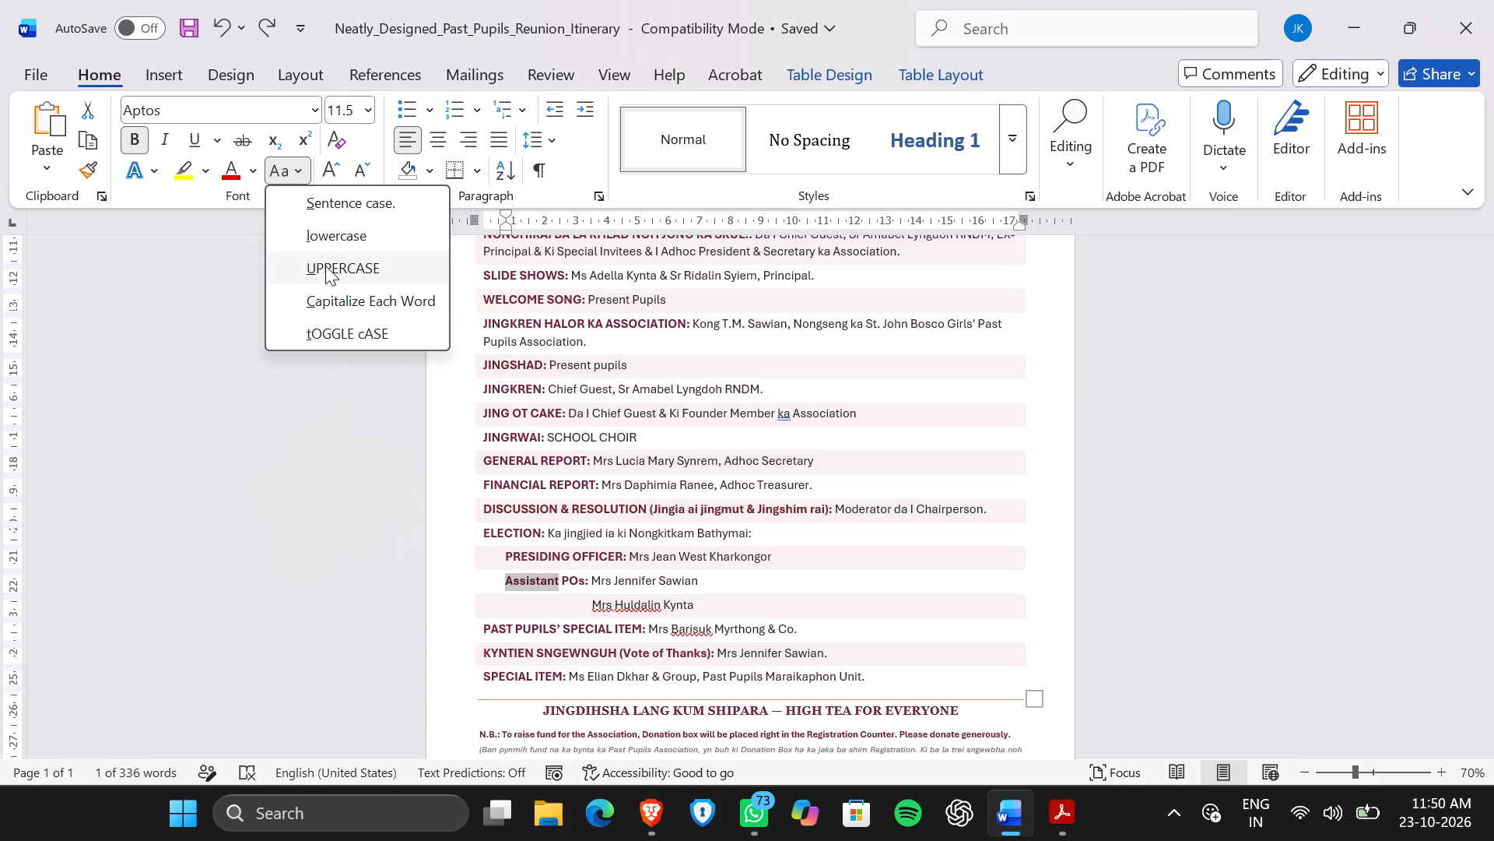
{"action": "left_click", "coordinate": [325, 266]}
{"action": "left_click", "coordinate": [335, 505]}
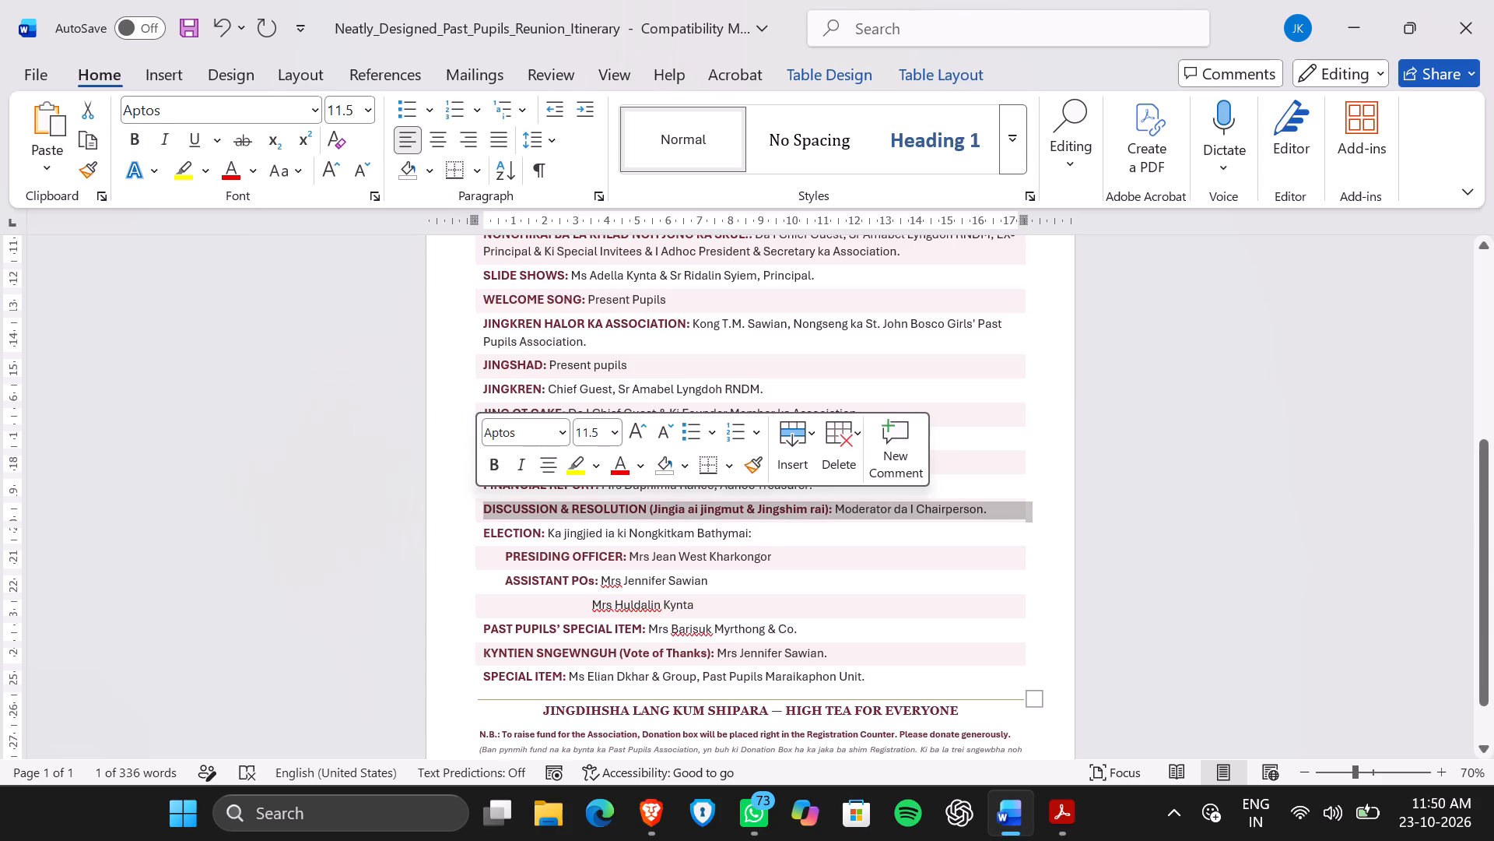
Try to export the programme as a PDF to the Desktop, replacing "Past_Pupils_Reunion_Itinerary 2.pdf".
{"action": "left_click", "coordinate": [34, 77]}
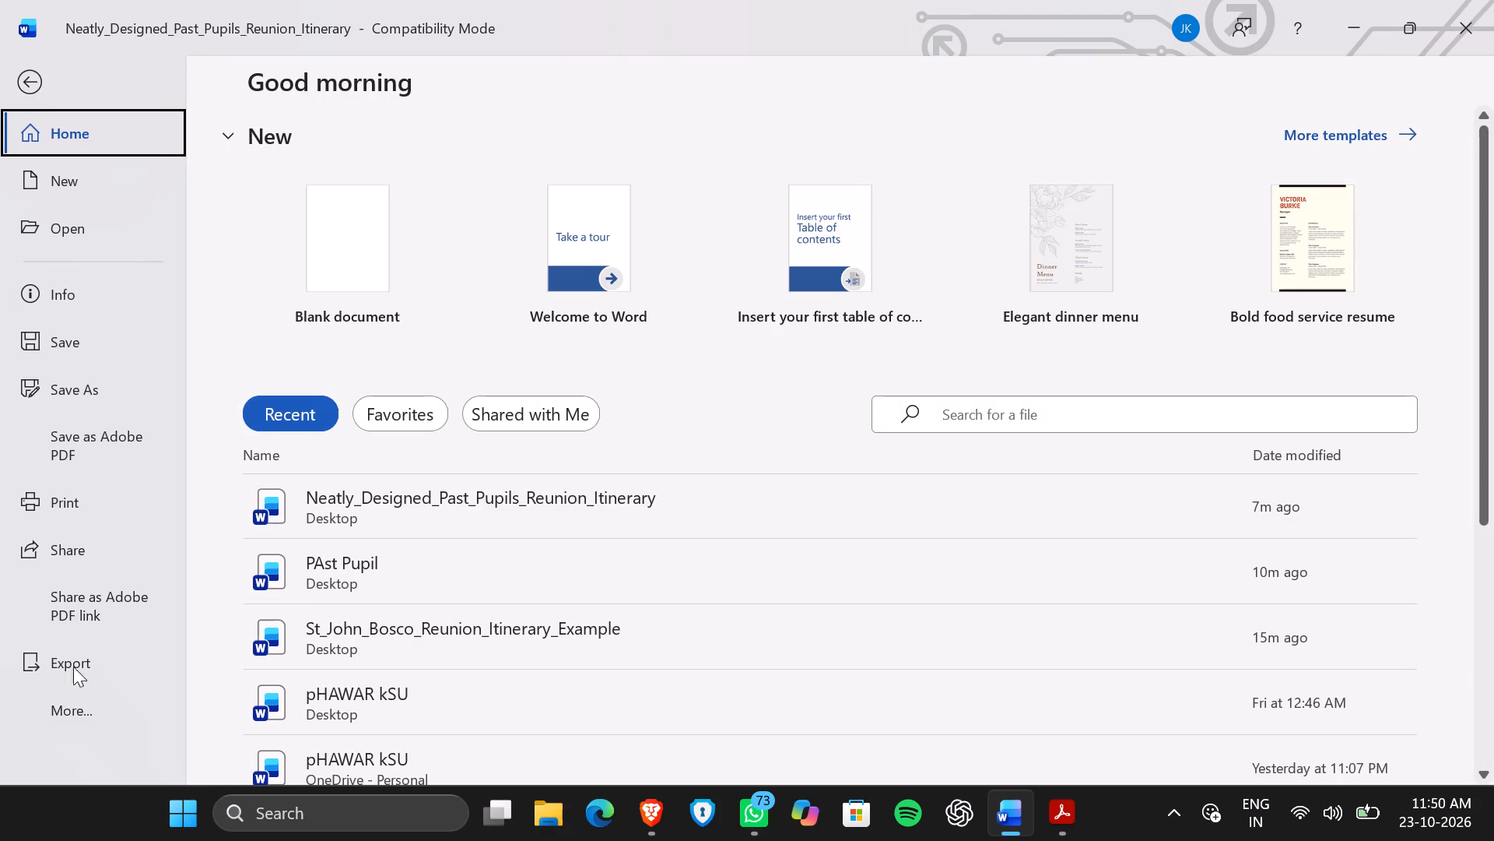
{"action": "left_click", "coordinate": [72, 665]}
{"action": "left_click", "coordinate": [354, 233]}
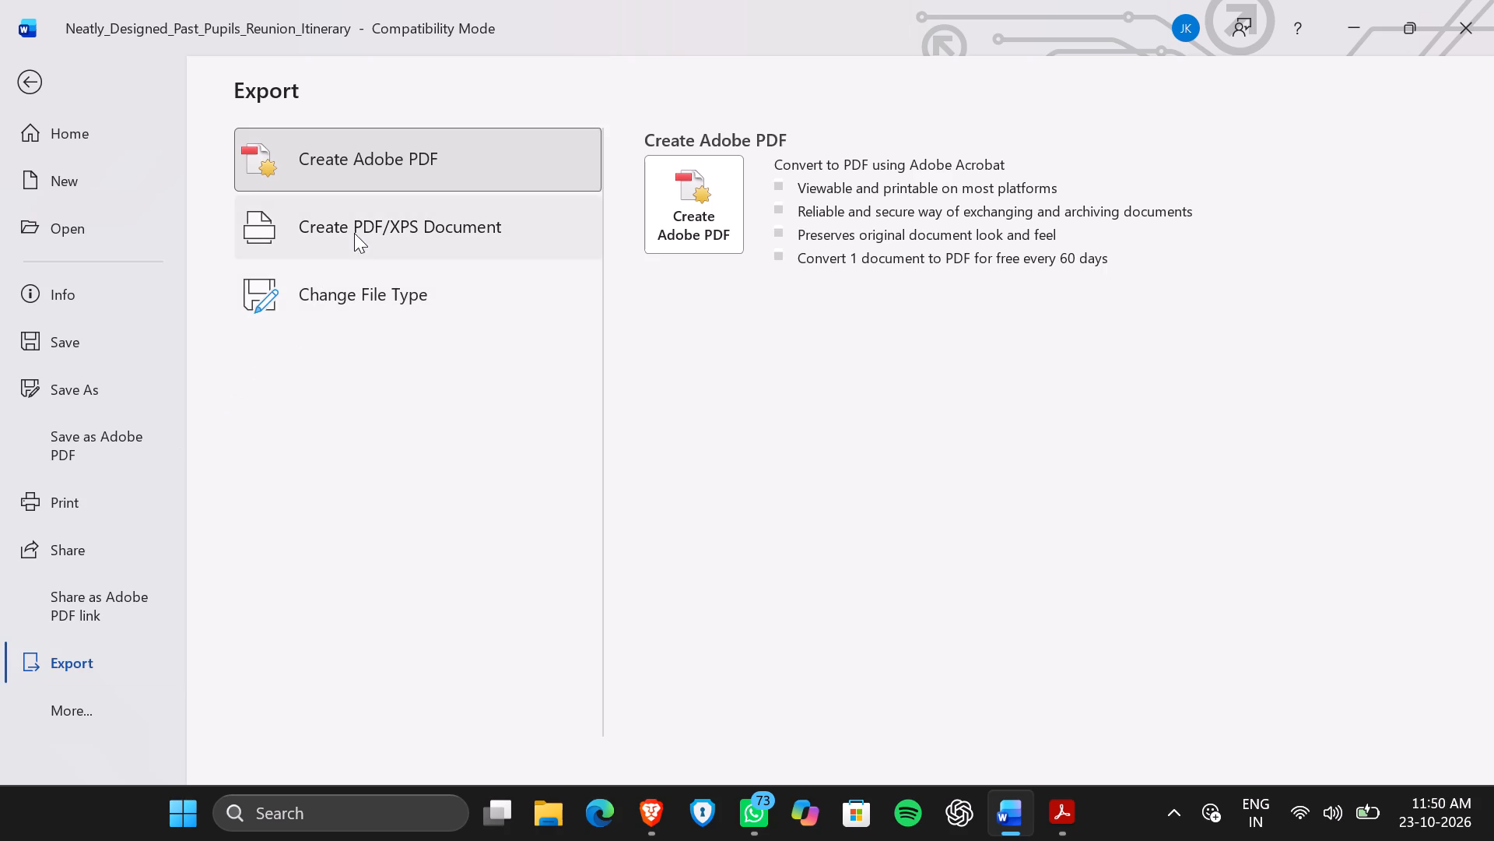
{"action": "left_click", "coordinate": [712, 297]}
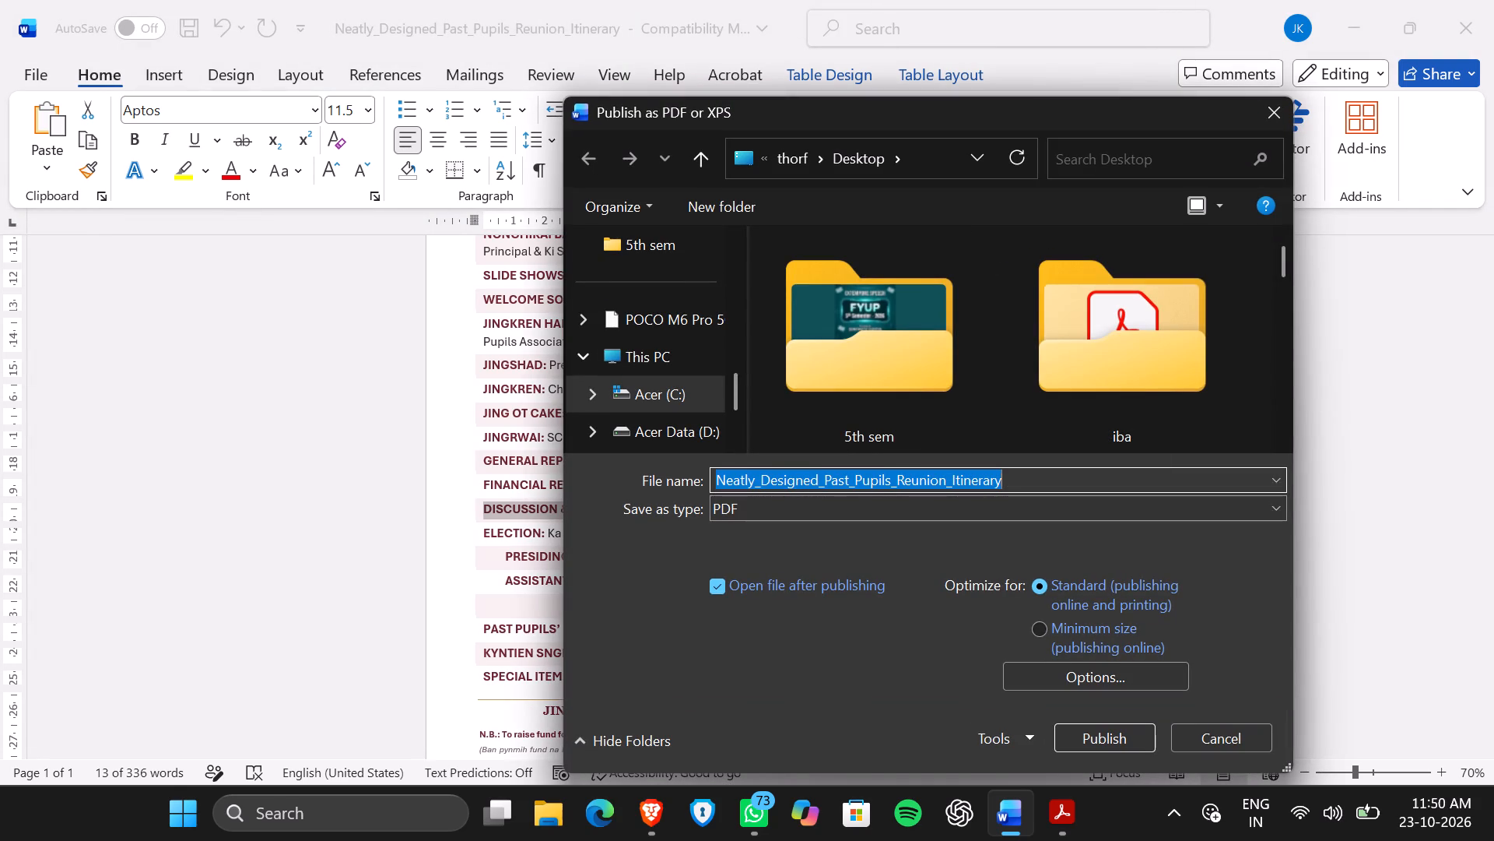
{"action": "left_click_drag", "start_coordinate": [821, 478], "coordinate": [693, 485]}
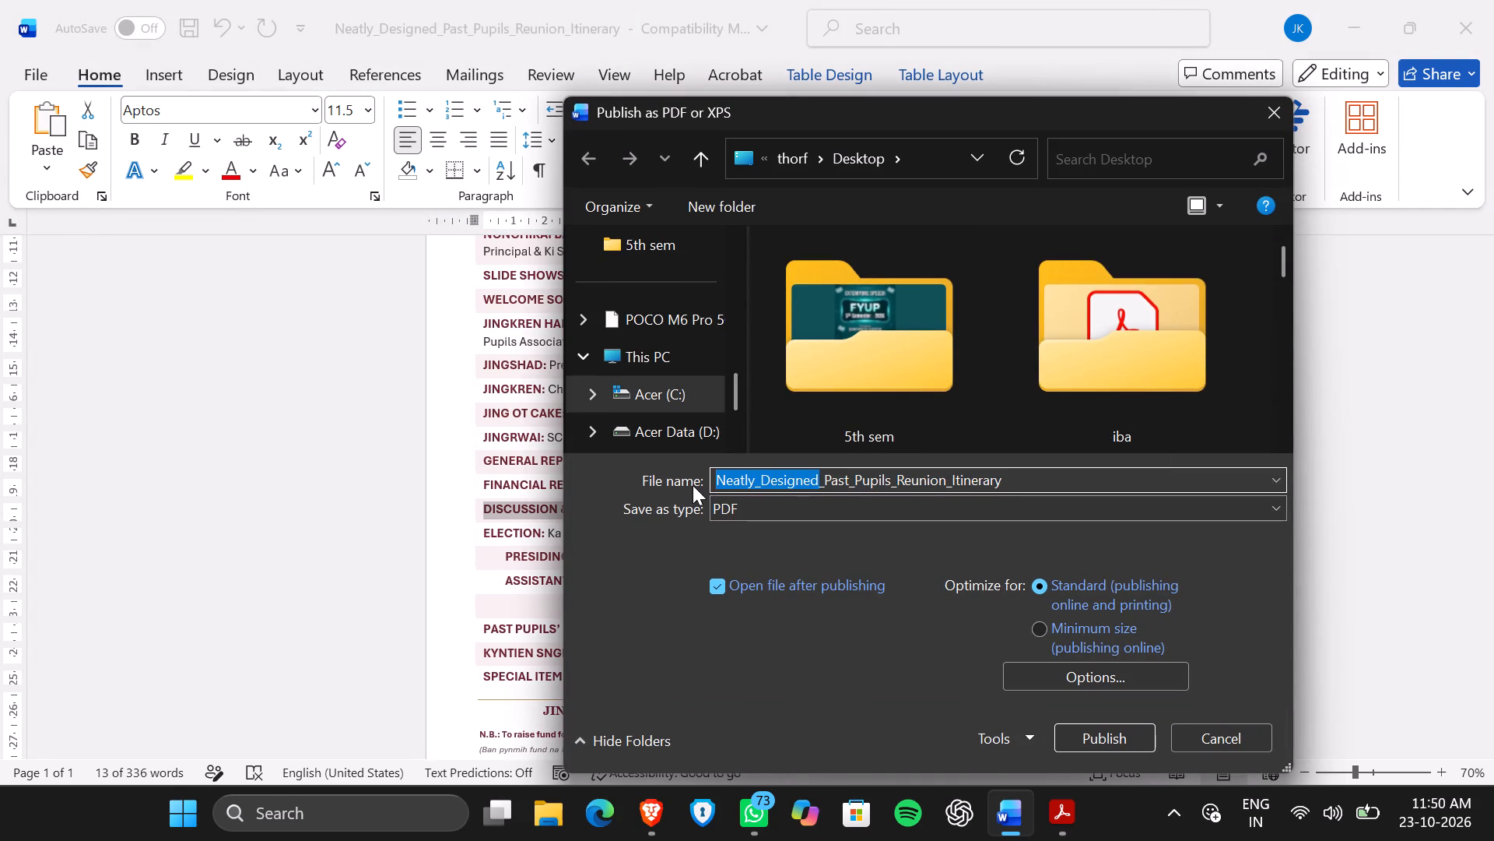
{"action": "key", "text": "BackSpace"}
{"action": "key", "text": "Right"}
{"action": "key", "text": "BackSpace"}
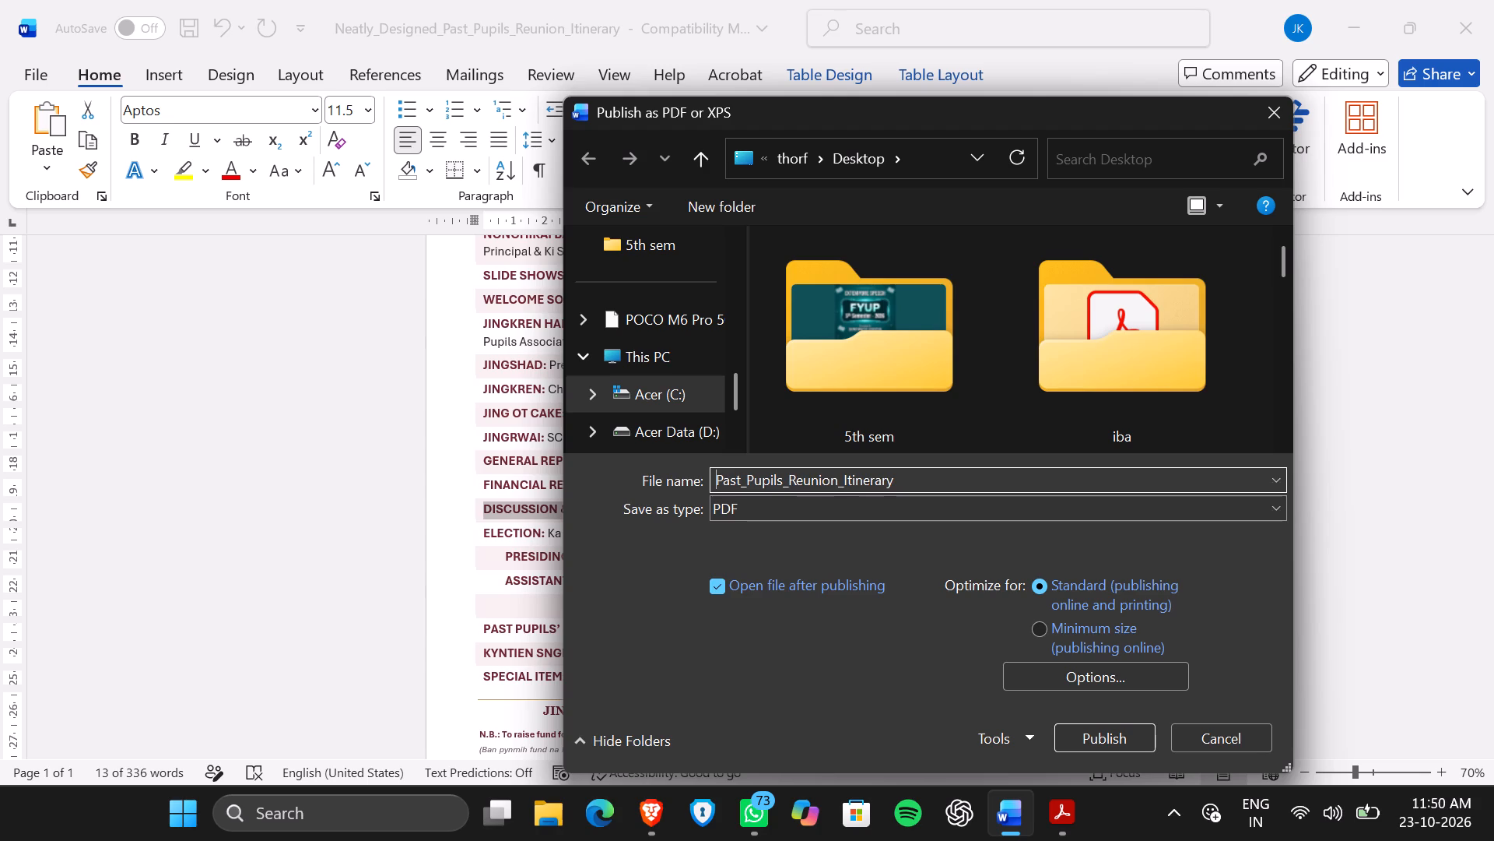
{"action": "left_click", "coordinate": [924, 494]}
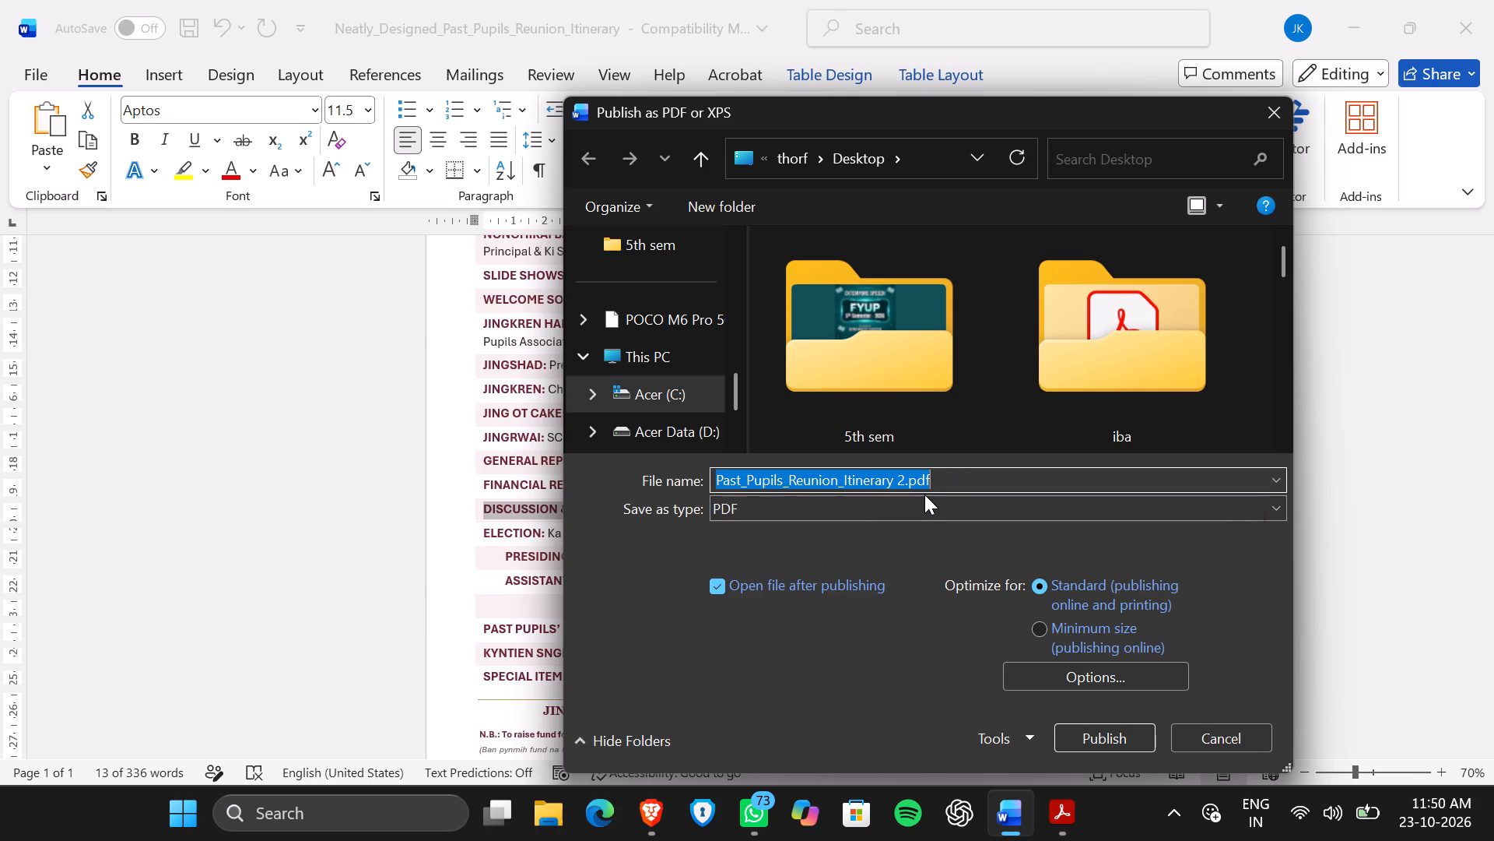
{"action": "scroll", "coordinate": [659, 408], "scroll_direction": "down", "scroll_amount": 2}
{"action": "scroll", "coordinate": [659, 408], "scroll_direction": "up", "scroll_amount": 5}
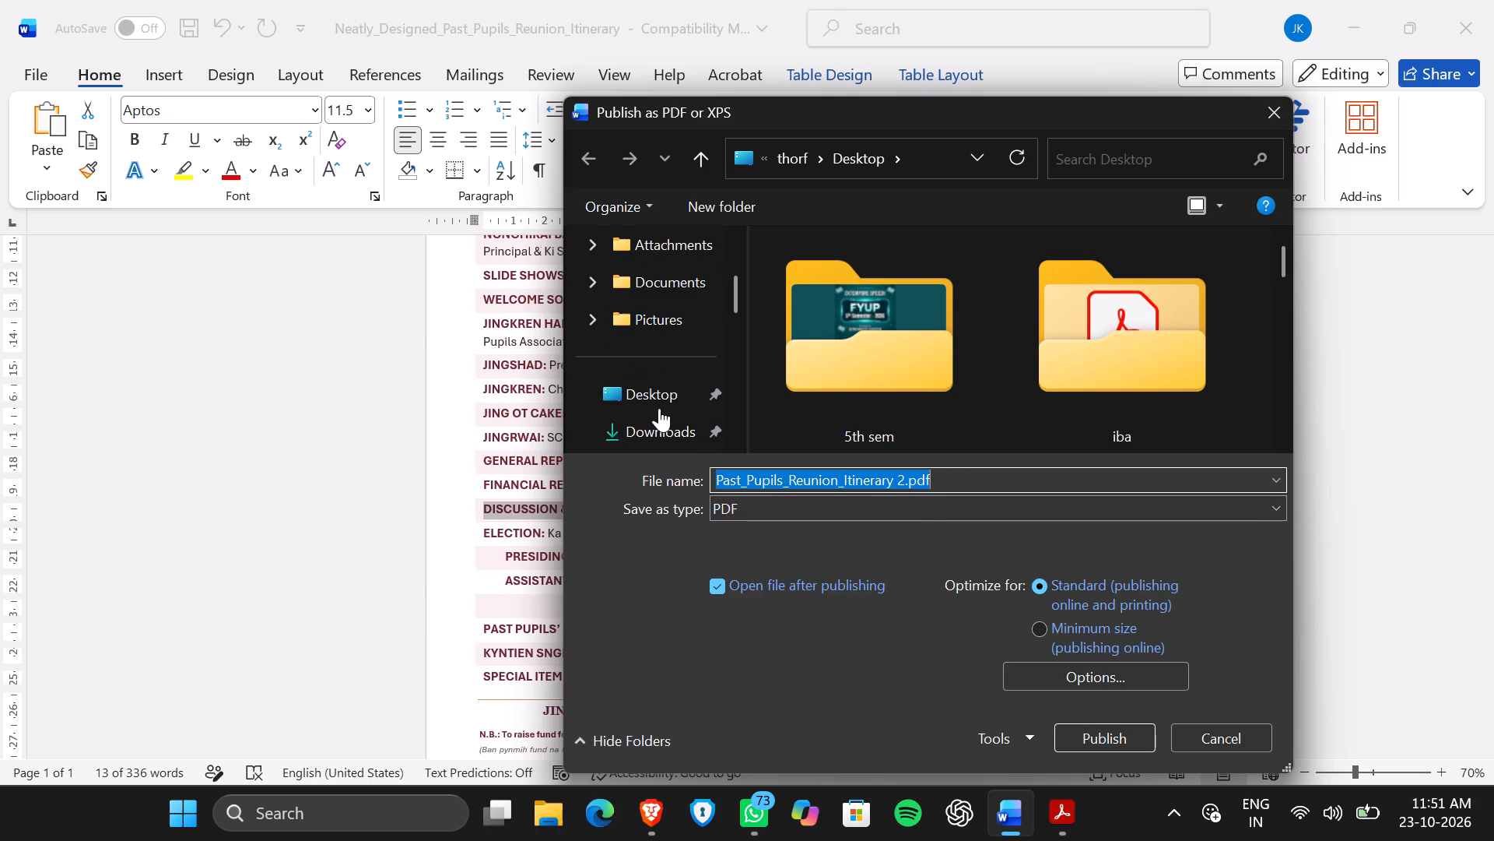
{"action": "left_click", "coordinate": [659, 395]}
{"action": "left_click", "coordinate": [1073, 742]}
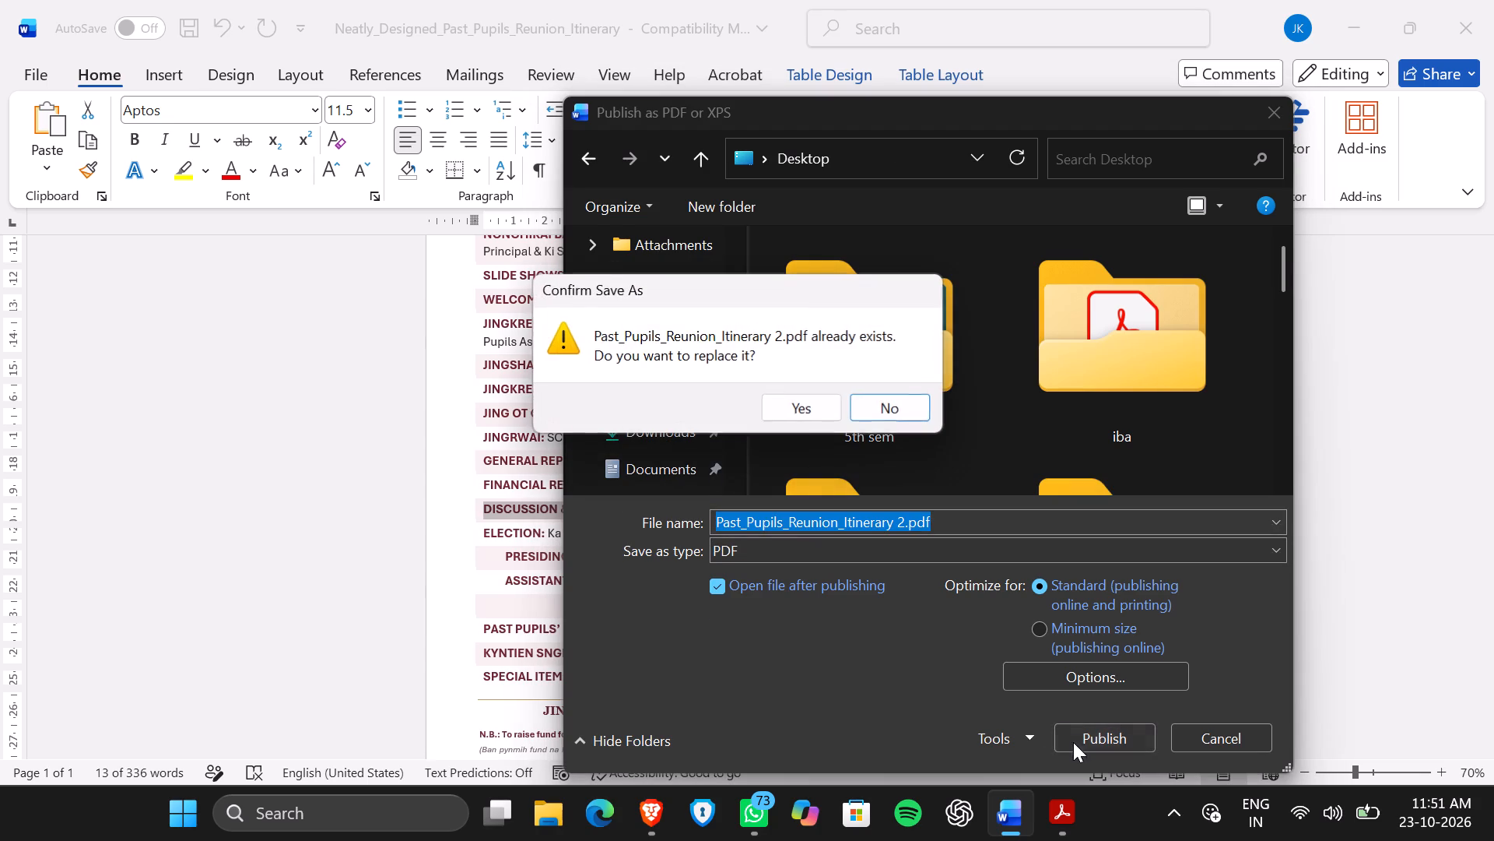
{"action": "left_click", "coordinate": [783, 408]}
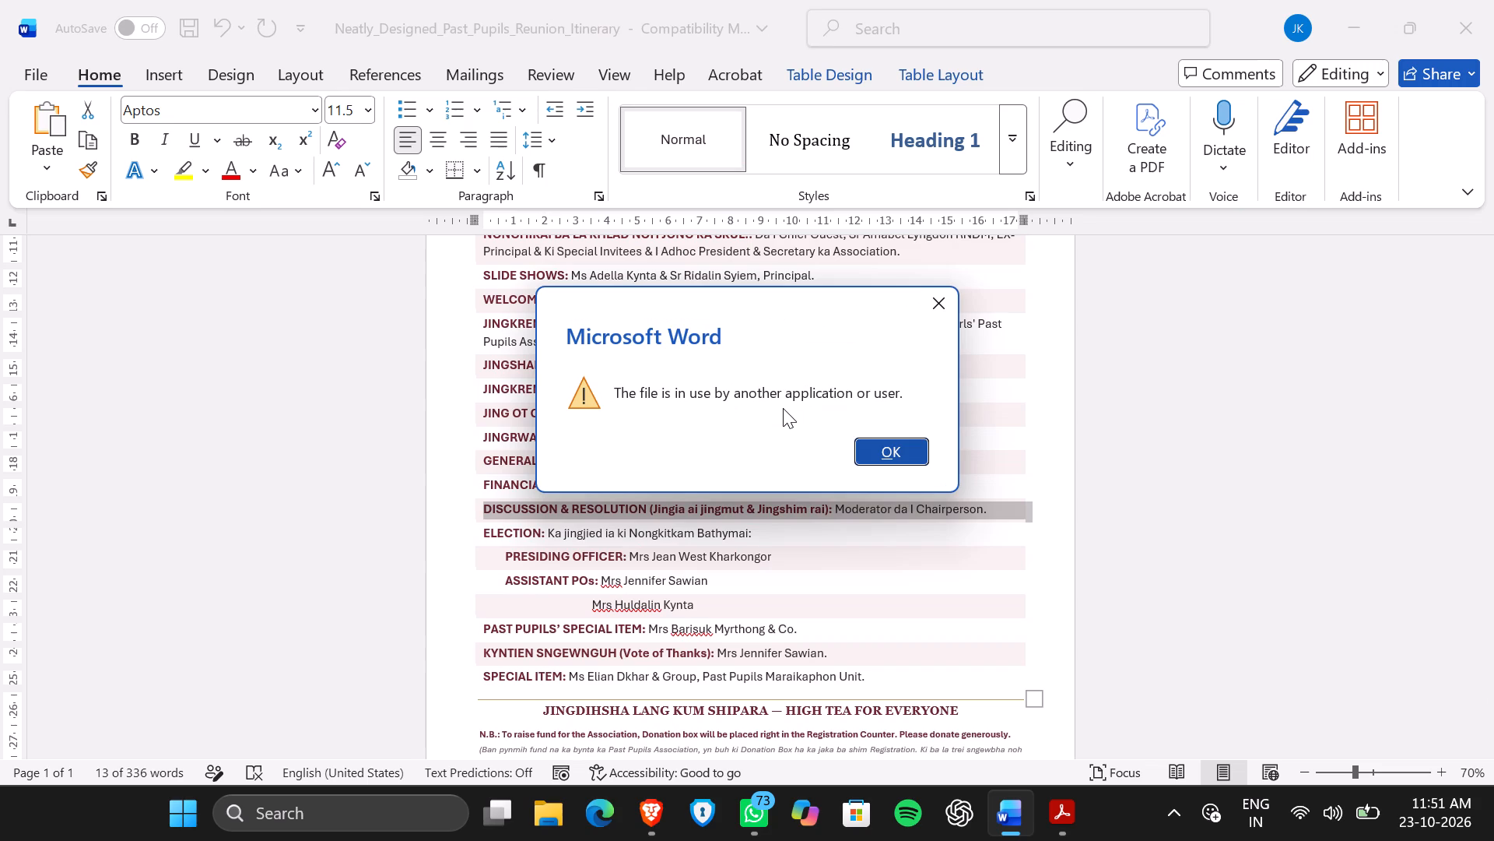
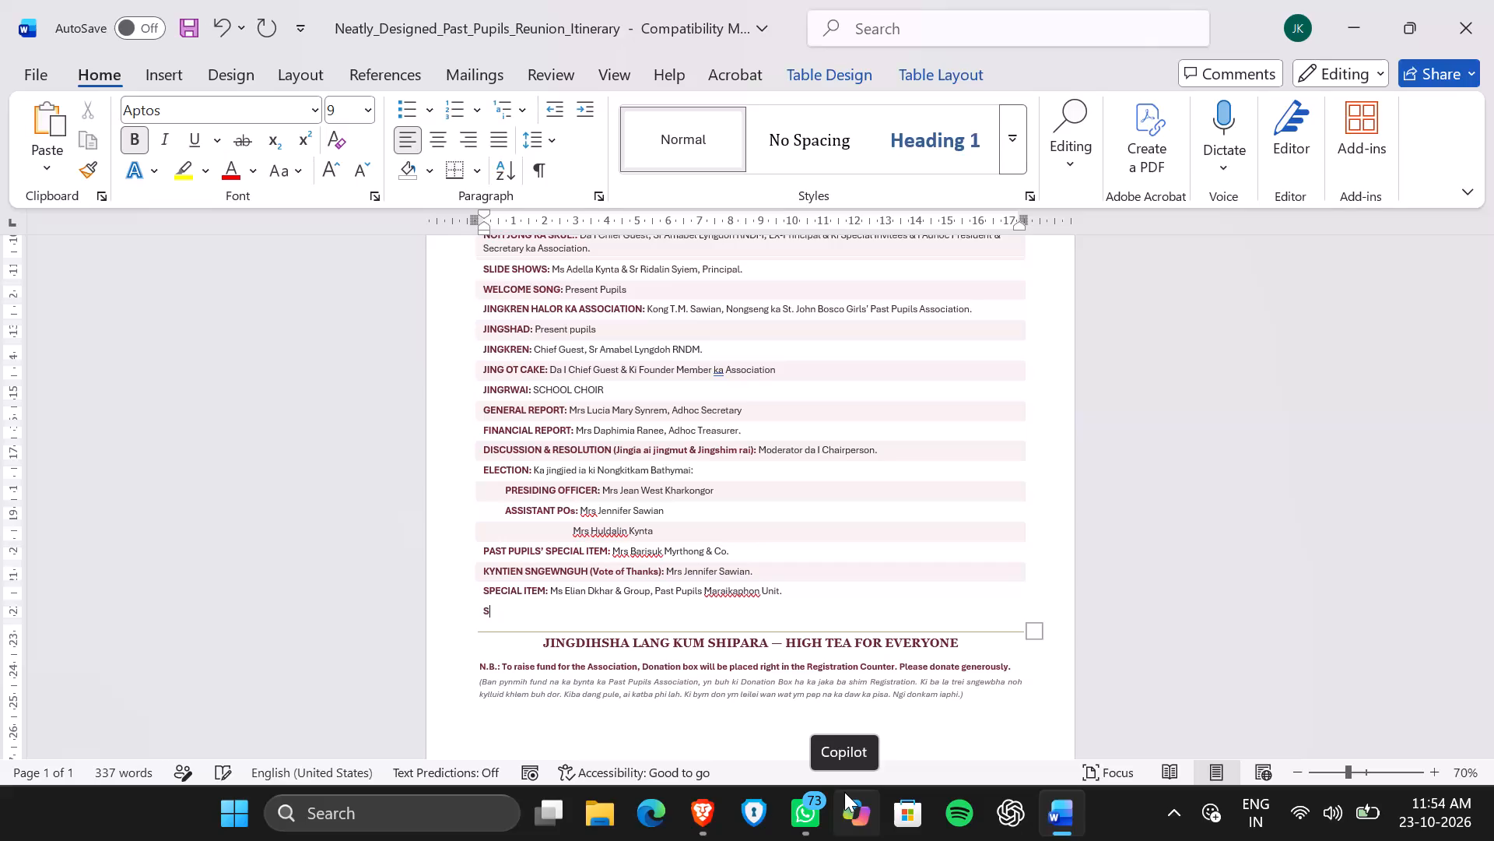
Enter "SCHOOL ANTHEM: School Choir" as the programme entry below the SPECIAL ITEM row.
{"action": "type", "text": "ch"}
{"action": "key", "text": "BackSpace"}
{"action": "key", "text": "BackSpace"}
{"action": "type", "text": "CHOOL ANTHEM"}
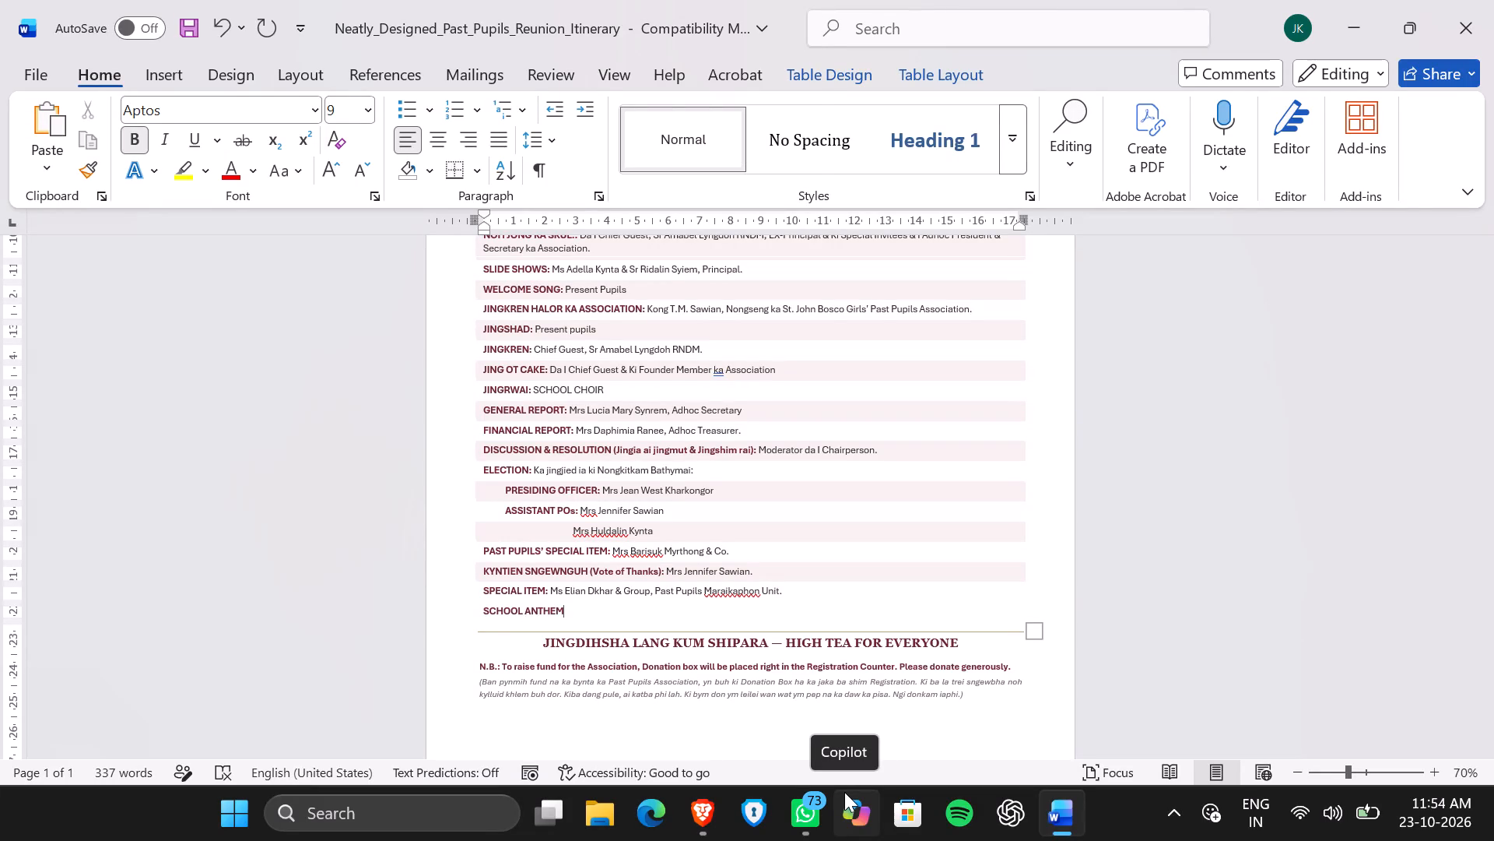
{"action": "type", "text": ": S"}
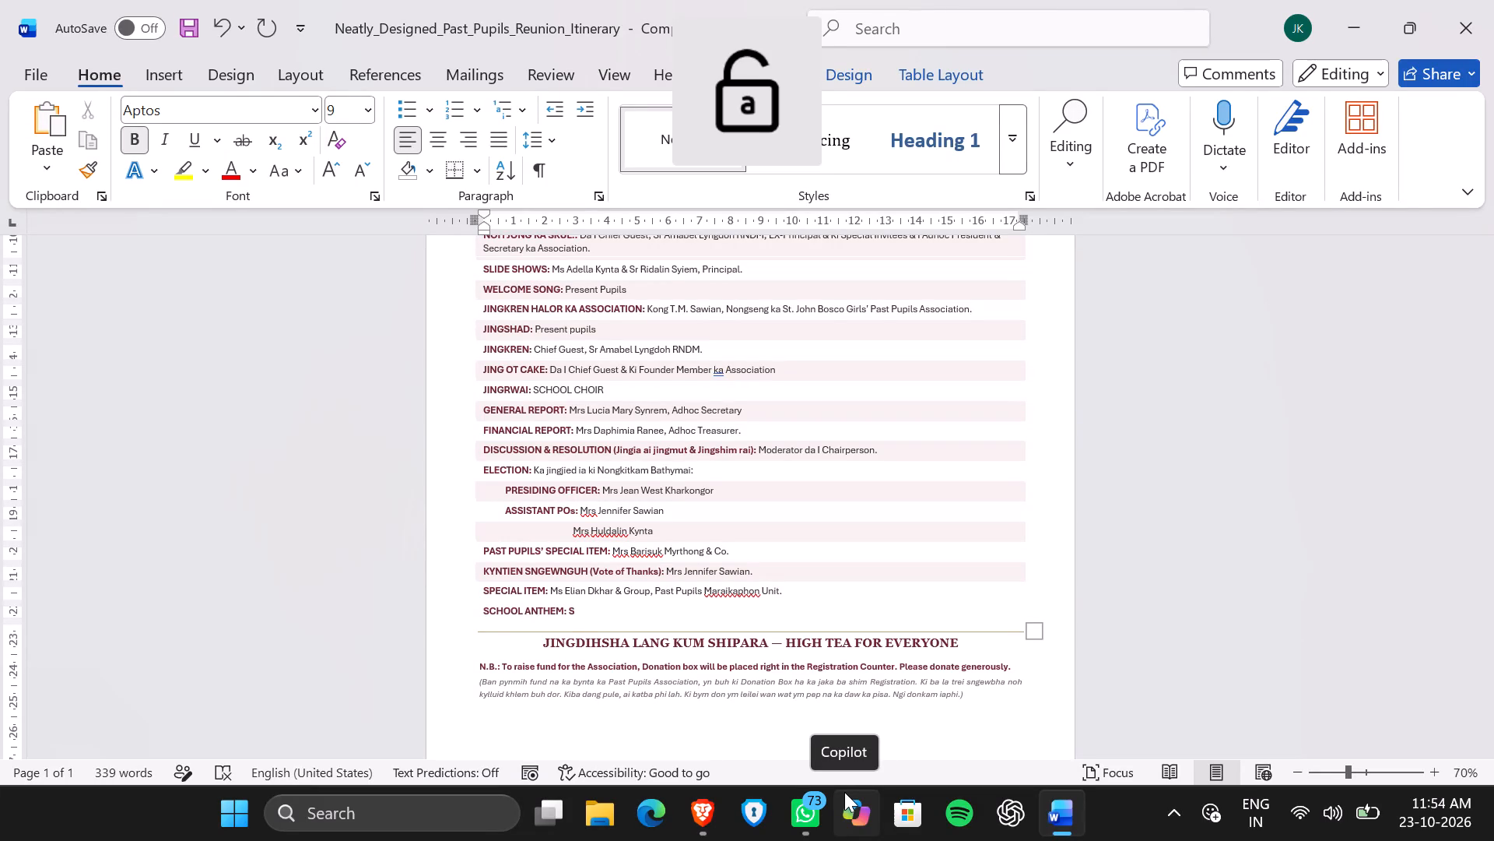
{"action": "type", "text": "chool CHor"}
{"action": "key", "text": "BackSpace"}
{"action": "key", "text": "BackSpace"}
{"action": "key", "text": "BackSpace"}
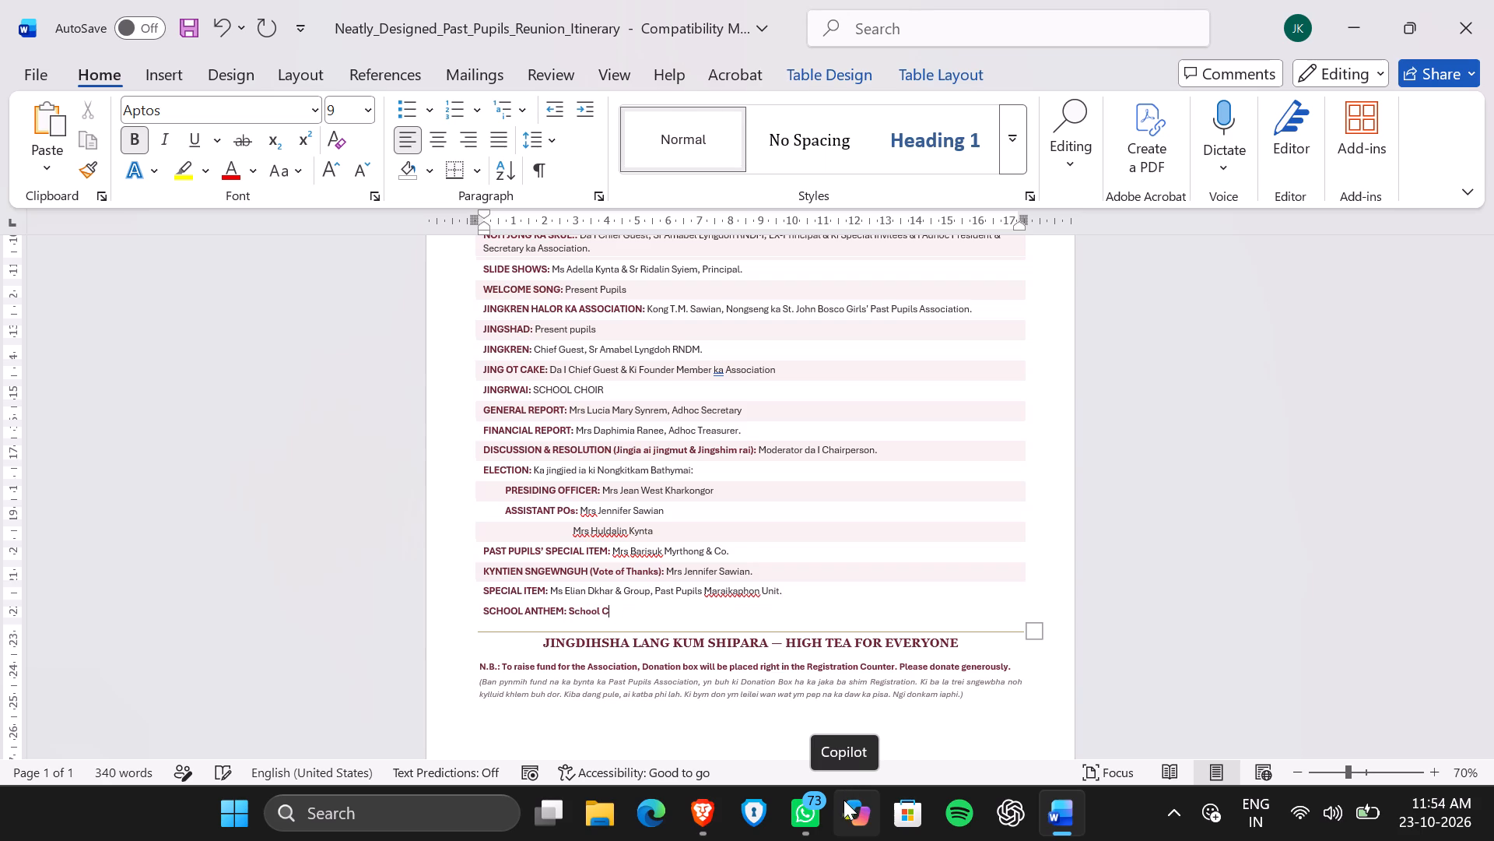
{"action": "type", "text": "hoir"}
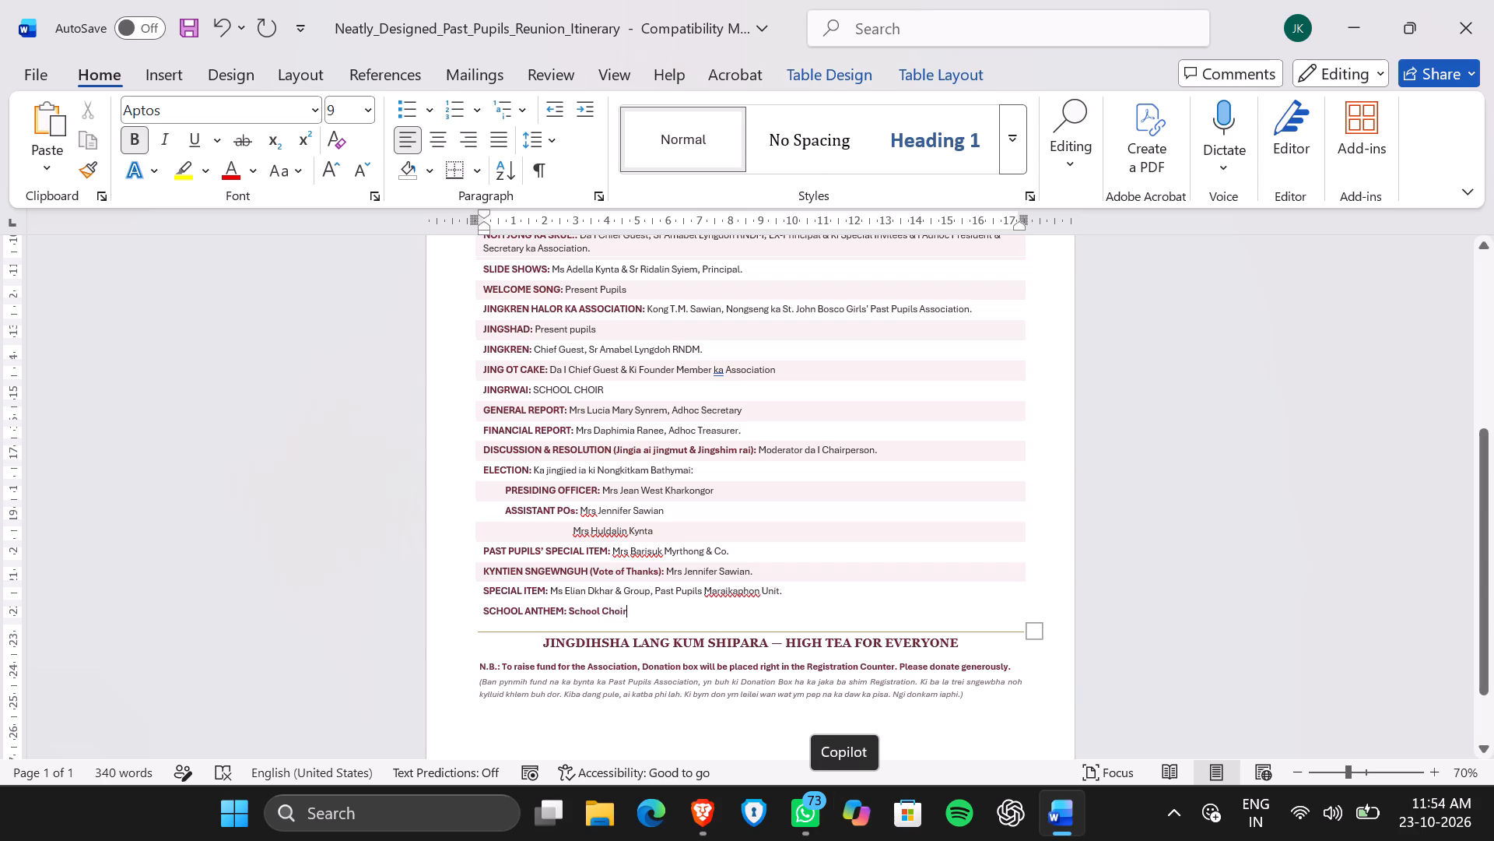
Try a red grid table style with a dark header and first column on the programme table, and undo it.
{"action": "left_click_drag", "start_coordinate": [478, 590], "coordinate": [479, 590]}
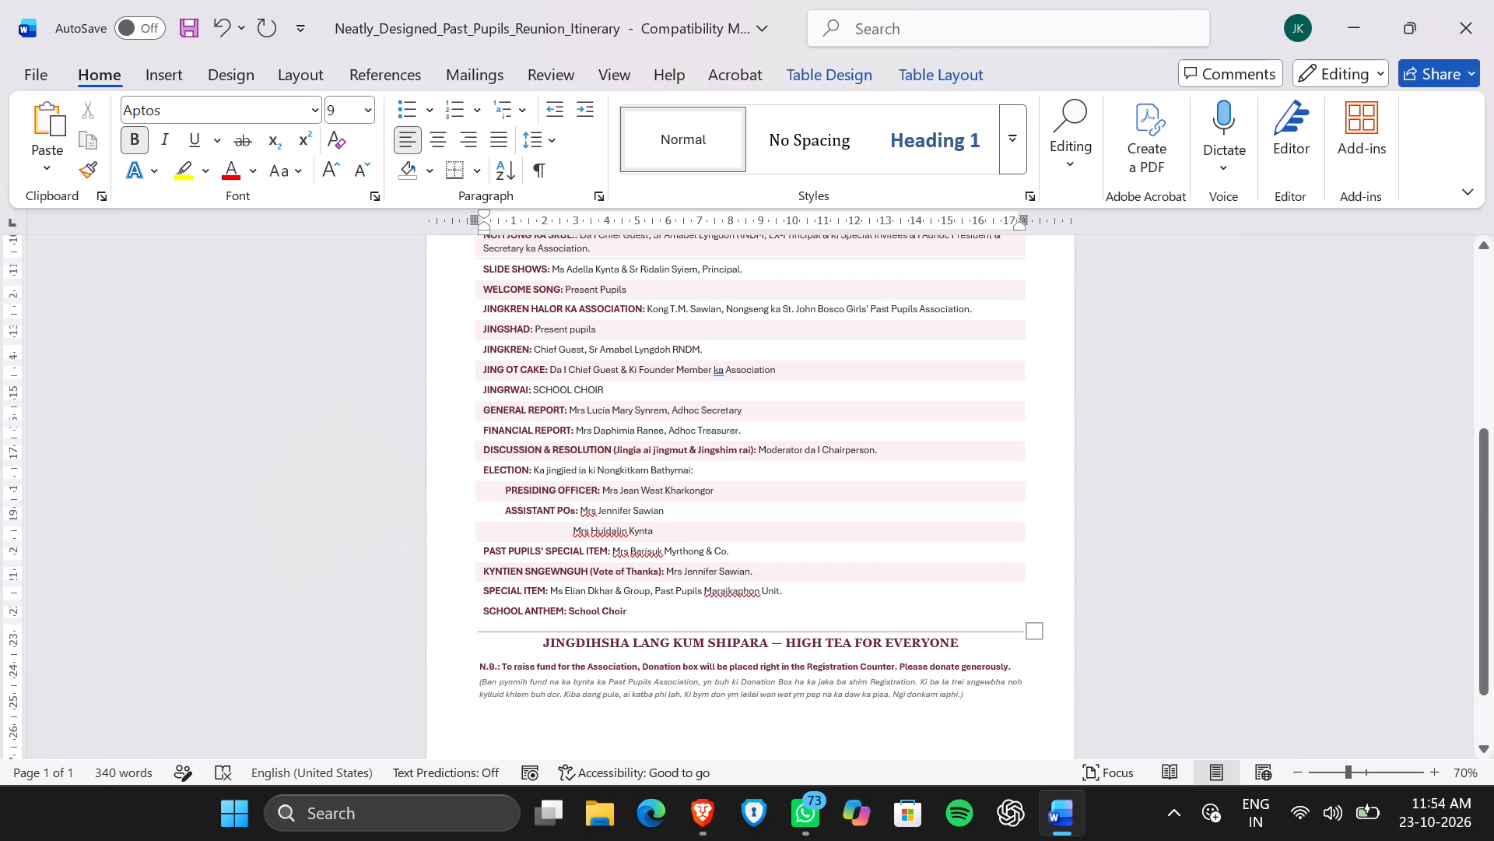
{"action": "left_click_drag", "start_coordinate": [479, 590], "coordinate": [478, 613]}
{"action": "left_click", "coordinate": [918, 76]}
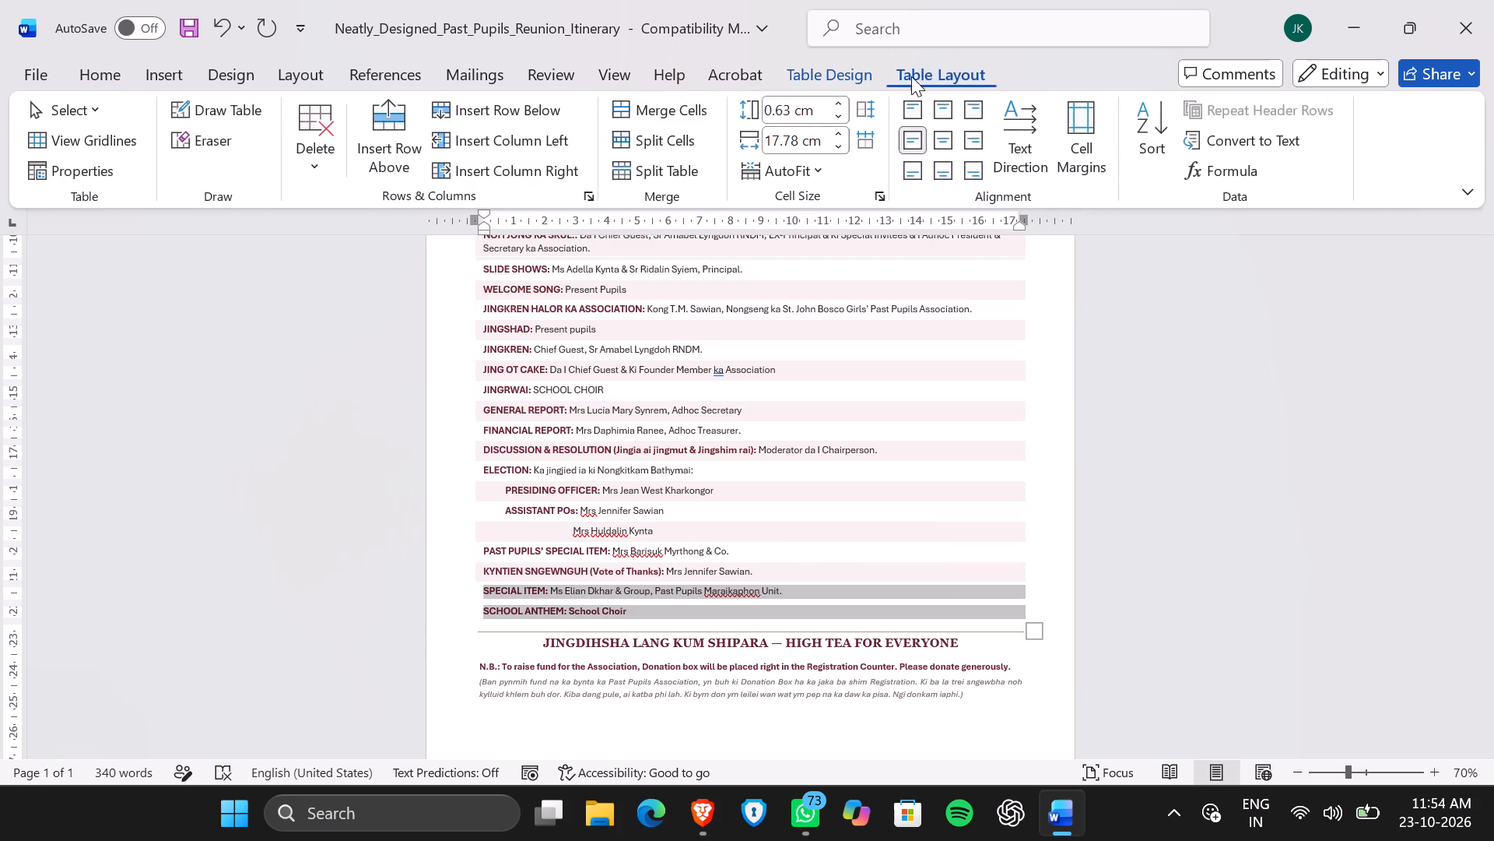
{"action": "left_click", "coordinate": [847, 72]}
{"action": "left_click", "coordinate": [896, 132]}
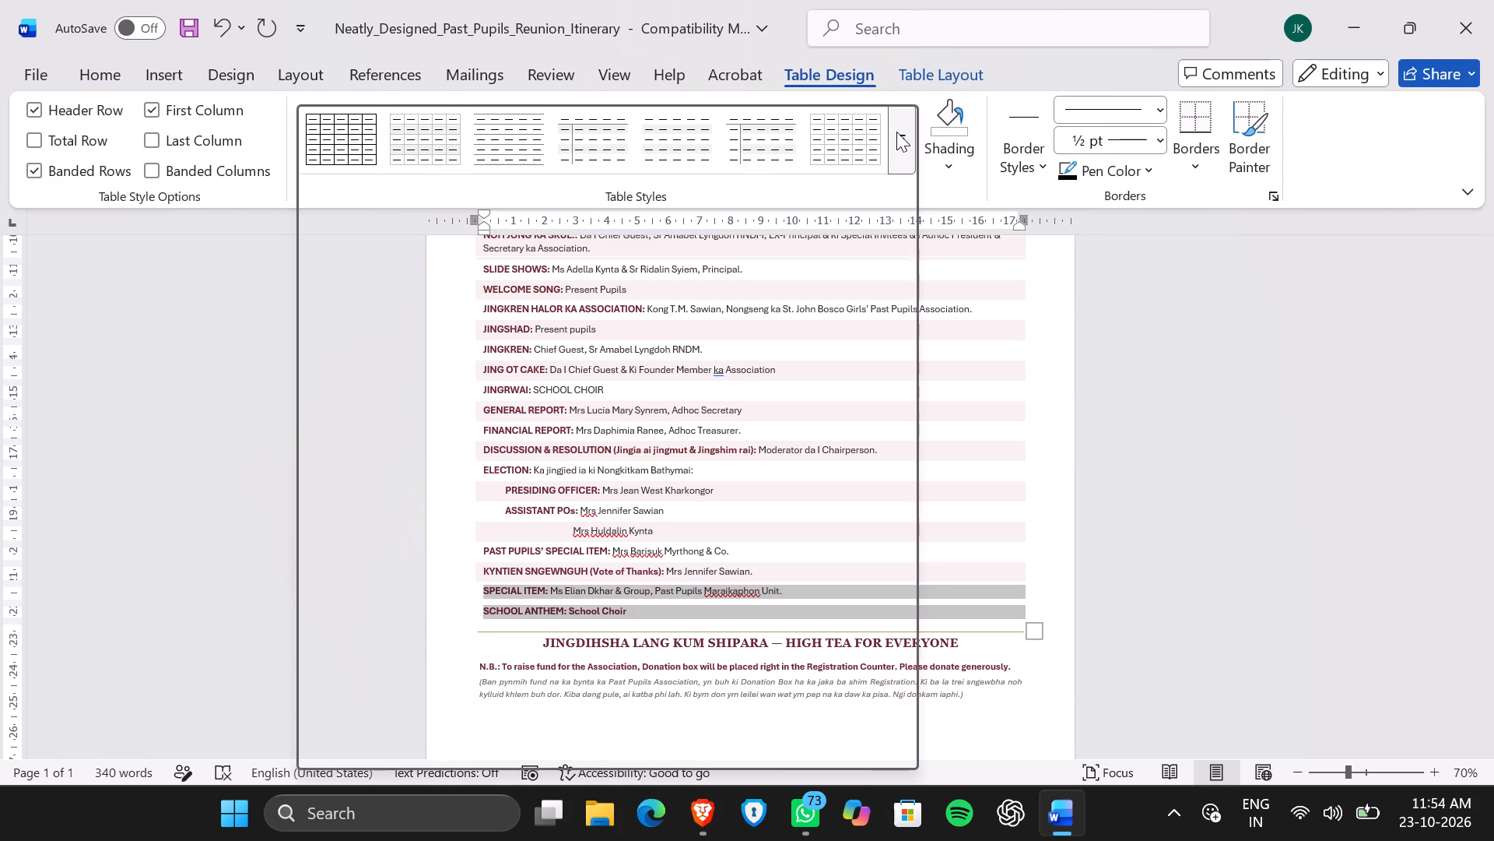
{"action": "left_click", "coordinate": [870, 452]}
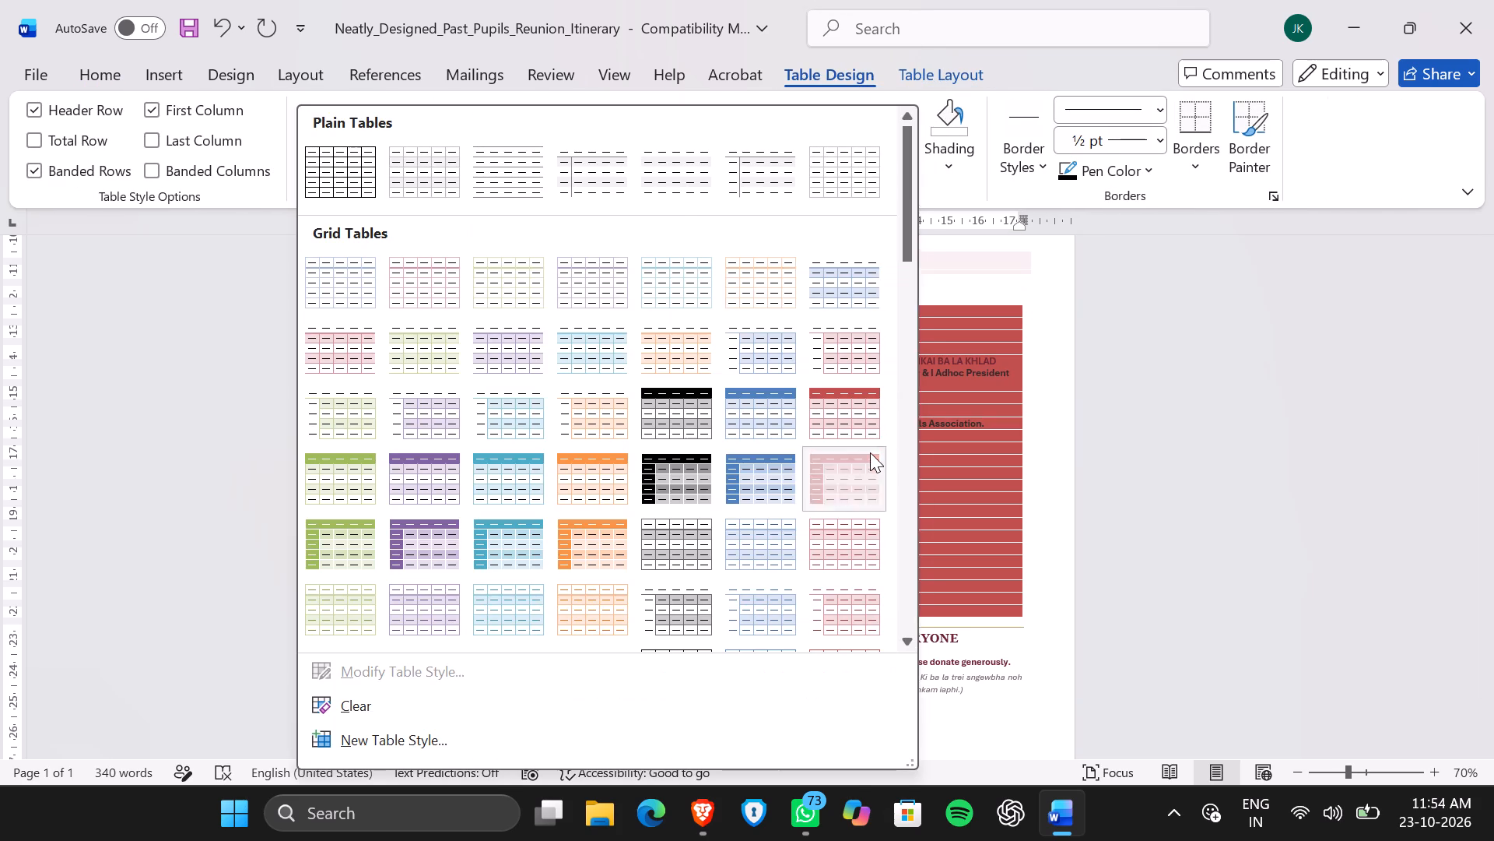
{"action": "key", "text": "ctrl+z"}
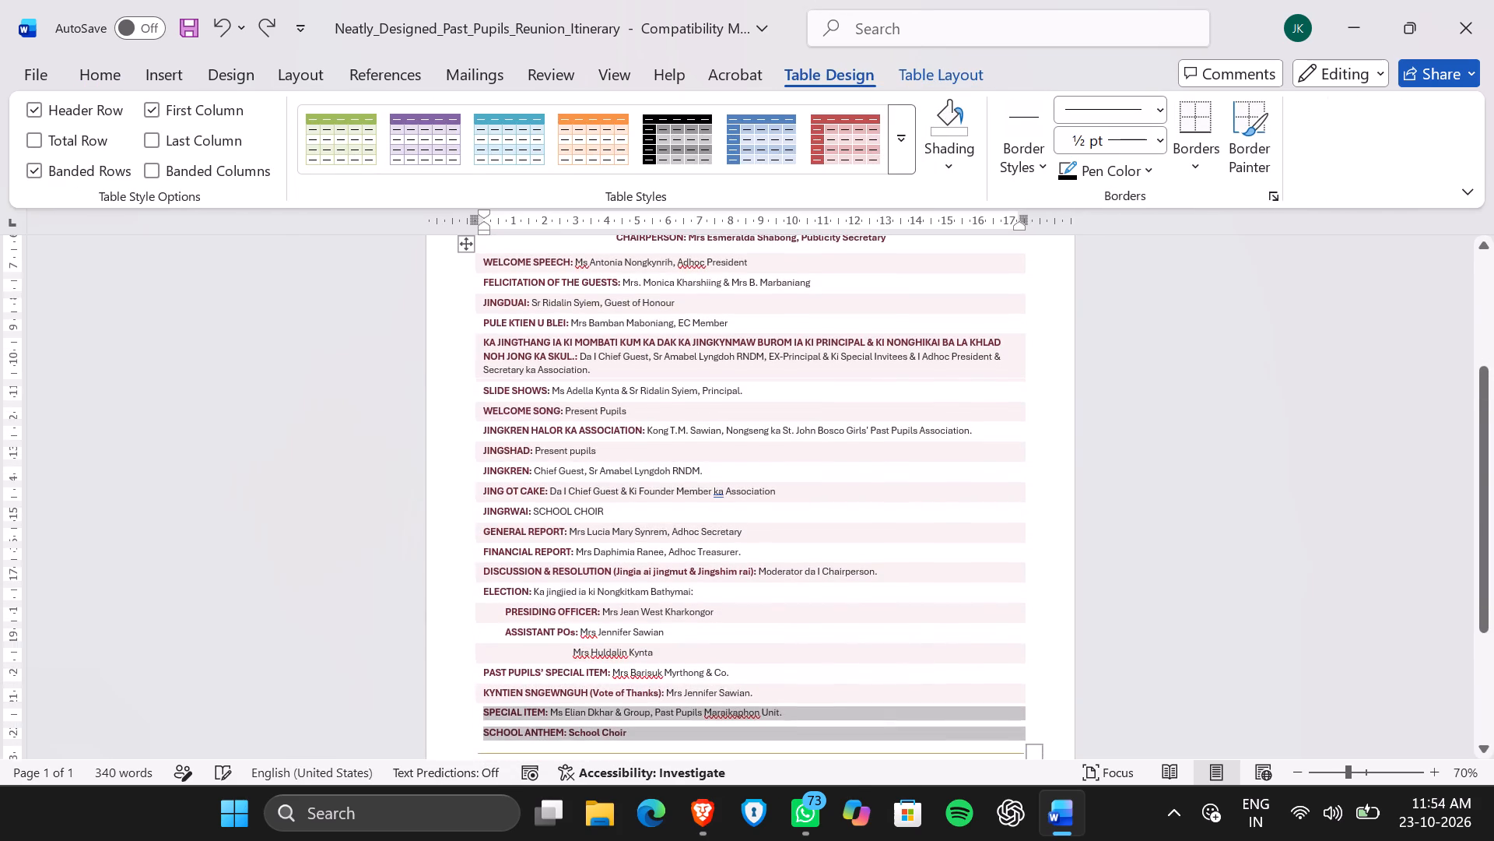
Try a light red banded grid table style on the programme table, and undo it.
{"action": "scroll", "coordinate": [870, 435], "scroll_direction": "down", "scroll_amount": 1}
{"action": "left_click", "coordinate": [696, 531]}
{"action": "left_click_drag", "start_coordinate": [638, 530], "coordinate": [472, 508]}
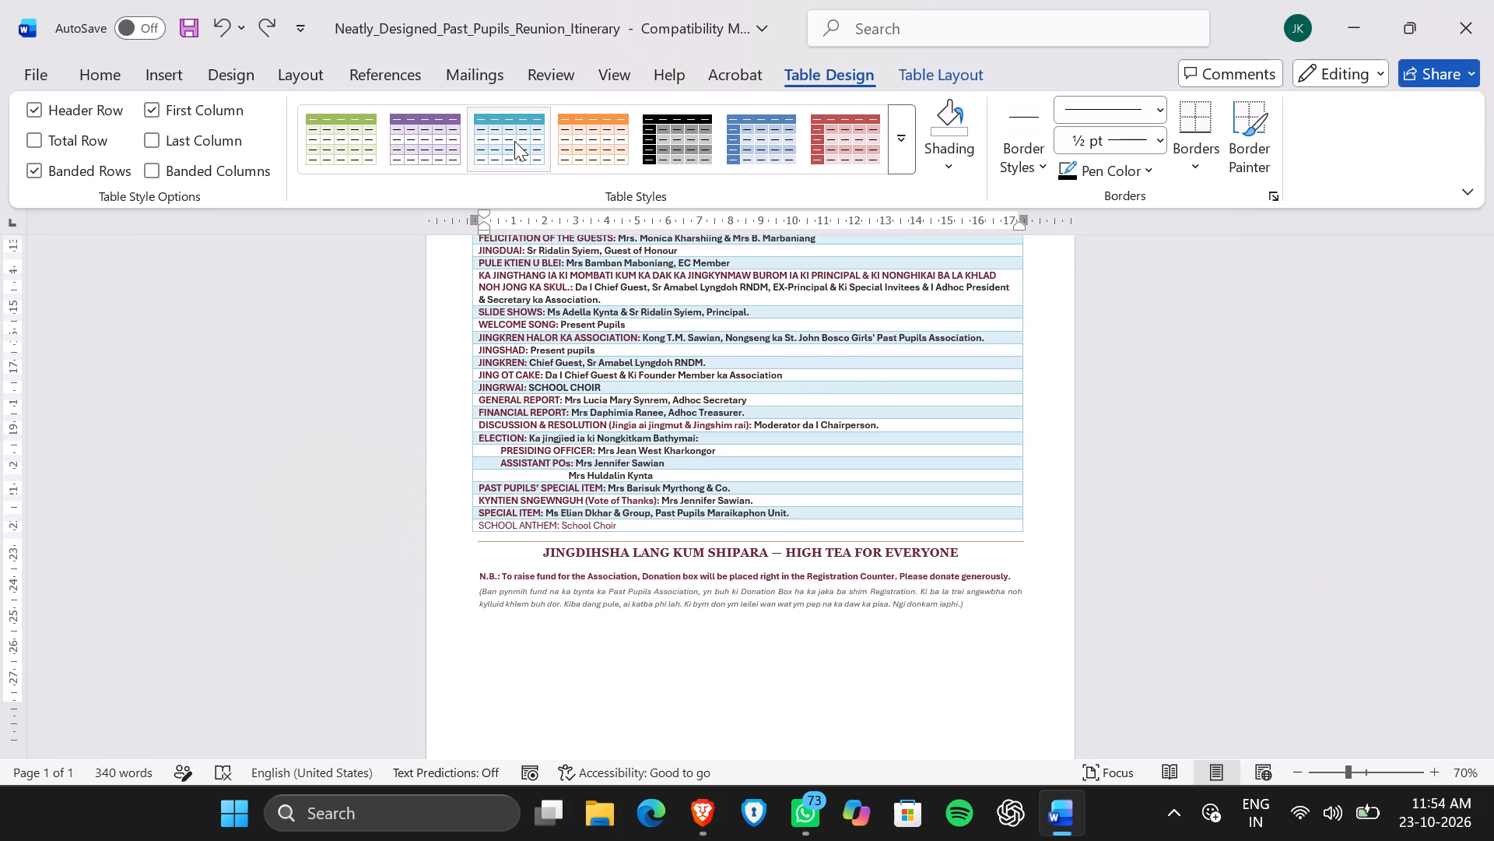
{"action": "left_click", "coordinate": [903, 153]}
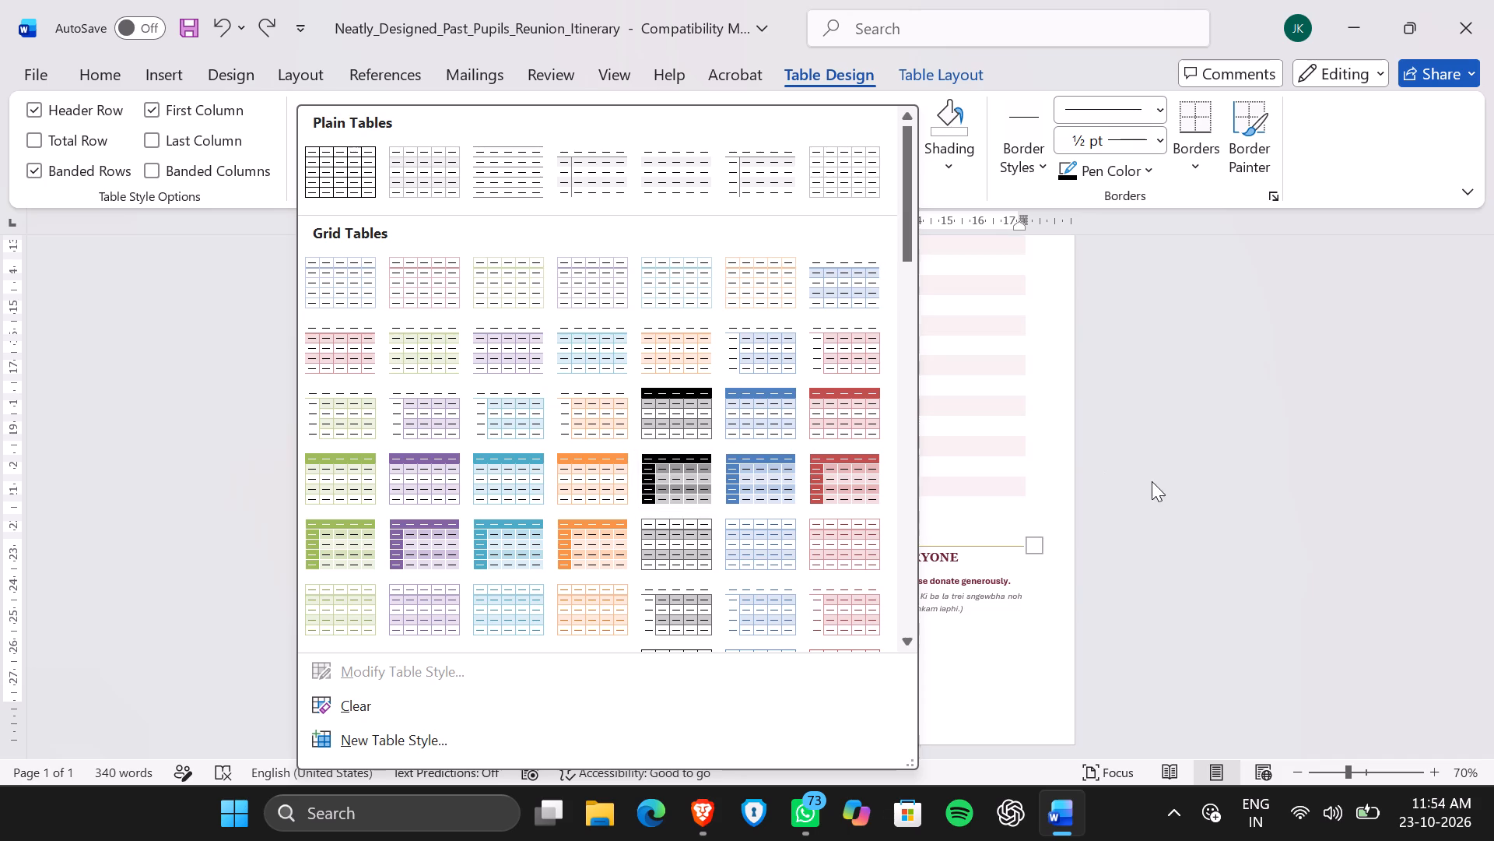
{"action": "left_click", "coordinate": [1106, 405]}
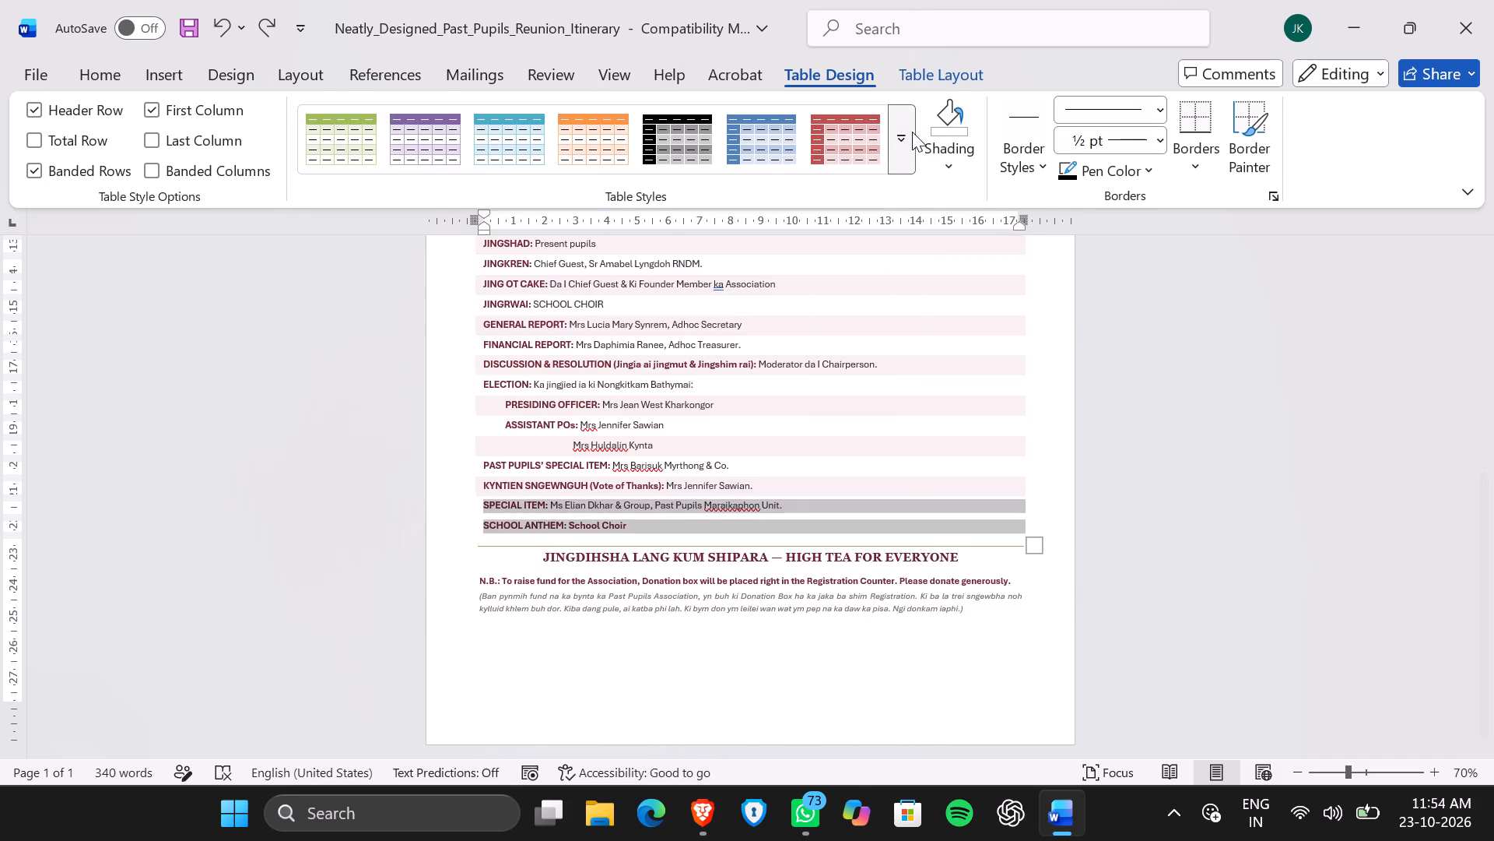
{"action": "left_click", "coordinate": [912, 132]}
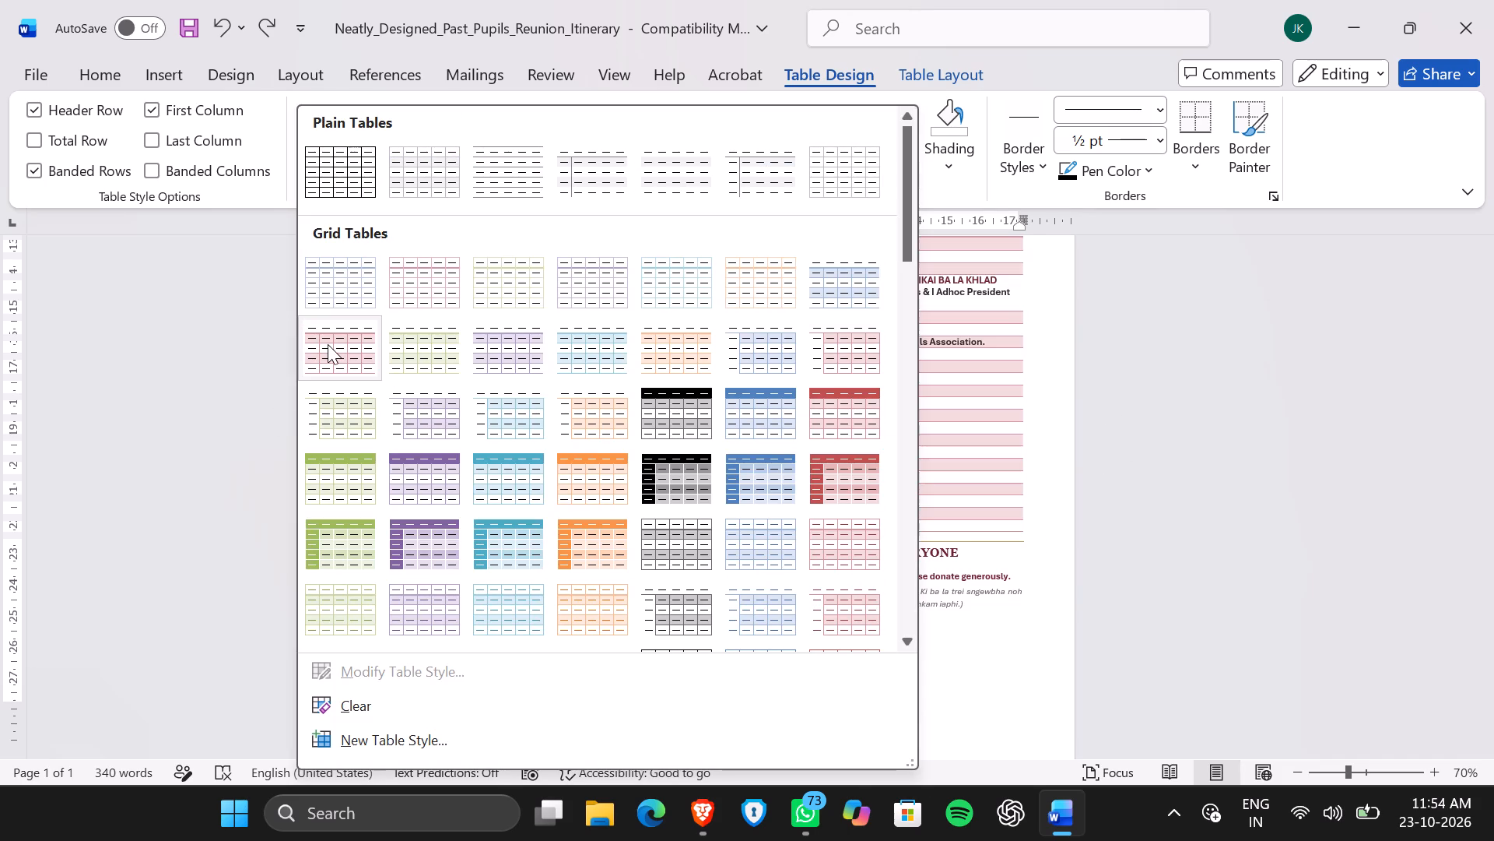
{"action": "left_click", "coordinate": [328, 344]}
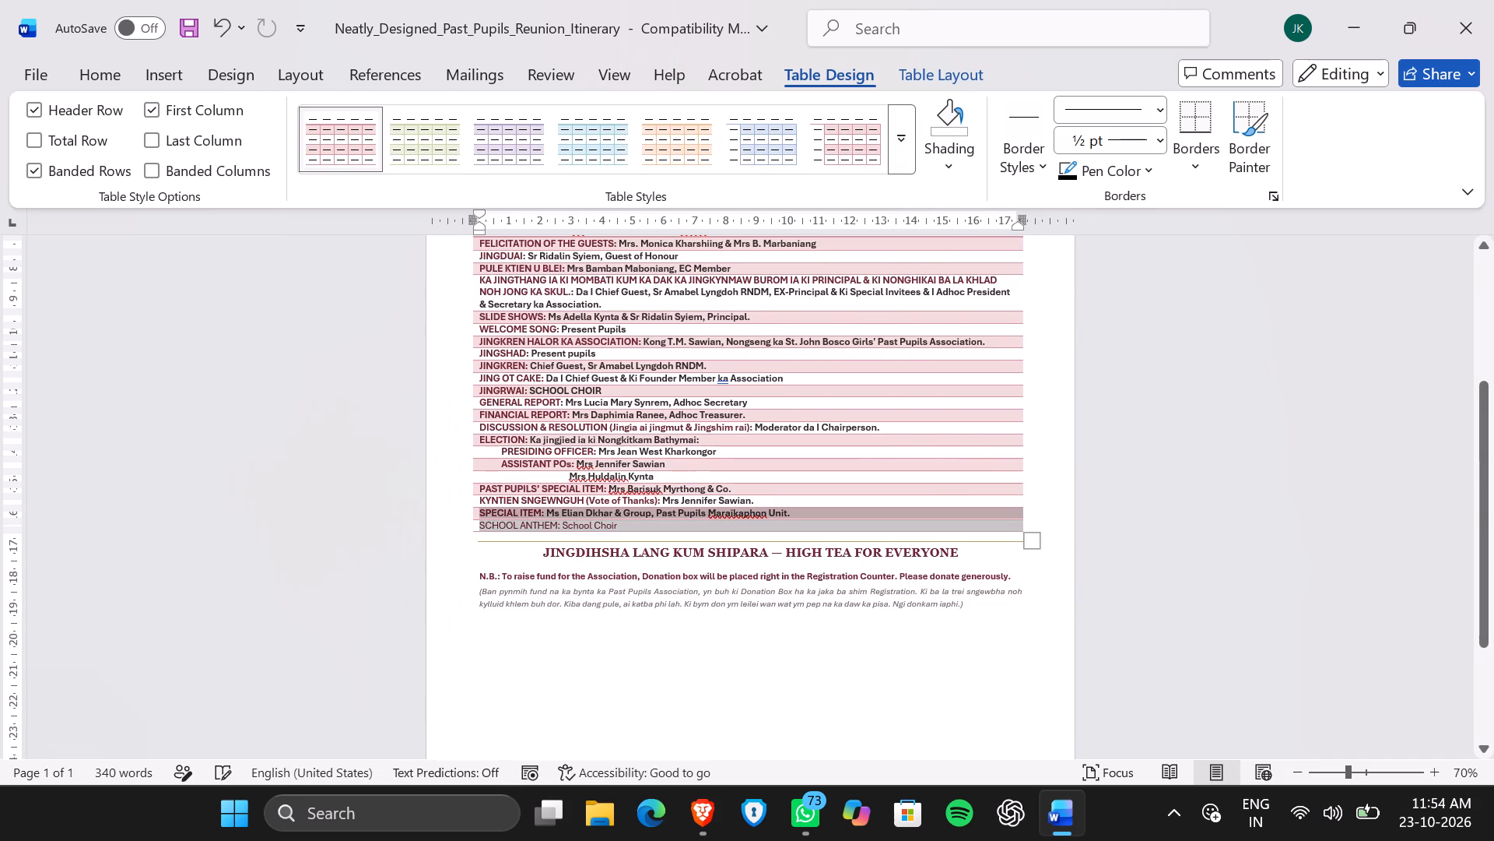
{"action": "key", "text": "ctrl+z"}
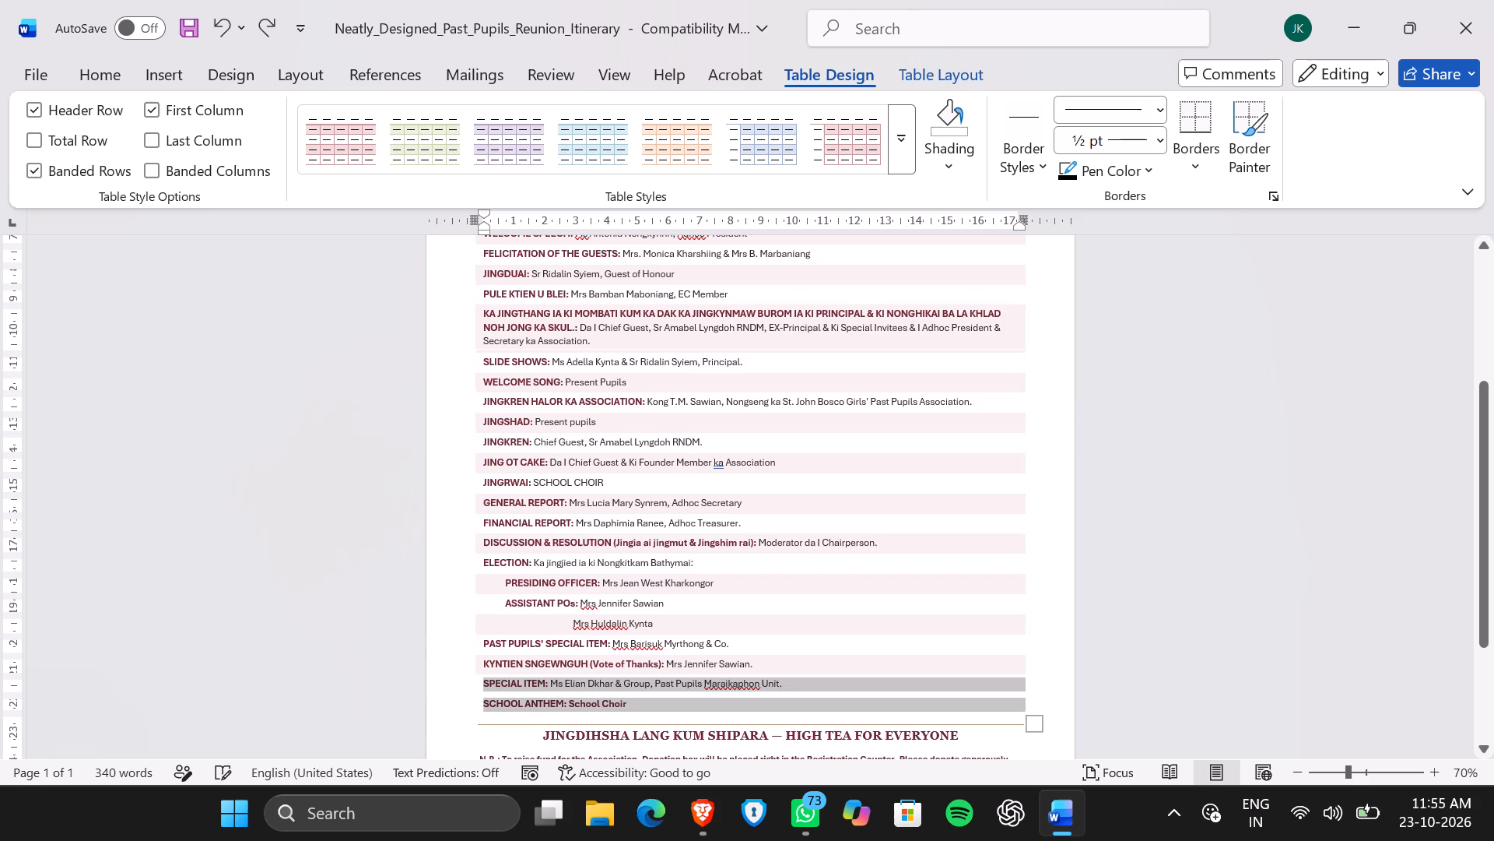
Look over the programme from the closing N.B. note up through its earlier entries to check the row shading and formatting.
{"action": "scroll", "coordinate": [752, 212], "scroll_direction": "up", "scroll_amount": 1}
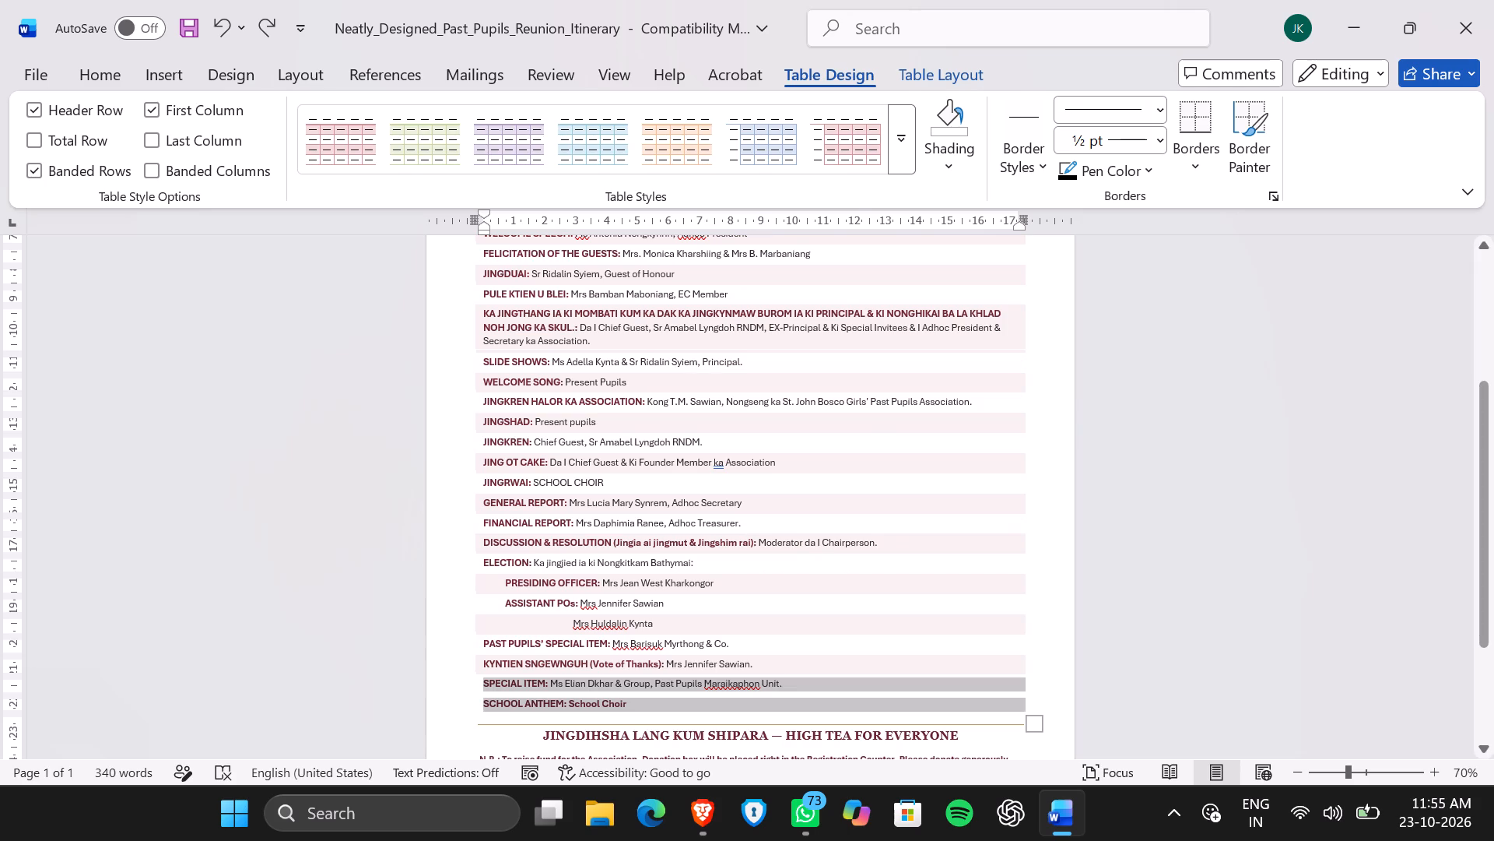
{"action": "right_click", "coordinate": [809, 410]}
{"action": "left_click", "coordinate": [1119, 477]}
{"action": "scroll", "coordinate": [1119, 477], "scroll_direction": "down", "scroll_amount": 1}
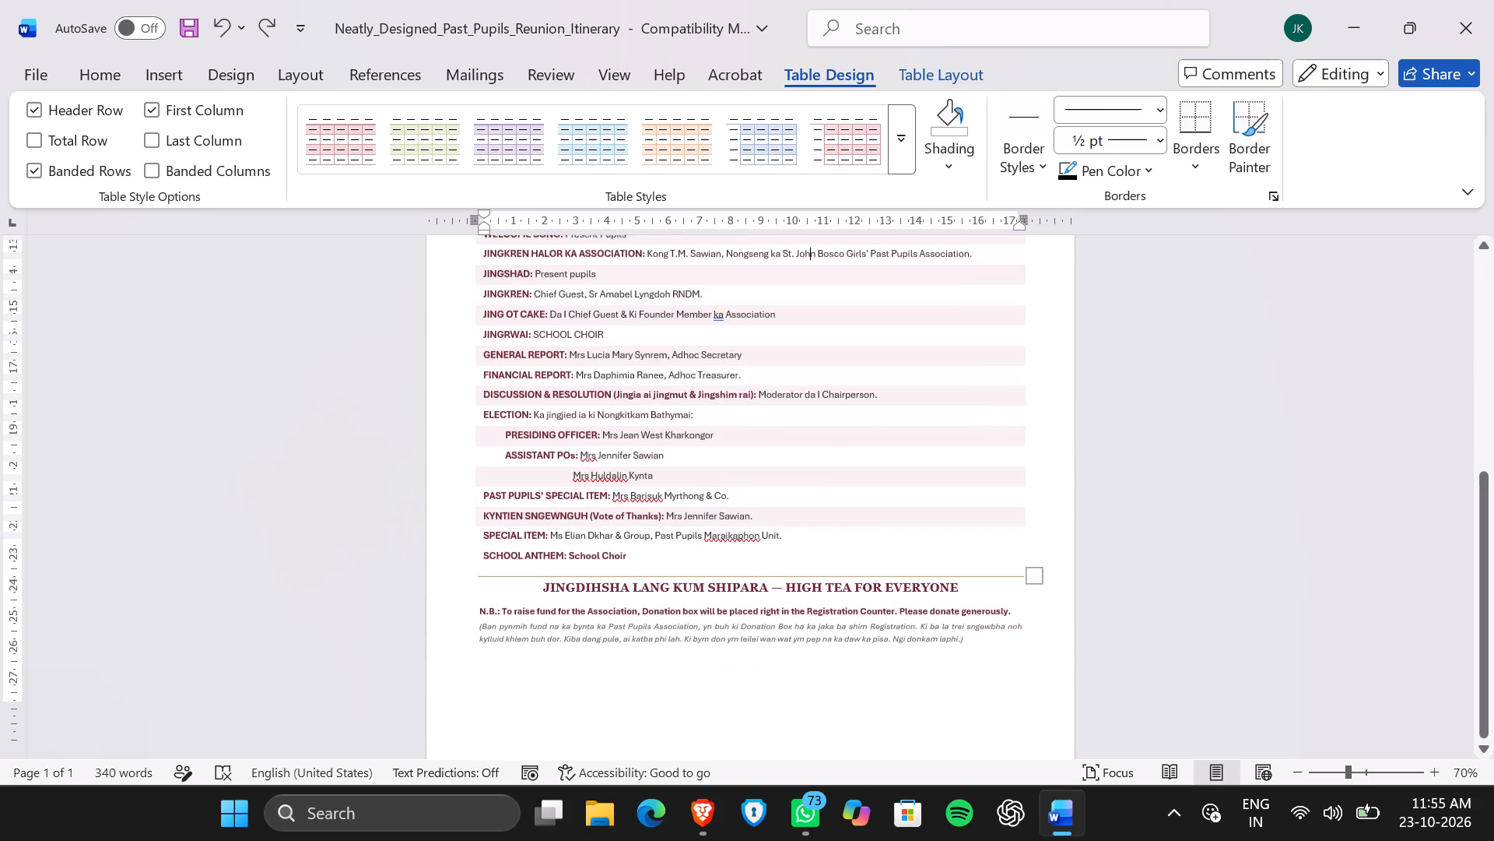
{"action": "scroll", "coordinate": [1119, 477], "scroll_direction": "down", "scroll_amount": 1}
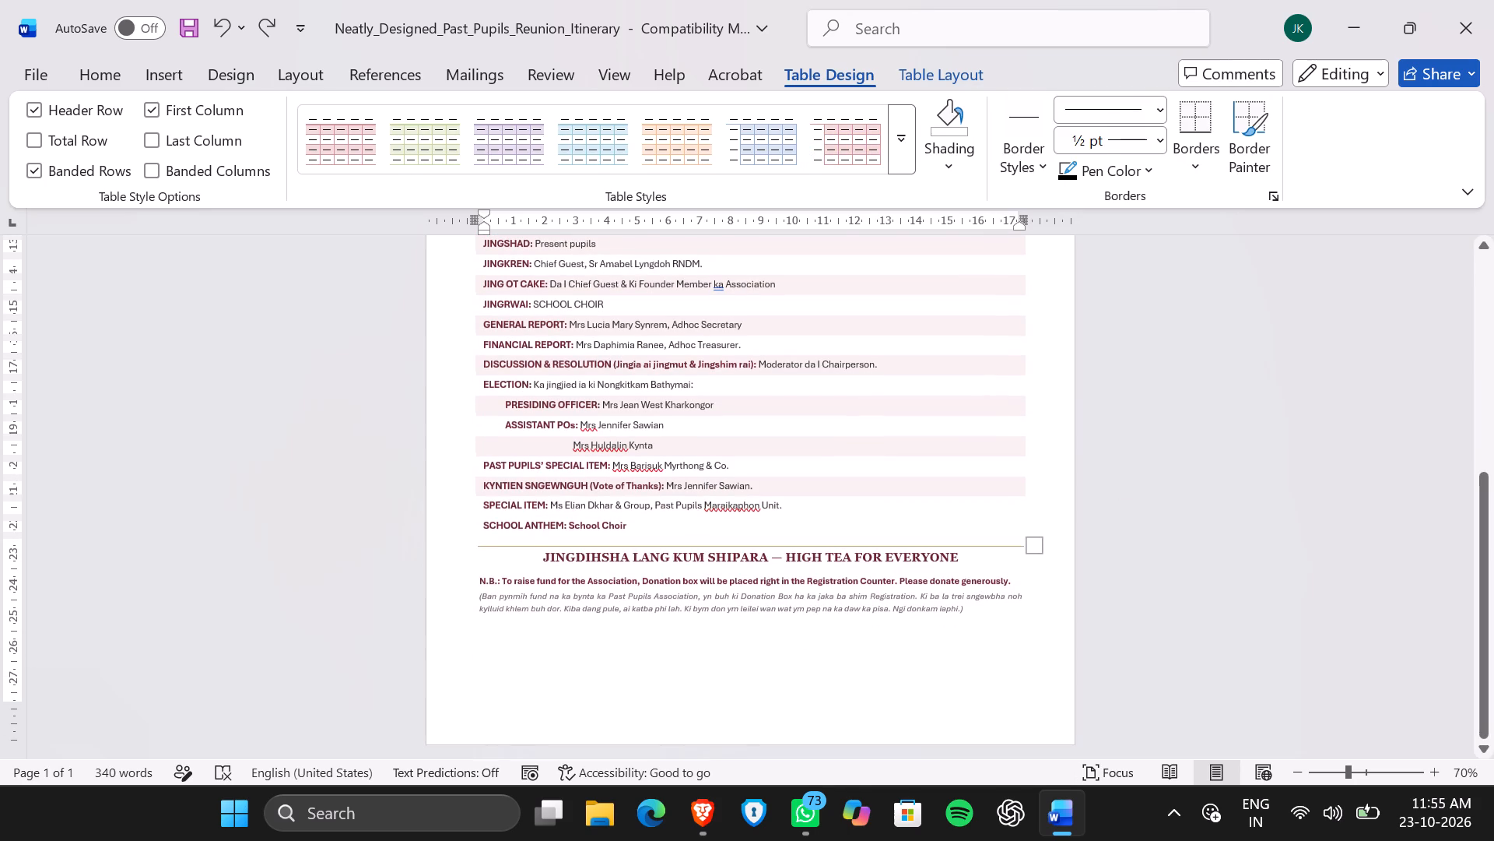
{"action": "scroll", "coordinate": [704, 525], "scroll_direction": "up", "scroll_amount": 1}
{"action": "scroll", "coordinate": [484, 551], "scroll_direction": "up", "scroll_amount": 1}
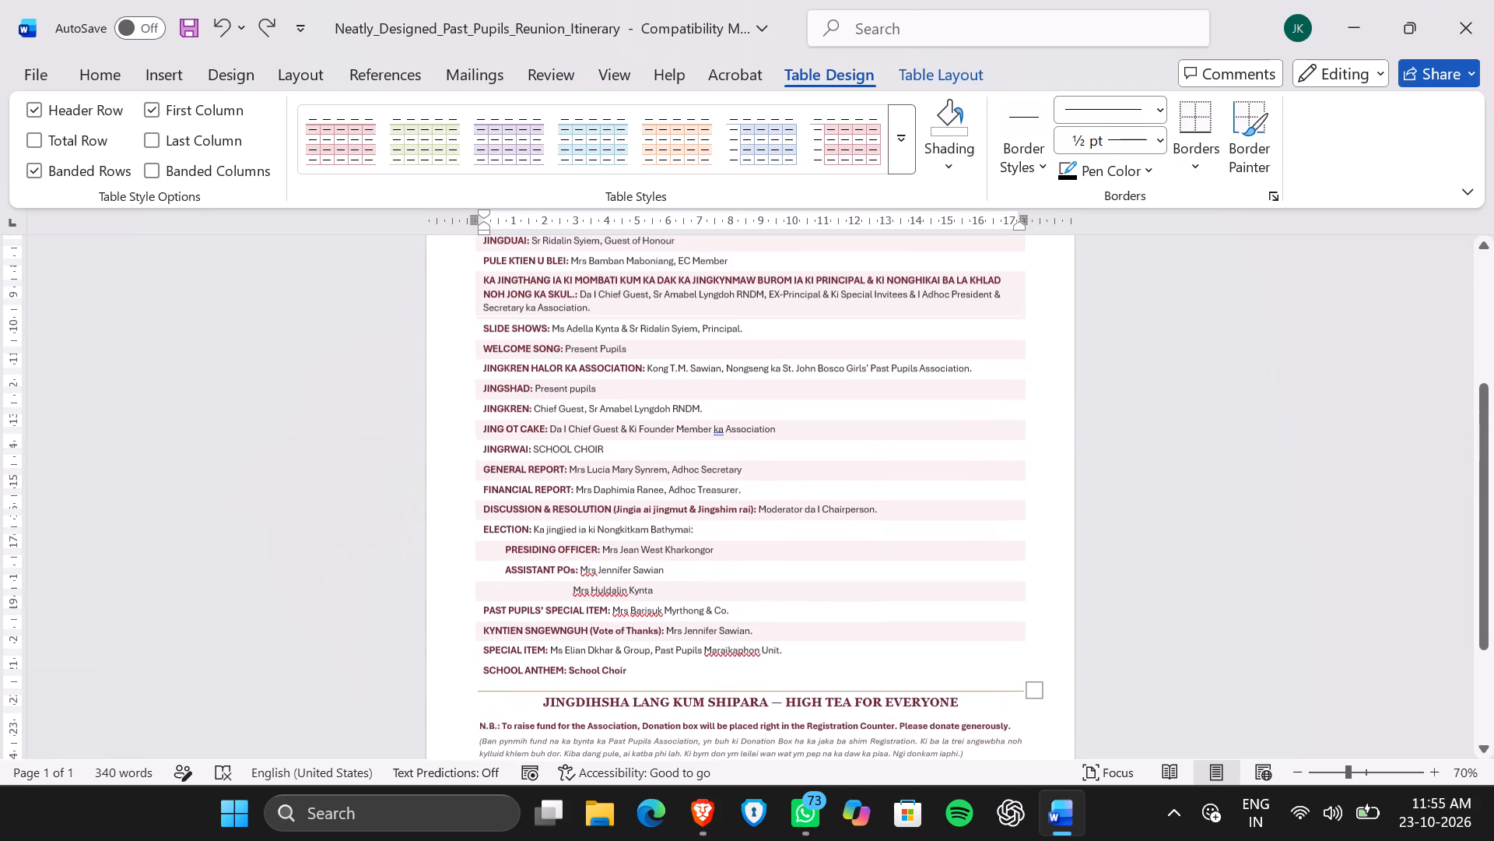
{"action": "scroll", "coordinate": [484, 551], "scroll_direction": "up", "scroll_amount": 5}
{"action": "scroll", "coordinate": [484, 551], "scroll_direction": "down", "scroll_amount": 2}
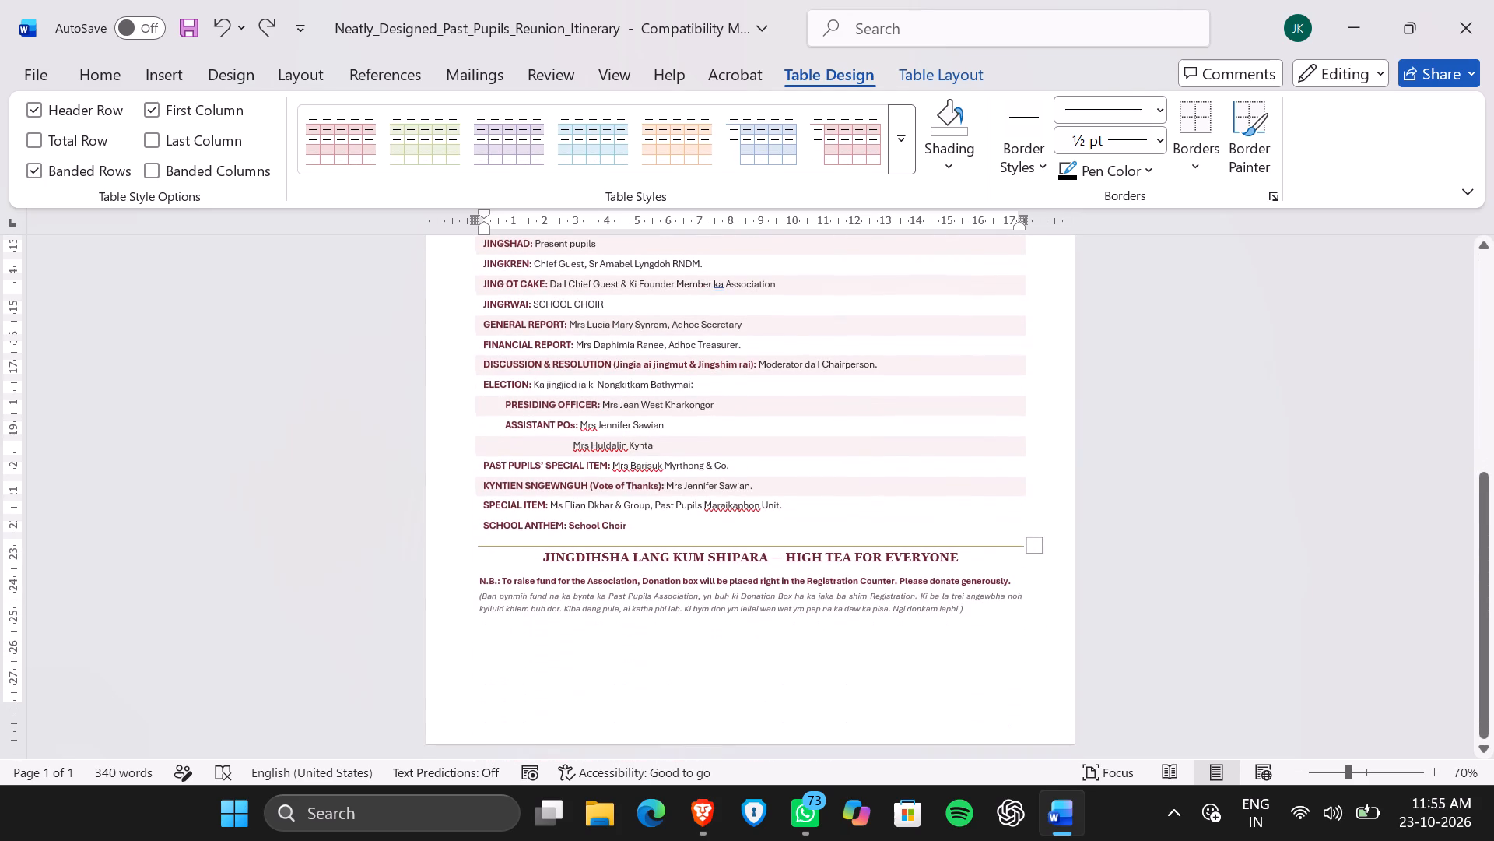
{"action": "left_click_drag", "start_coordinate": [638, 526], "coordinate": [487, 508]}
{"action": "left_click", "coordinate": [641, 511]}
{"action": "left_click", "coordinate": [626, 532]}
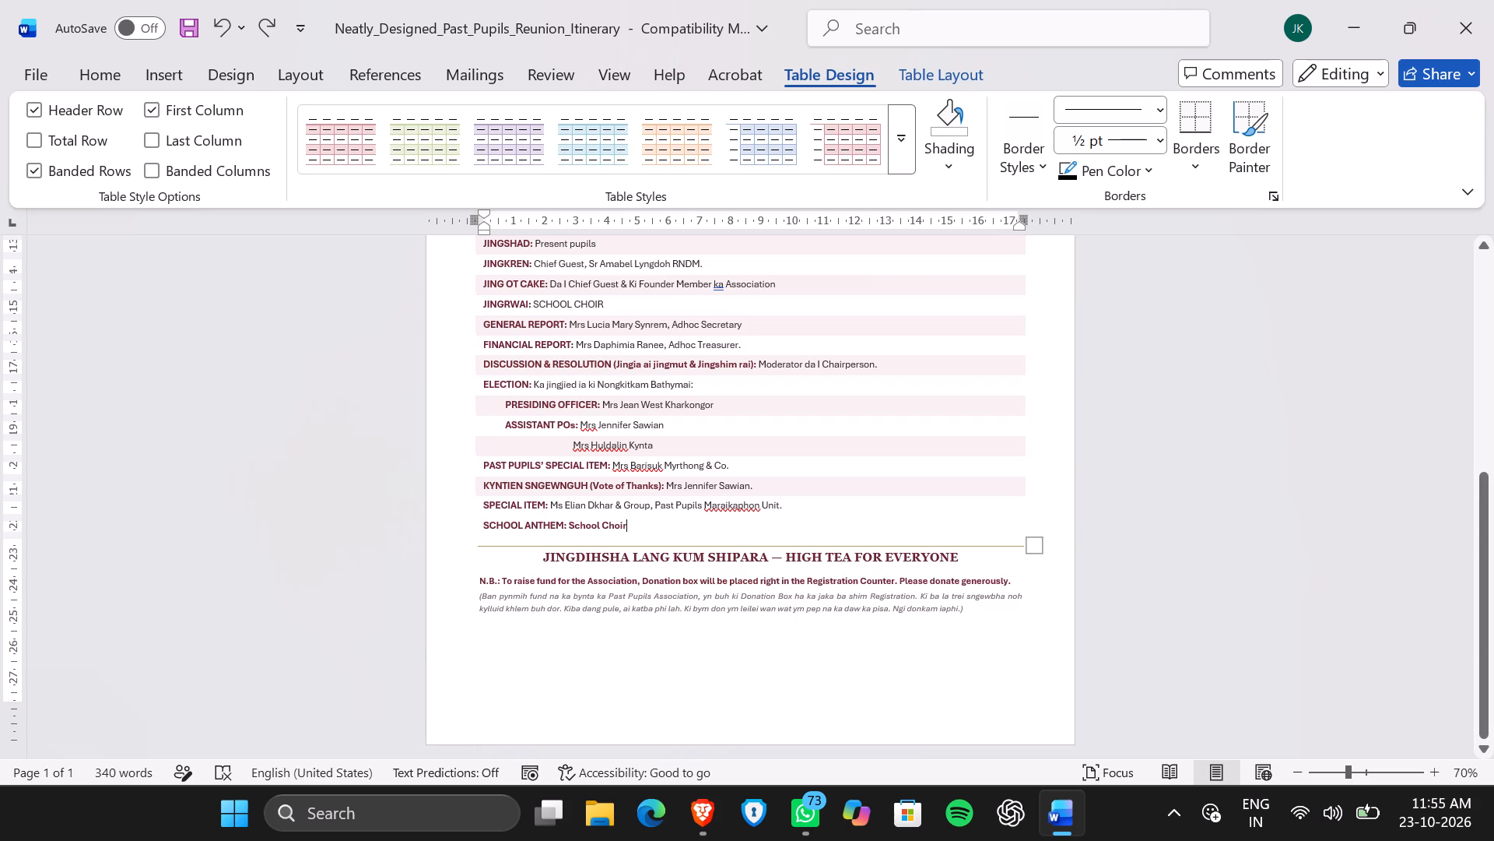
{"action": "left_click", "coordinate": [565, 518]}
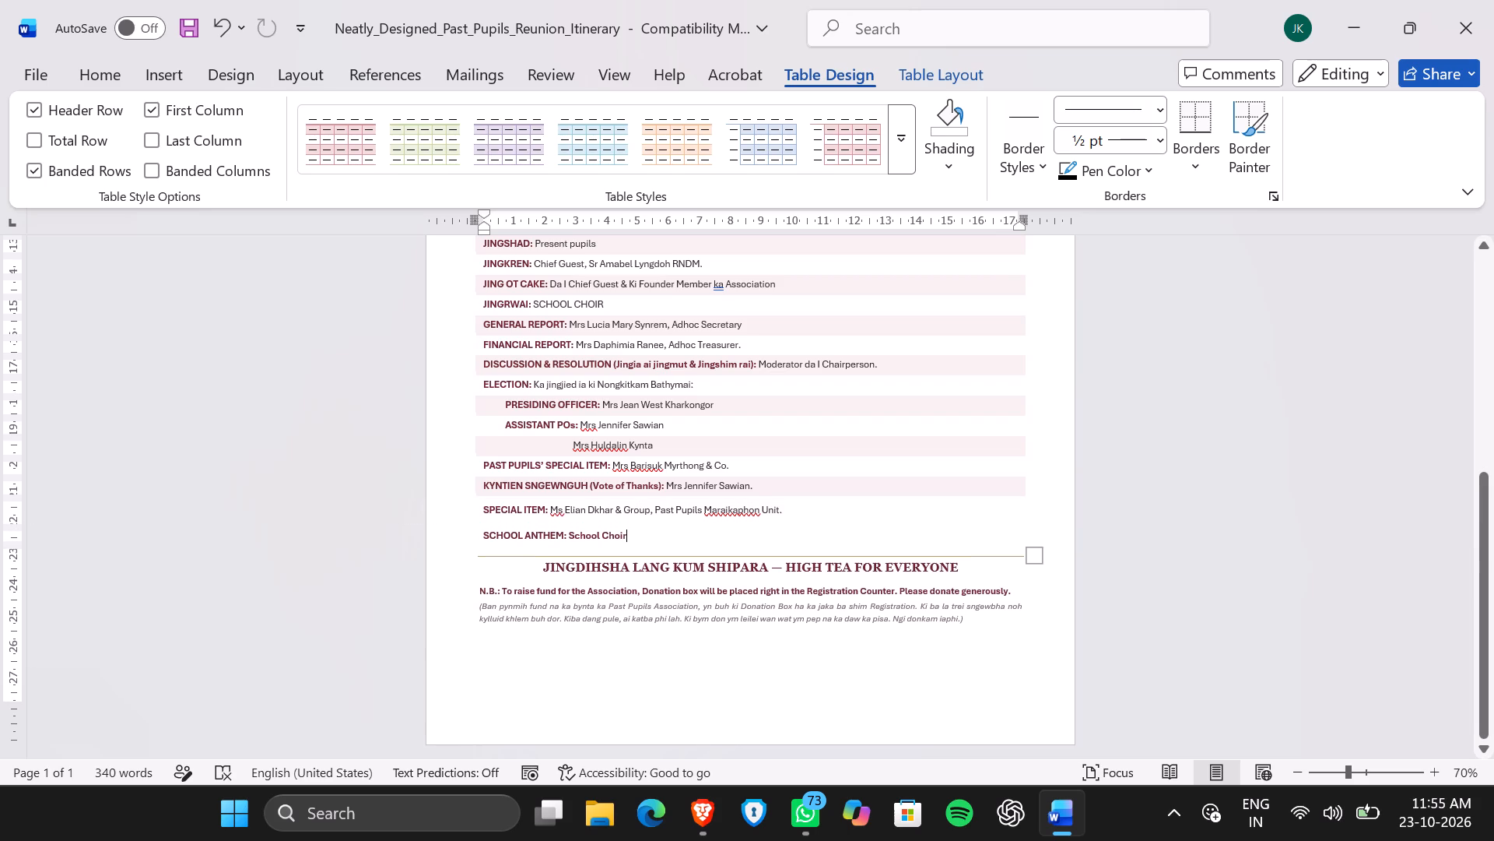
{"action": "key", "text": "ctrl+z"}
Set "School Choir" in the SCHOOL ANTHEM row to the Automatic font colour and remove its bold formatting.
{"action": "left_click_drag", "start_coordinate": [636, 521], "coordinate": [592, 535]}
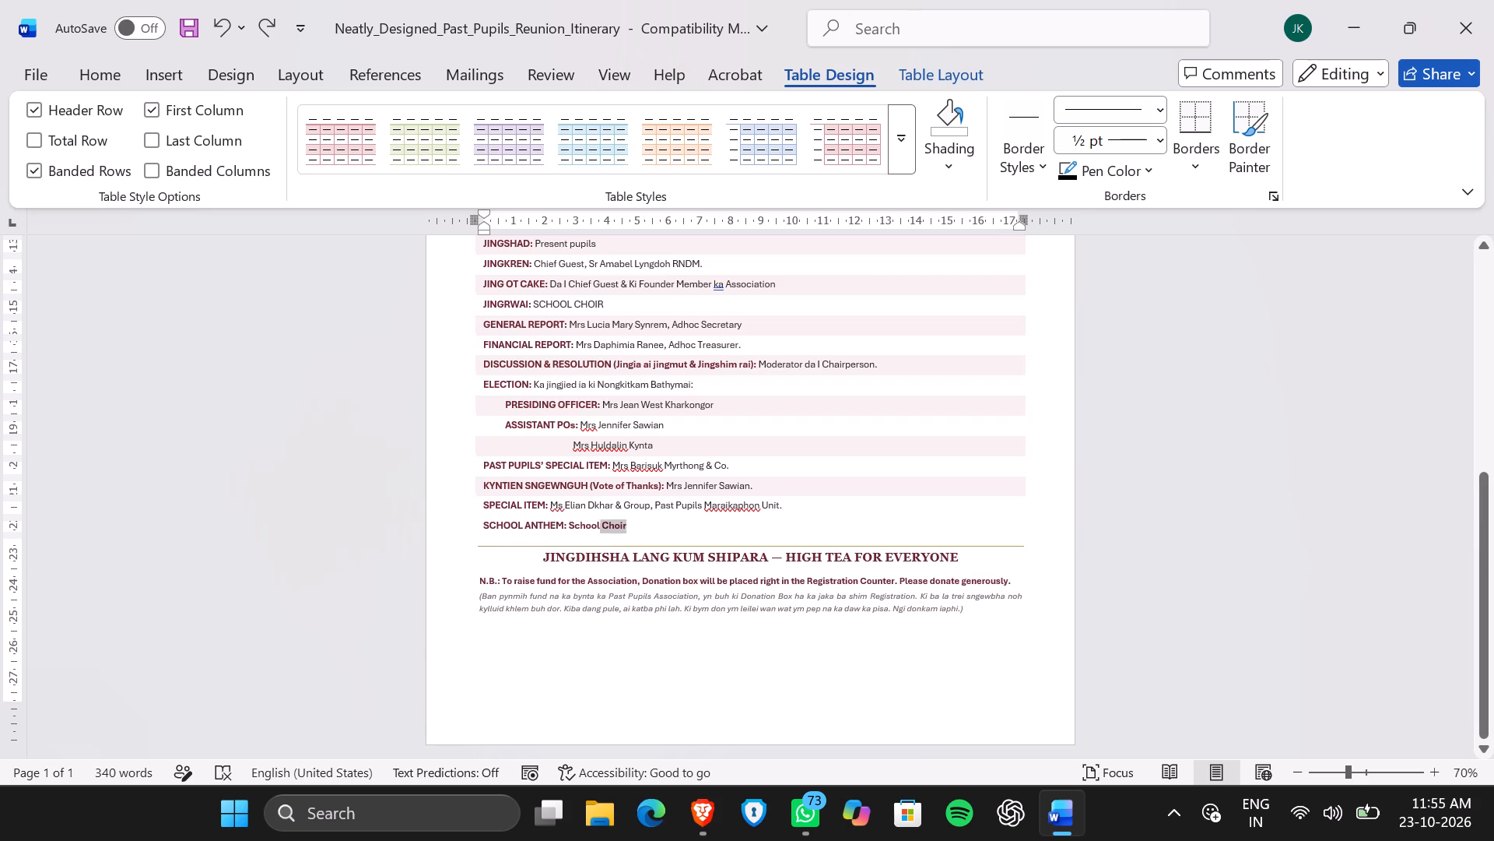
{"action": "left_click_drag", "start_coordinate": [592, 535], "coordinate": [575, 535]}
{"action": "left_click", "coordinate": [101, 85]}
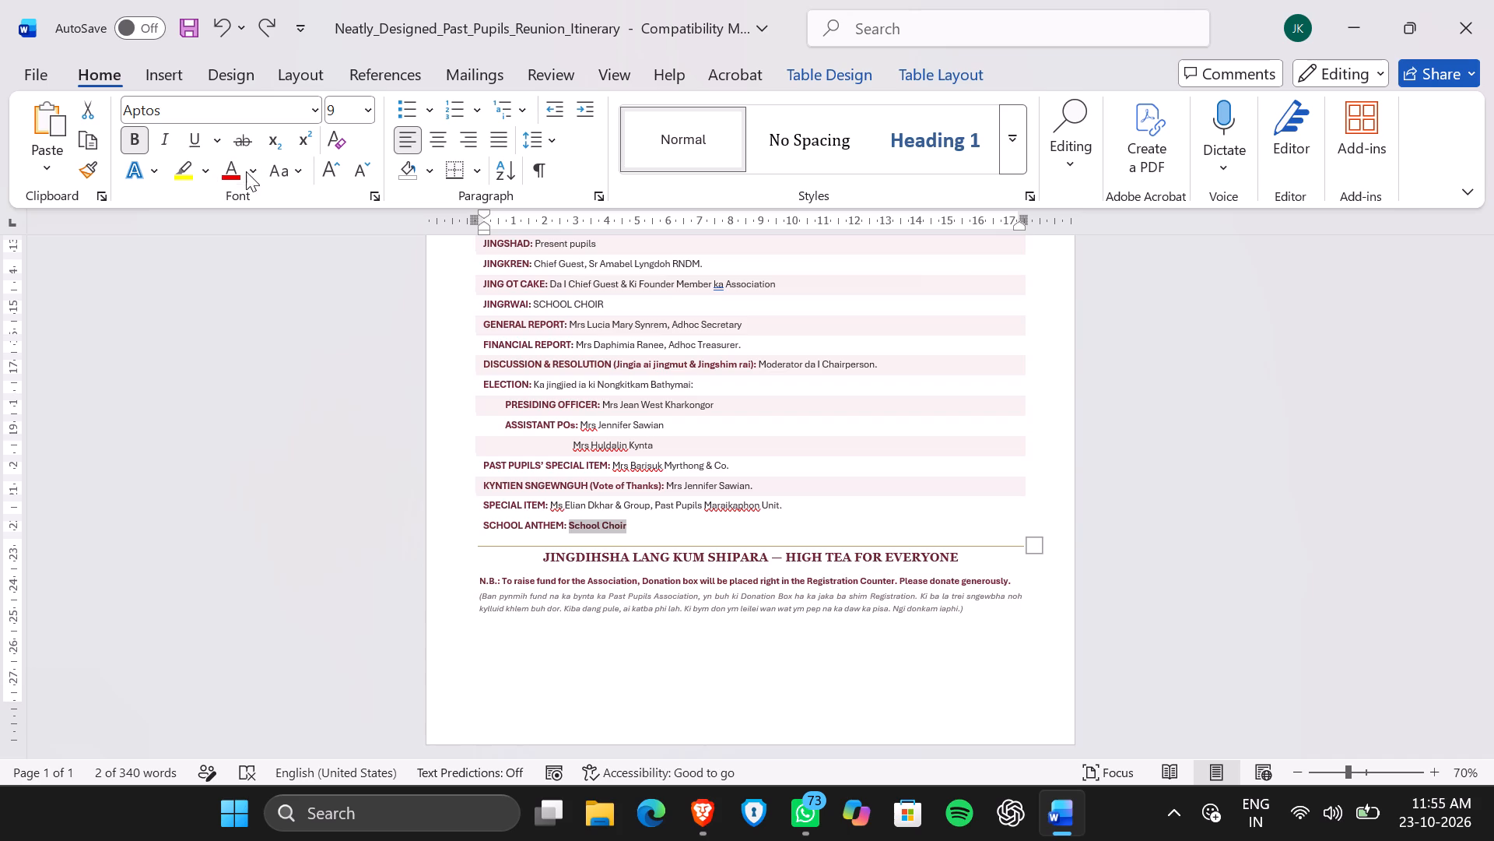
{"action": "left_click", "coordinate": [149, 171]}
{"action": "left_click", "coordinate": [261, 171]}
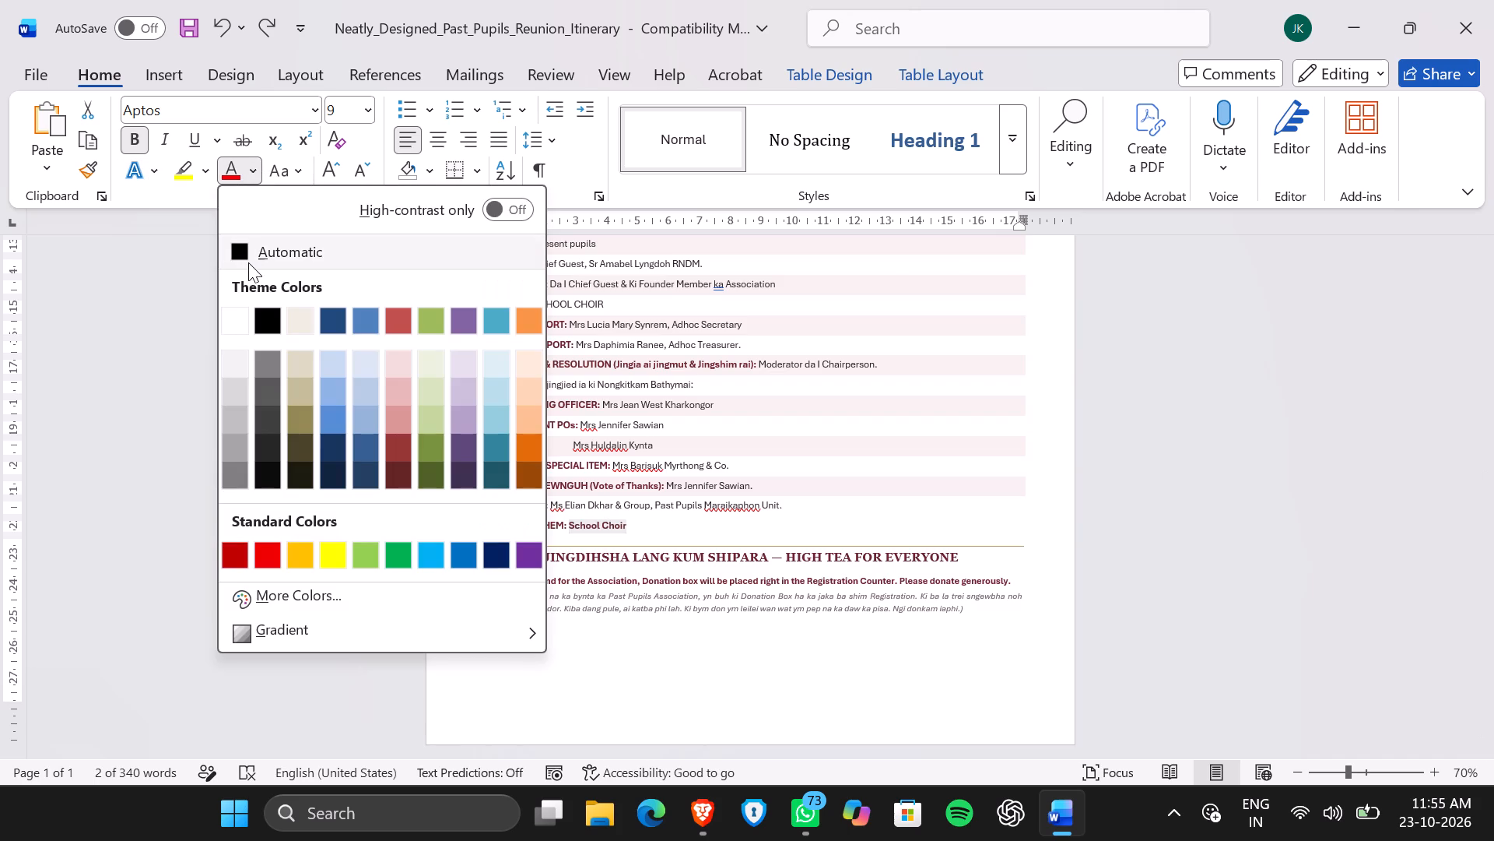
{"action": "left_click", "coordinate": [246, 263]}
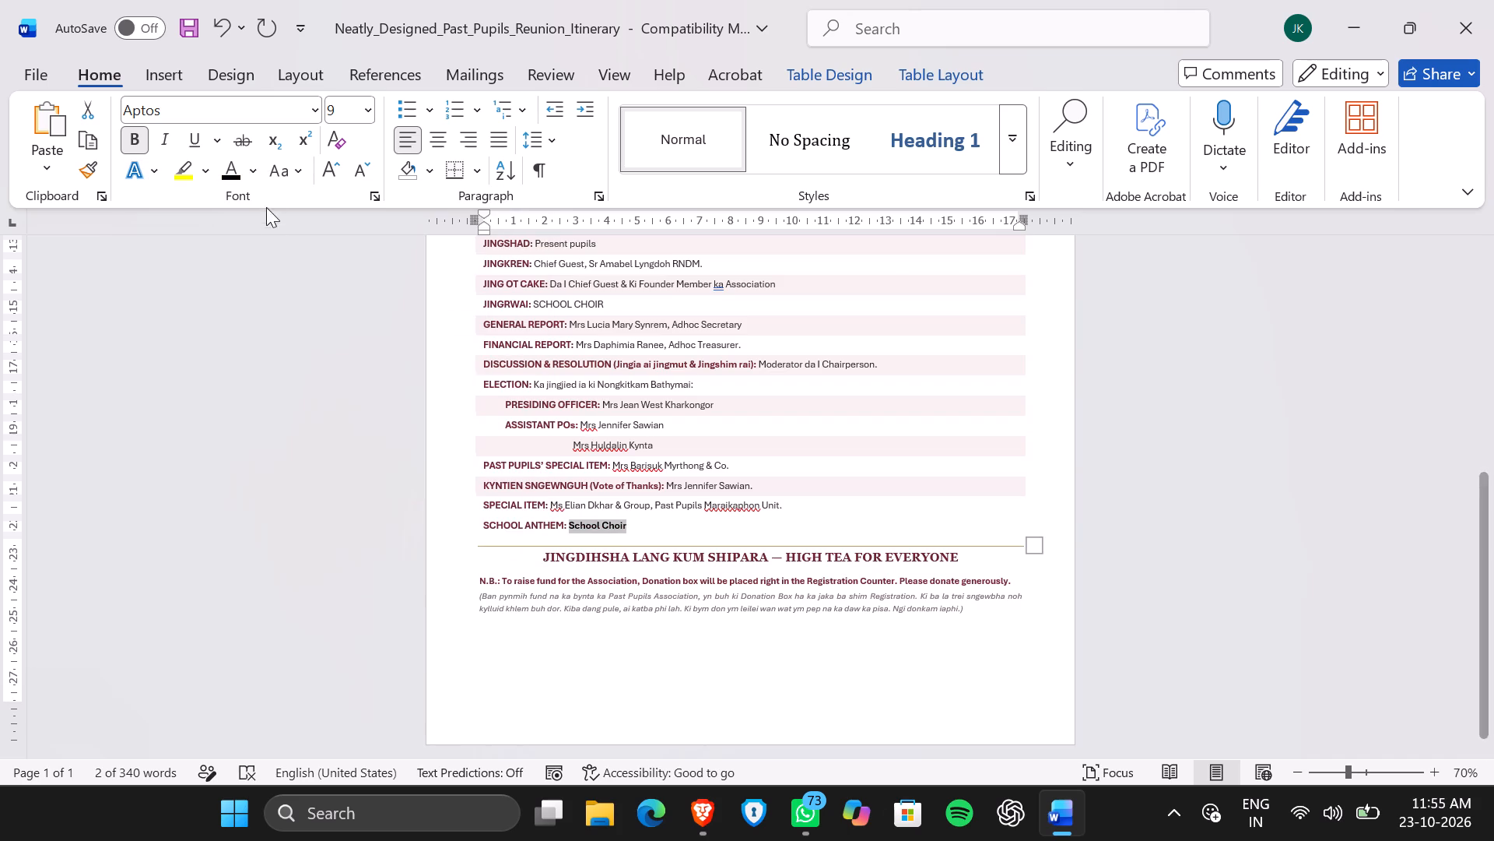
{"action": "left_click", "coordinate": [143, 138]}
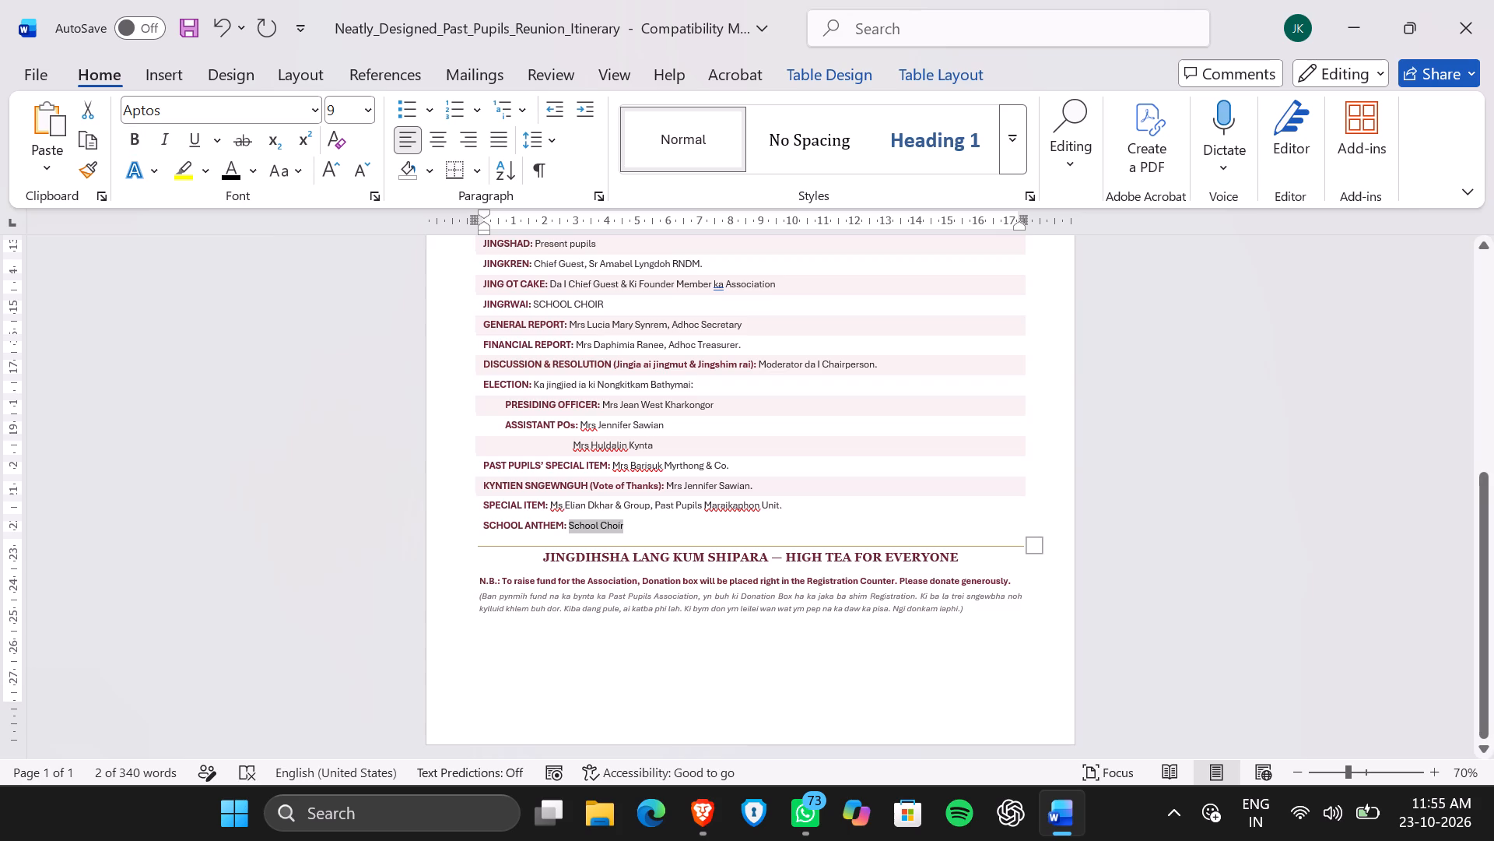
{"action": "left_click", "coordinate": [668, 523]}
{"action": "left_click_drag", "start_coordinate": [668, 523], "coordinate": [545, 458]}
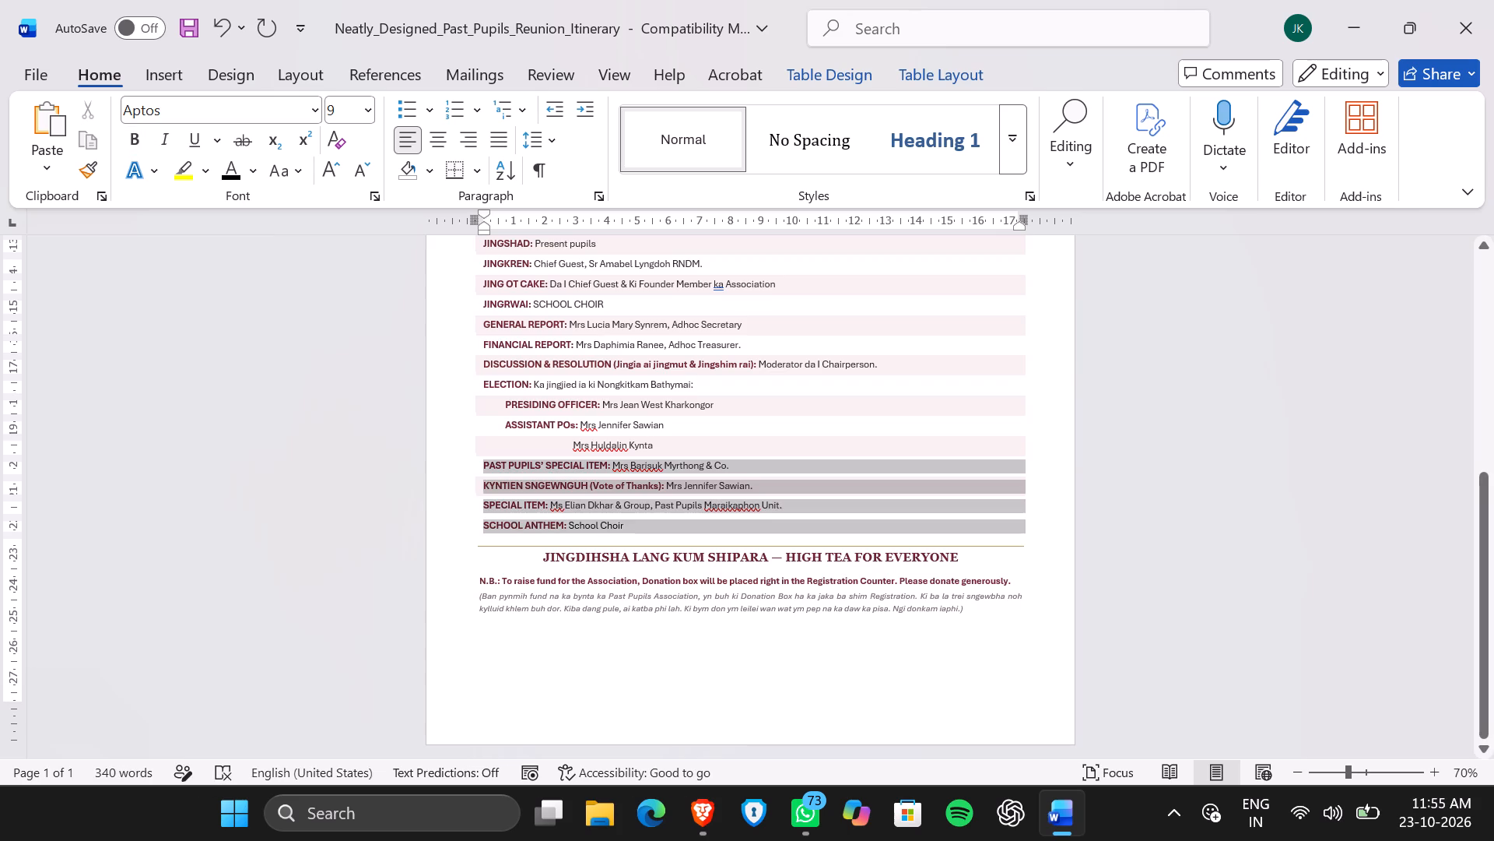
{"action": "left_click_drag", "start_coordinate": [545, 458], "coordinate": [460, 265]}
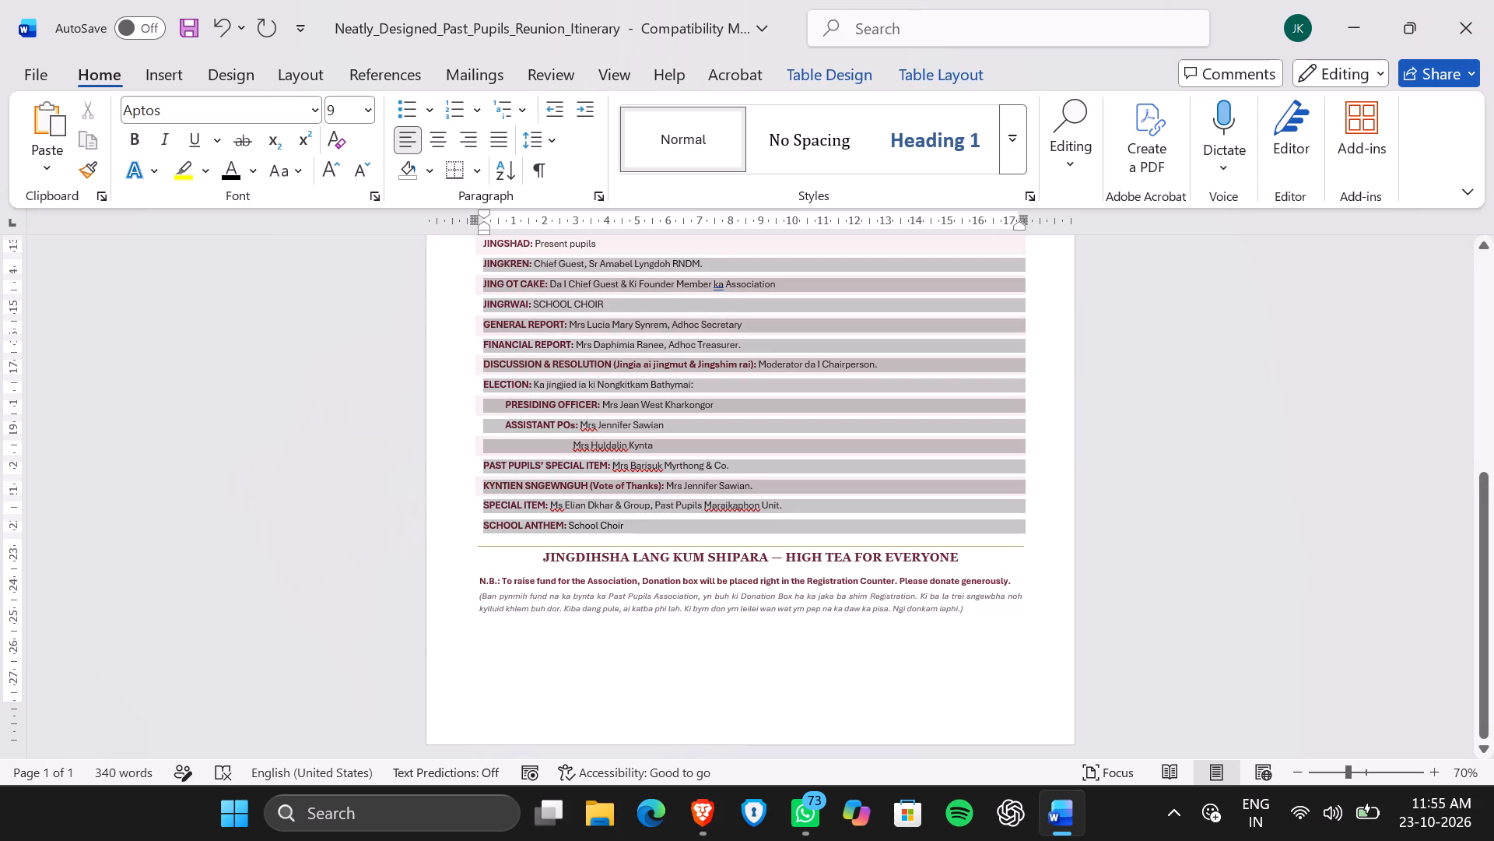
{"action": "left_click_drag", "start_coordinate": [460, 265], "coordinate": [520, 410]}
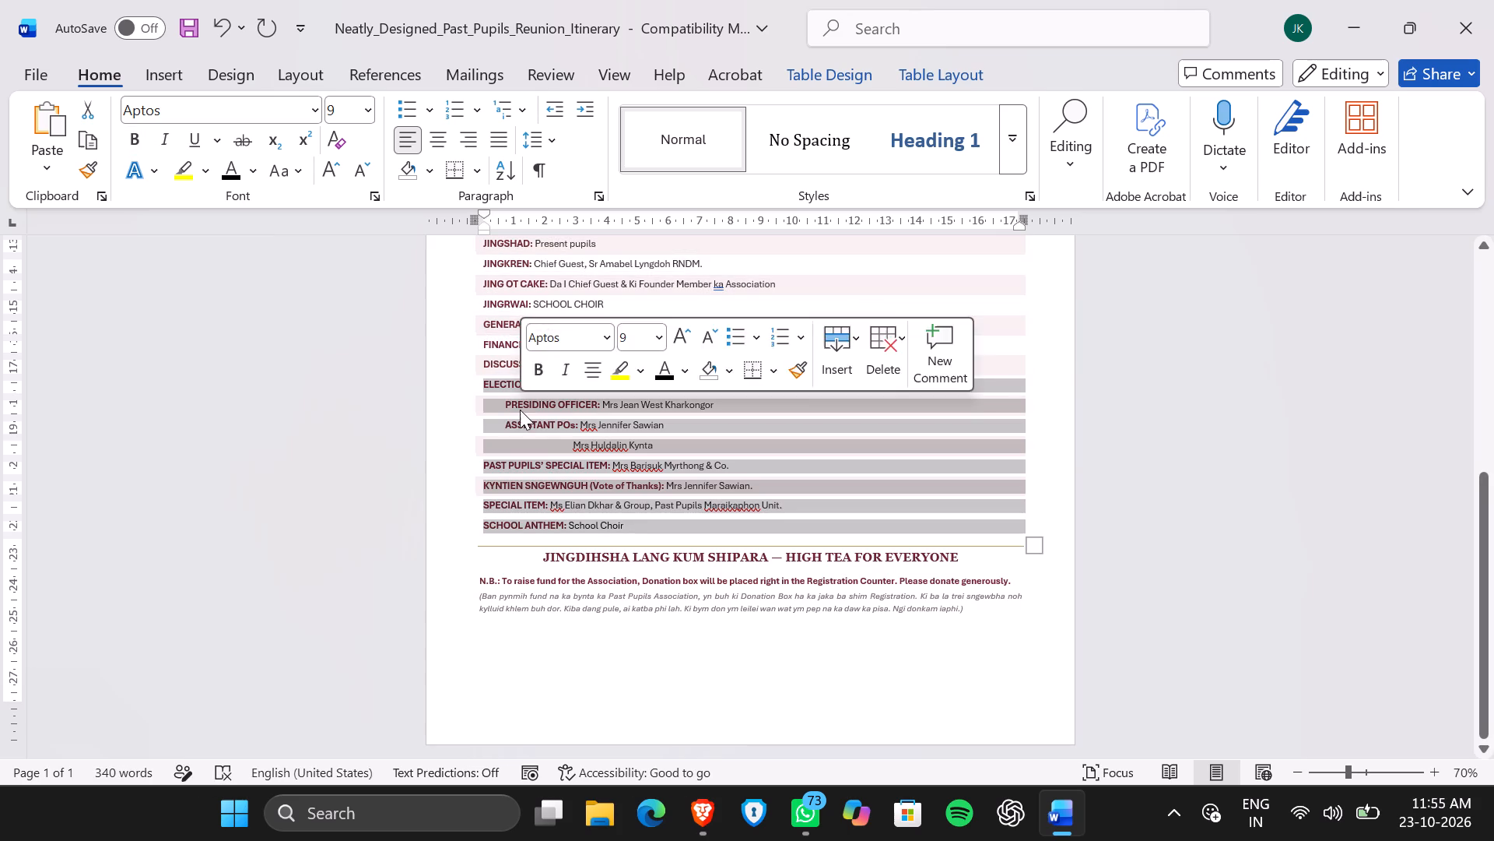
Change "School Choir" in the SCHOOL ANTHEM row to uppercase.
{"action": "left_click", "coordinate": [632, 526]}
{"action": "left_click_drag", "start_coordinate": [632, 526], "coordinate": [598, 530]}
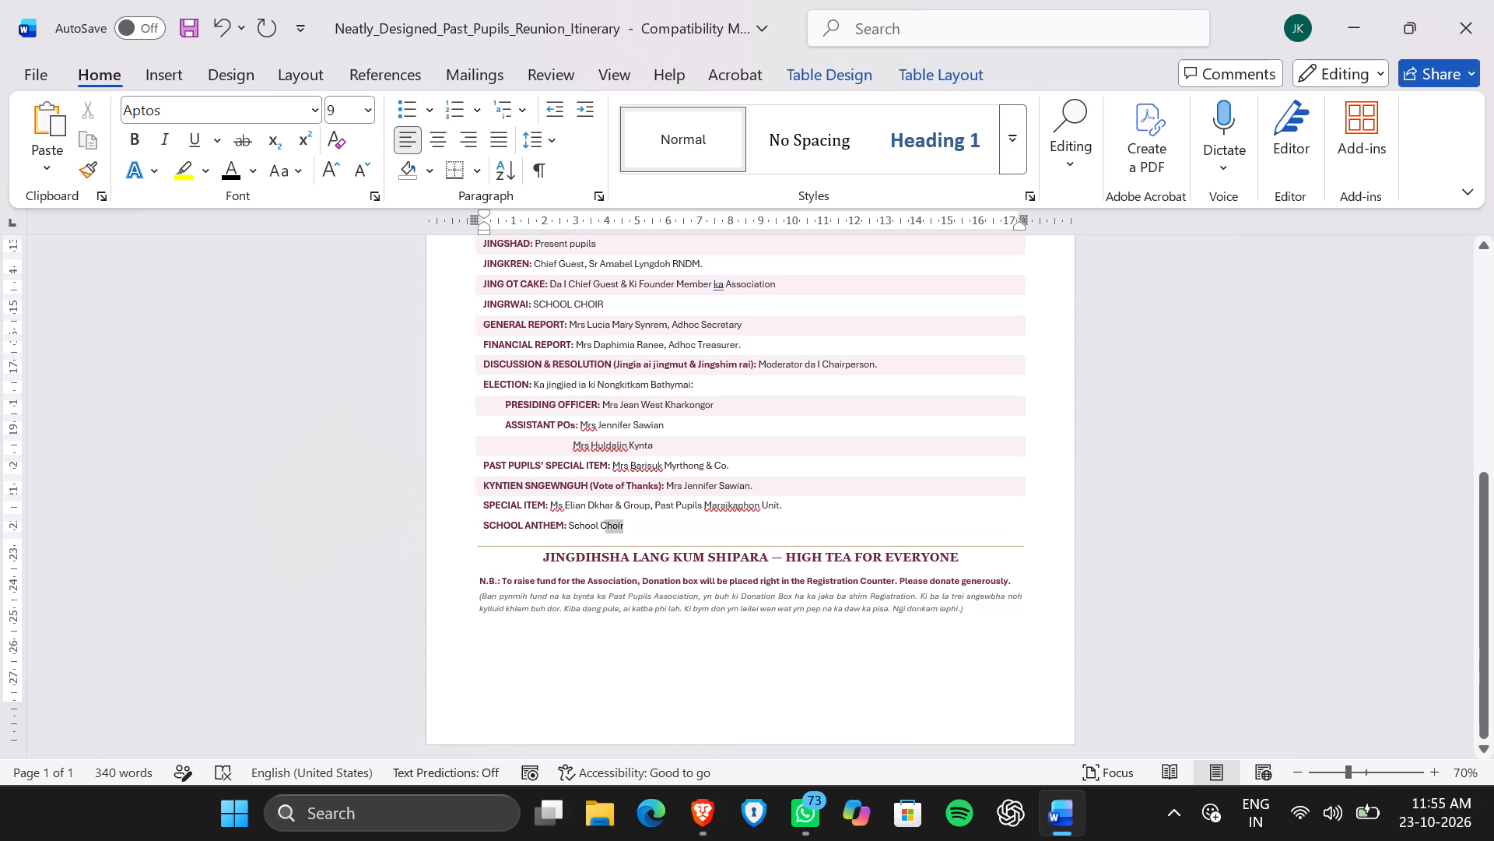
{"action": "left_click_drag", "start_coordinate": [598, 530], "coordinate": [569, 530]}
{"action": "left_click", "coordinate": [287, 165]}
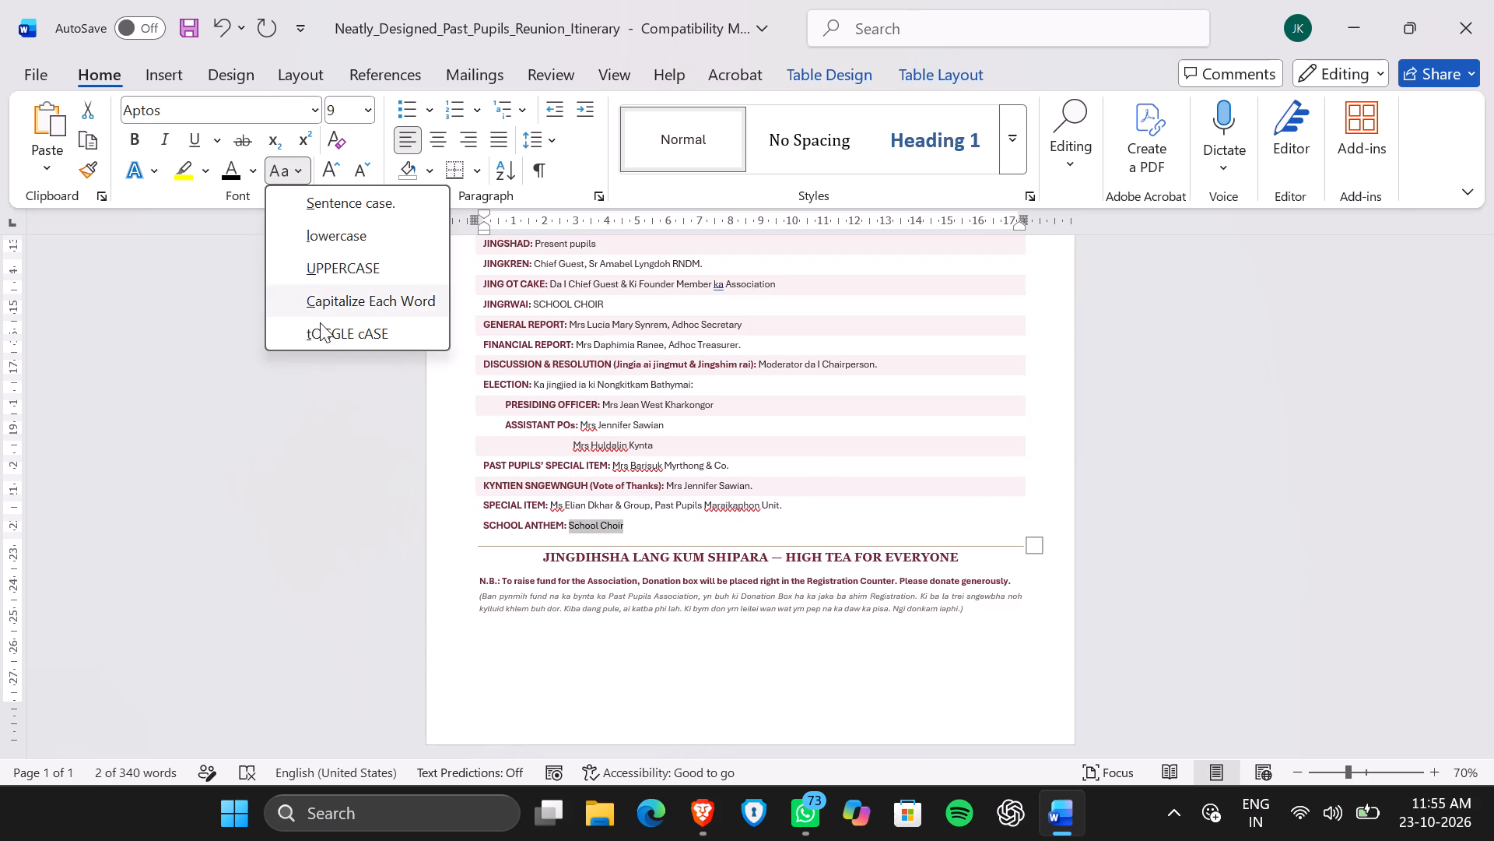
{"action": "left_click", "coordinate": [326, 272]}
Enlarge the text in the programme table rows down through SCHOOL ANTHEM, trying 10, 11 and 11.5 pt before stepping down to 11 pt.
{"action": "scroll", "coordinate": [622, 528], "scroll_direction": "up", "scroll_amount": 11}
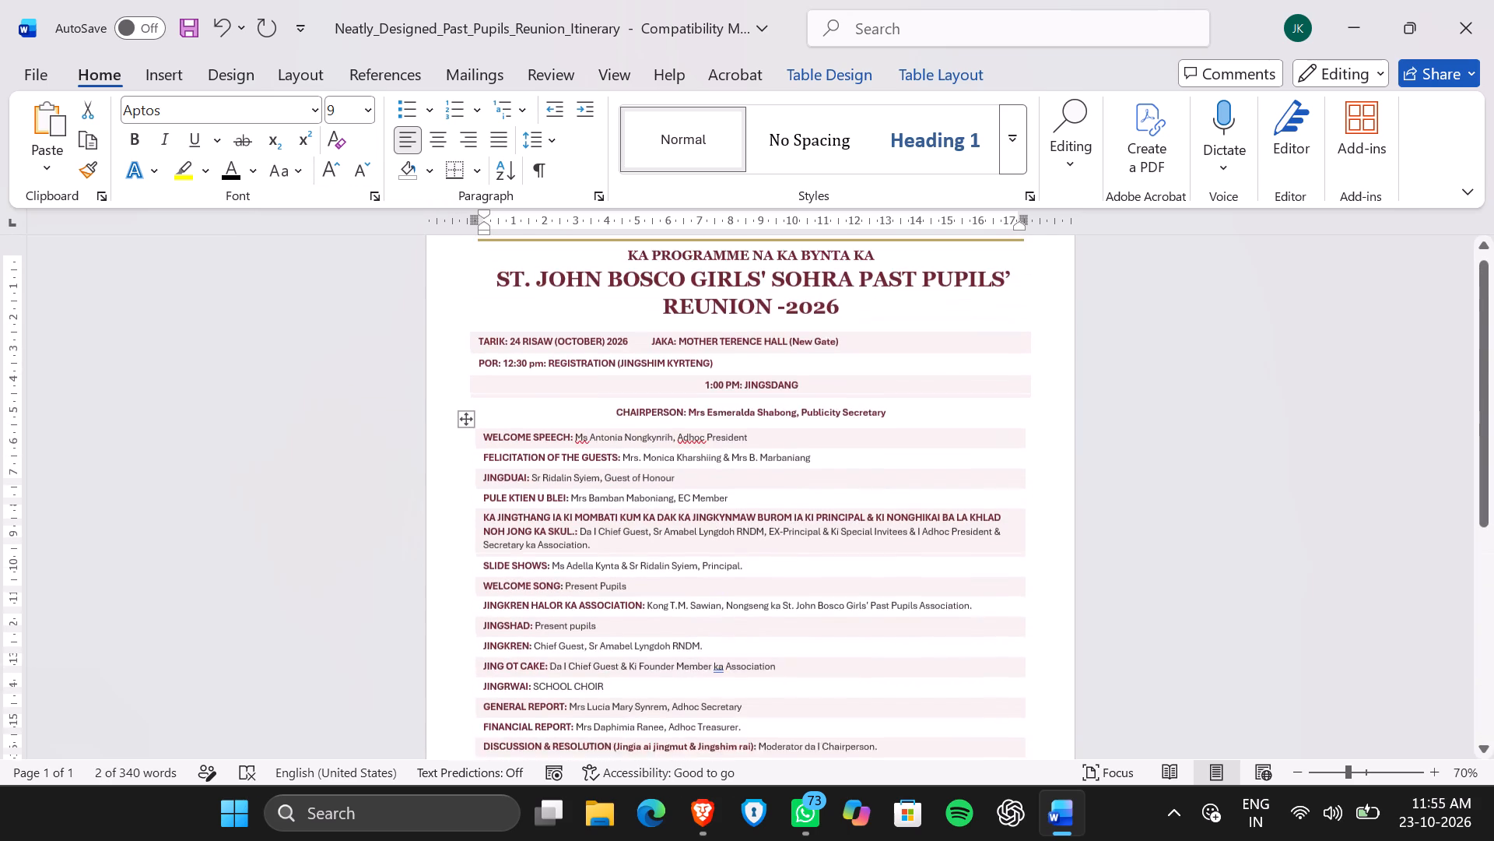
{"action": "left_click_drag", "start_coordinate": [478, 470], "coordinate": [474, 516]}
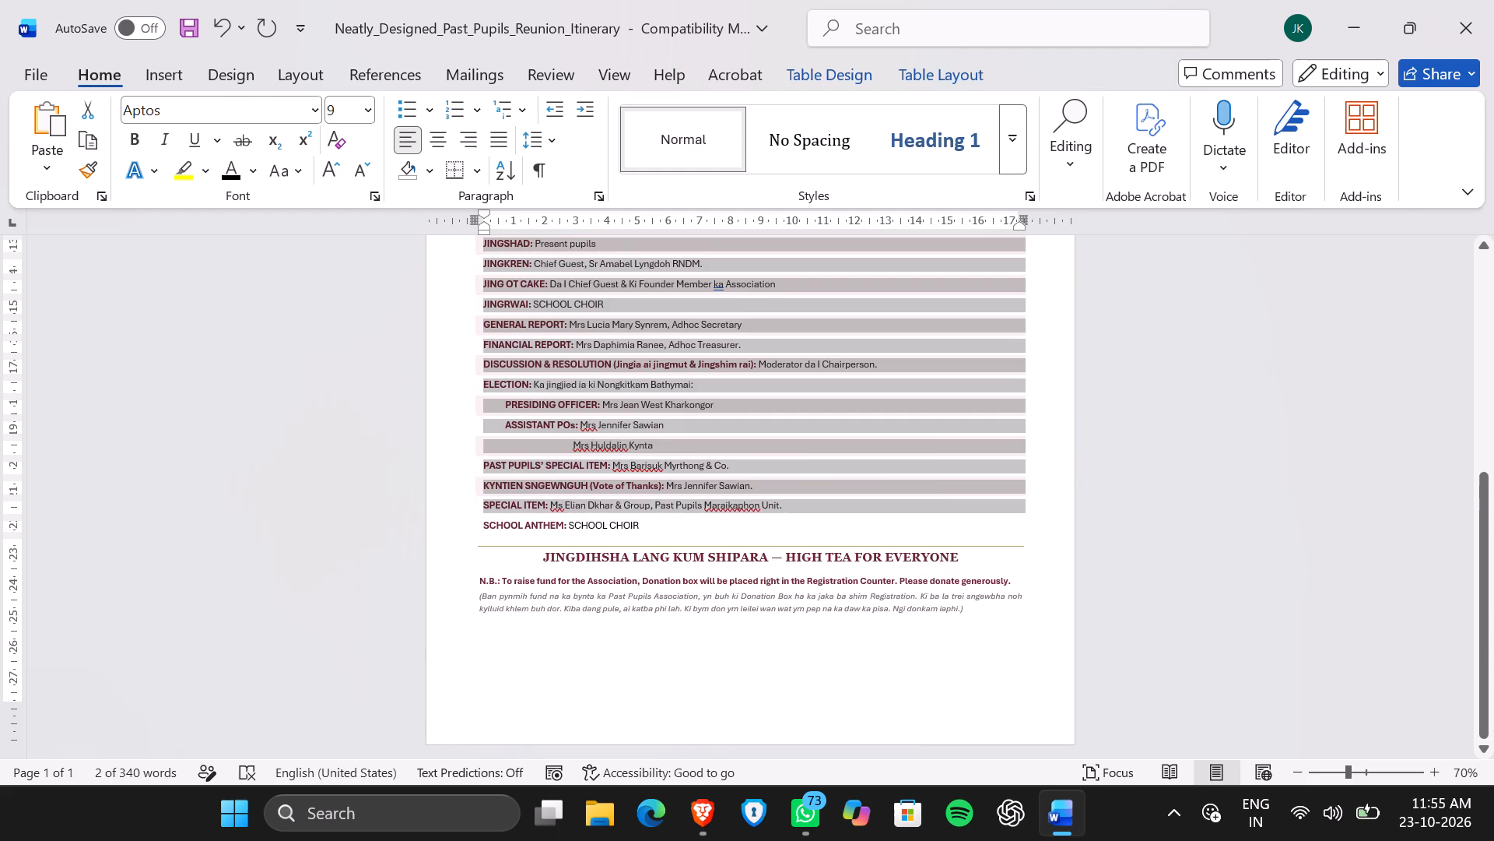
{"action": "left_click_drag", "start_coordinate": [474, 516], "coordinate": [479, 528]}
{"action": "left_click", "coordinate": [332, 173]}
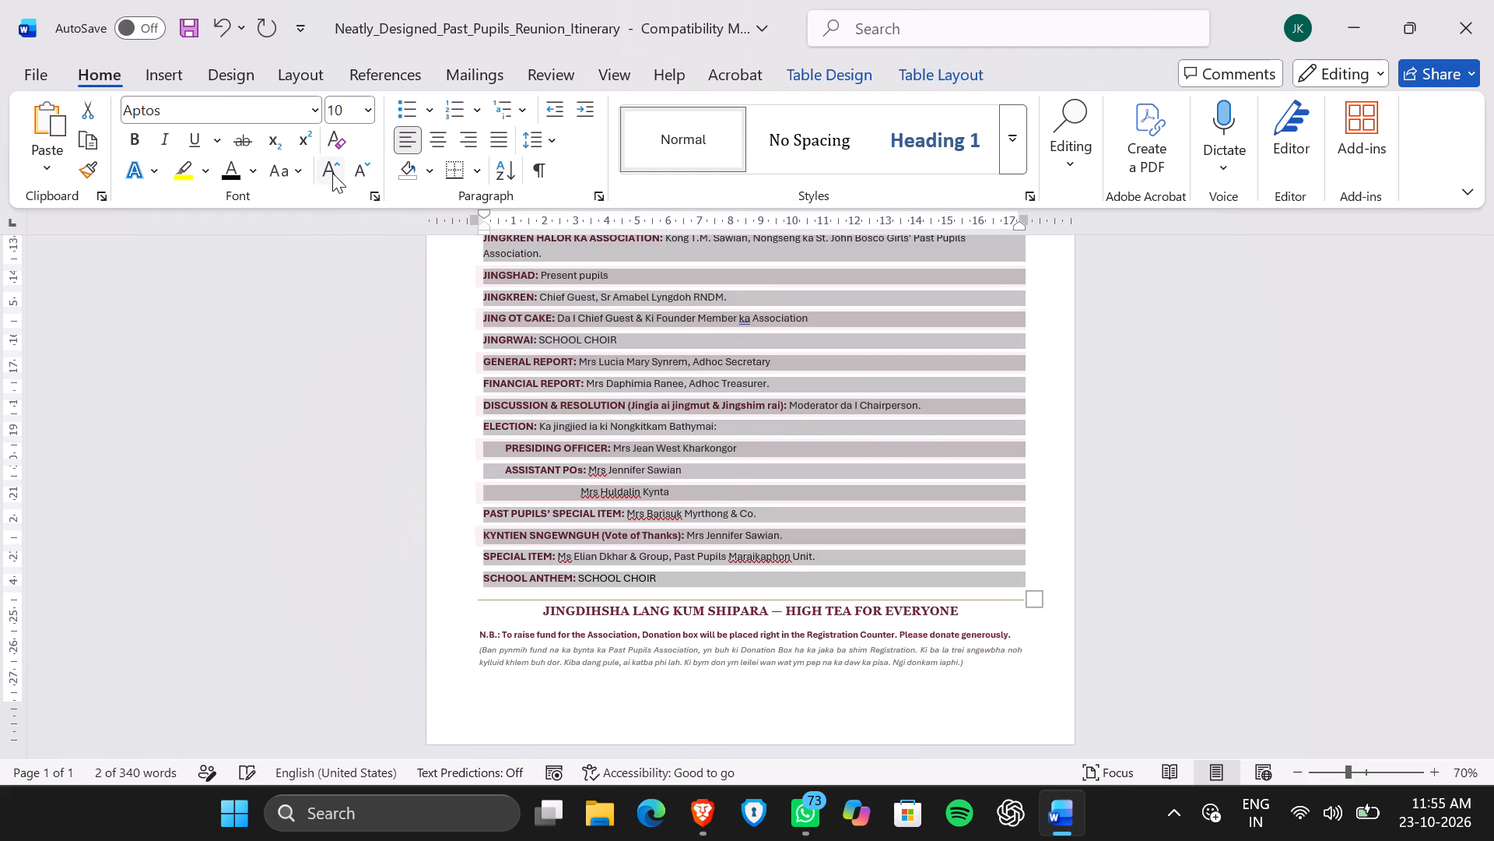
{"action": "left_click", "coordinate": [332, 173]}
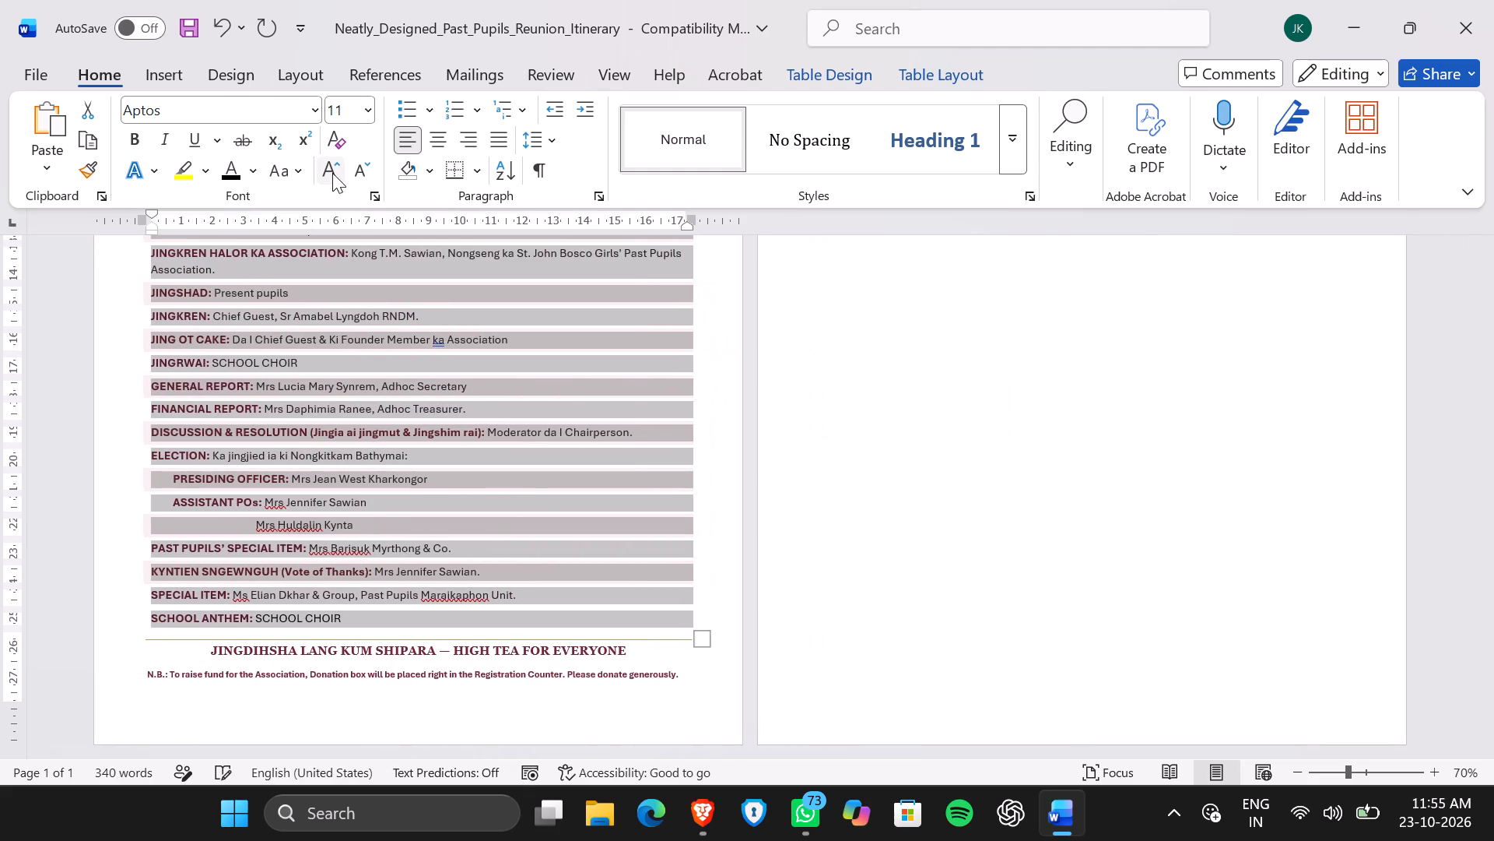
{"action": "left_click", "coordinate": [356, 171]}
{"action": "left_click", "coordinate": [341, 111]}
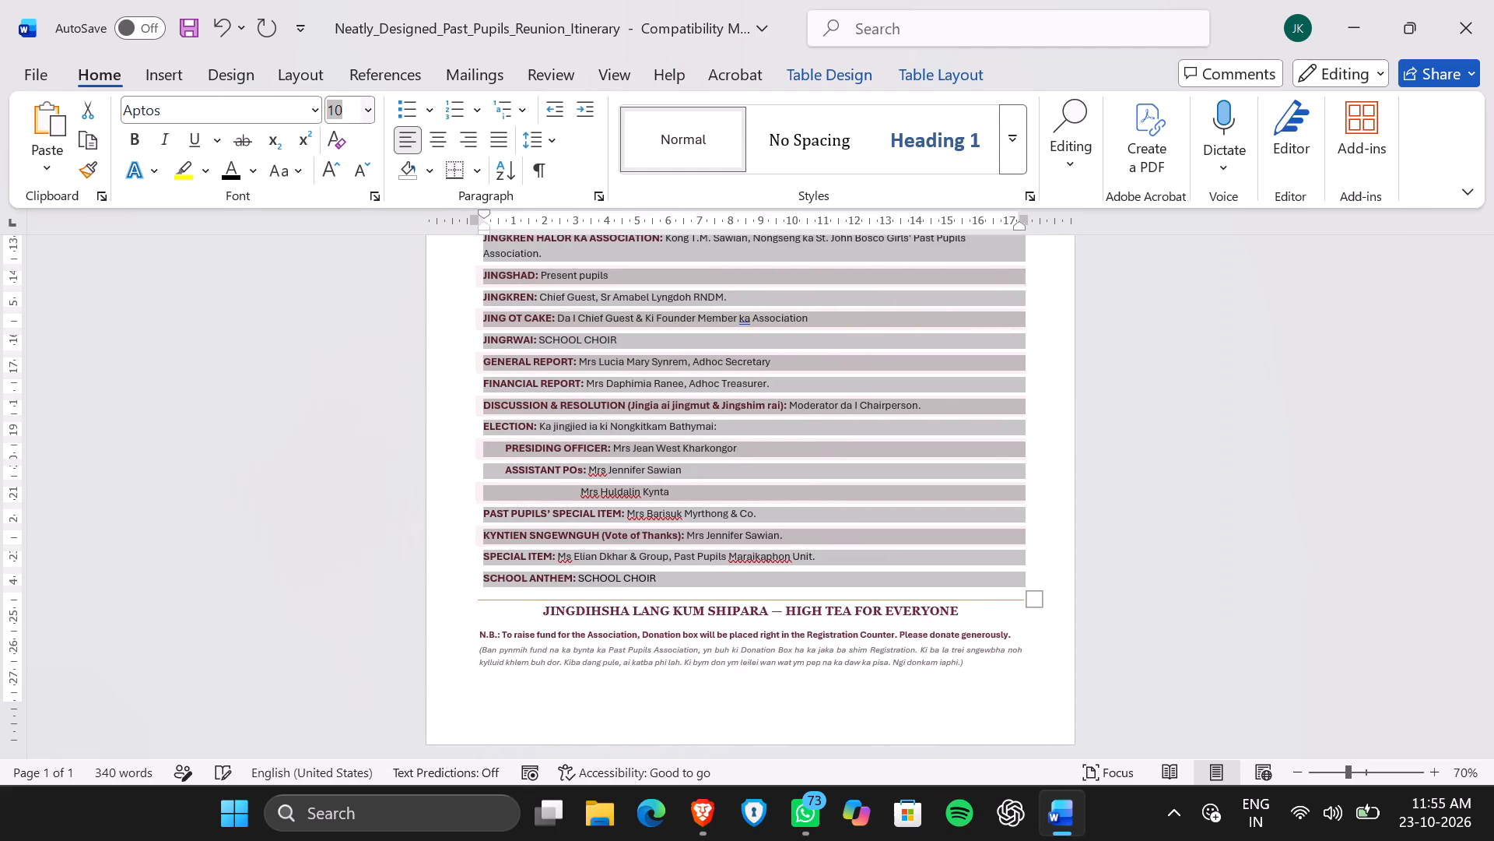
{"action": "type", "text": "11.5"}
{"action": "key", "text": "Return"}
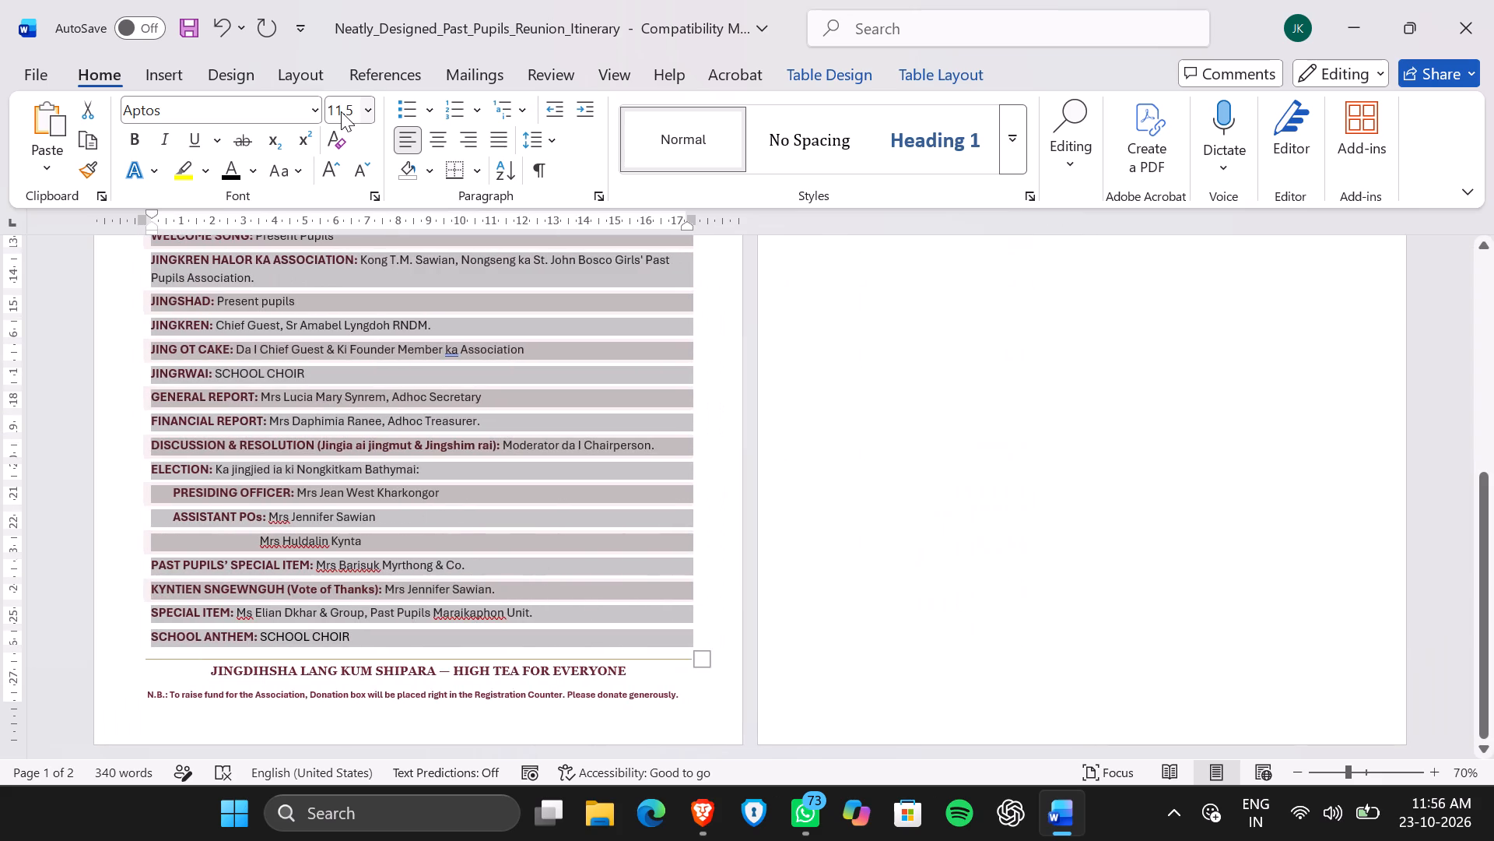
{"action": "left_click", "coordinate": [370, 162]}
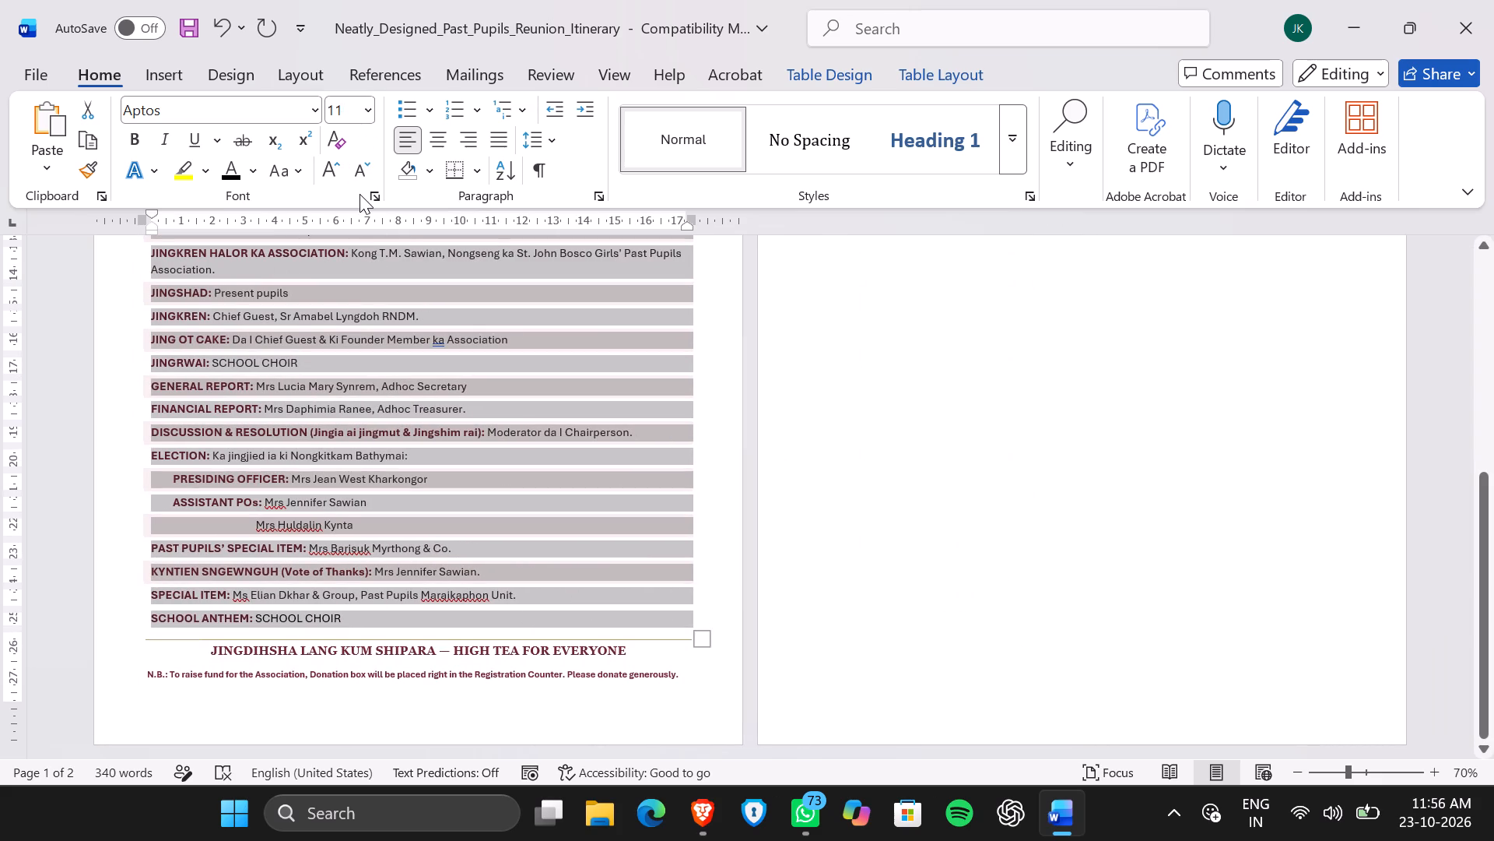
Set the text of the programme table rows down through SCHOOL ANTHEM to 10.5 pt and deselect them.
{"action": "scroll", "coordinate": [376, 240], "scroll_direction": "down", "scroll_amount": 1}
{"action": "left_click", "coordinate": [357, 174]}
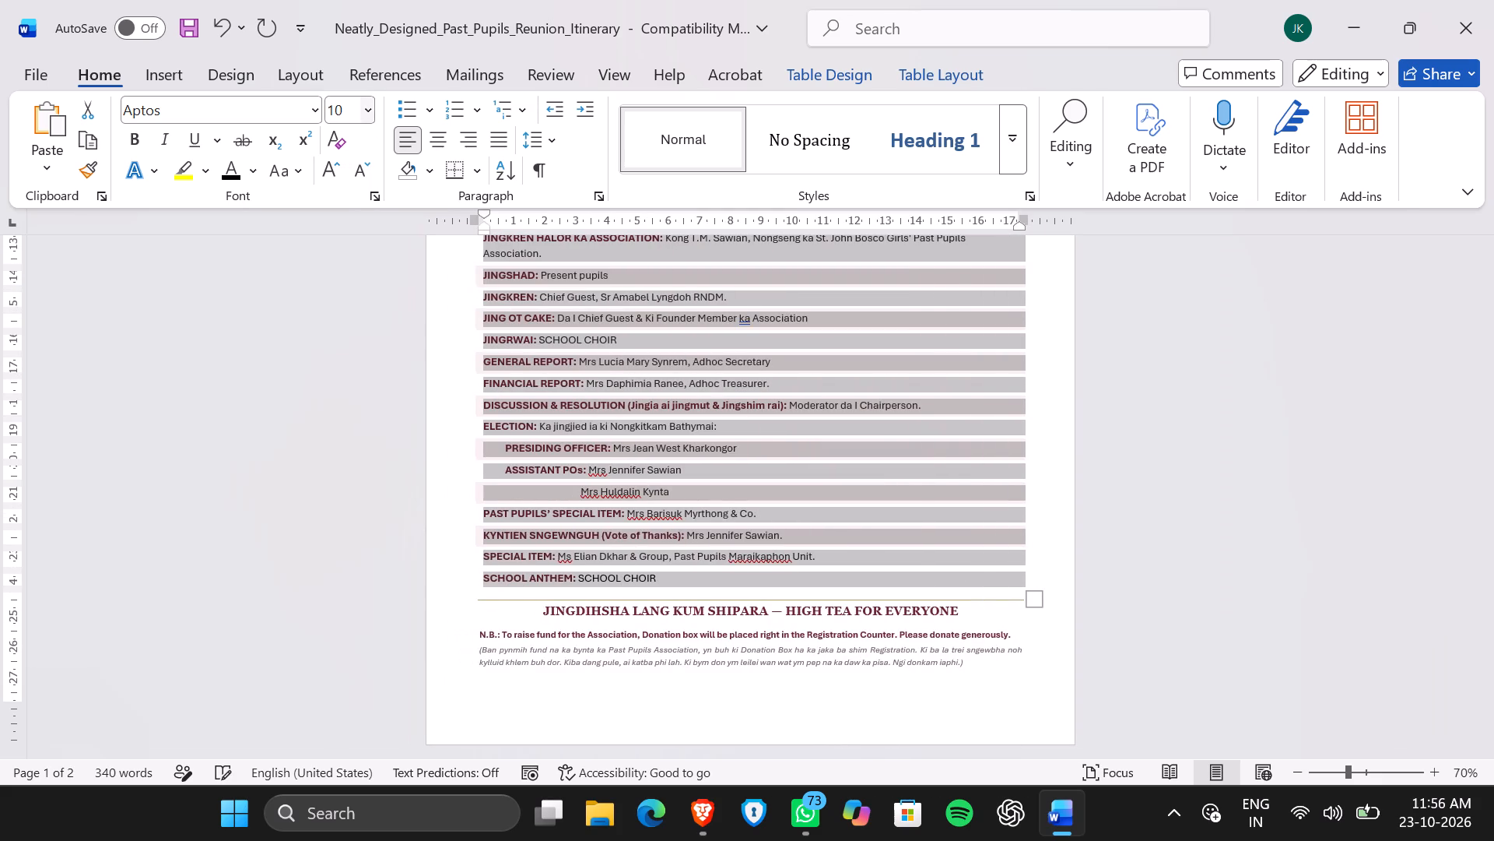
{"action": "left_click", "coordinate": [338, 107]}
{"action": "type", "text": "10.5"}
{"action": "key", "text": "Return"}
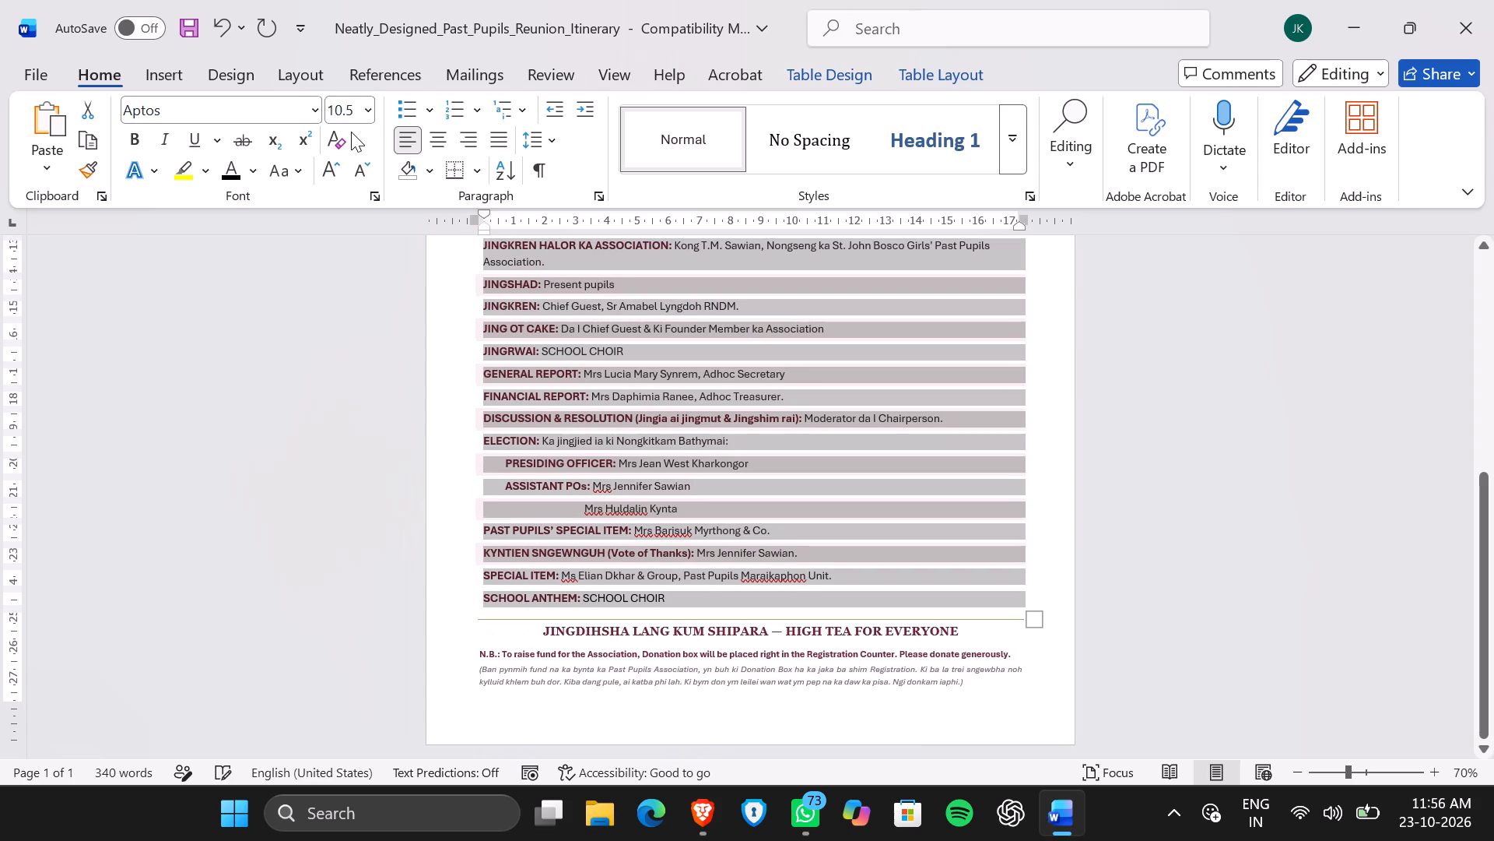
{"action": "left_click", "coordinate": [237, 294]}
{"action": "scroll", "coordinate": [563, 444], "scroll_direction": "up", "scroll_amount": 1}
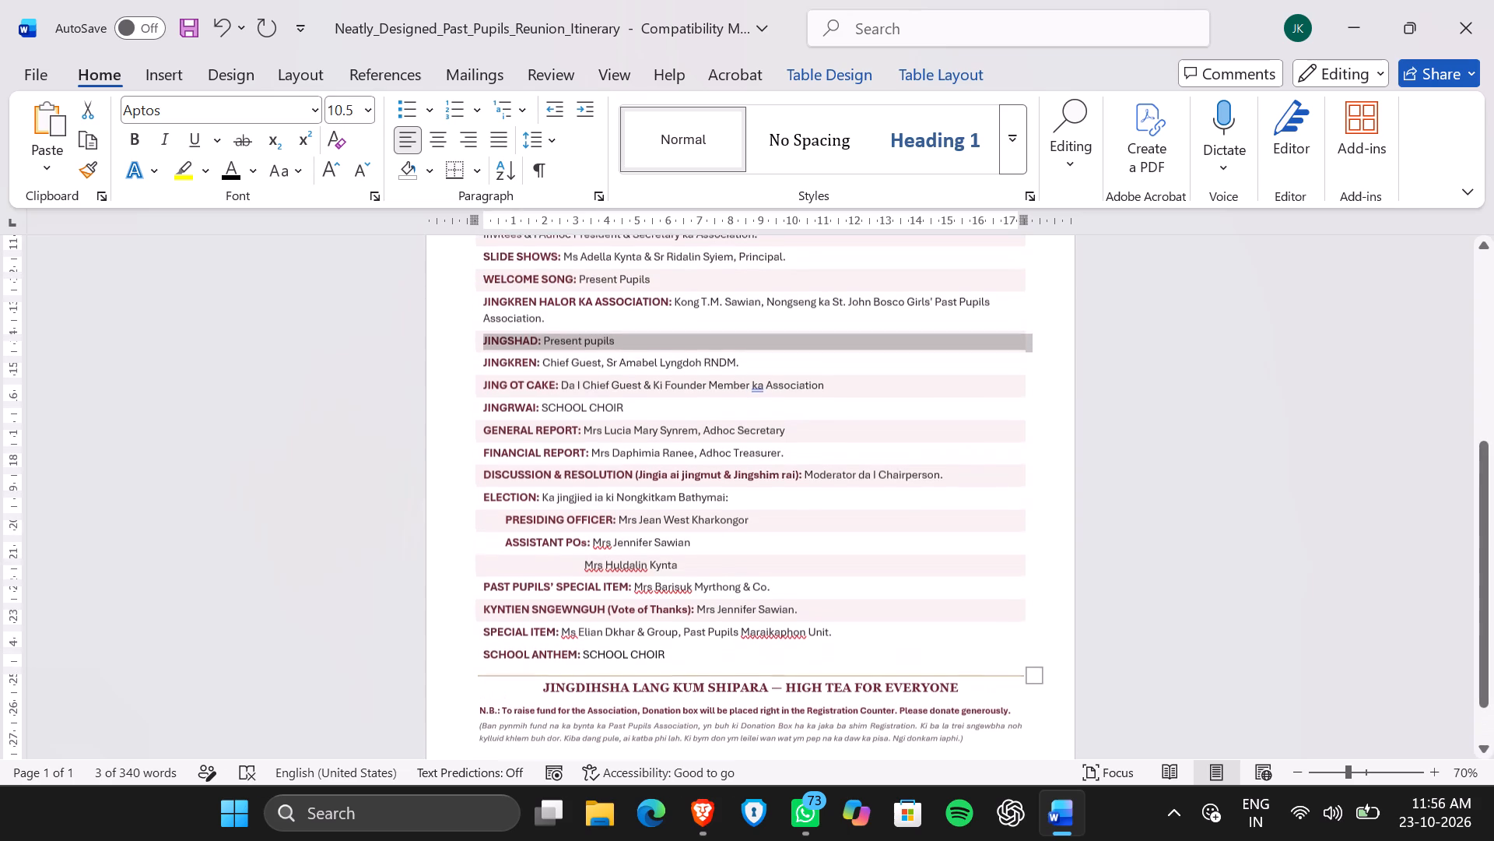
{"action": "left_click", "coordinate": [366, 467]}
{"action": "left_click", "coordinate": [463, 529]}
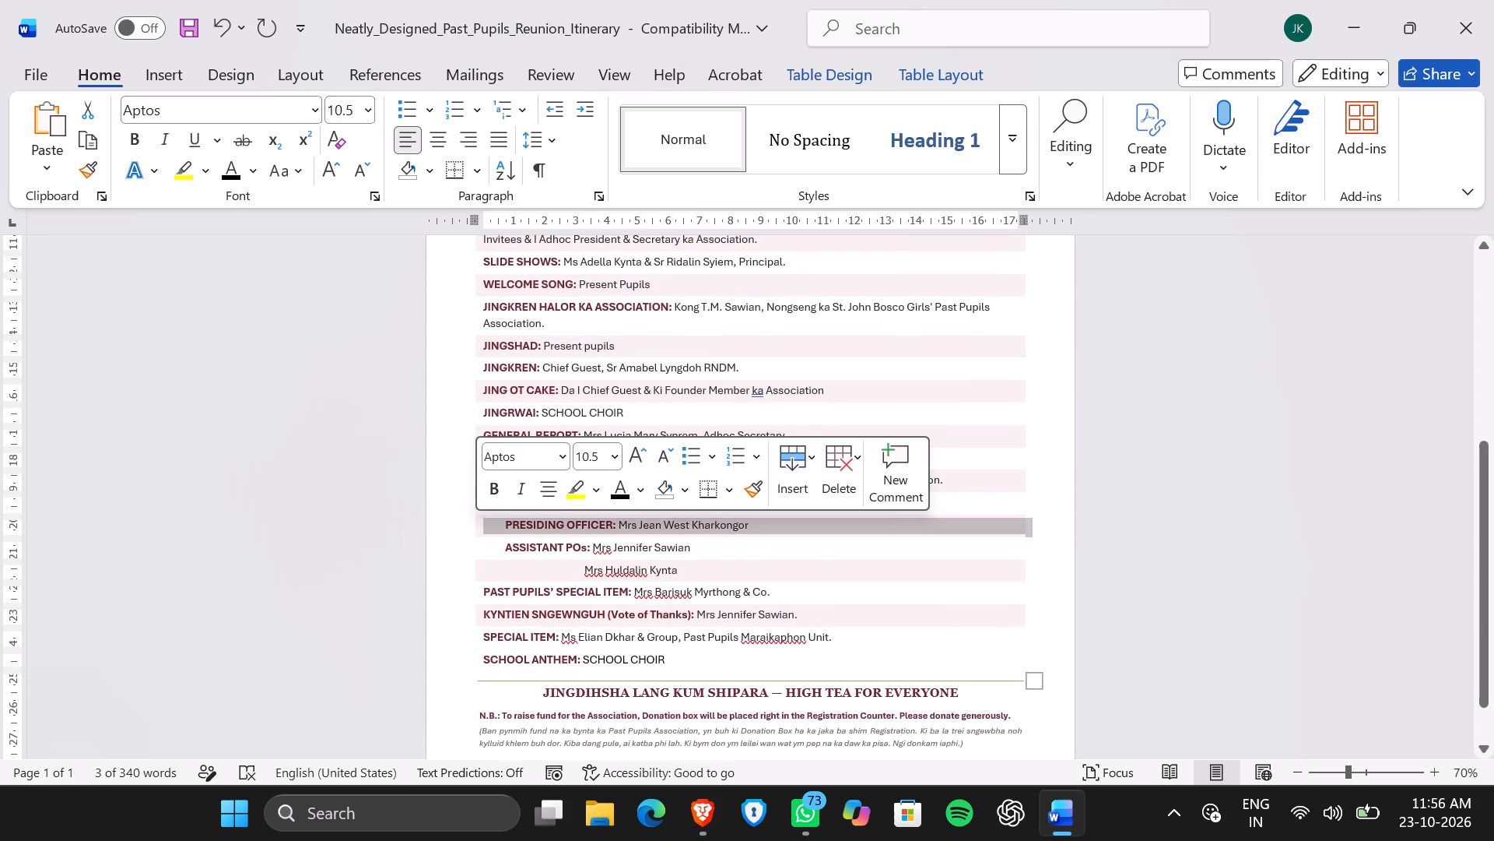
{"action": "scroll", "coordinate": [463, 529], "scroll_direction": "up", "scroll_amount": 2}
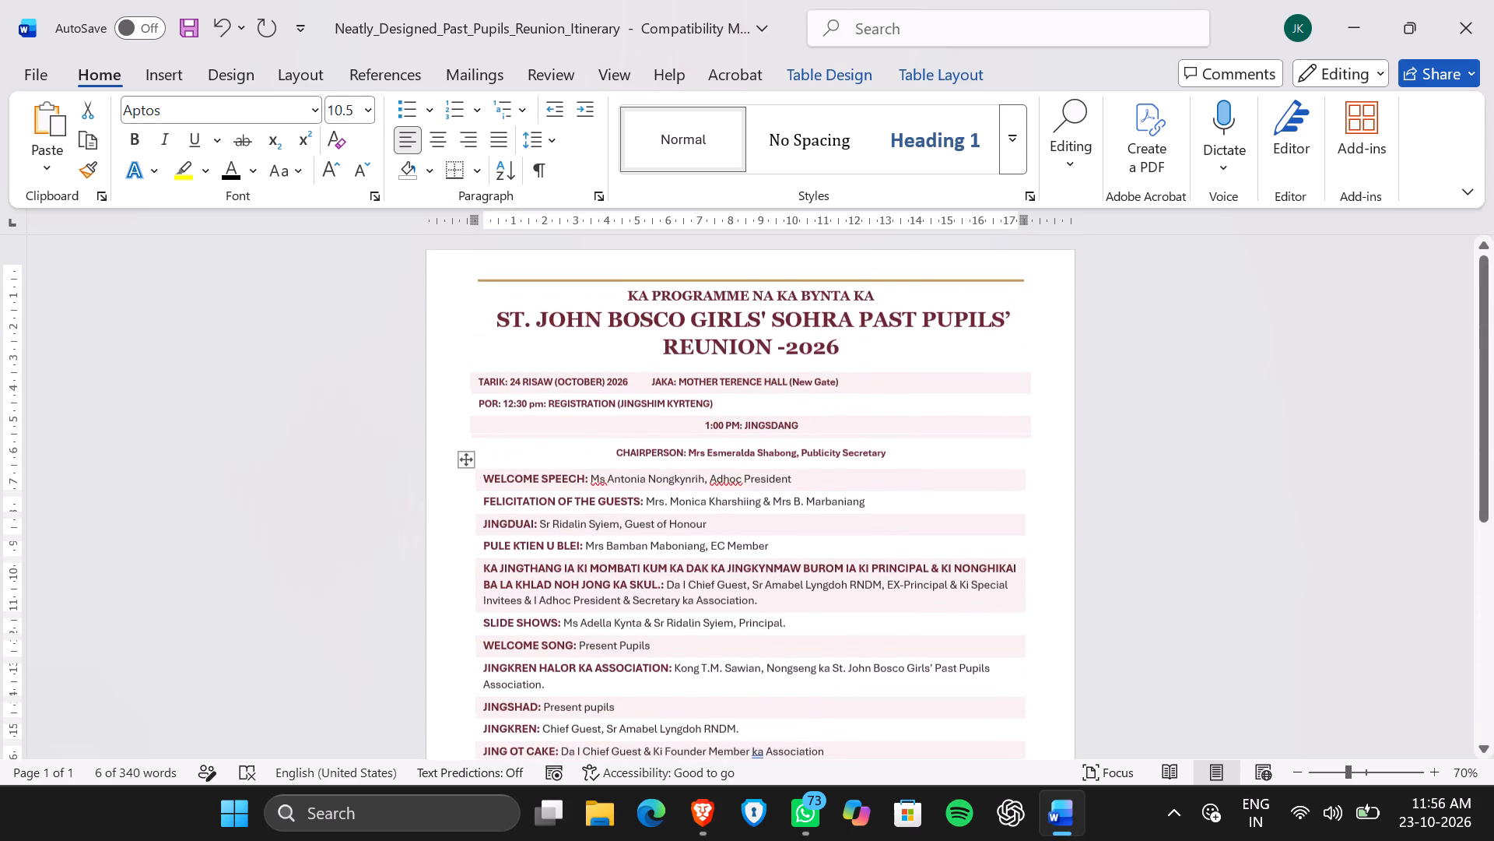
{"action": "scroll", "coordinate": [463, 529], "scroll_direction": "up", "scroll_amount": 1}
{"action": "left_click", "coordinate": [23, 88]}
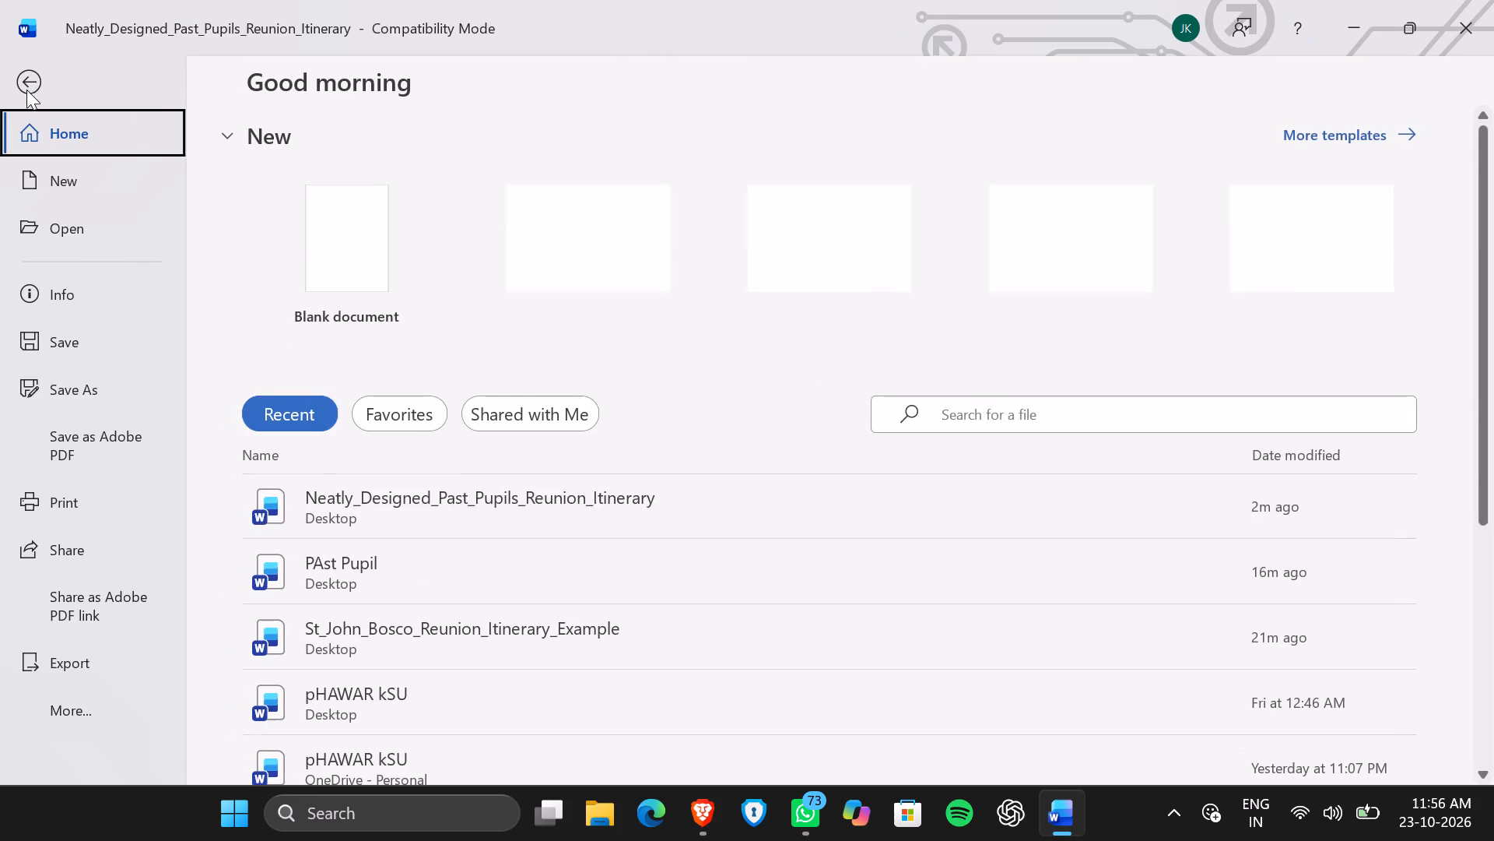
{"action": "left_click", "coordinate": [95, 667]}
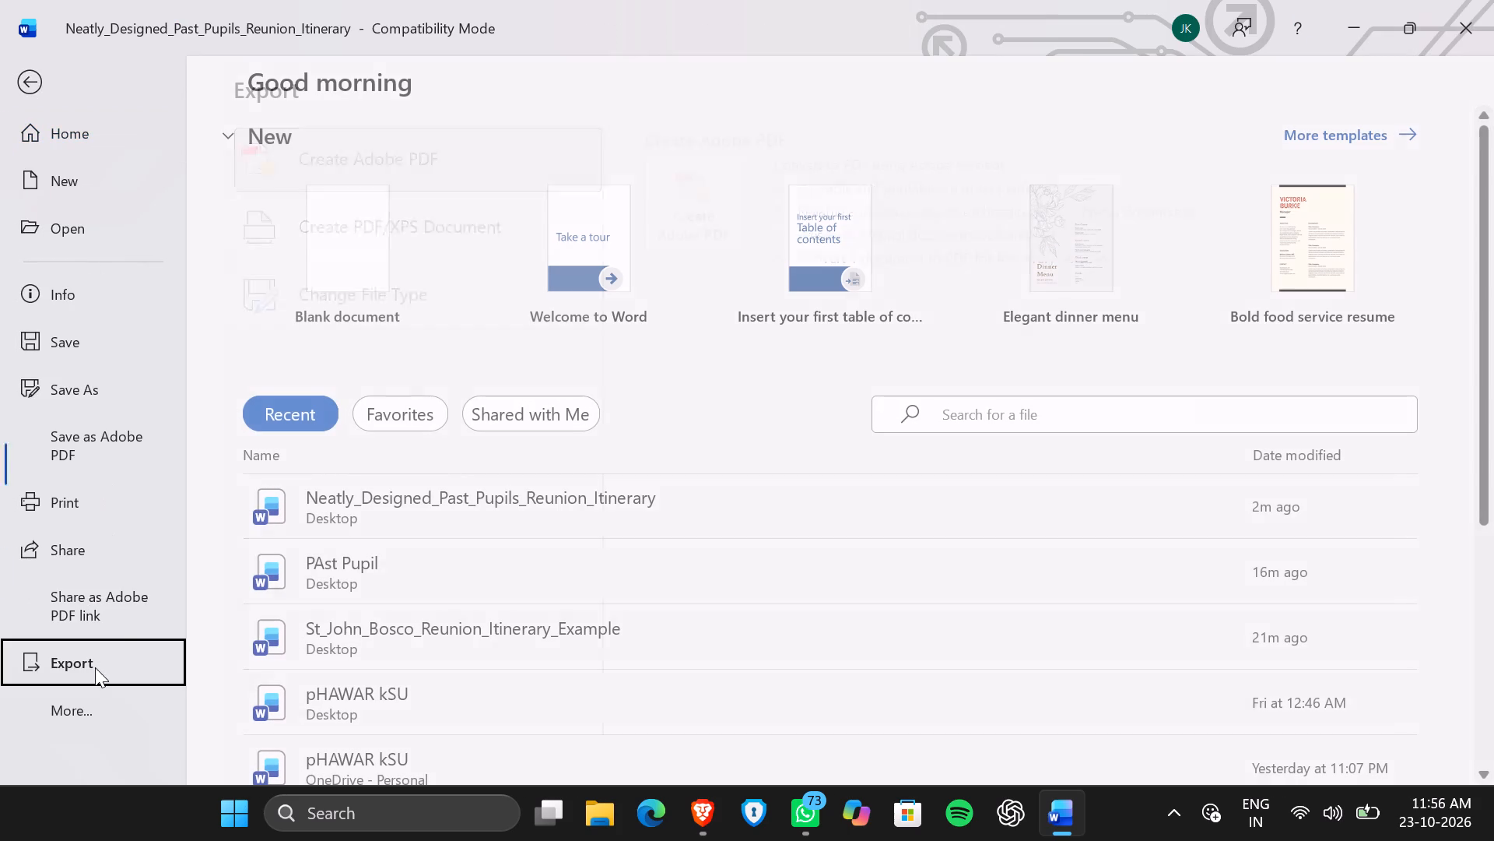
{"action": "left_click", "coordinate": [412, 236]}
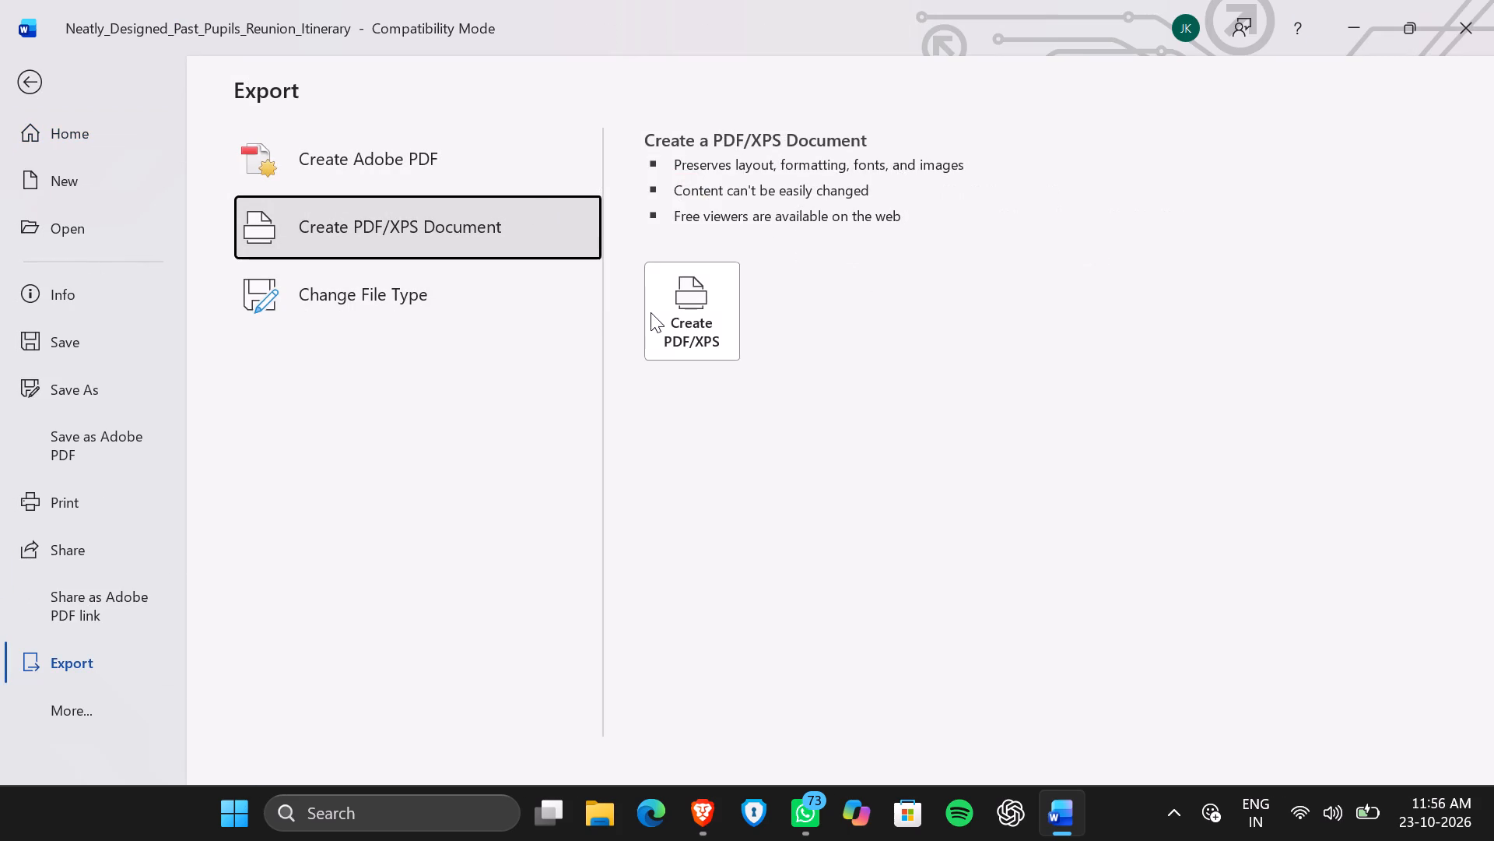